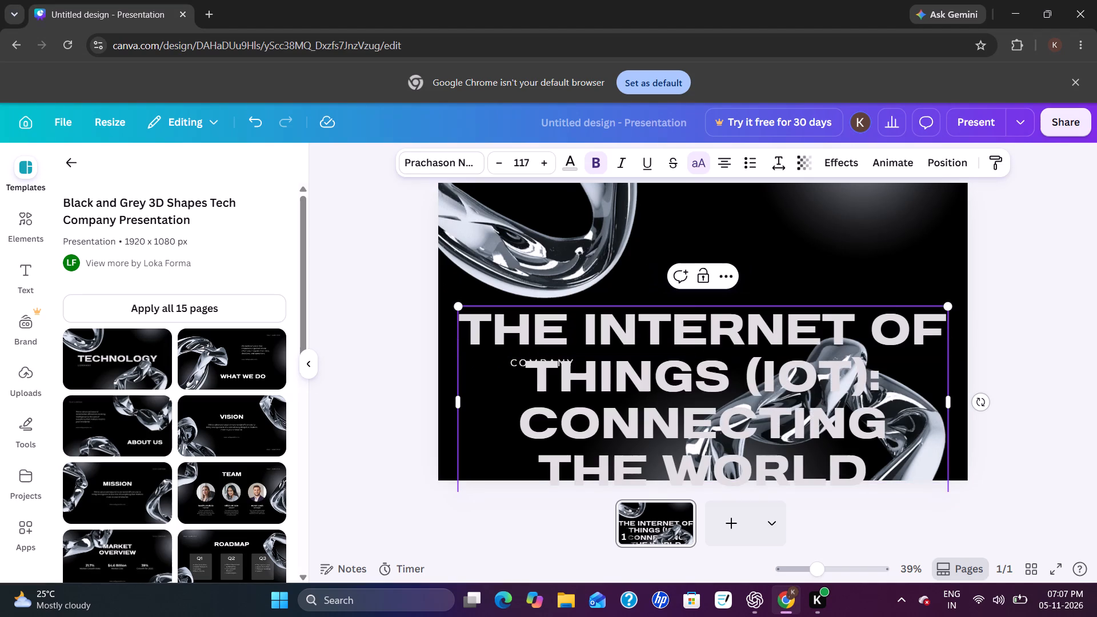
click(894, 223)
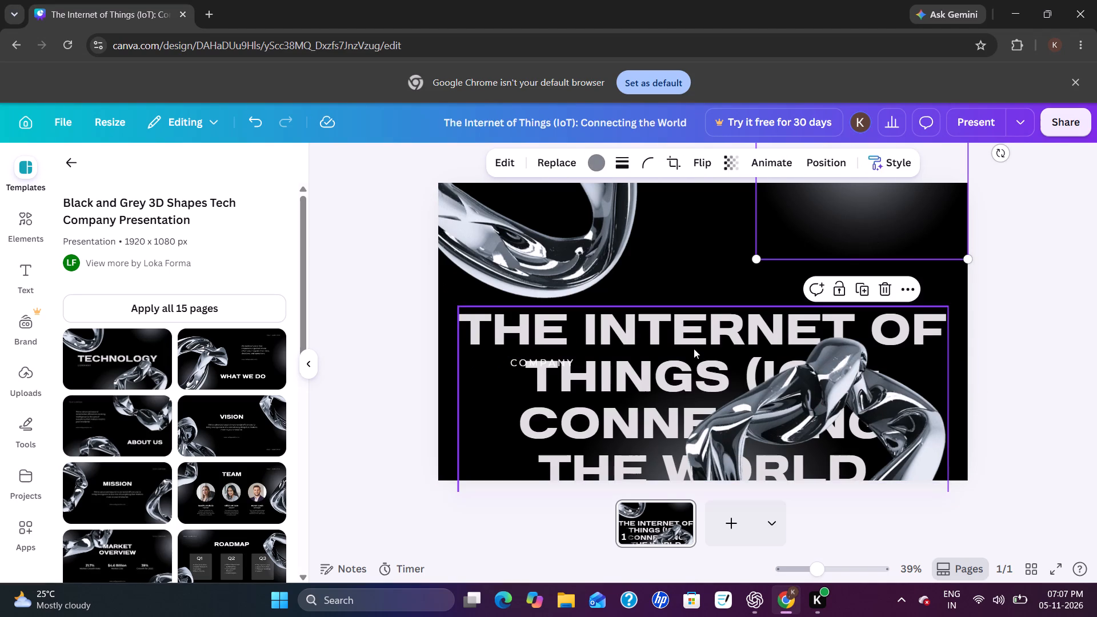
Reduce the title's font size to 70 and place it just below the upper metallic shape.
drag(694, 348, 690, 314)
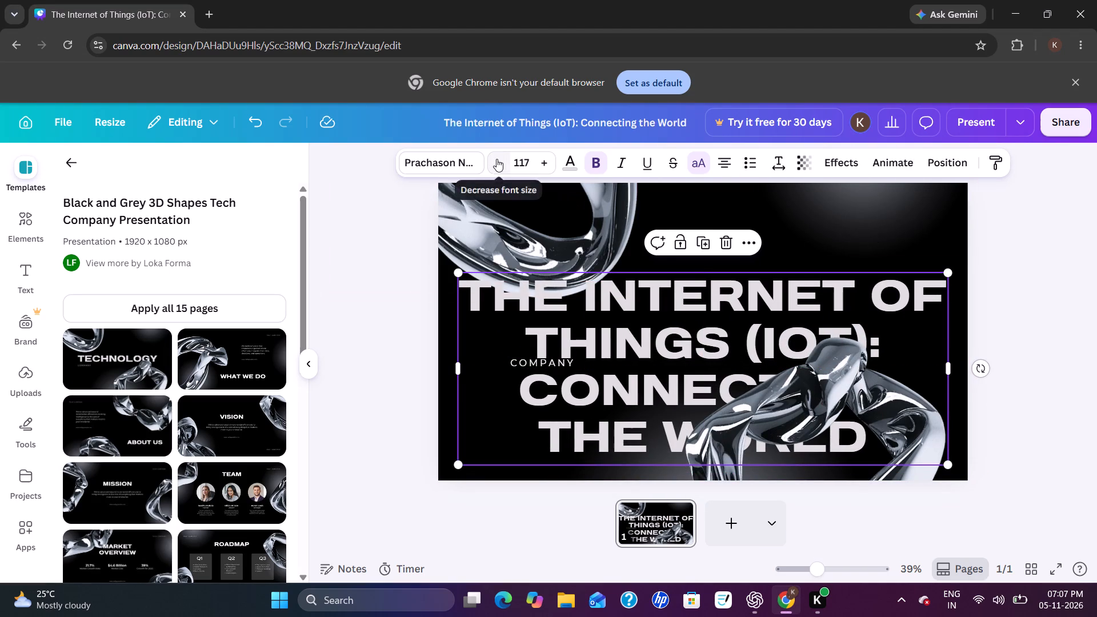
triple_click(497, 159)
triple_click(497, 159)
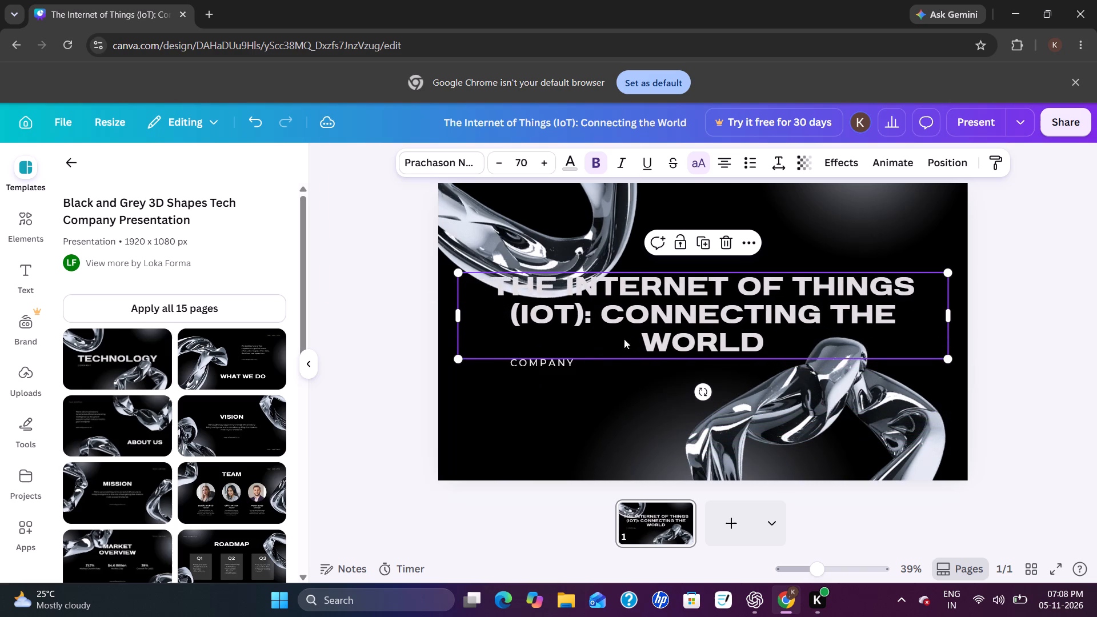
drag(612, 328, 591, 354)
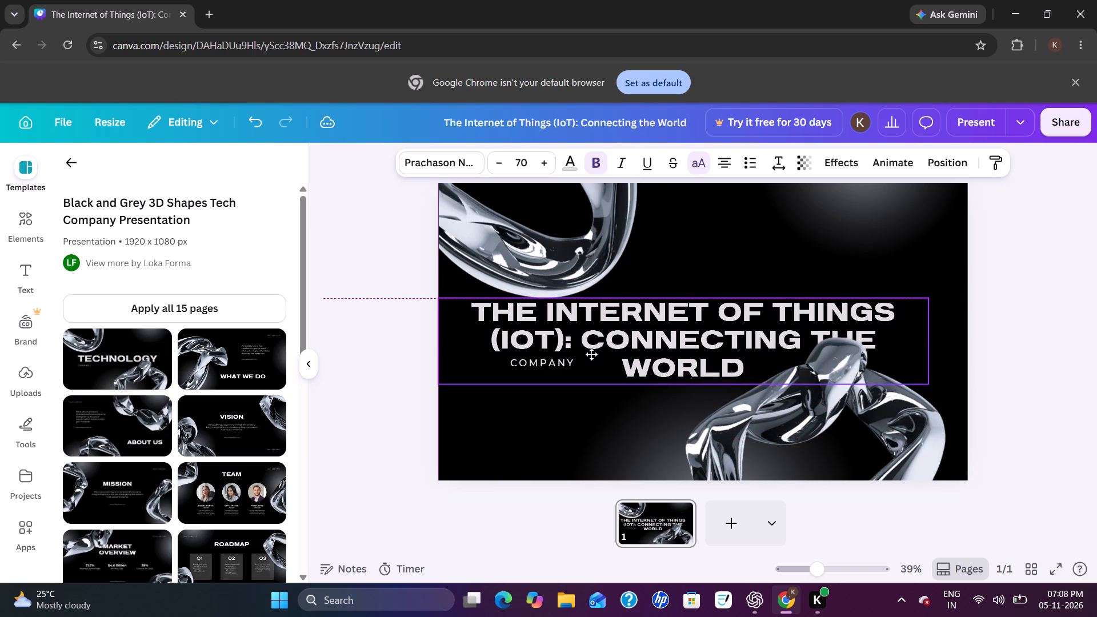
drag(591, 354, 591, 353)
Move the lower metallic shape down and outward so it clears the title text.
drag(799, 422, 844, 434)
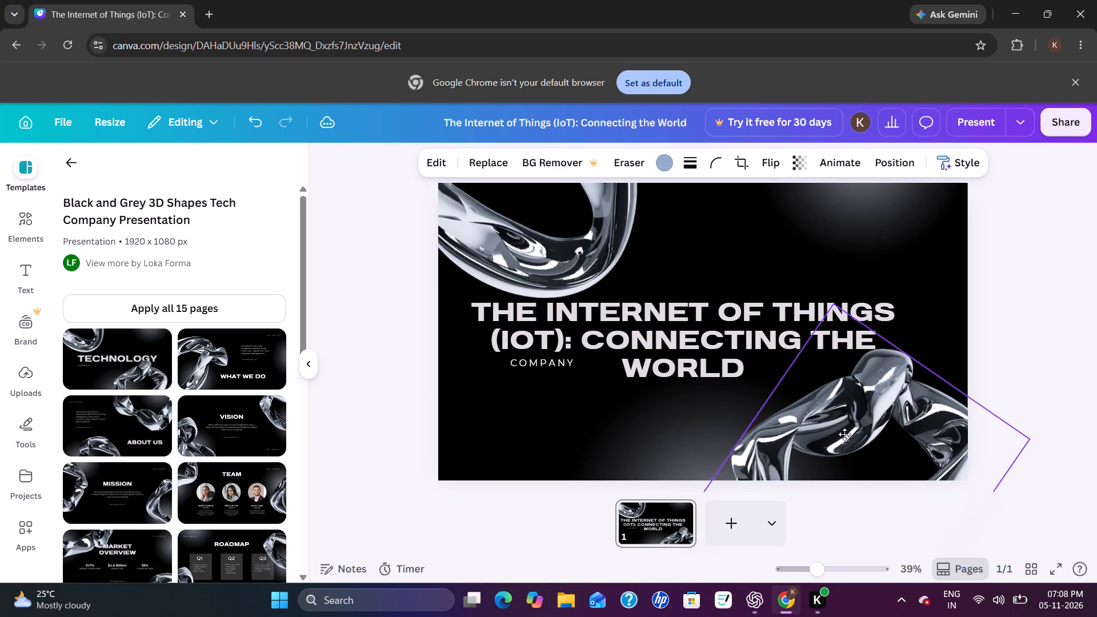
drag(844, 434, 818, 445)
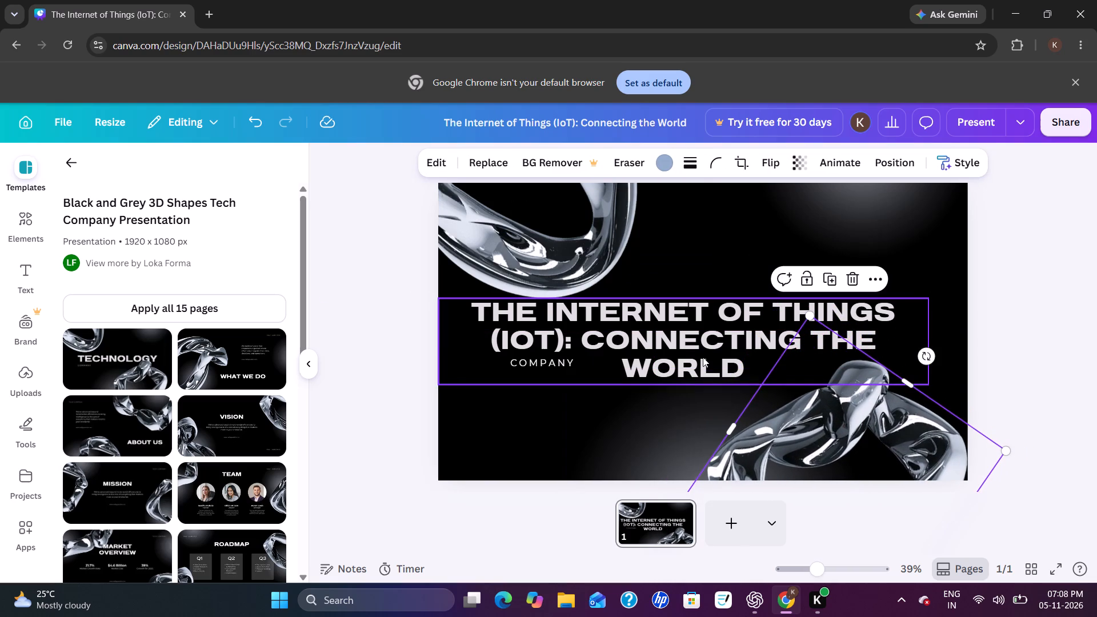
Delete the COMPANY subtitle from the cover slide.
click(703, 357)
click(549, 360)
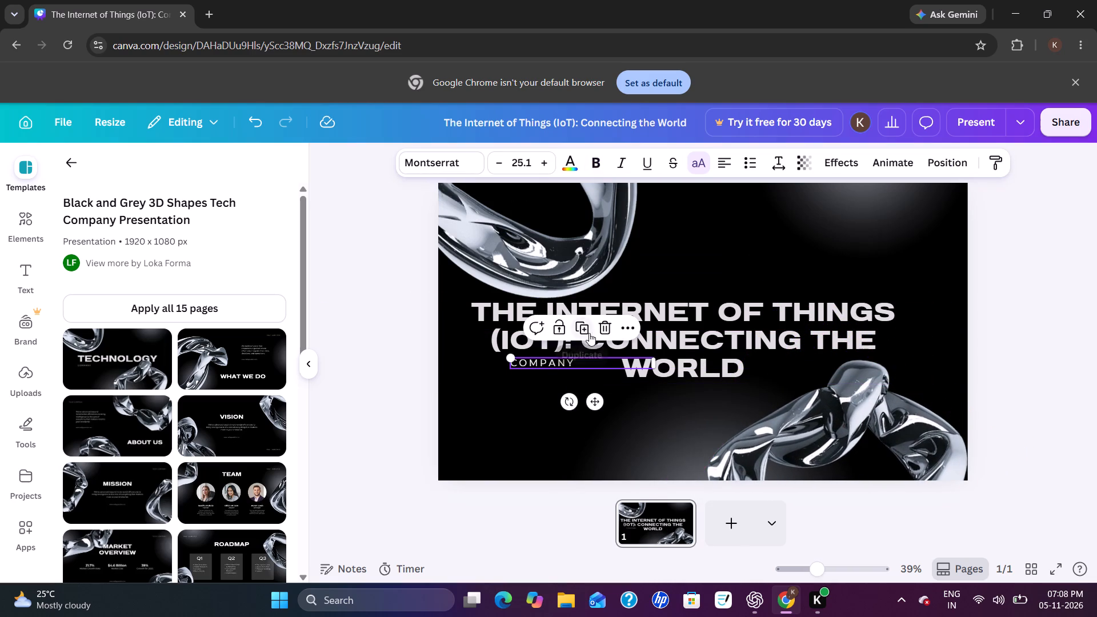
click(603, 327)
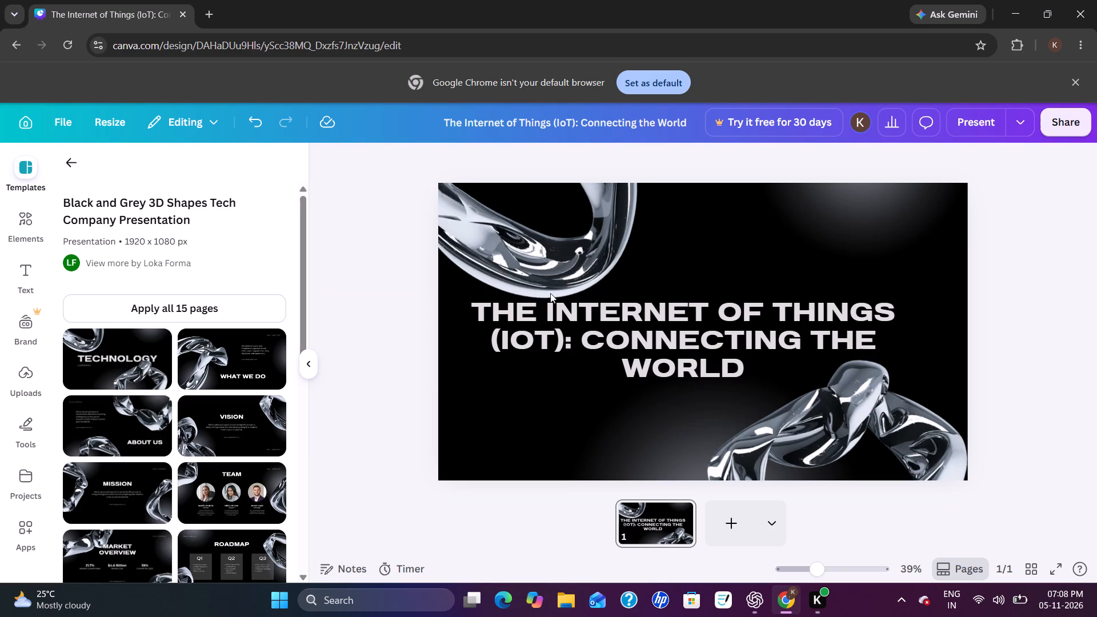
Set the title's font size to 75 and centre it horizontally on the slide, slightly below the upper metallic shape.
drag(568, 355, 569, 362)
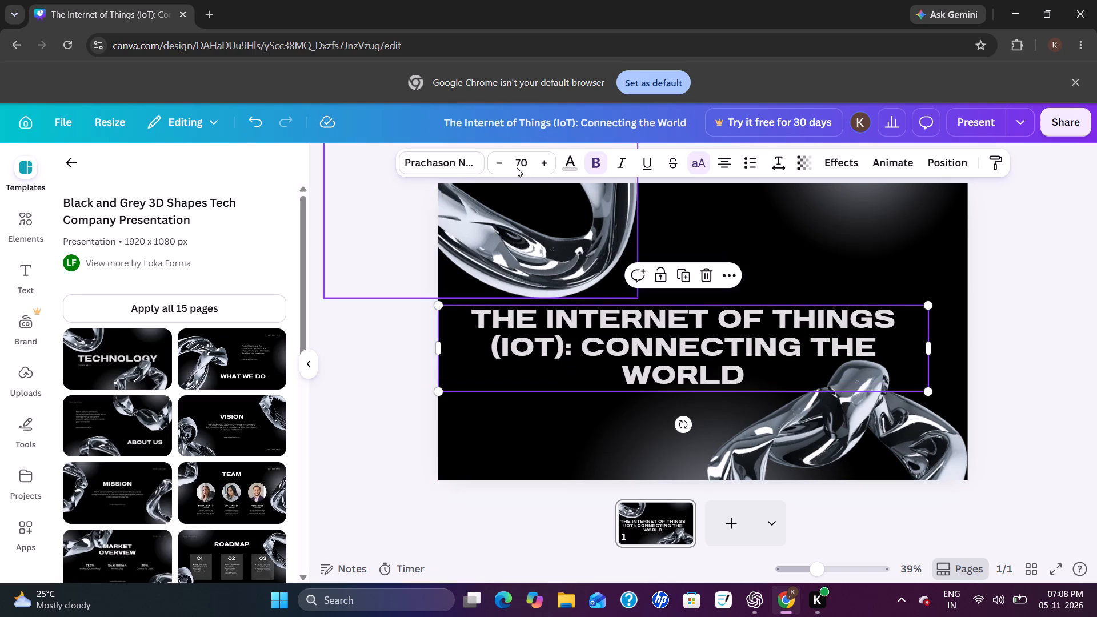
triple_click(538, 169)
double_click(538, 169)
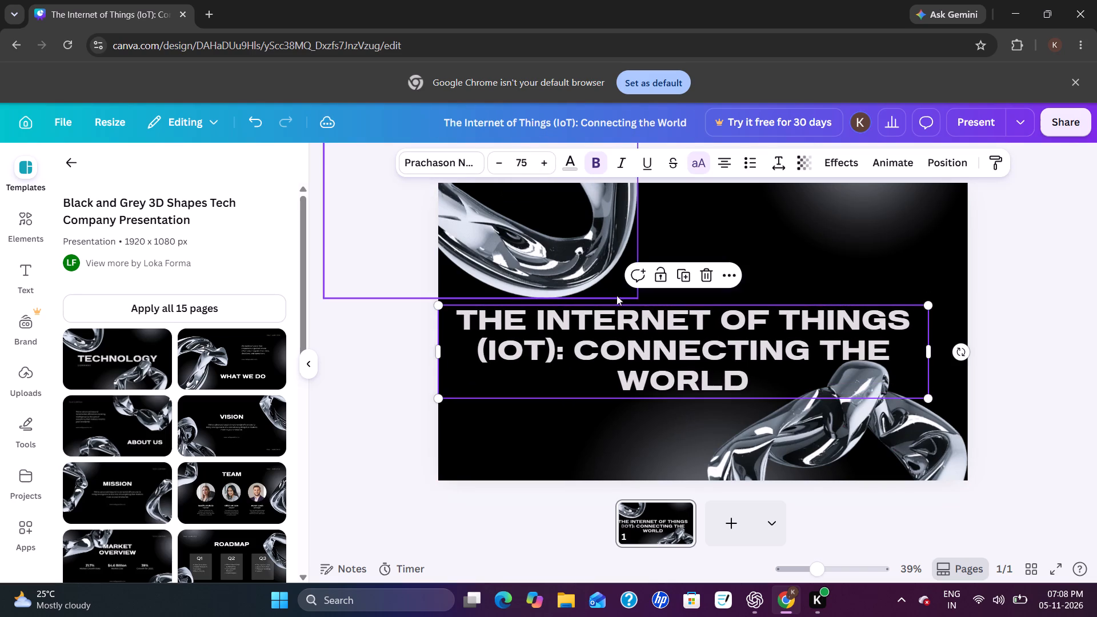
drag(600, 335, 620, 330)
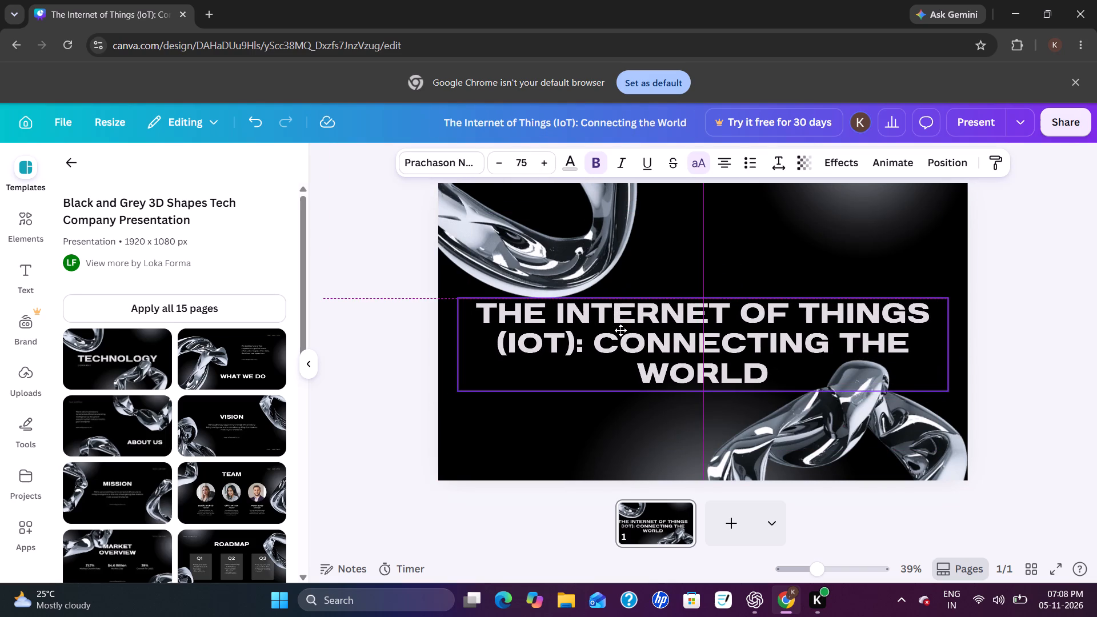
drag(620, 330, 620, 331)
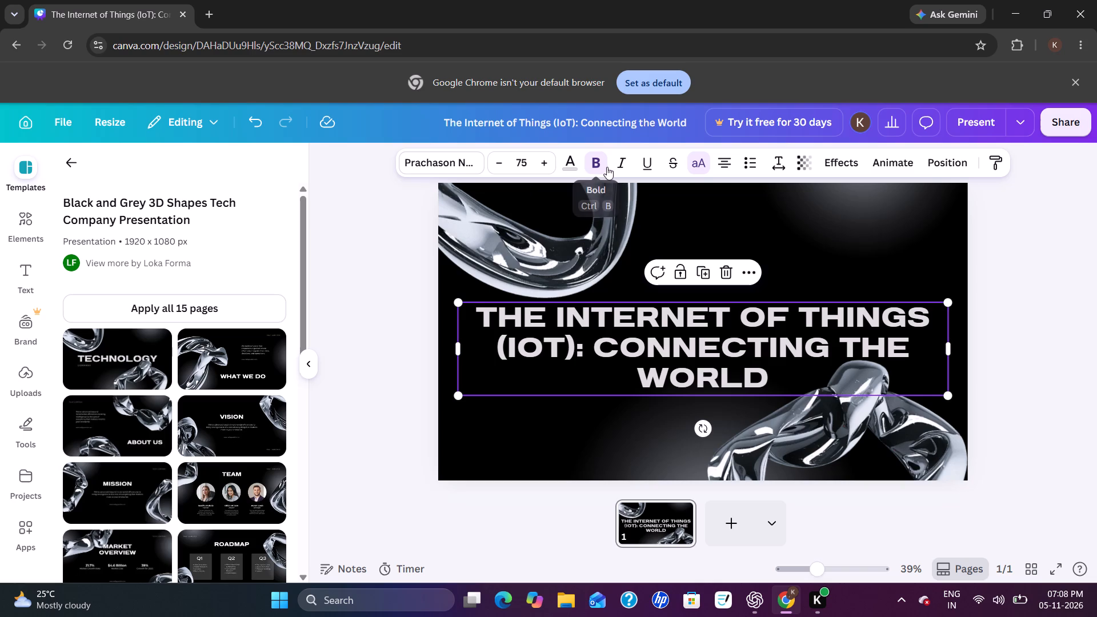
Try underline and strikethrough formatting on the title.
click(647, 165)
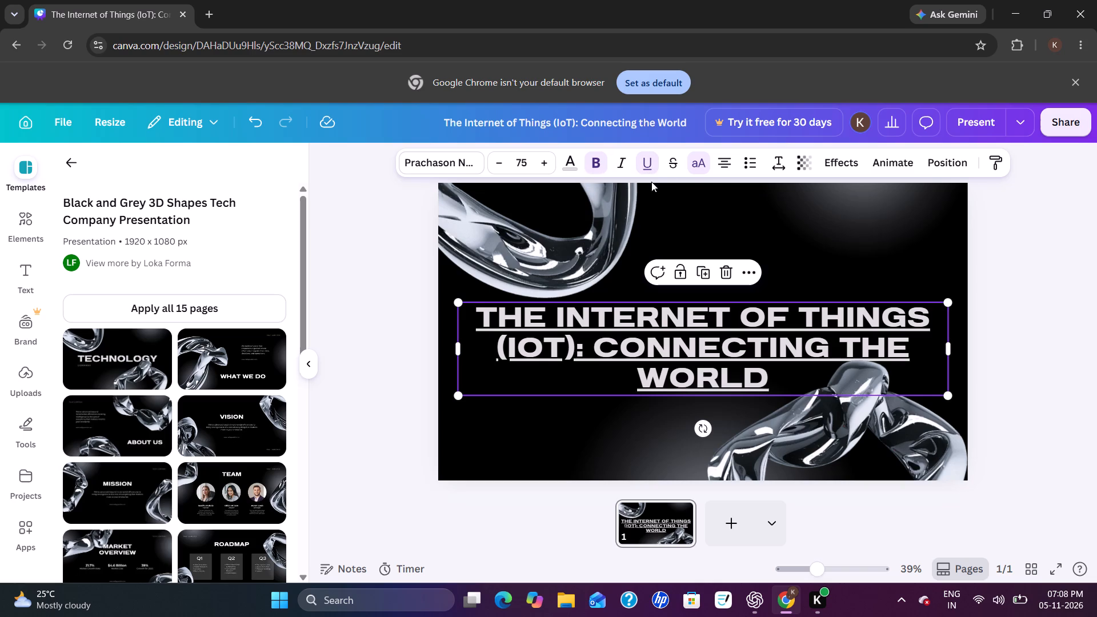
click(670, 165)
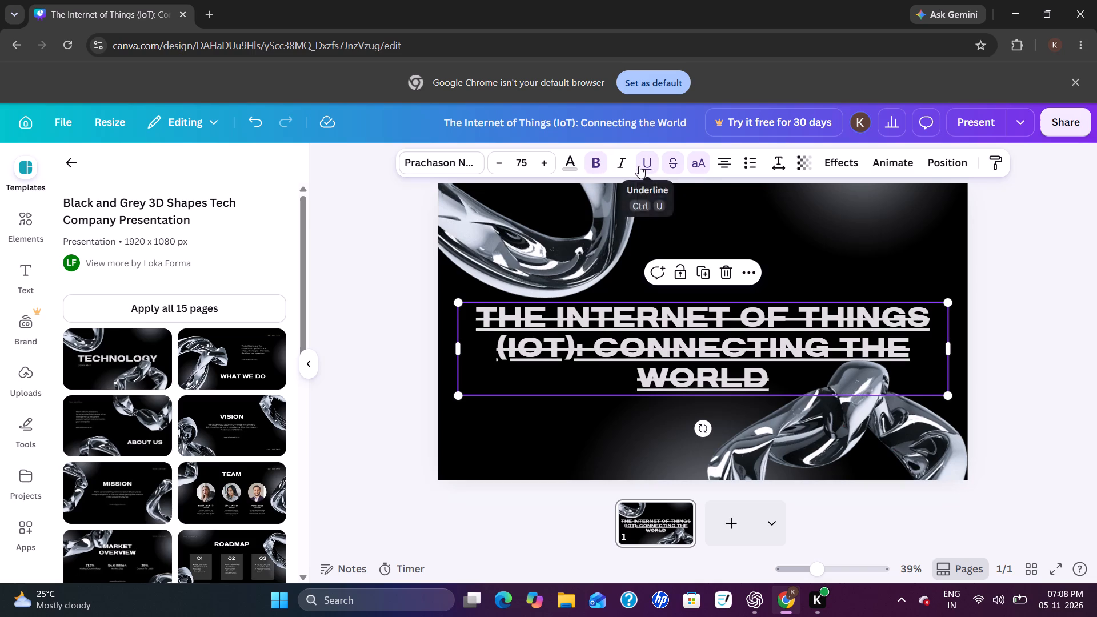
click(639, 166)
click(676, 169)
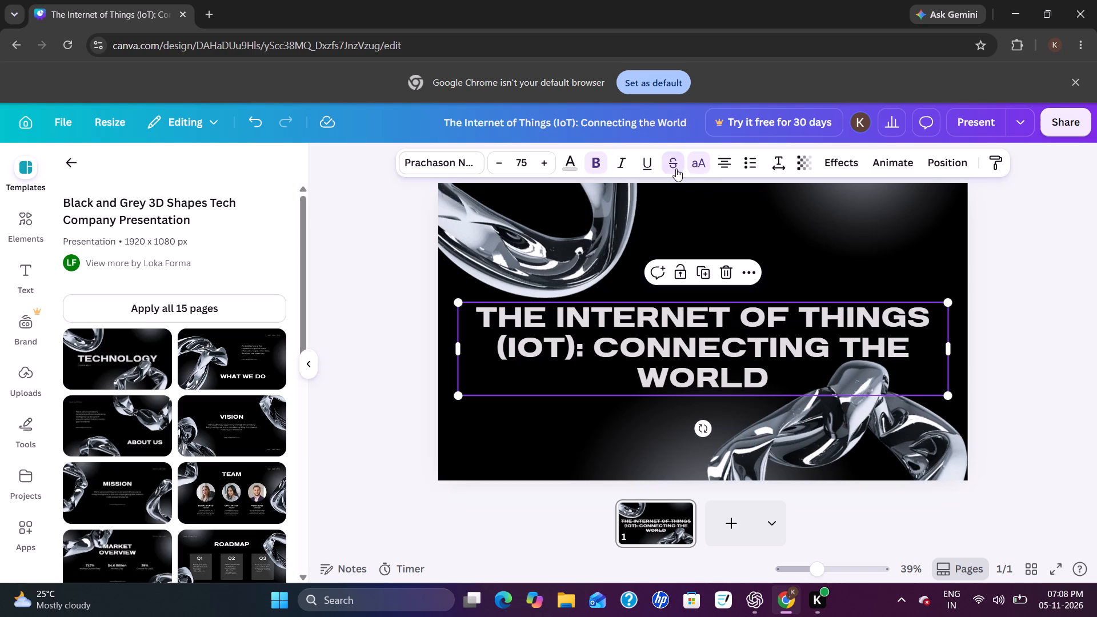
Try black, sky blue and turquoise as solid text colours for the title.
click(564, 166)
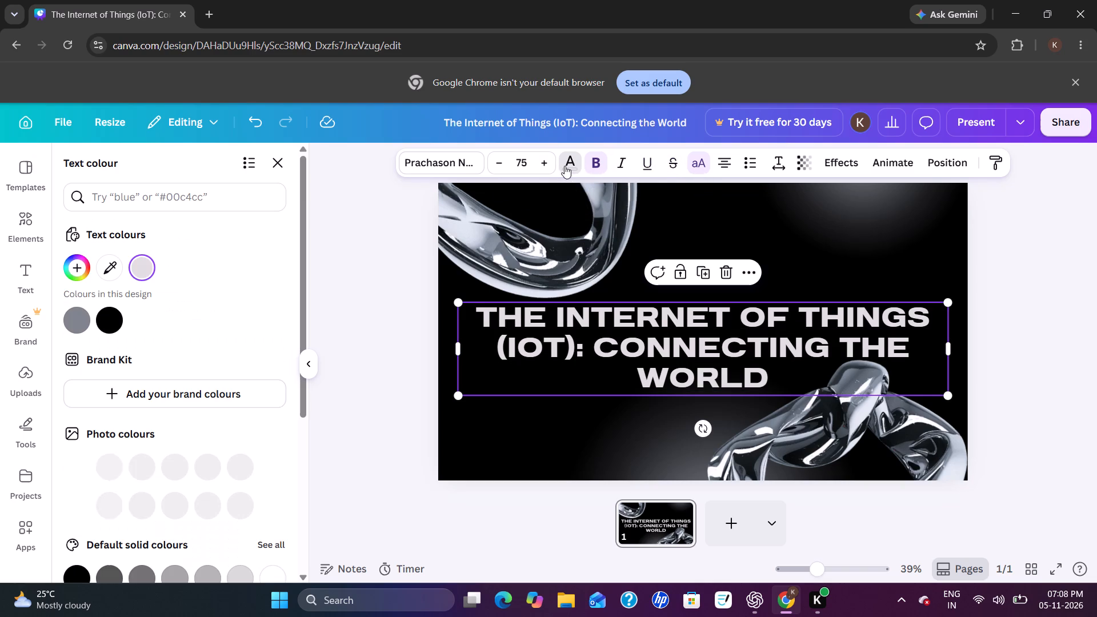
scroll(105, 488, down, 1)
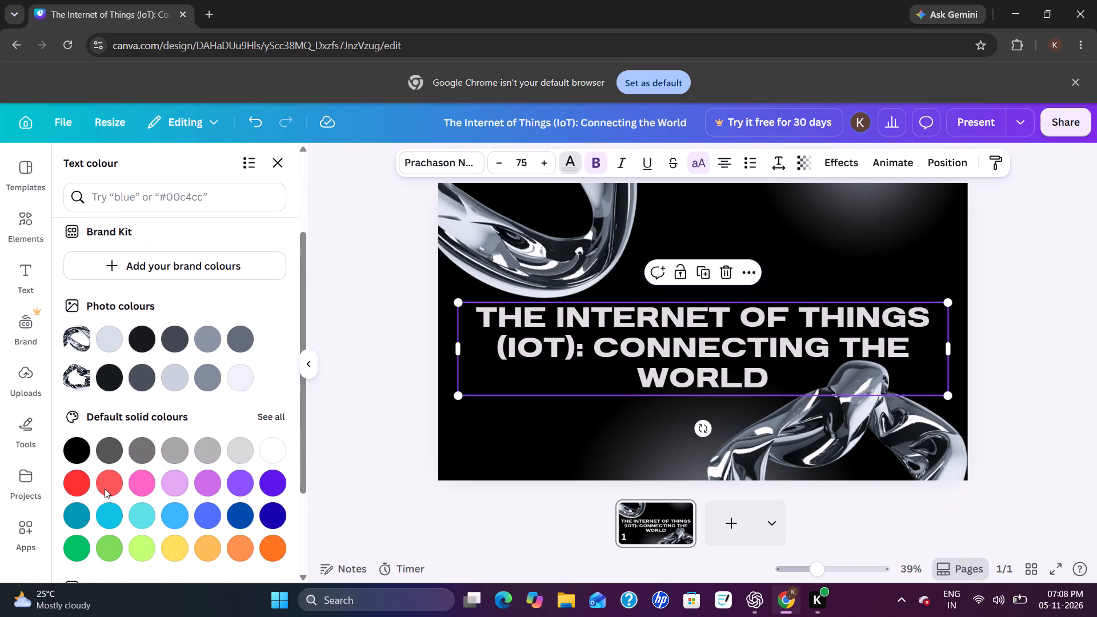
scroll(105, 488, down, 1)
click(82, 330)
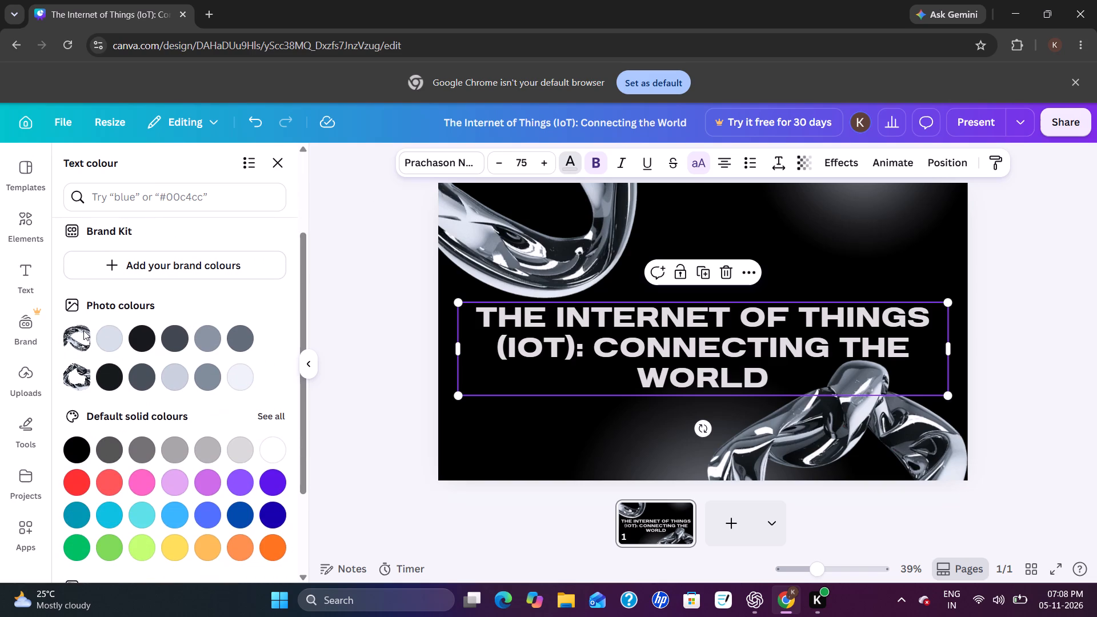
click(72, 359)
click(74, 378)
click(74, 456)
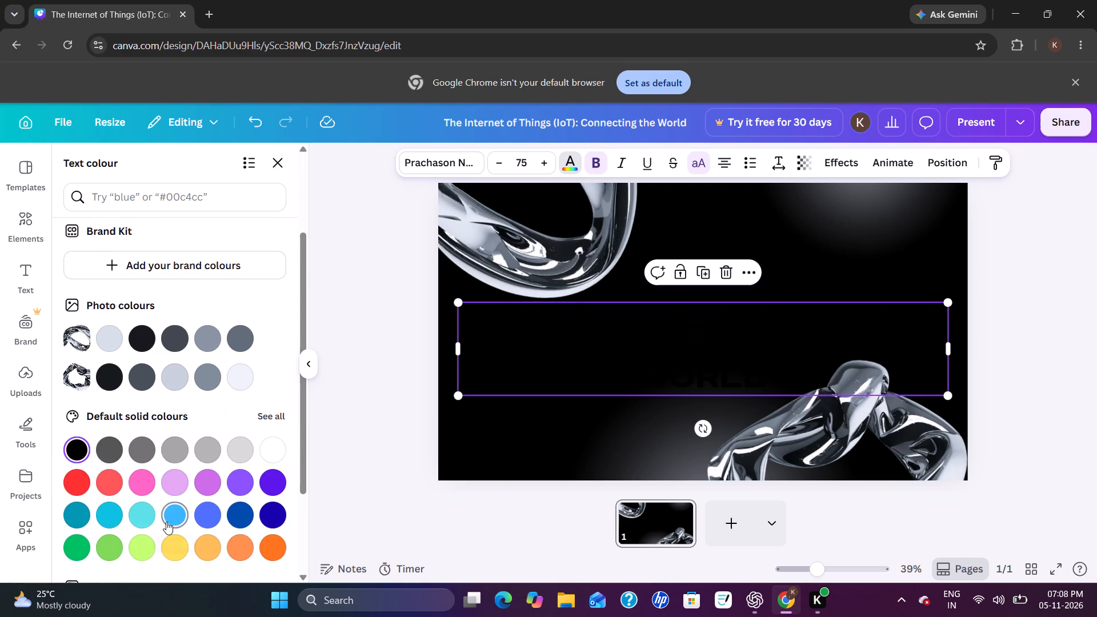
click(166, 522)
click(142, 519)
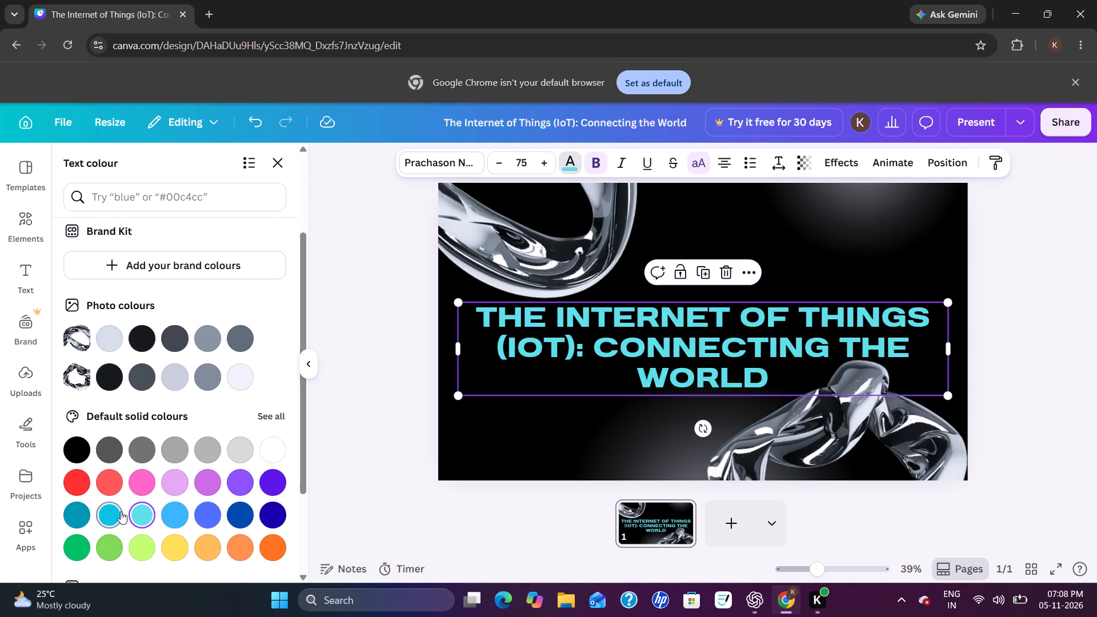
Set the title's text colour to the default solid light grey #d9d9d9.
scroll(153, 547, down, 1)
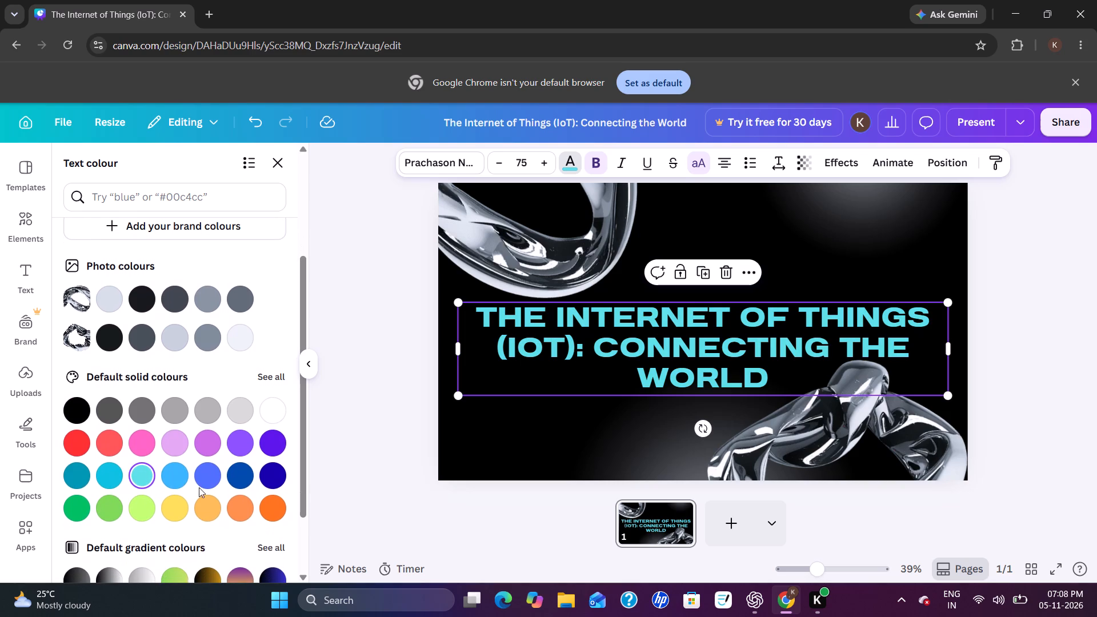
click(230, 410)
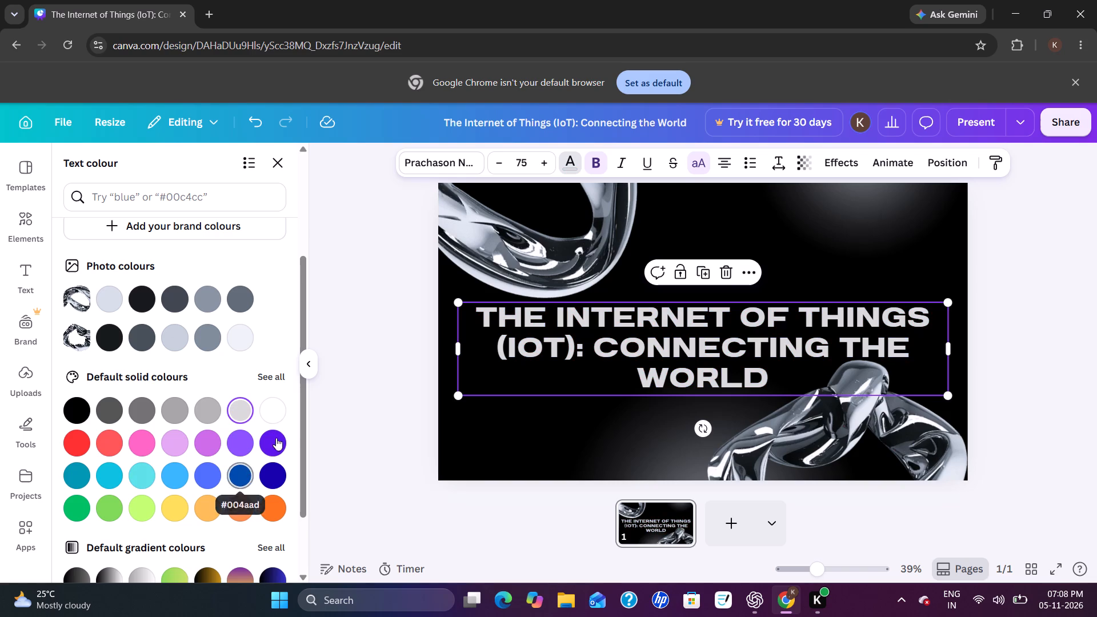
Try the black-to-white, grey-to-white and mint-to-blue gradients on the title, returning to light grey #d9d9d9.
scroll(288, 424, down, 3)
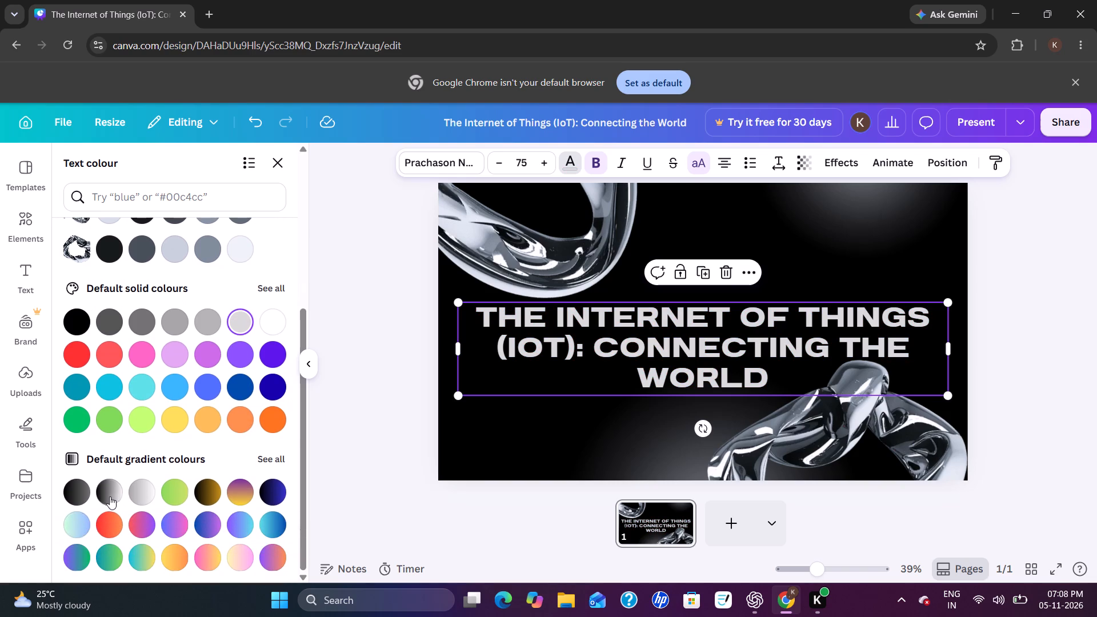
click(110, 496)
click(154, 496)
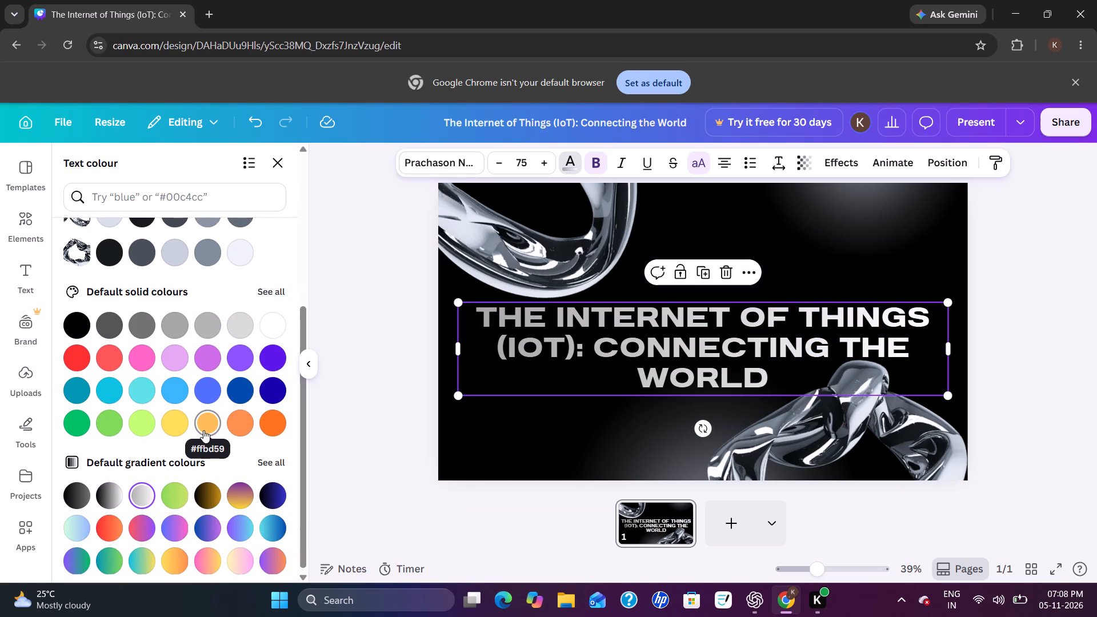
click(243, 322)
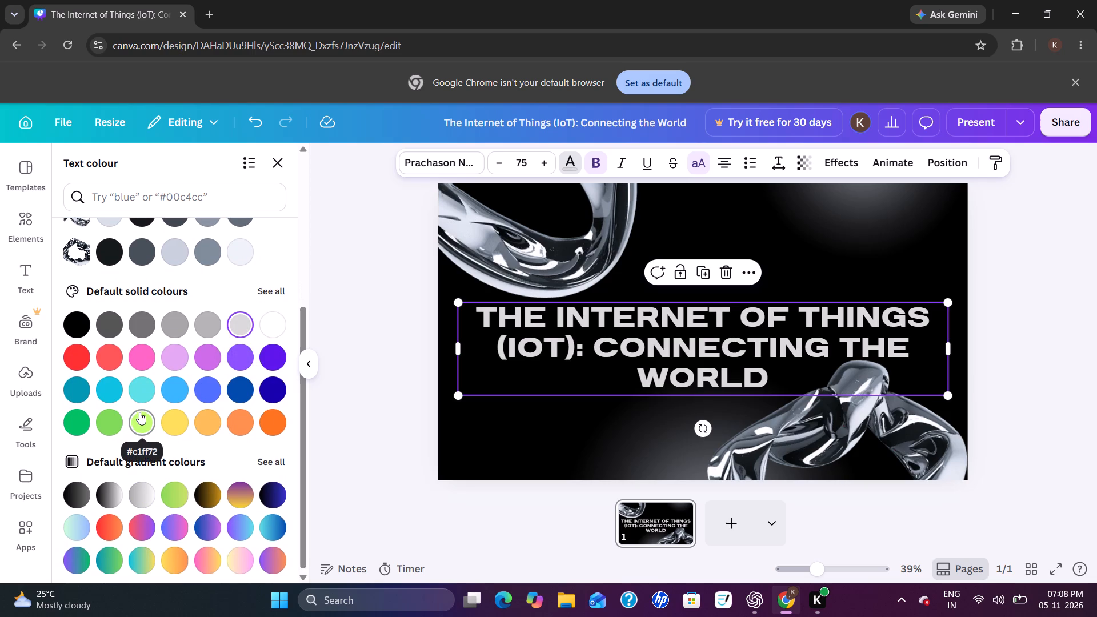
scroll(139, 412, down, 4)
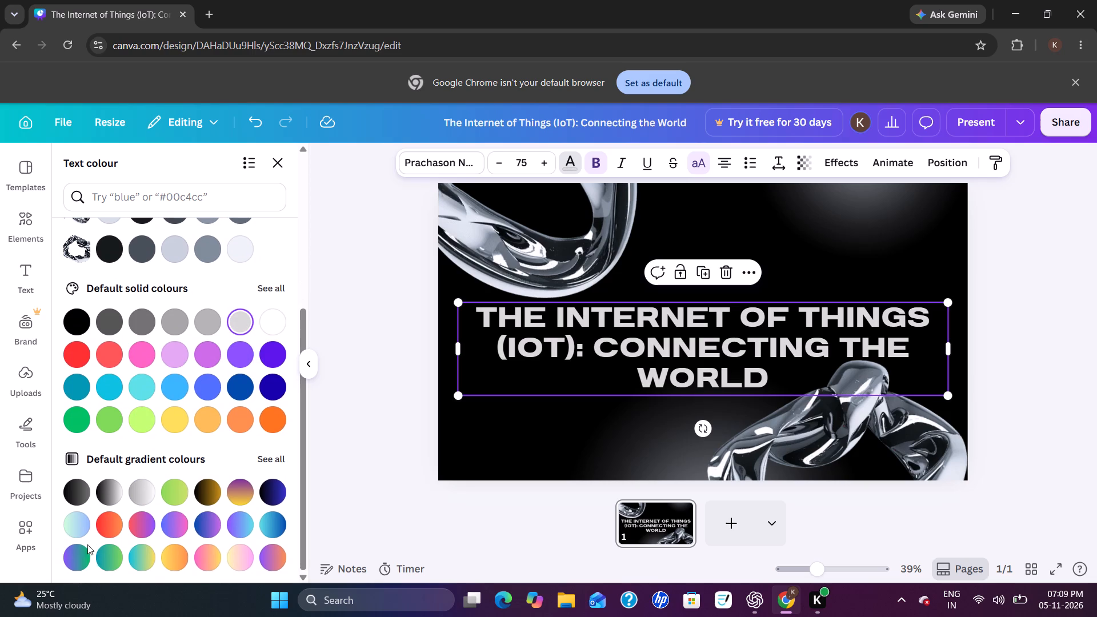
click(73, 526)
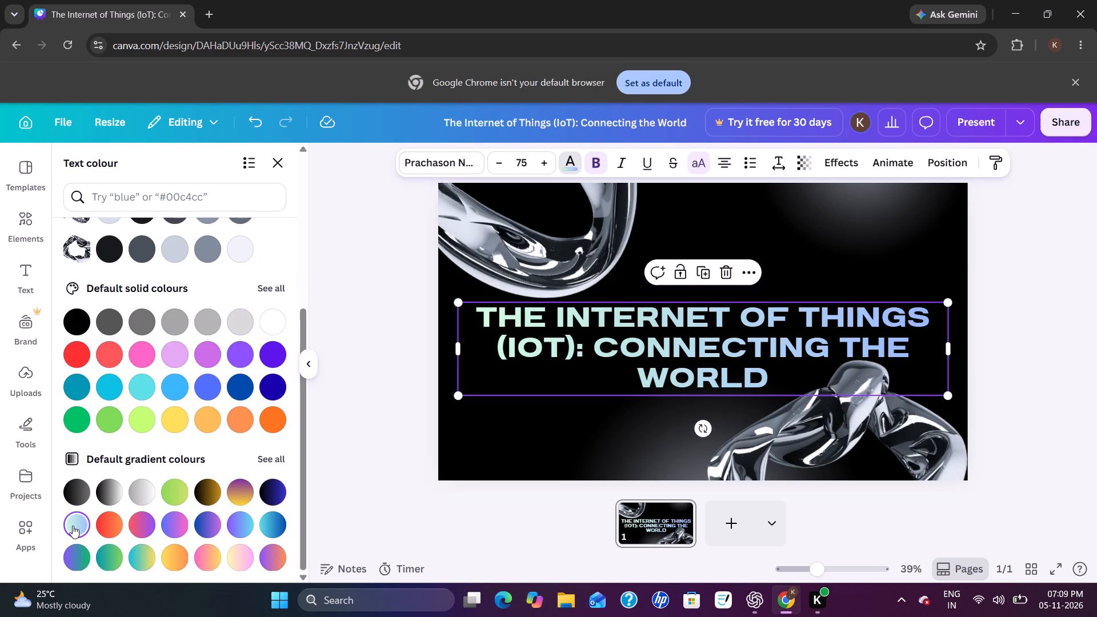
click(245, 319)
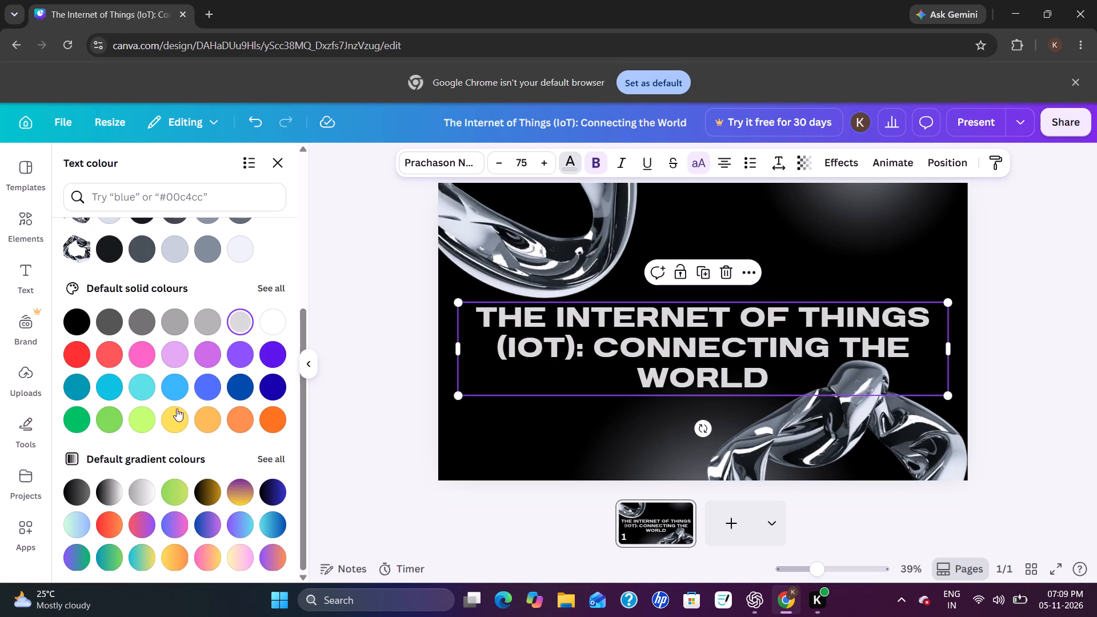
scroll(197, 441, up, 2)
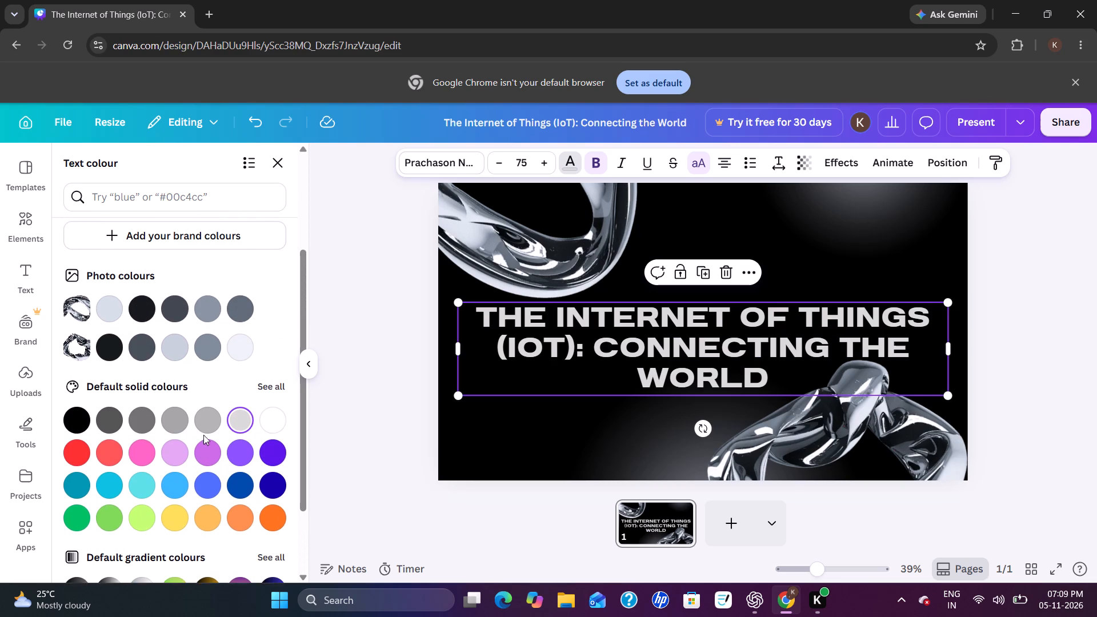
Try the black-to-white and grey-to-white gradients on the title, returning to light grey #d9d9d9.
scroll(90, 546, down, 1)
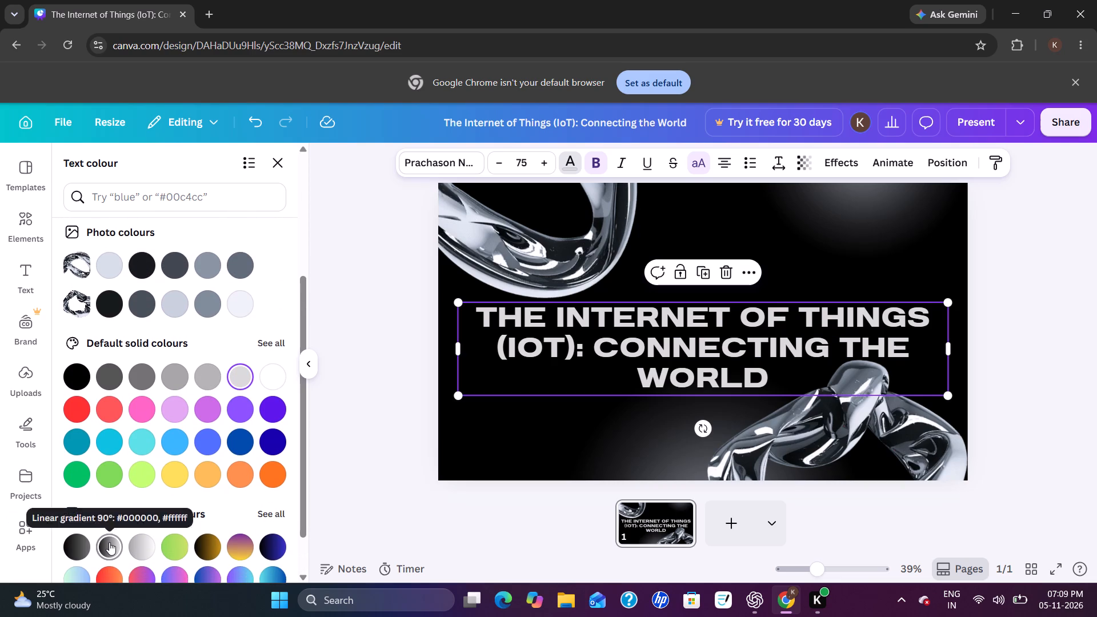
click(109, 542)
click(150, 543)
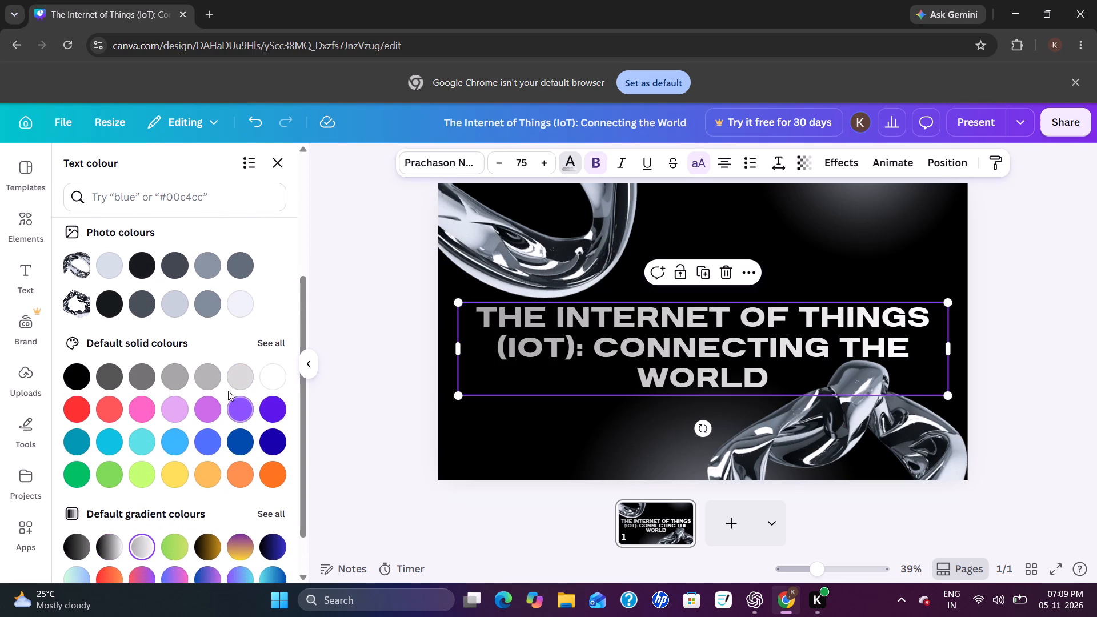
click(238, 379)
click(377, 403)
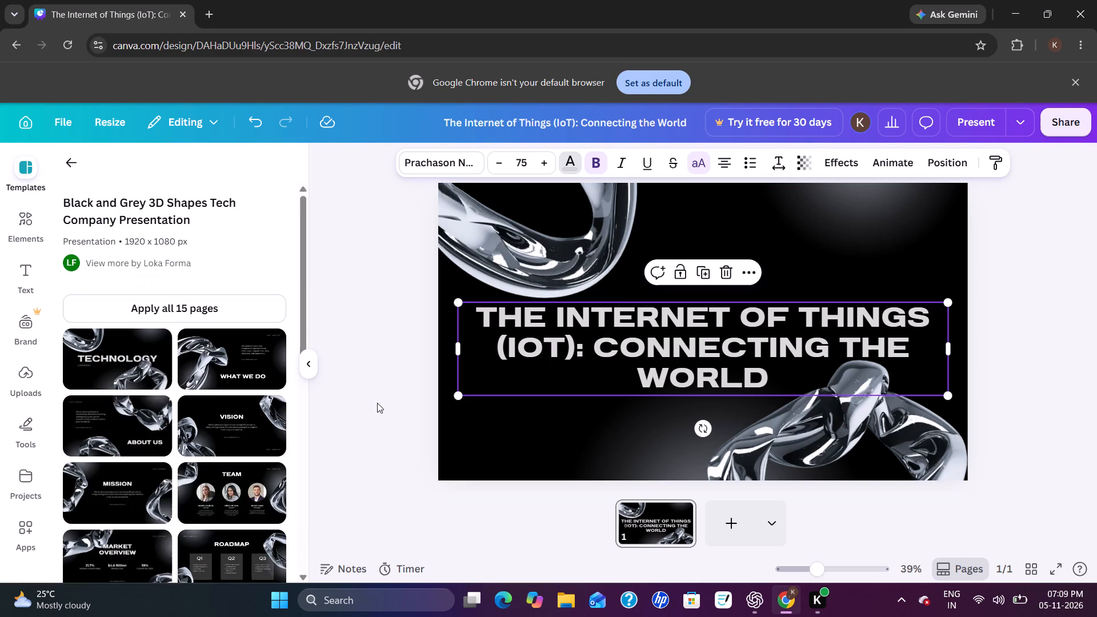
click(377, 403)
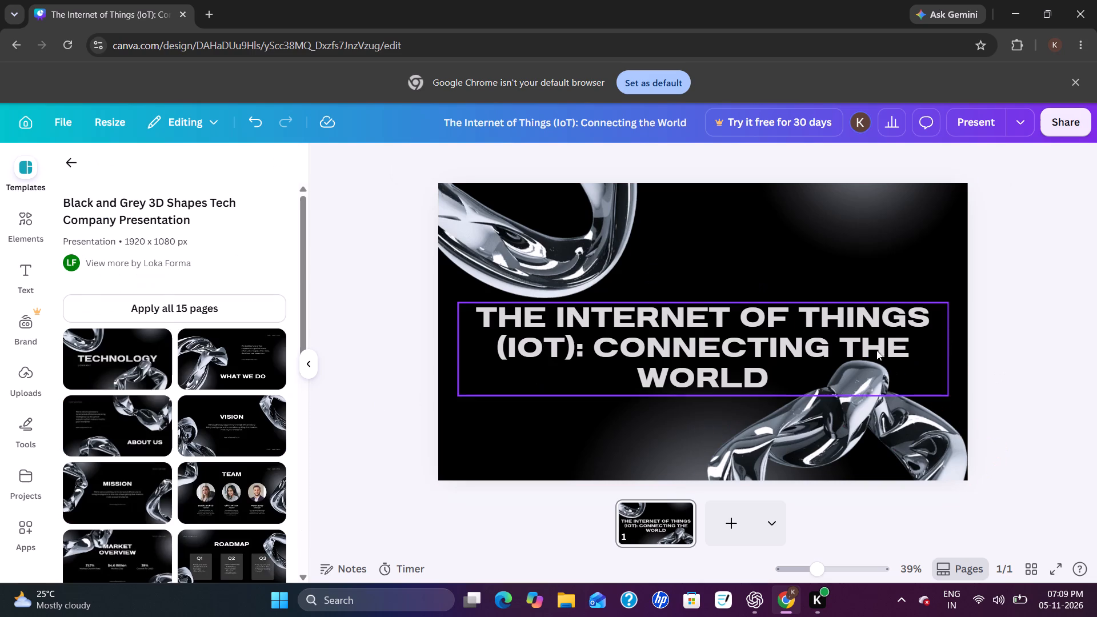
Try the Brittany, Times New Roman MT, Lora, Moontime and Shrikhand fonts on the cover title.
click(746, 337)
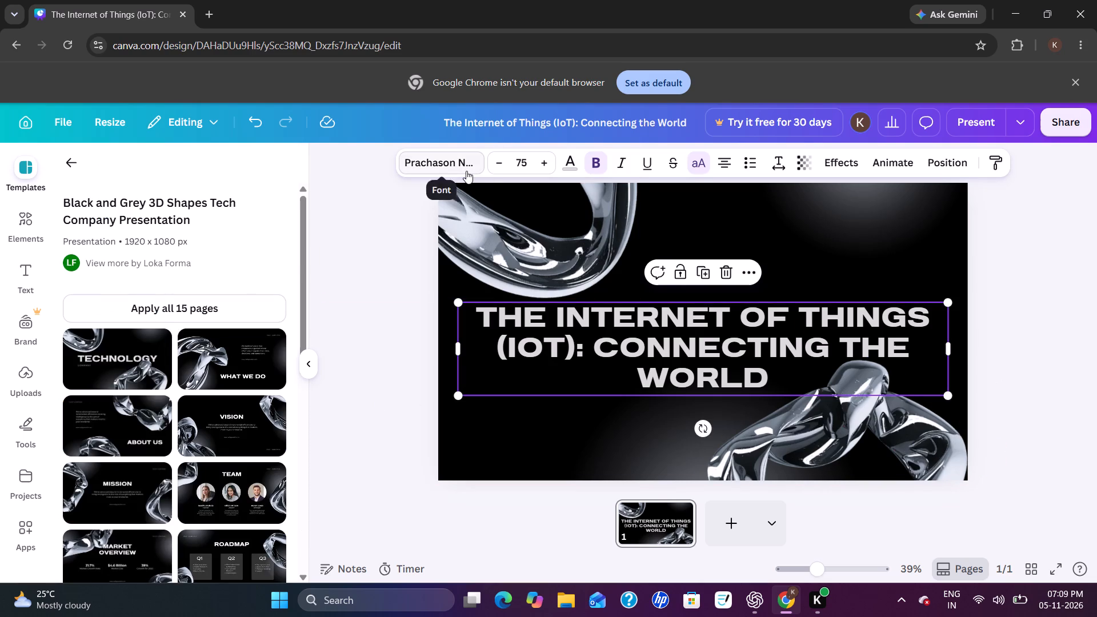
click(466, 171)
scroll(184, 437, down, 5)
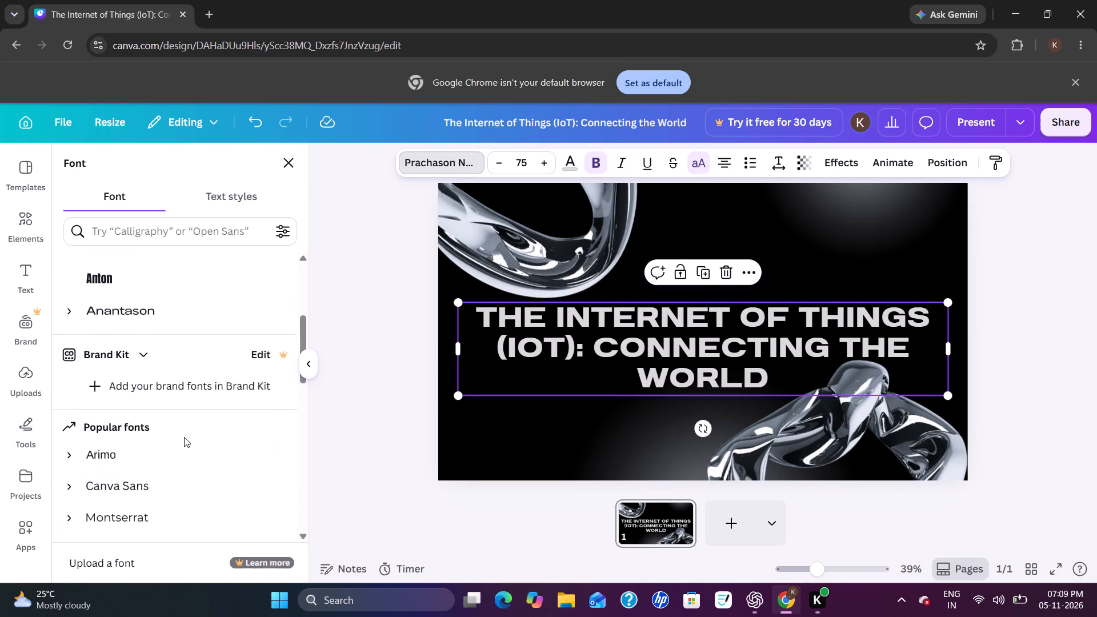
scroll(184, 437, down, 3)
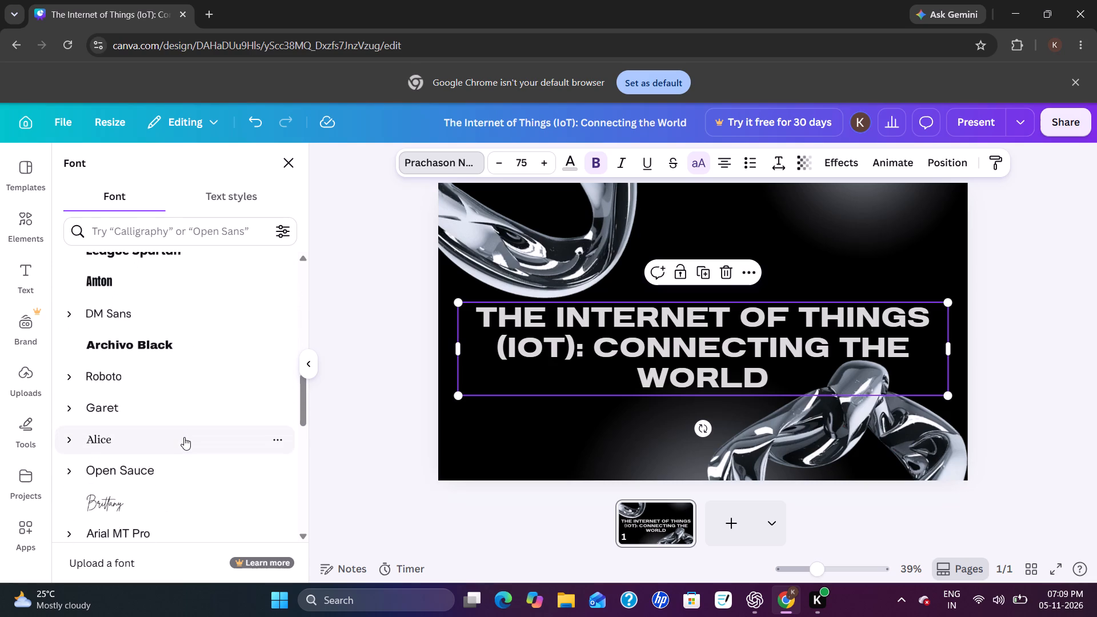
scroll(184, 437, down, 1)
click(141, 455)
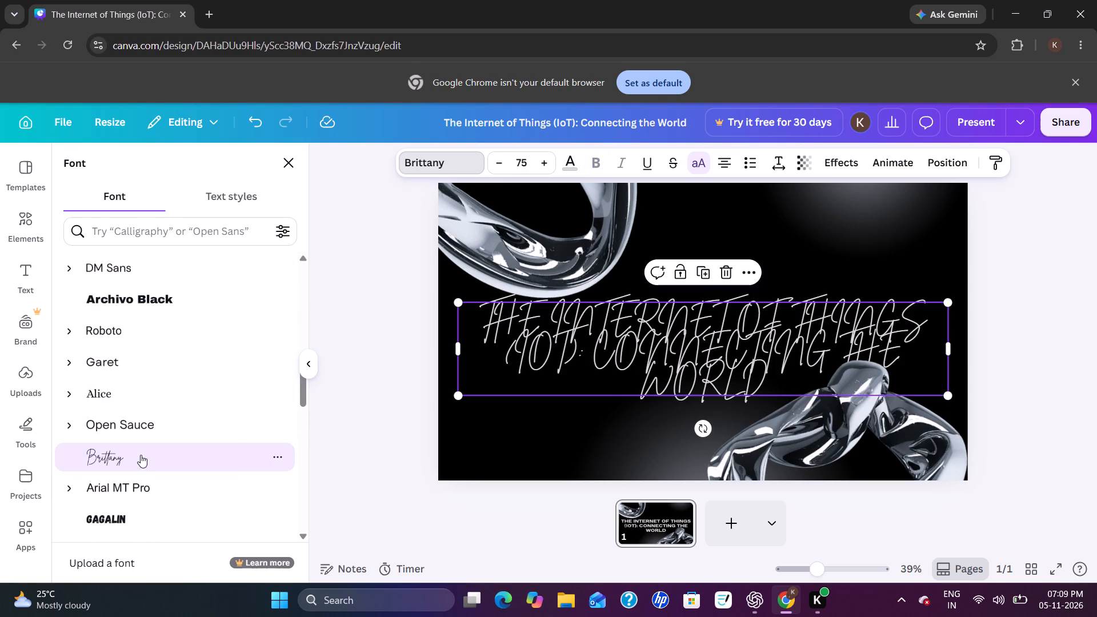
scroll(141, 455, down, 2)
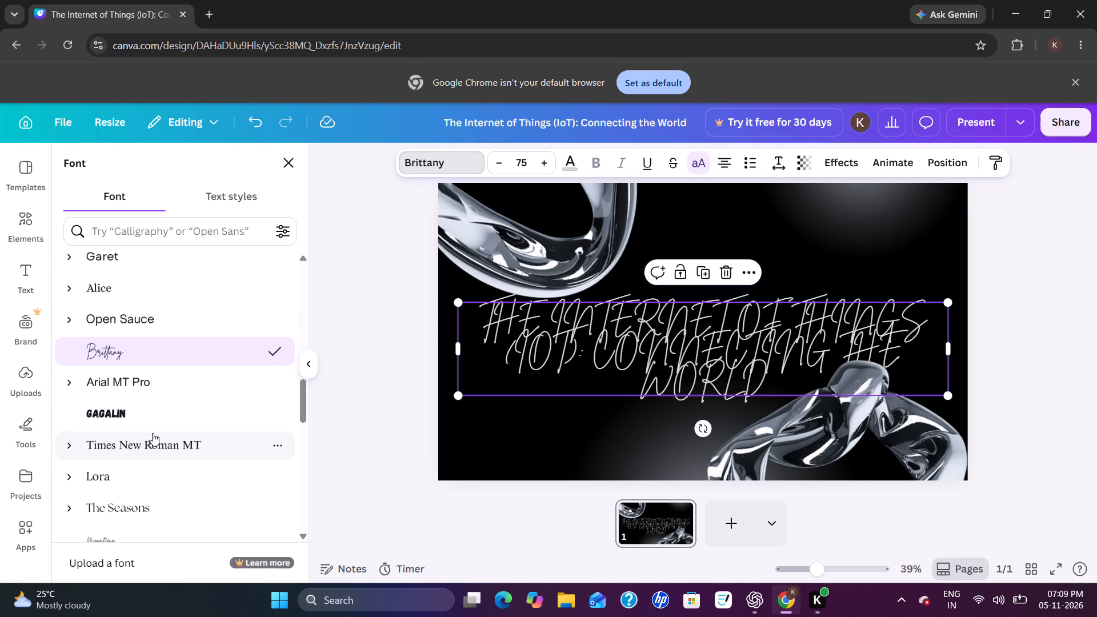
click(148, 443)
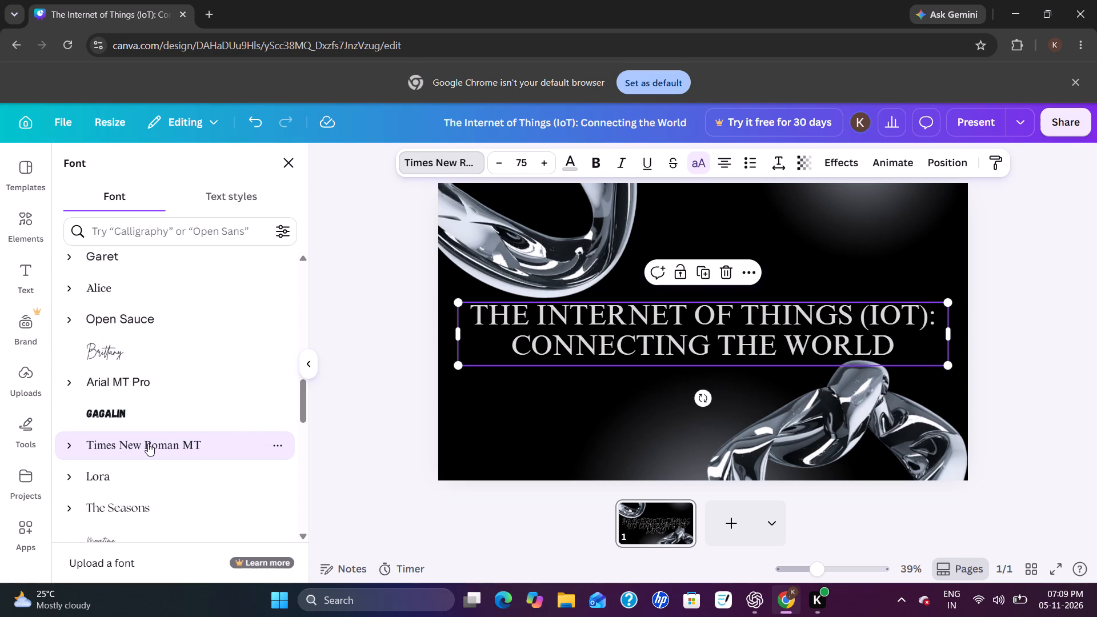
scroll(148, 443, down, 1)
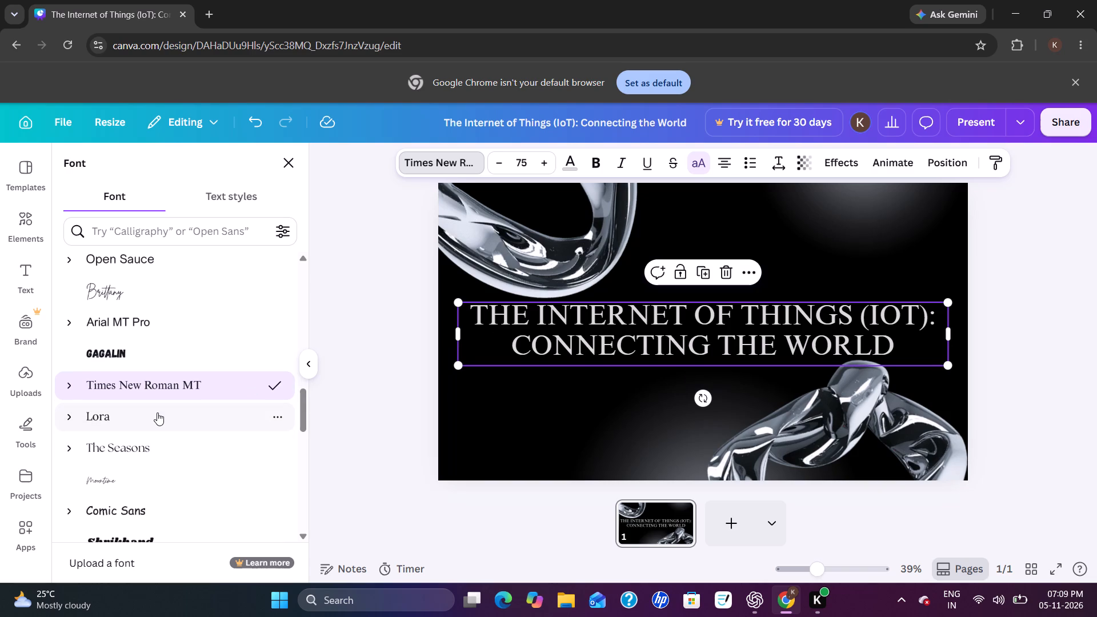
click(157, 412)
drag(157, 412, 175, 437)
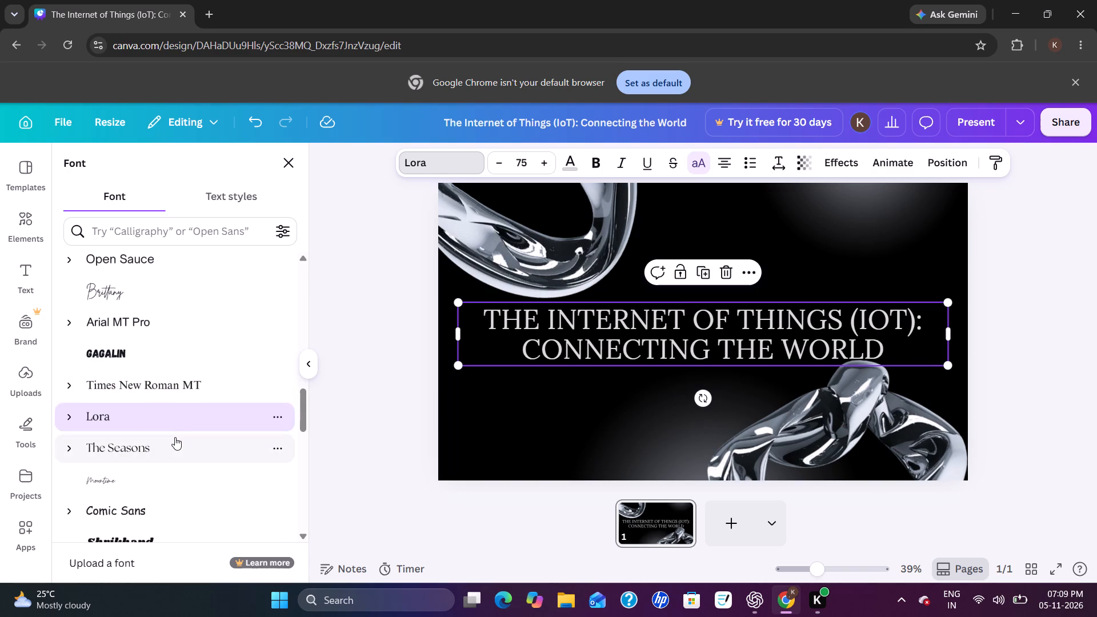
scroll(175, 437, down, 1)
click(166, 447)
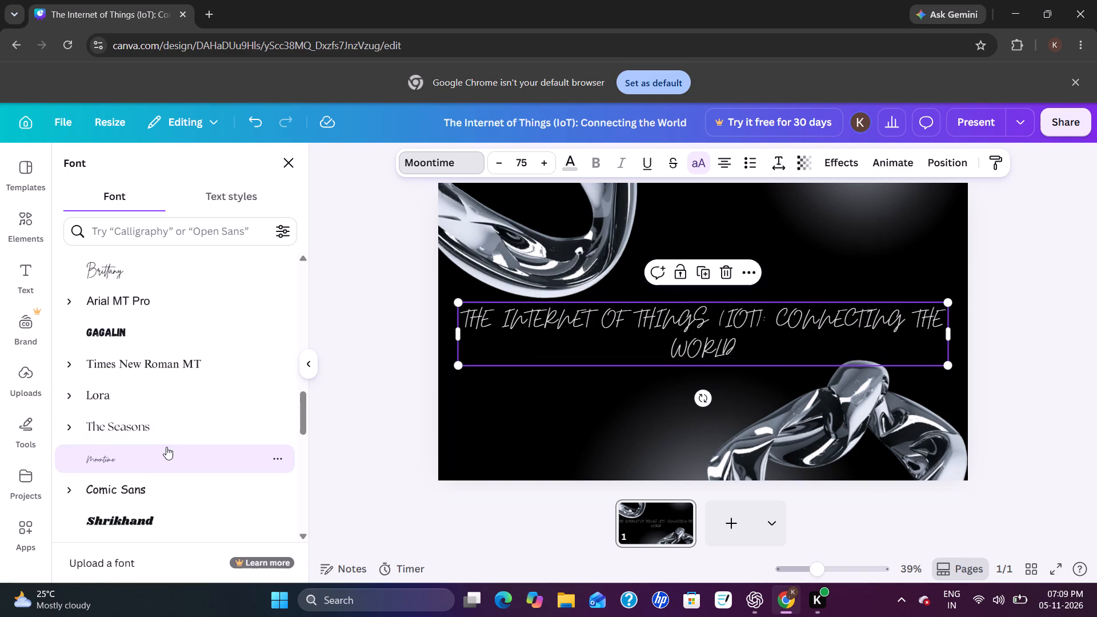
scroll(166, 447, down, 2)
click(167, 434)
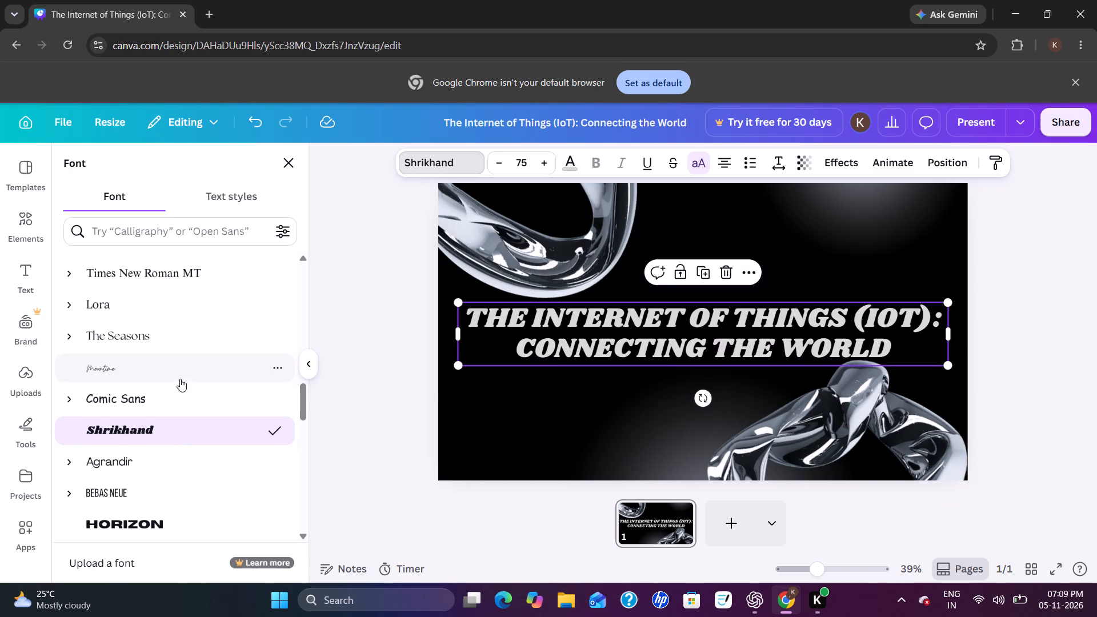
Set the cover title's font to Comic Sans.
click(174, 396)
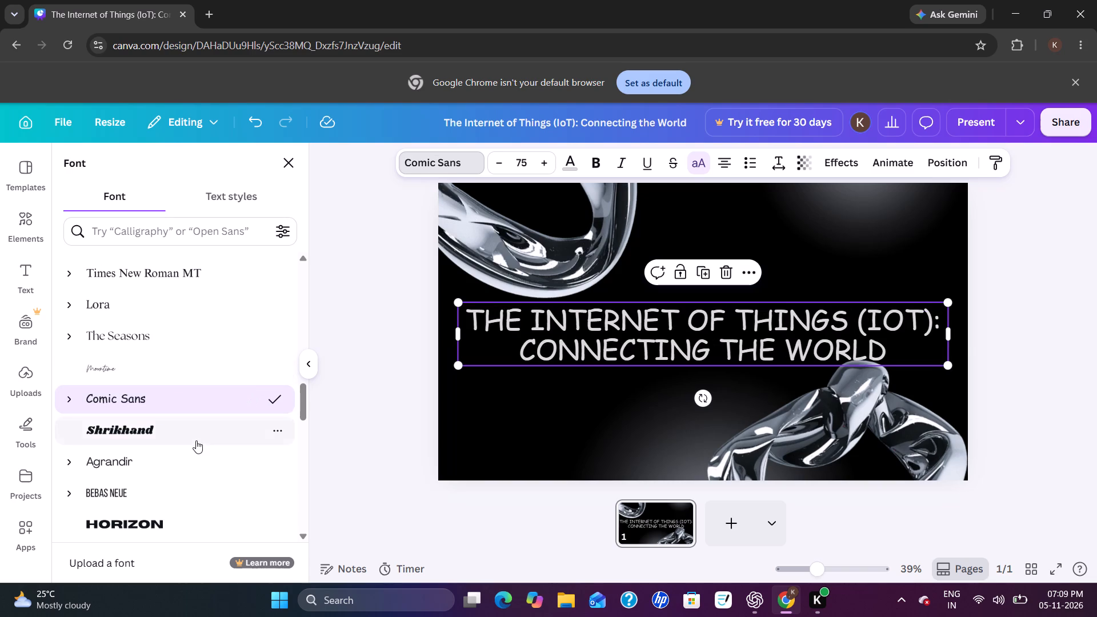
click(379, 375)
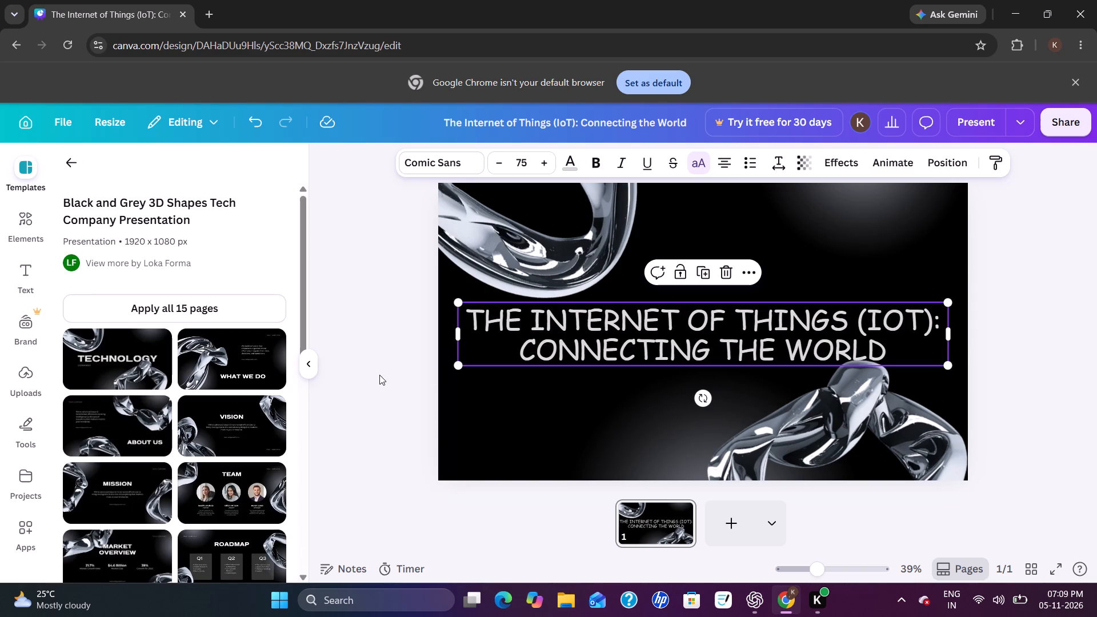
click(394, 397)
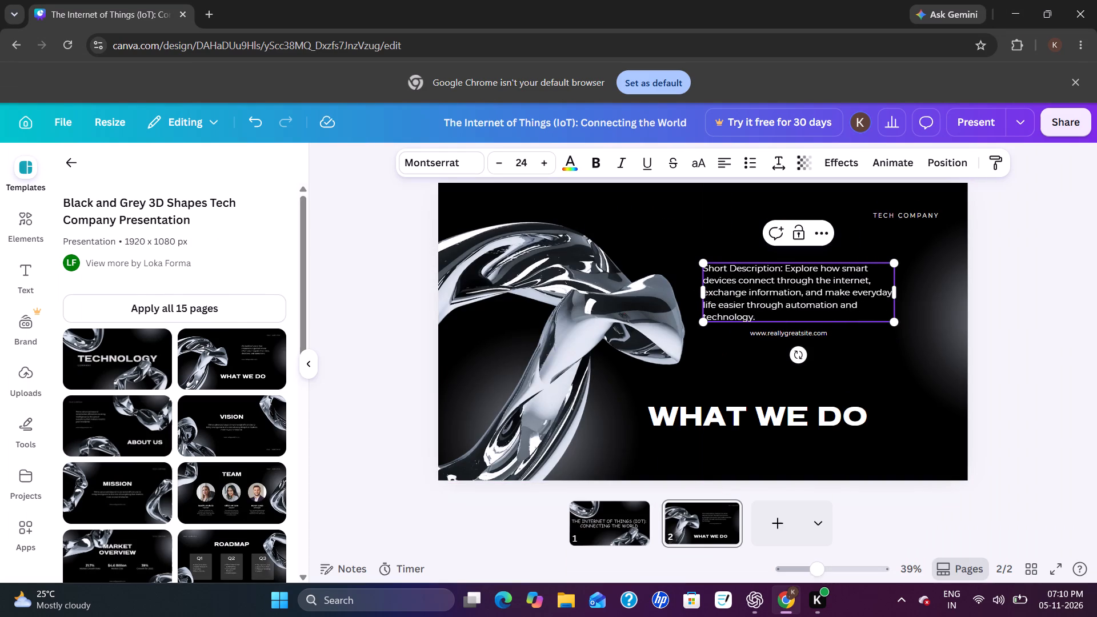
drag(894, 291, 920, 287)
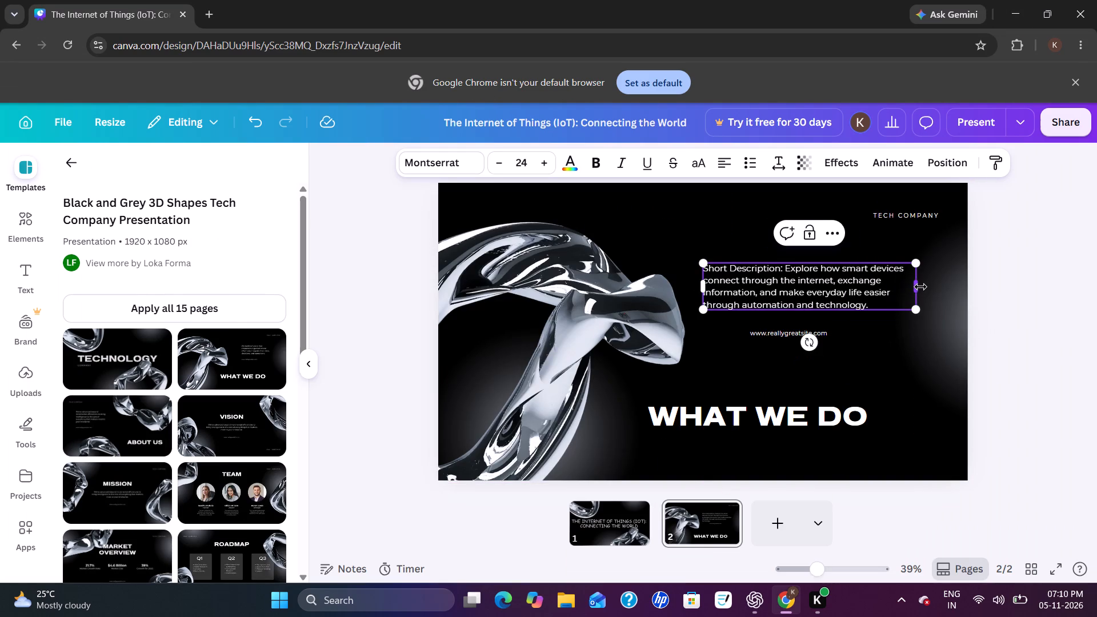
Scale up the Short Description text box proportionally until its font size is about 27.
drag(915, 307, 935, 343)
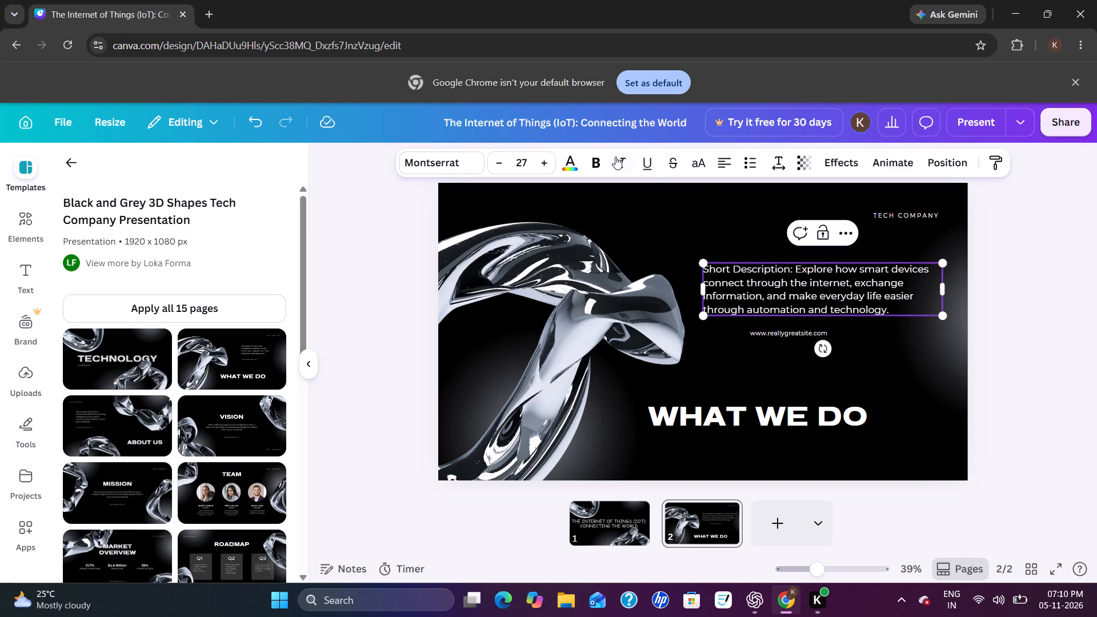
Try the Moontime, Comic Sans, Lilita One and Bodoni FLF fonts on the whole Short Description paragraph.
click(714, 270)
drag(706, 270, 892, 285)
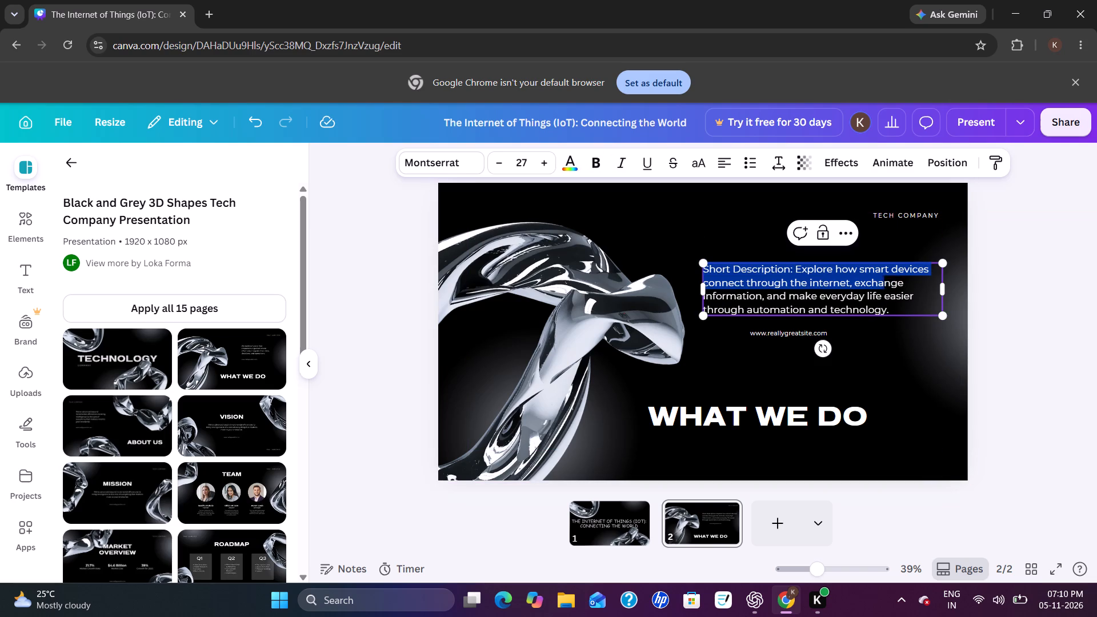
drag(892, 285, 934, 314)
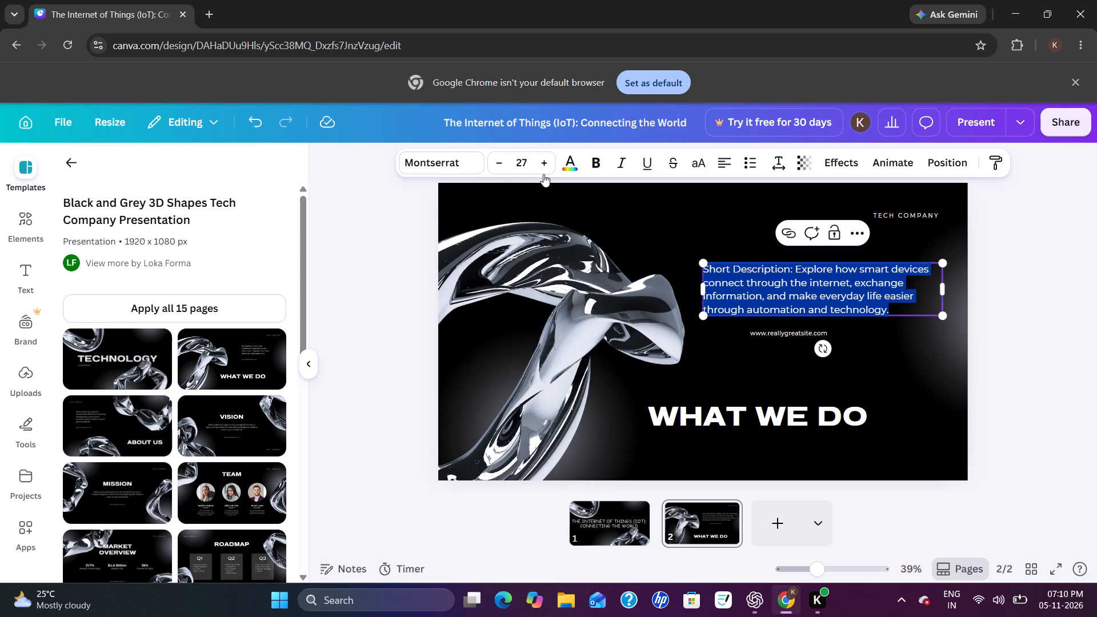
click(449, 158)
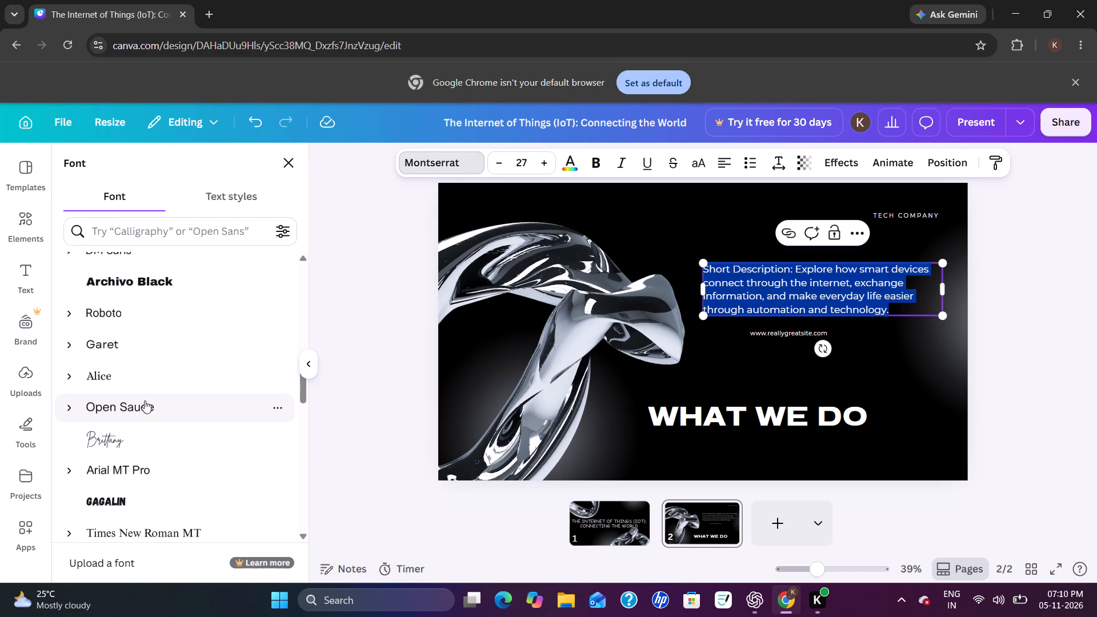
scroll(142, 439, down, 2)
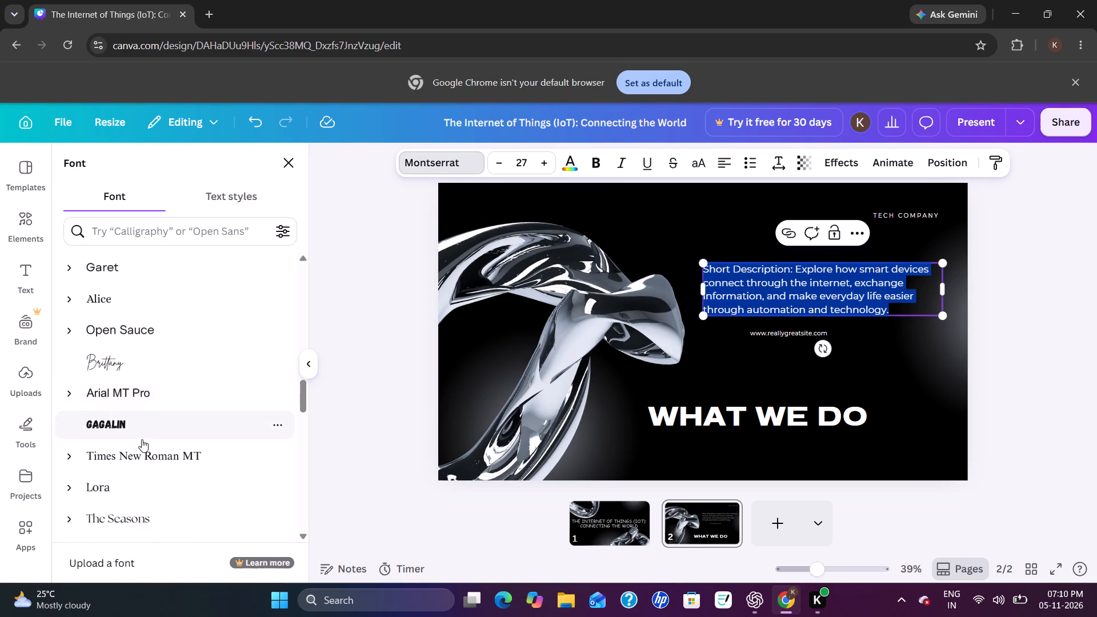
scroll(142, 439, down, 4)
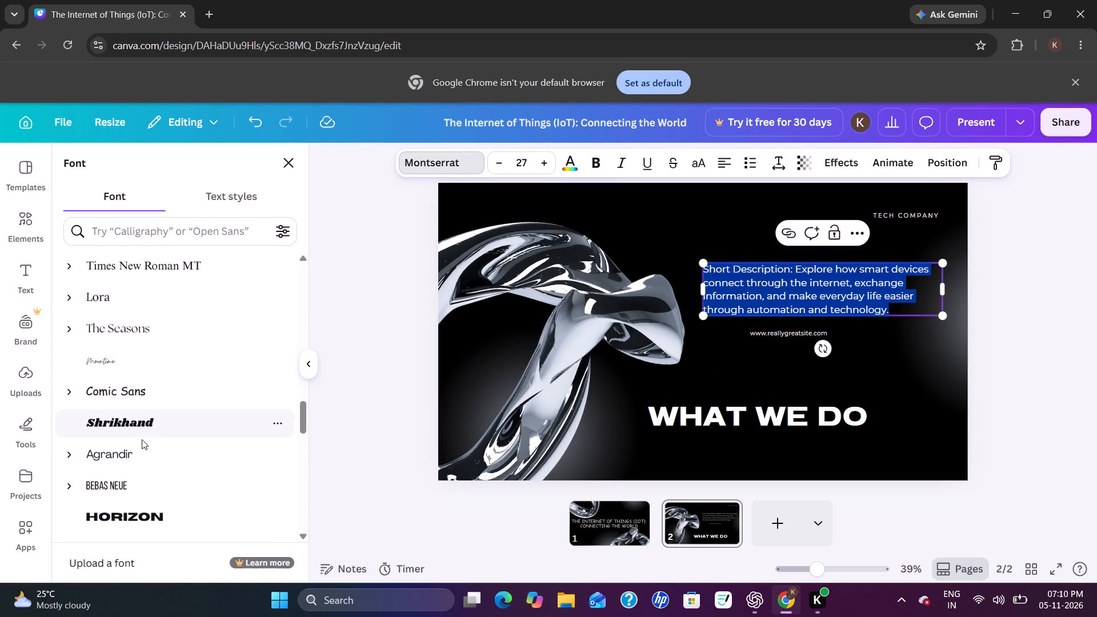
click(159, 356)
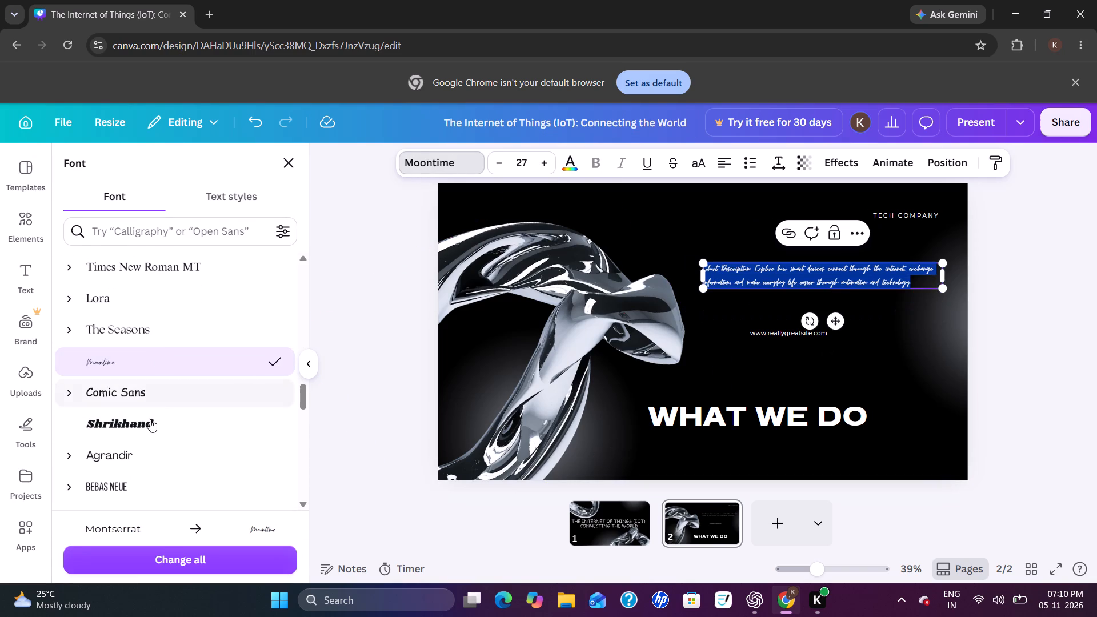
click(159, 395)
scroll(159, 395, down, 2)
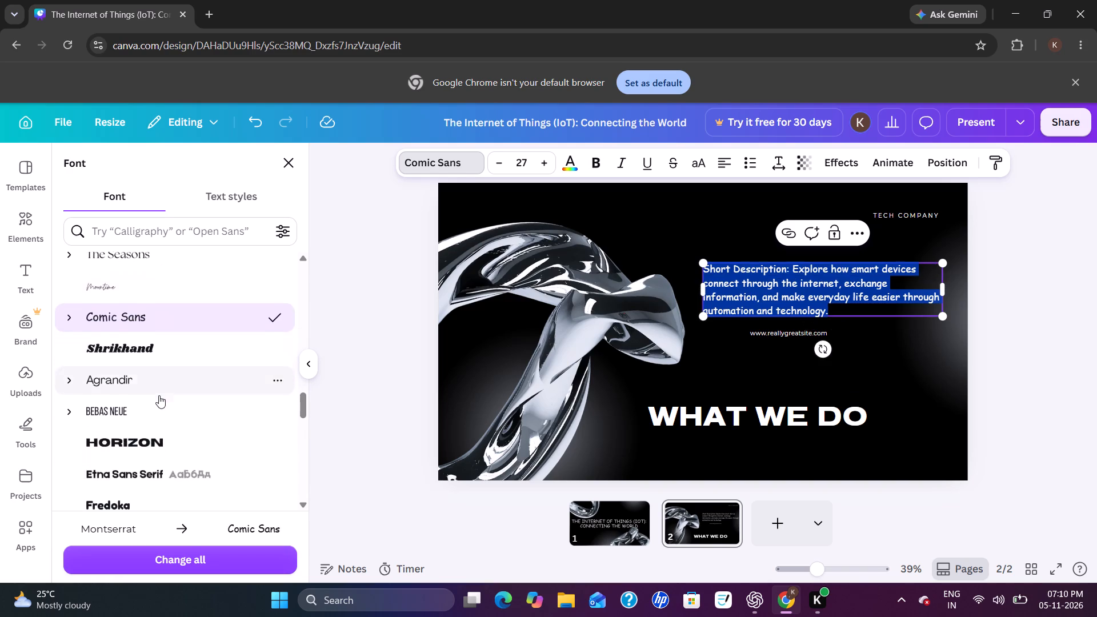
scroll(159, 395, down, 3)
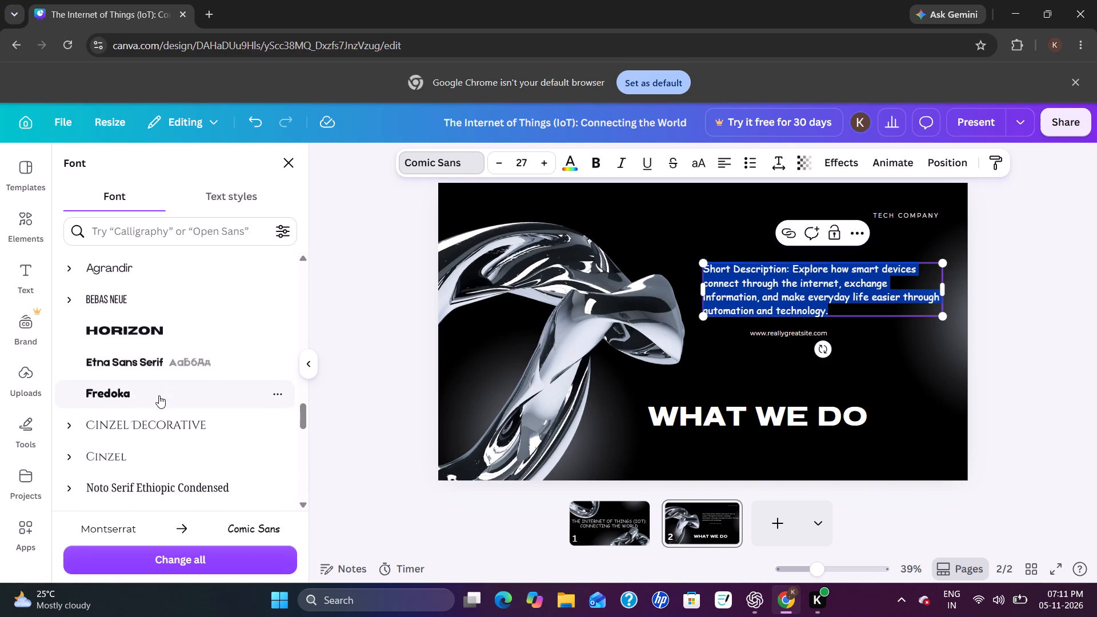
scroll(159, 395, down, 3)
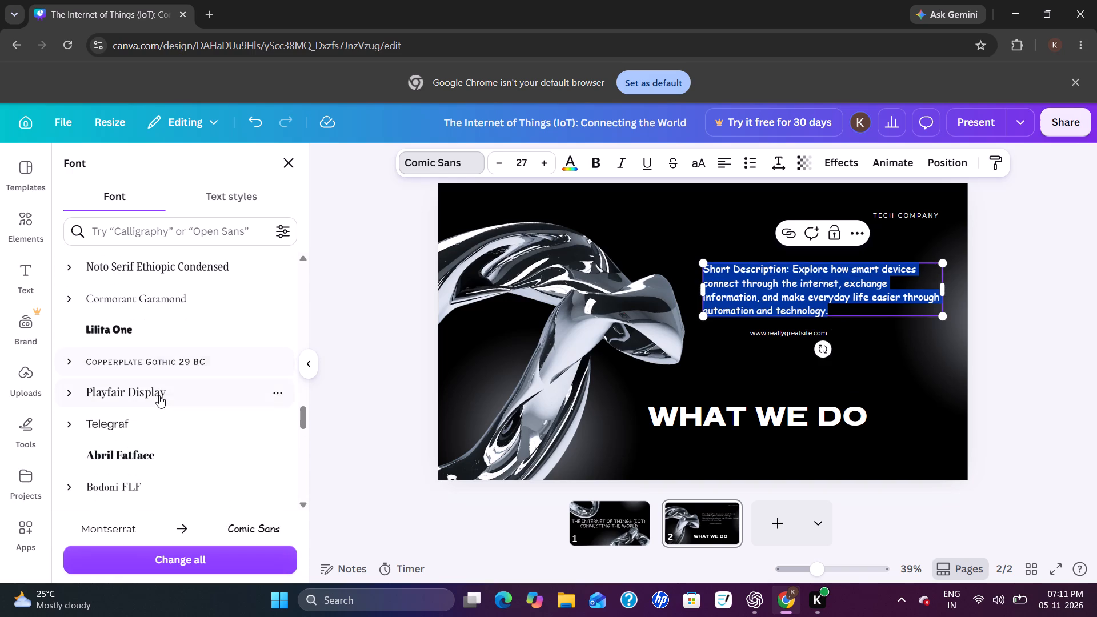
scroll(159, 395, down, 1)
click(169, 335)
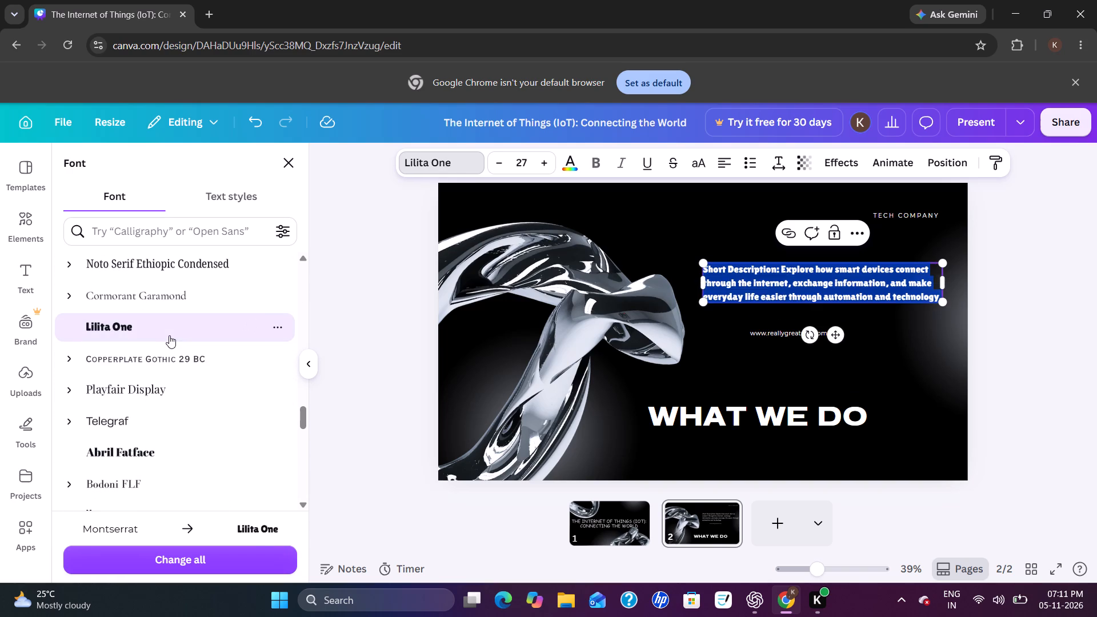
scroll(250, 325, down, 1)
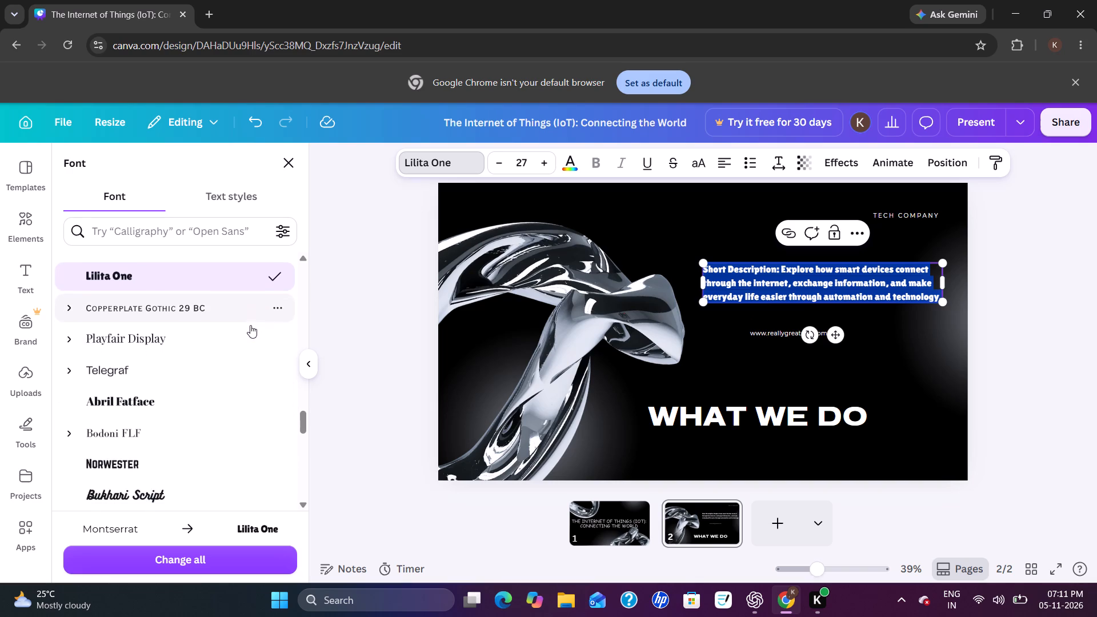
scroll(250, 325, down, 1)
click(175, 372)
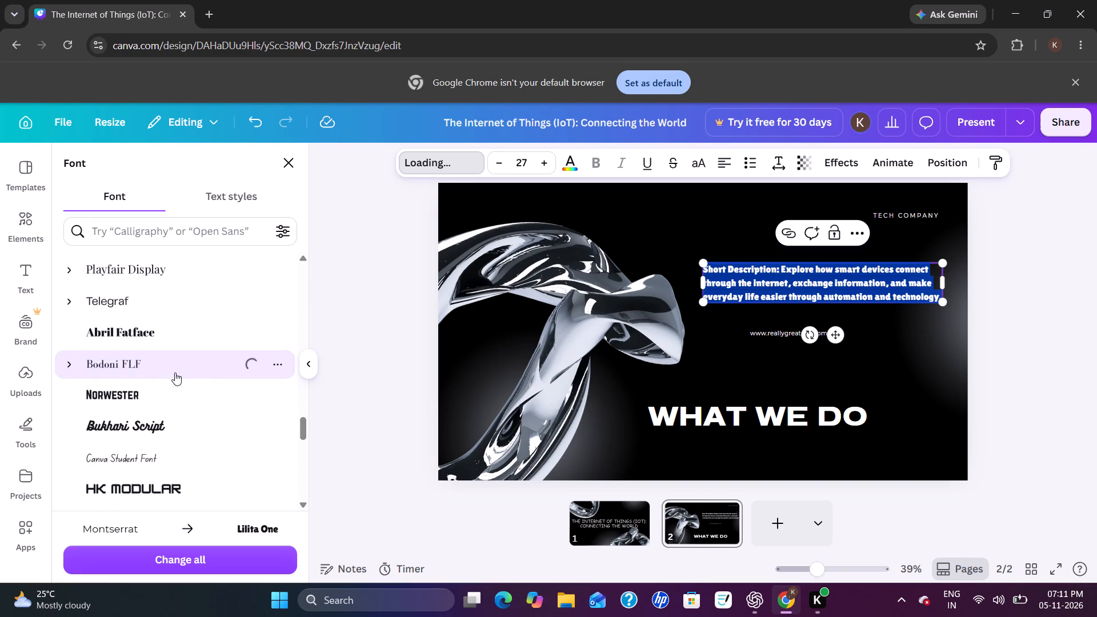
Apply Canva Student Font to the whole Short Description paragraph.
scroll(175, 372, down, 2)
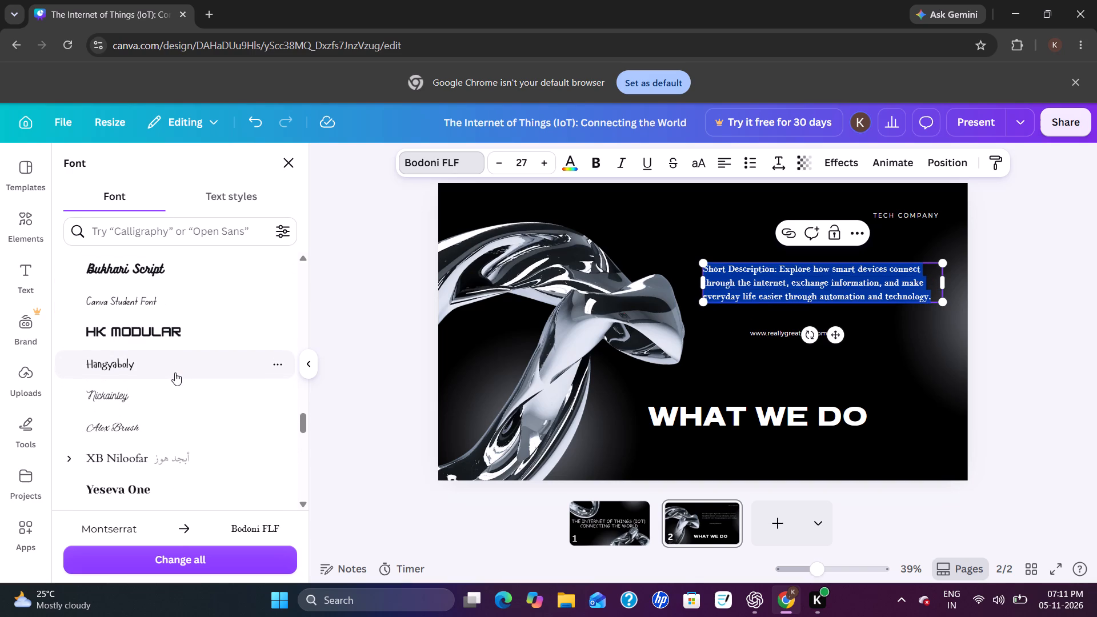
scroll(175, 372, down, 2)
click(174, 256)
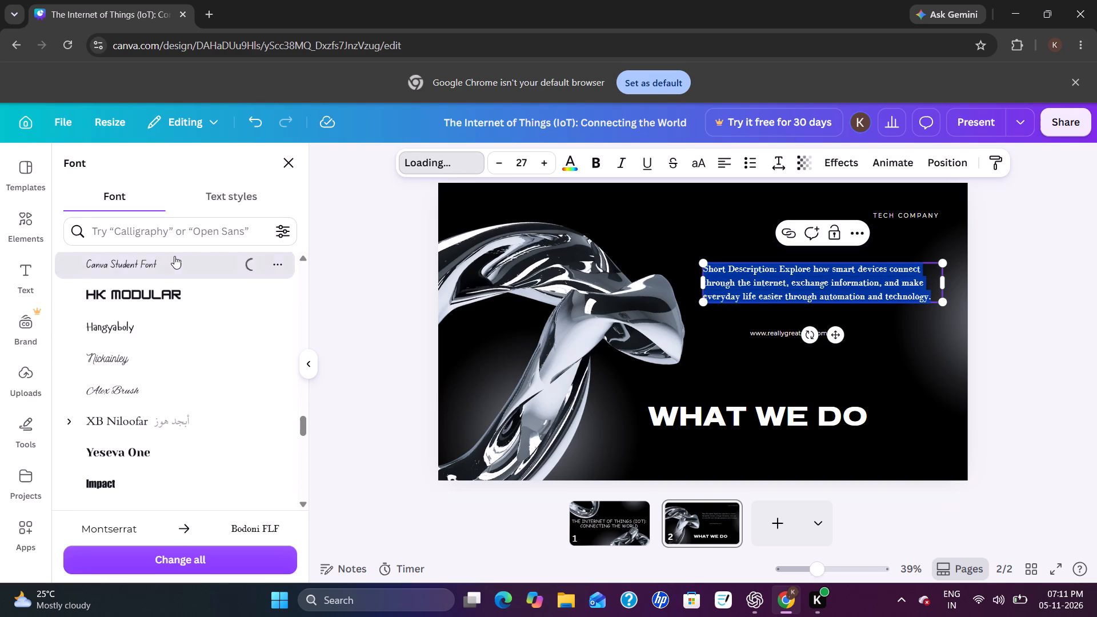
click(386, 352)
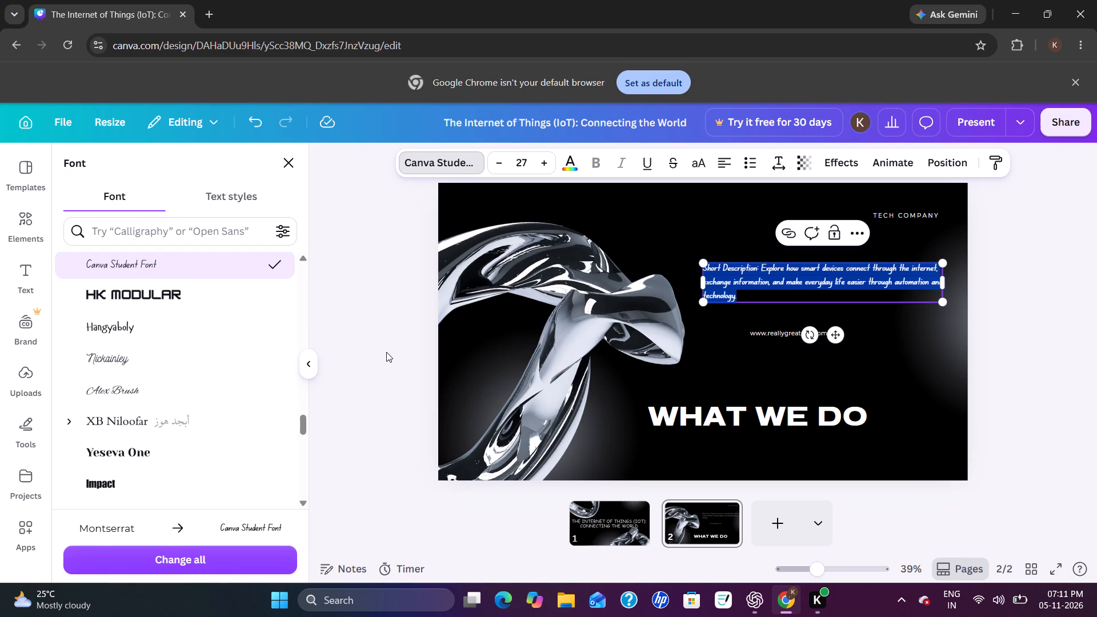
Increase the Short Description paragraph's font size to 40.
triple_click(546, 166)
triple_click(546, 166)
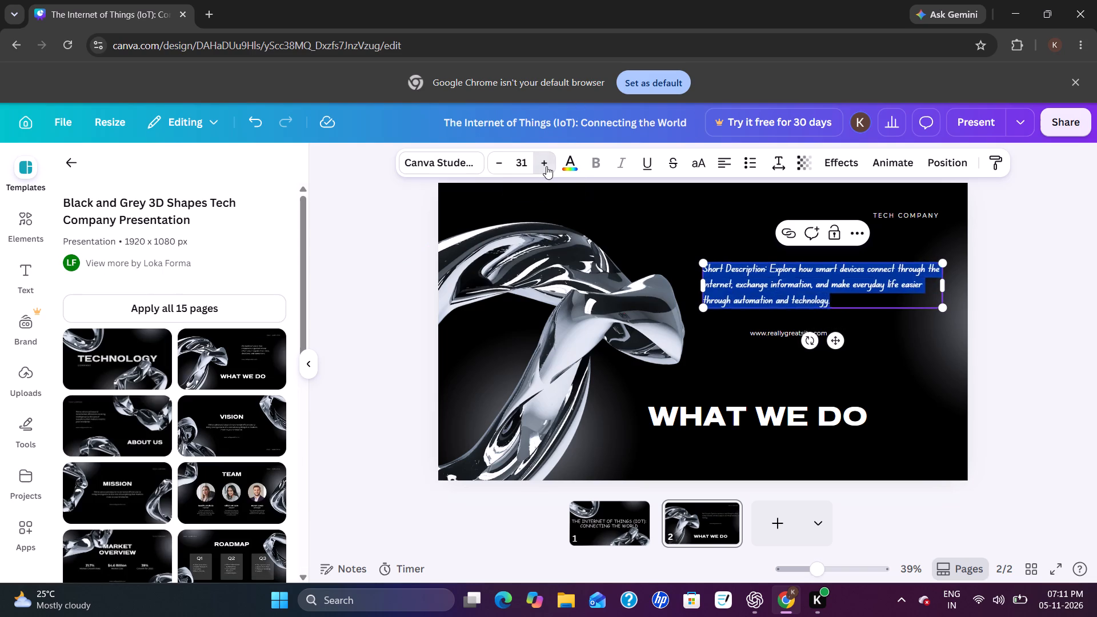
triple_click(546, 166)
triple_click(546, 166)
click(546, 166)
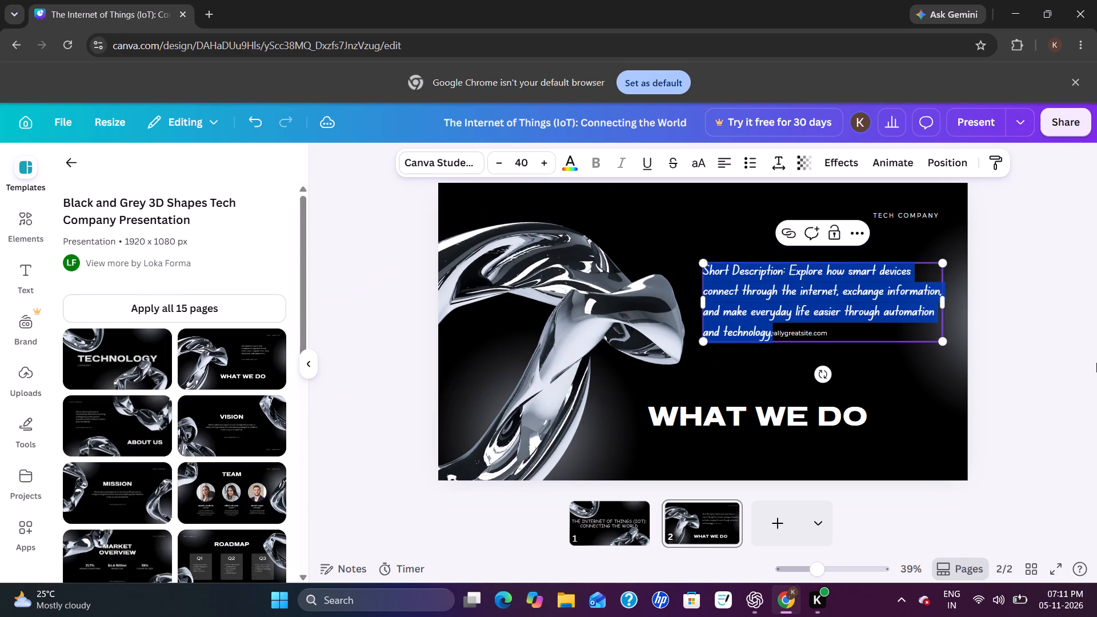
click(1030, 353)
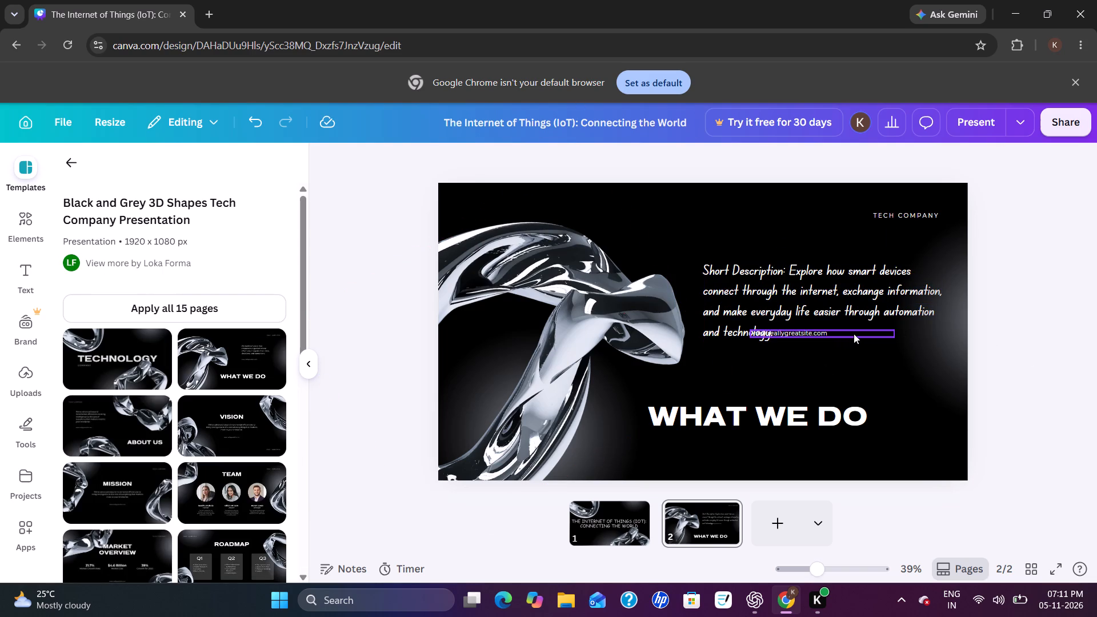
click(854, 334)
click(849, 313)
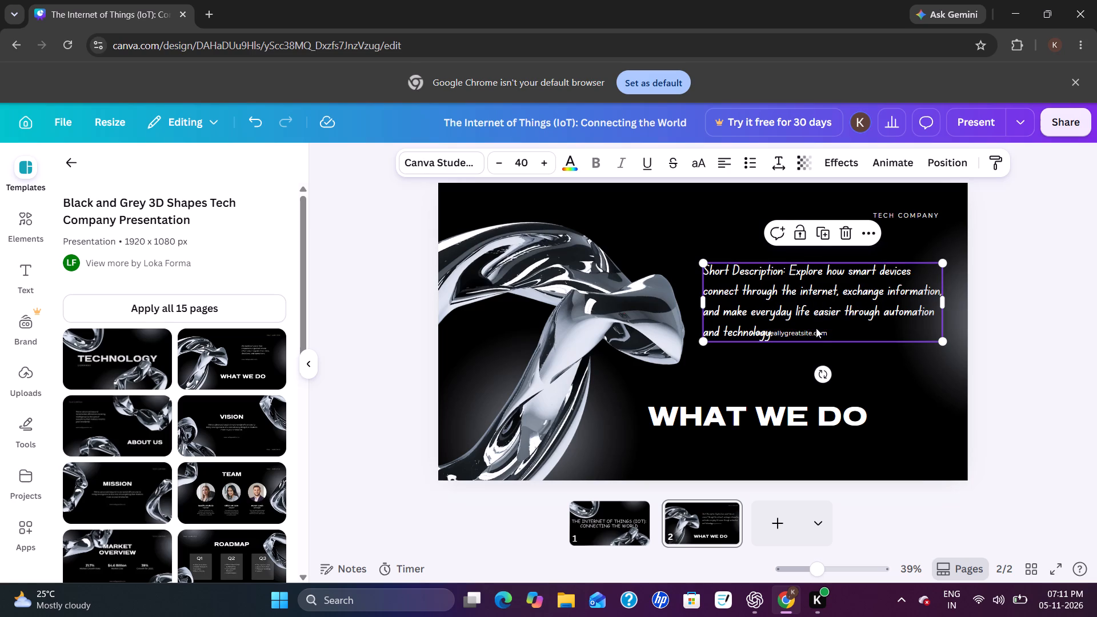
click(814, 334)
click(845, 306)
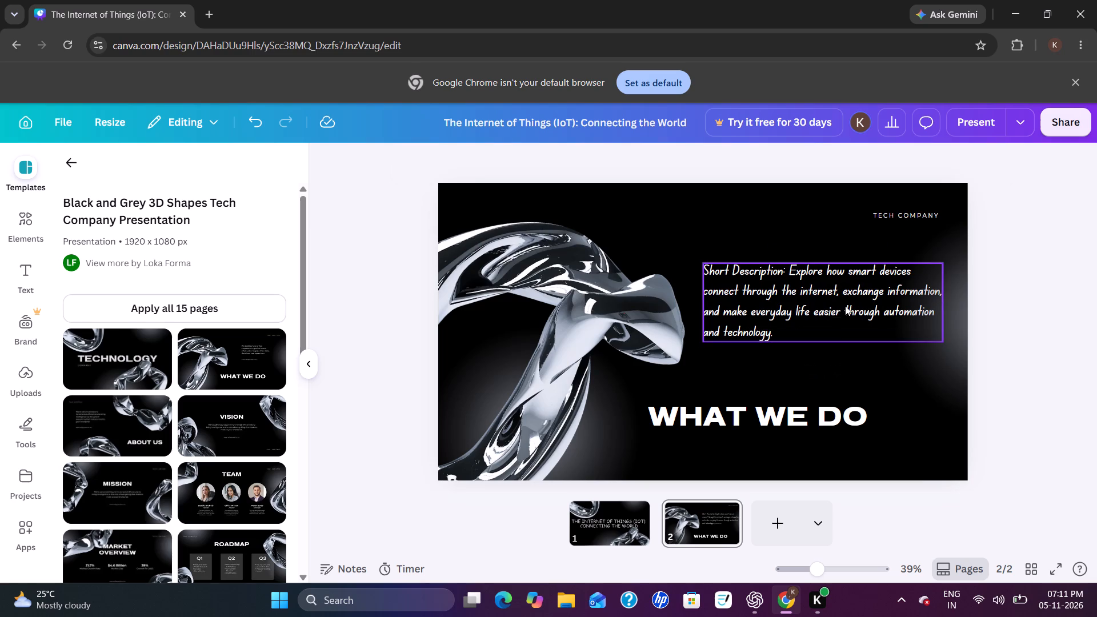
Increase the Short Description paragraph's font size to 45.
click(765, 296)
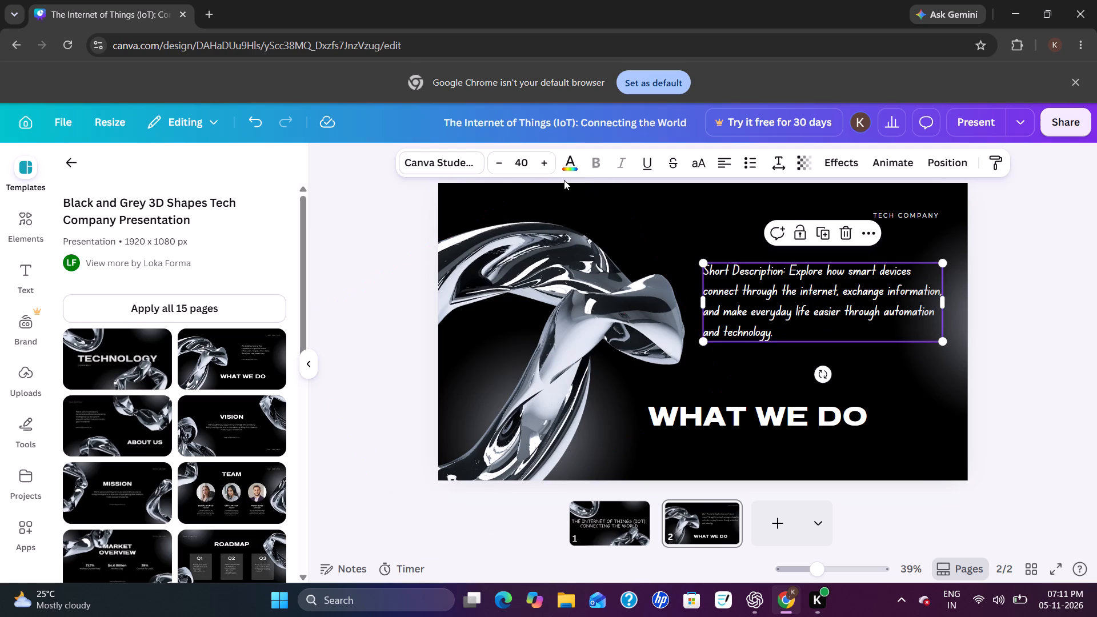
click(550, 169)
click(550, 169)
click(550, 169)
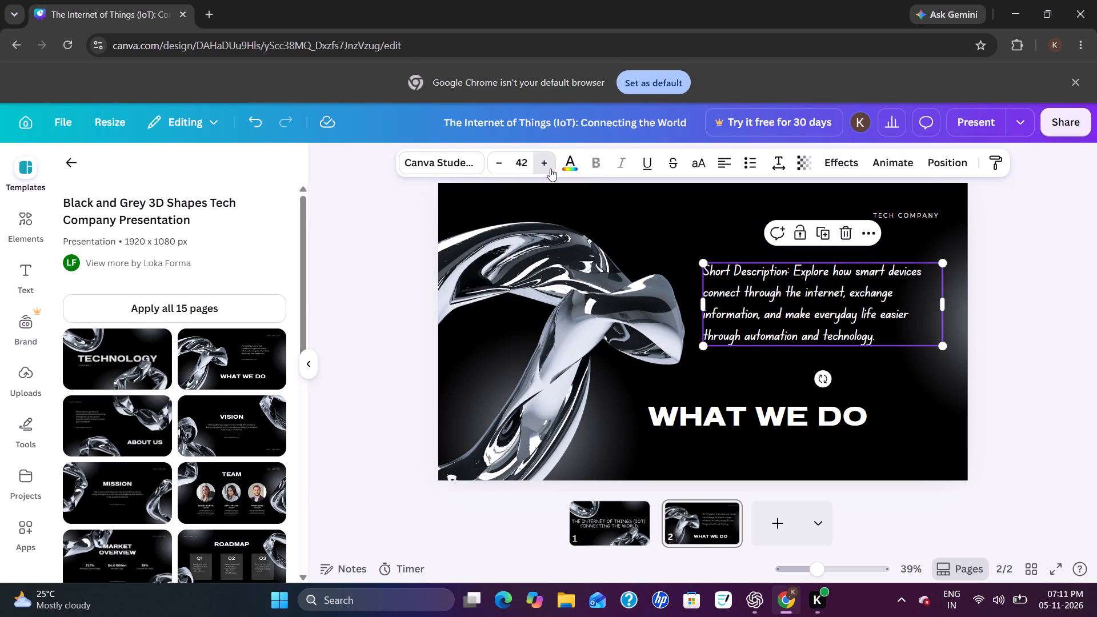
click(550, 169)
click(550, 169)
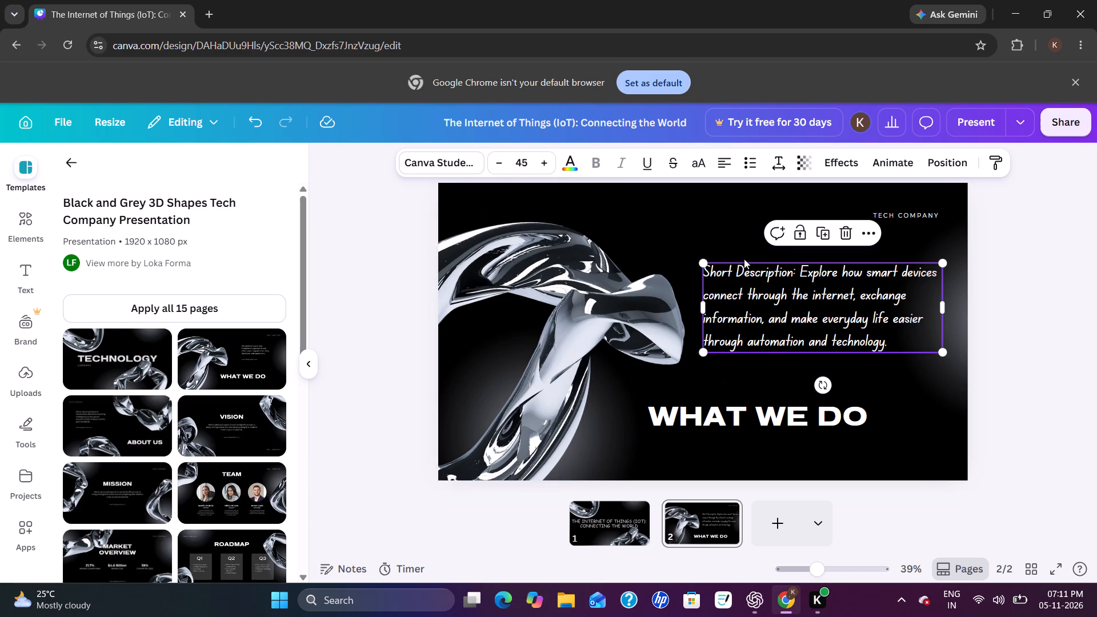
Remove the "Short Description:" label and its trailing space so the paragraph starts with "Explore".
click(799, 272)
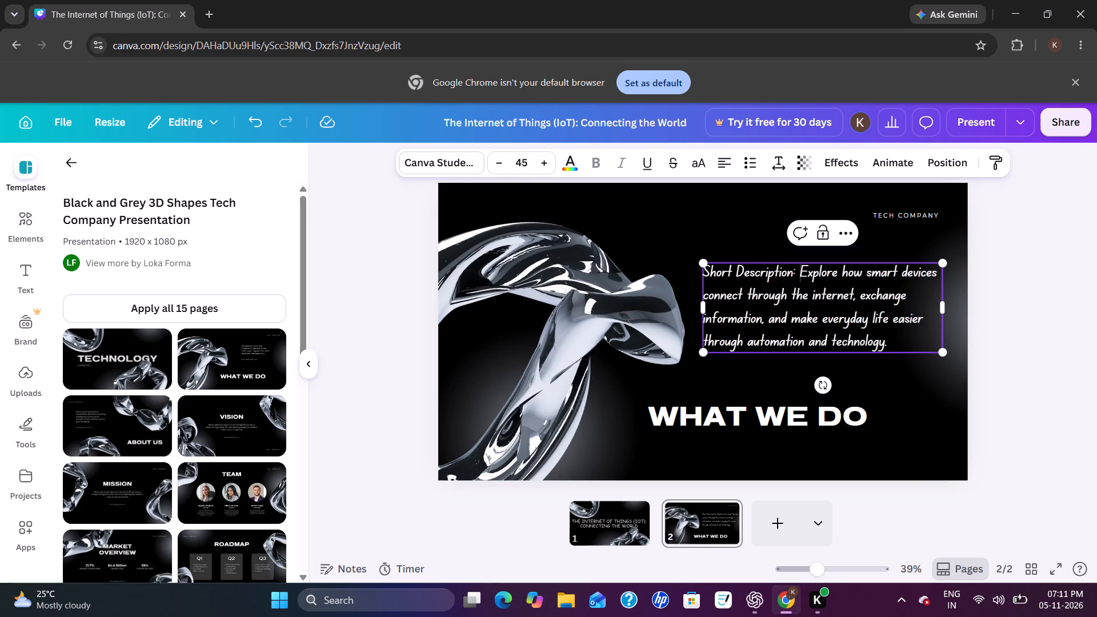
click(794, 274)
key(Right)
key(BackSpace)
key(BackSpace)
key(BackSpace)
key(BackSpace)
key(BackSpace)
key(BackSpace)
key(BackSpace)
key(BackSpace)
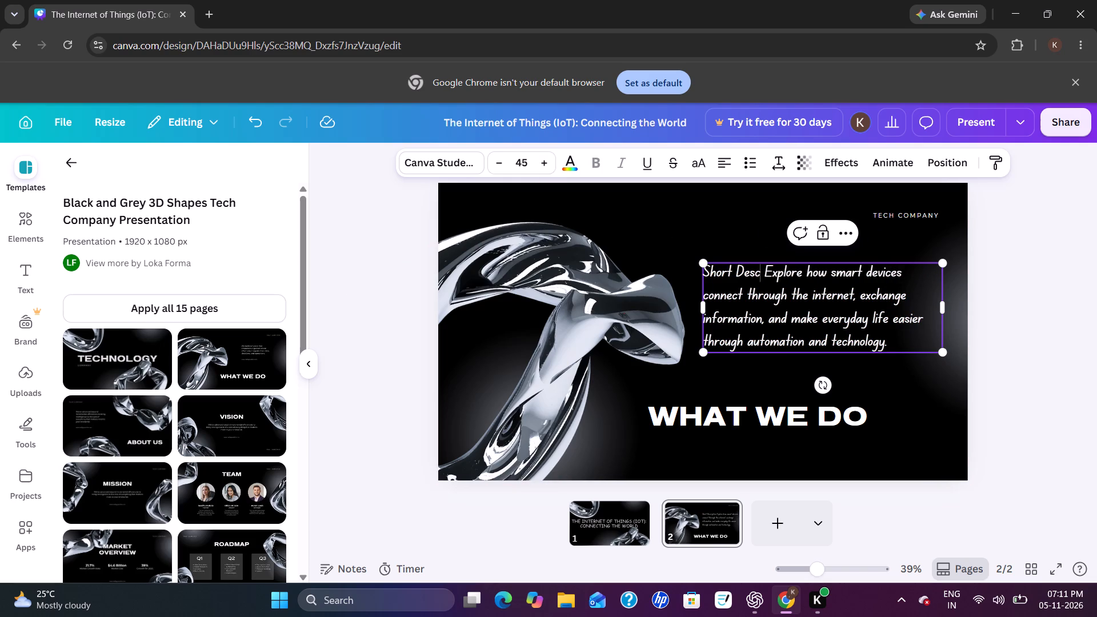
key(BackSpace)
key(BackSpace)
key(BackSpace)
key(BackSpace)
key(BackSpace)
key(BackSpace)
key(BackSpace)
key(BackSpace)
key(BackSpace)
key(BackSpace)
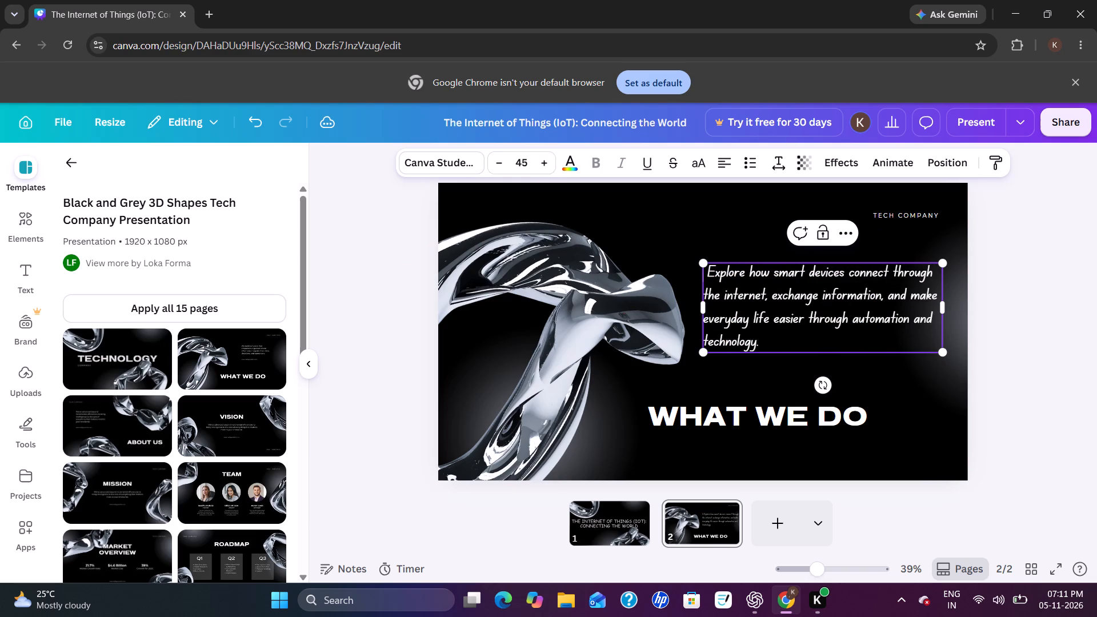
key(Right)
key(BackSpace)
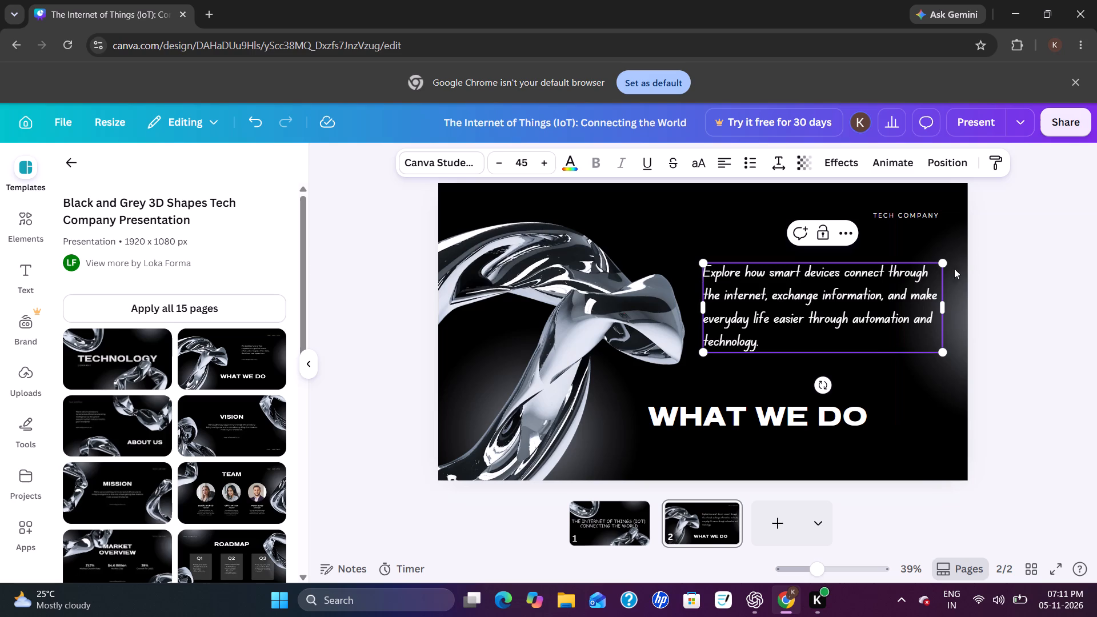
Underline the whole "Explore how smart devices connect" paragraph on the "What We Do" slide.
click(866, 306)
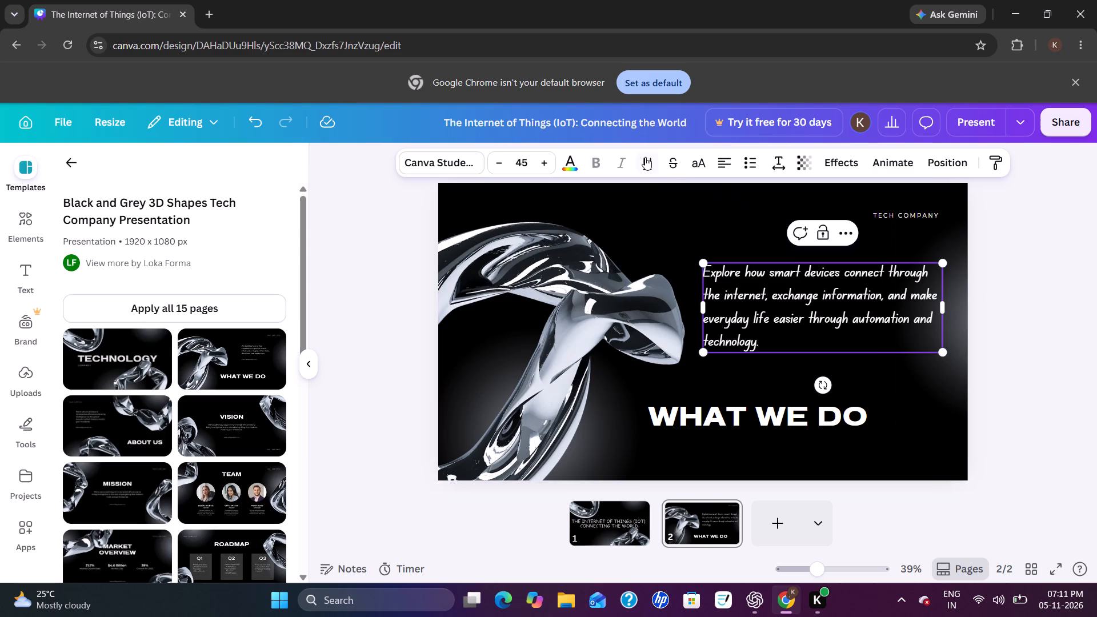
click(645, 157)
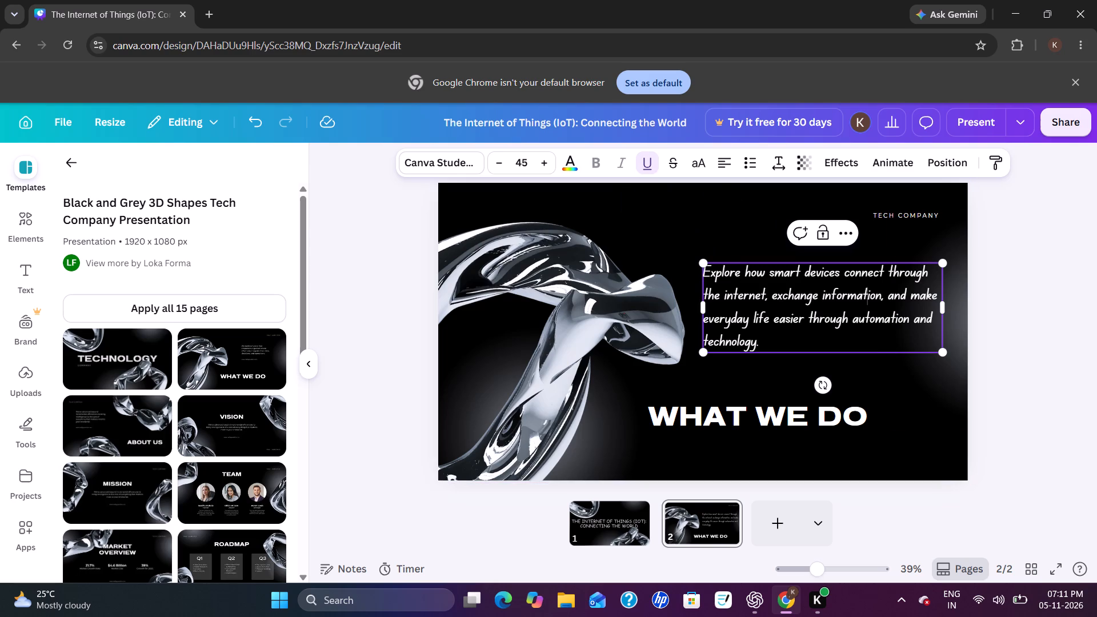
click(743, 276)
click(646, 170)
click(987, 218)
click(892, 280)
click(651, 162)
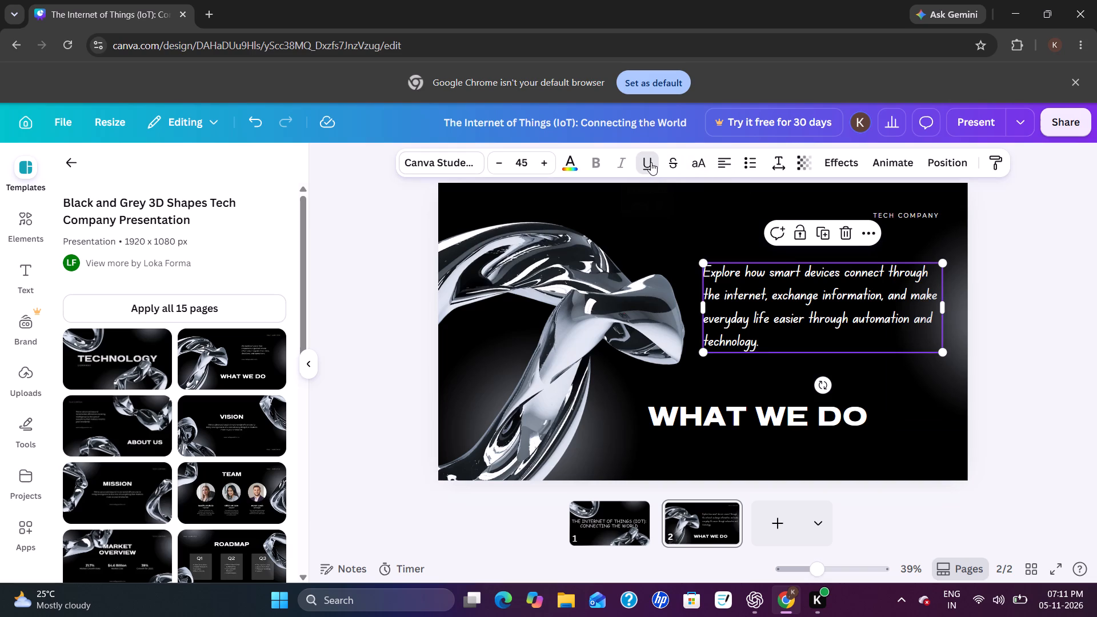
click(999, 255)
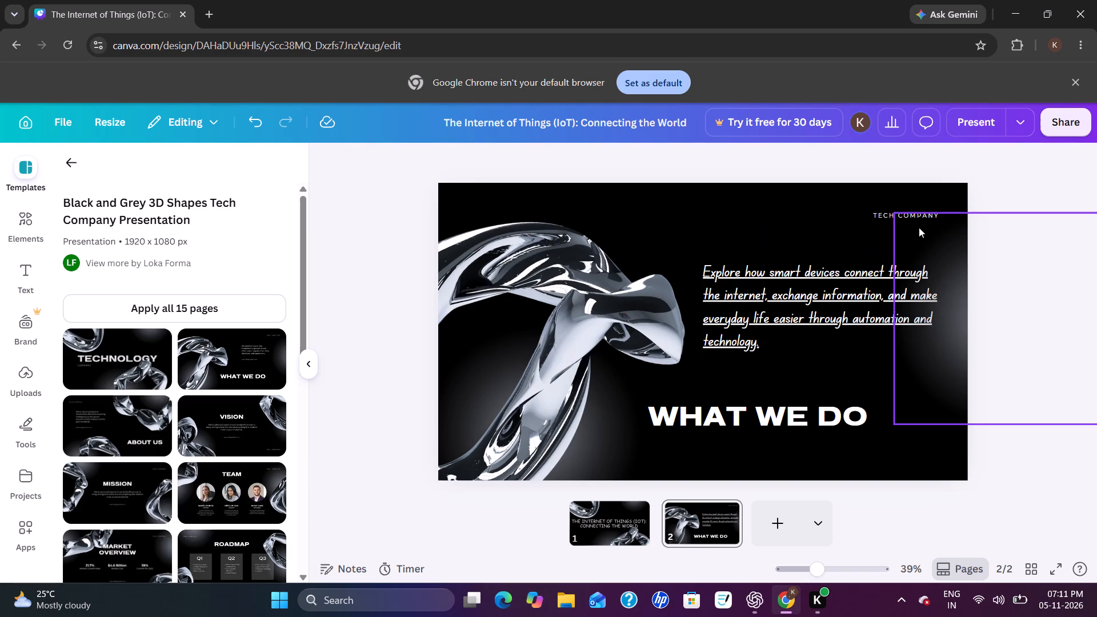
click(879, 212)
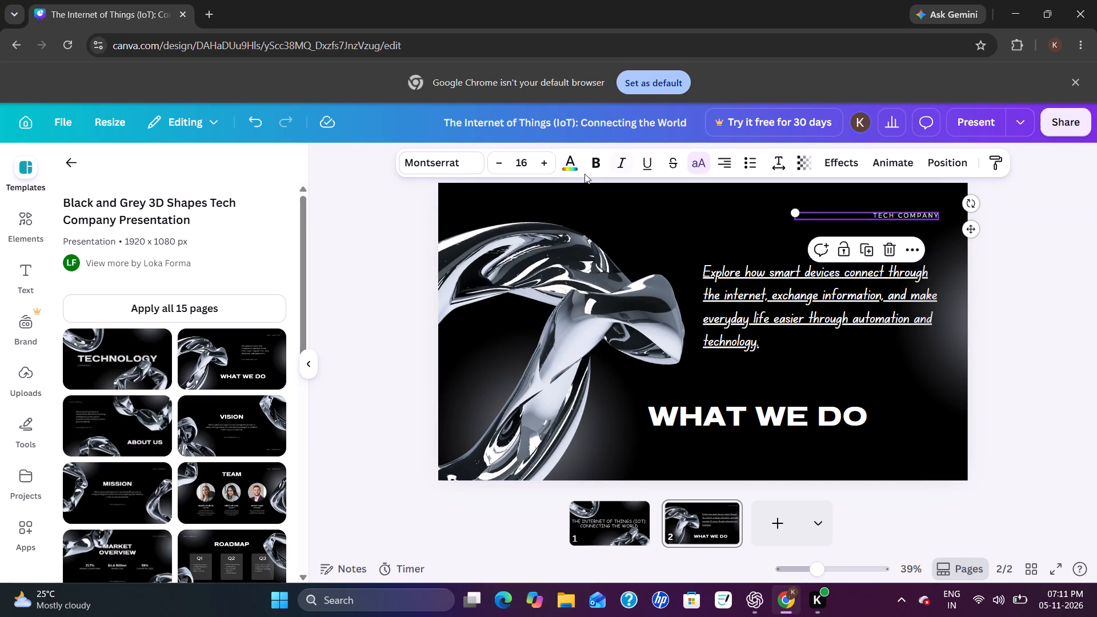
triple_click(545, 167)
triple_click(545, 167)
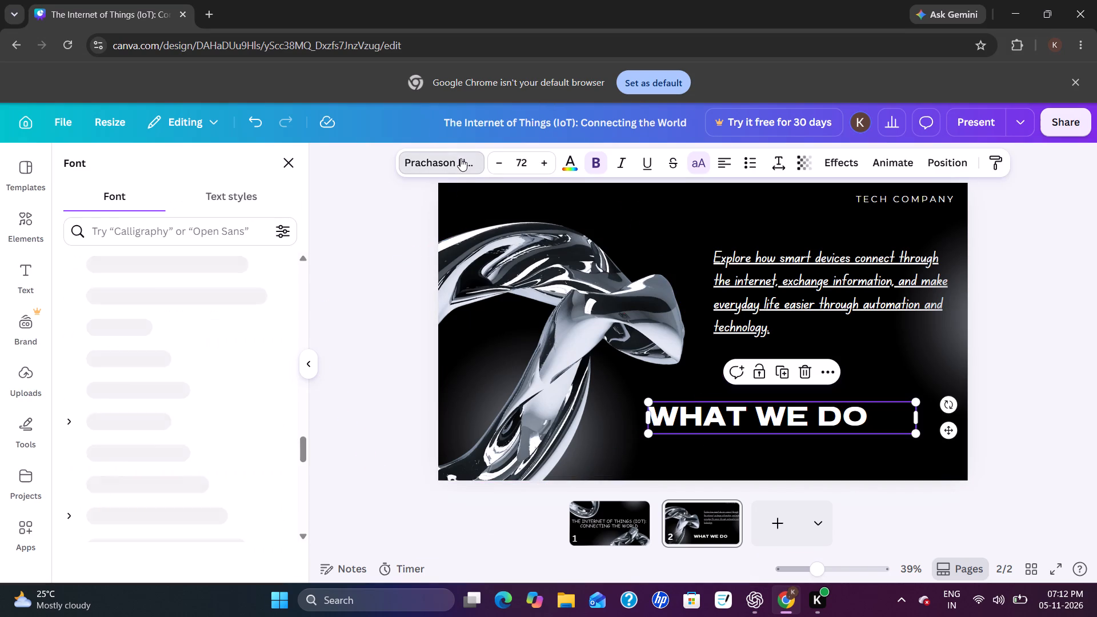
click(229, 330)
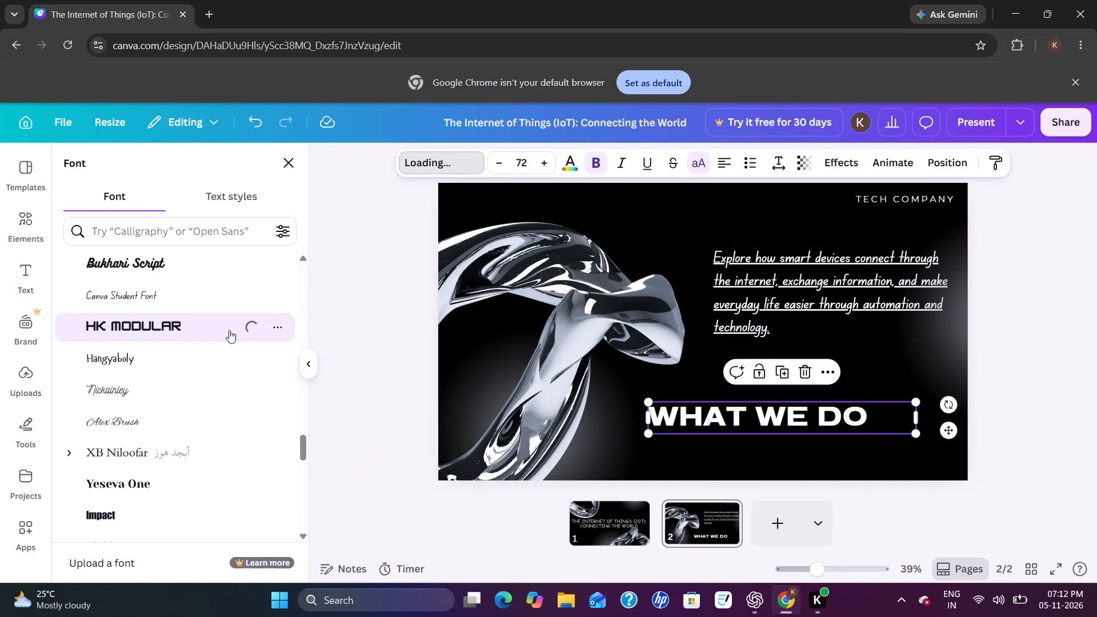
scroll(229, 330, up, 1)
scroll(226, 321, right, 1)
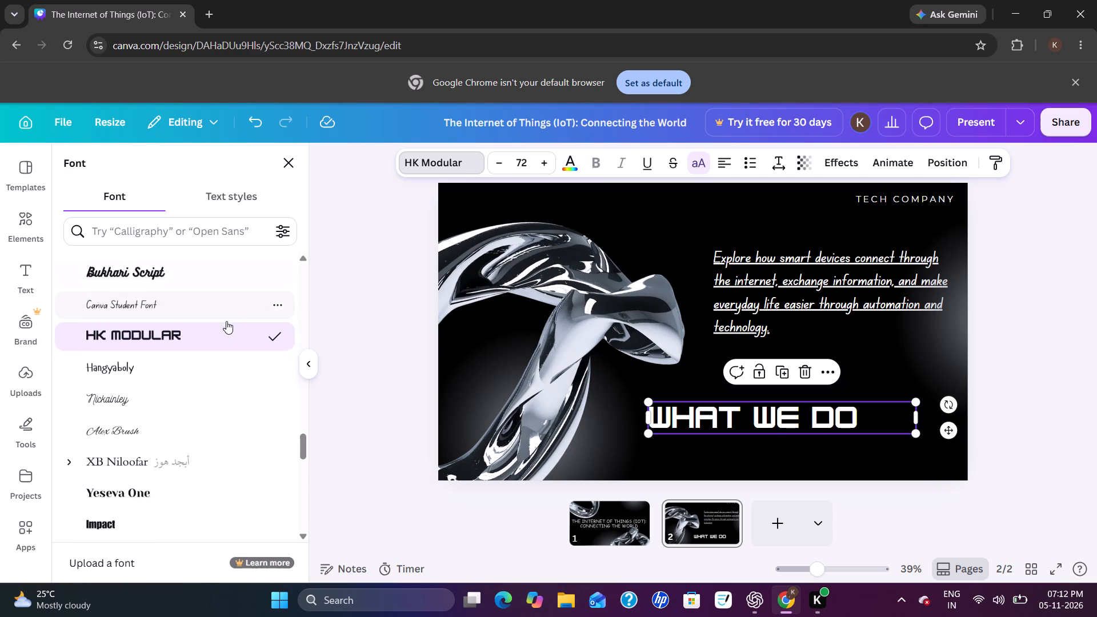
scroll(226, 321, right, 1)
click(122, 334)
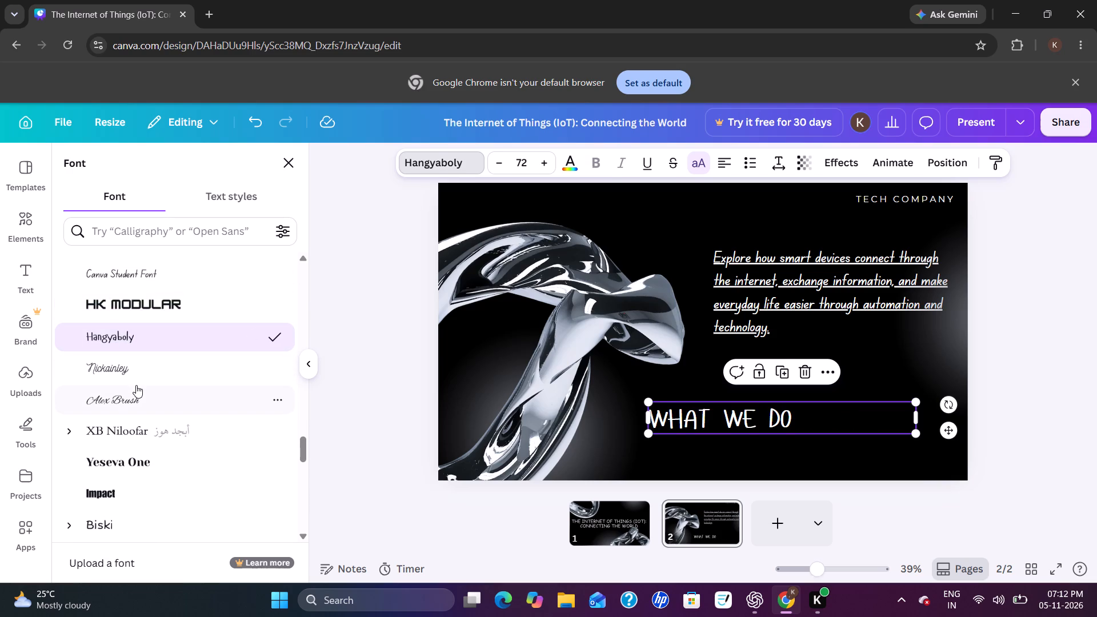
scroll(230, 463, down, 2)
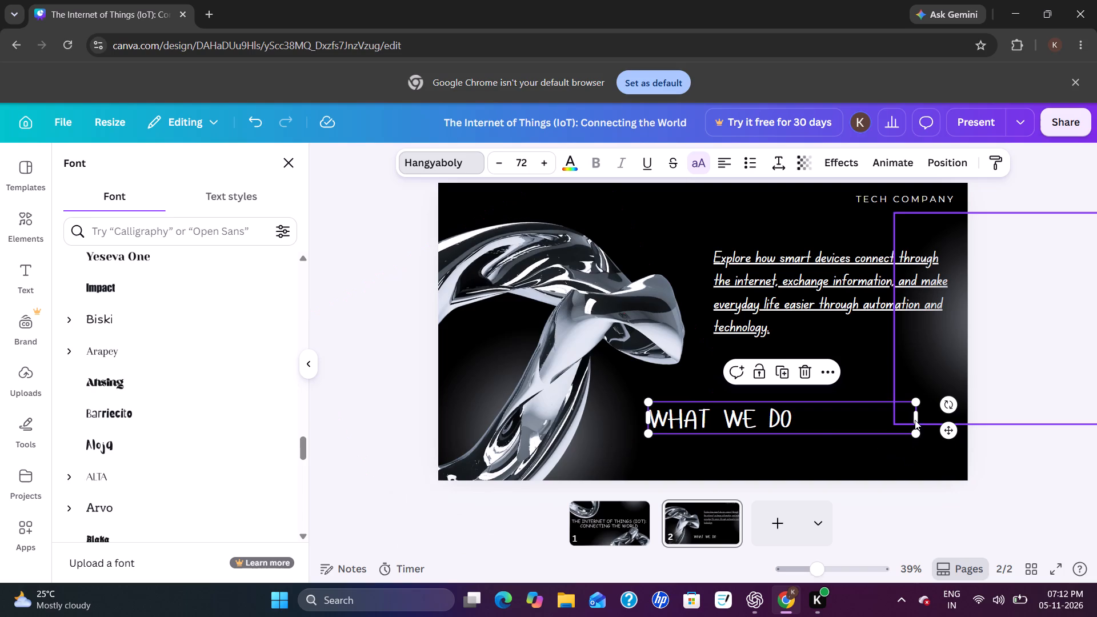
Narrow the "WHAT WE DO" heading's text box to fit its text and move it slightly left and up on the slide.
drag(919, 419, 860, 436)
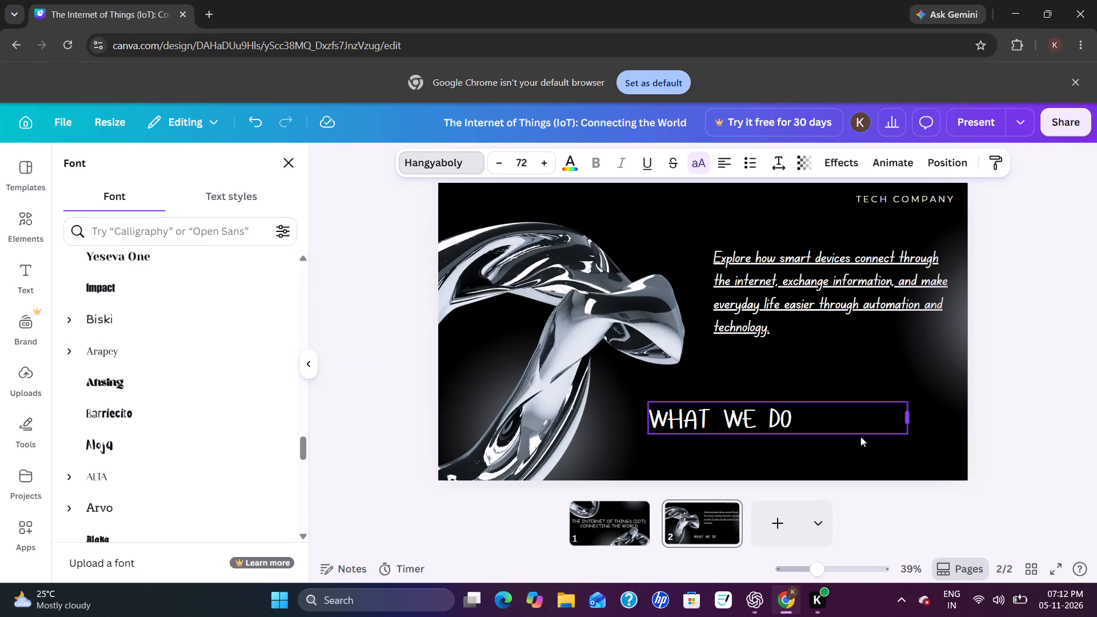
drag(860, 436, 806, 442)
click(1028, 329)
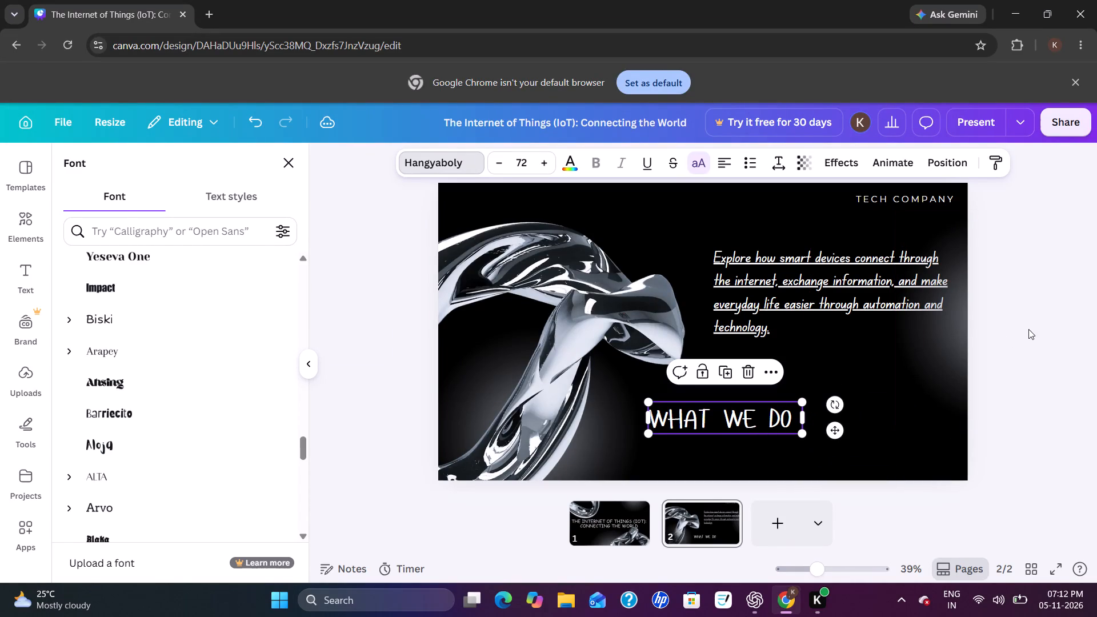
drag(752, 412, 732, 421)
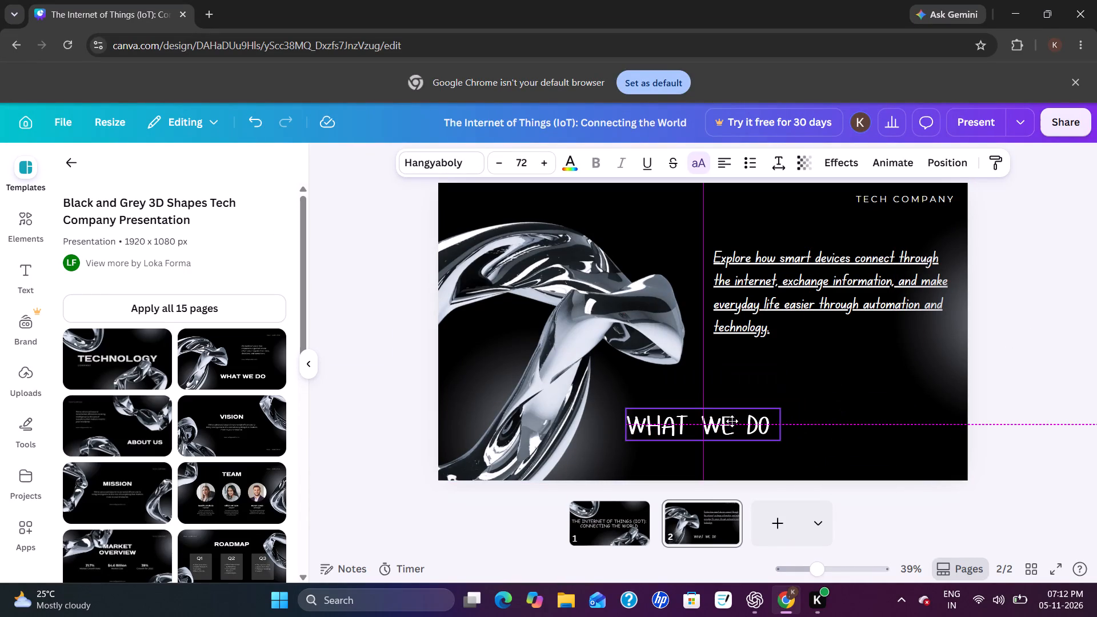
drag(732, 421, 730, 407)
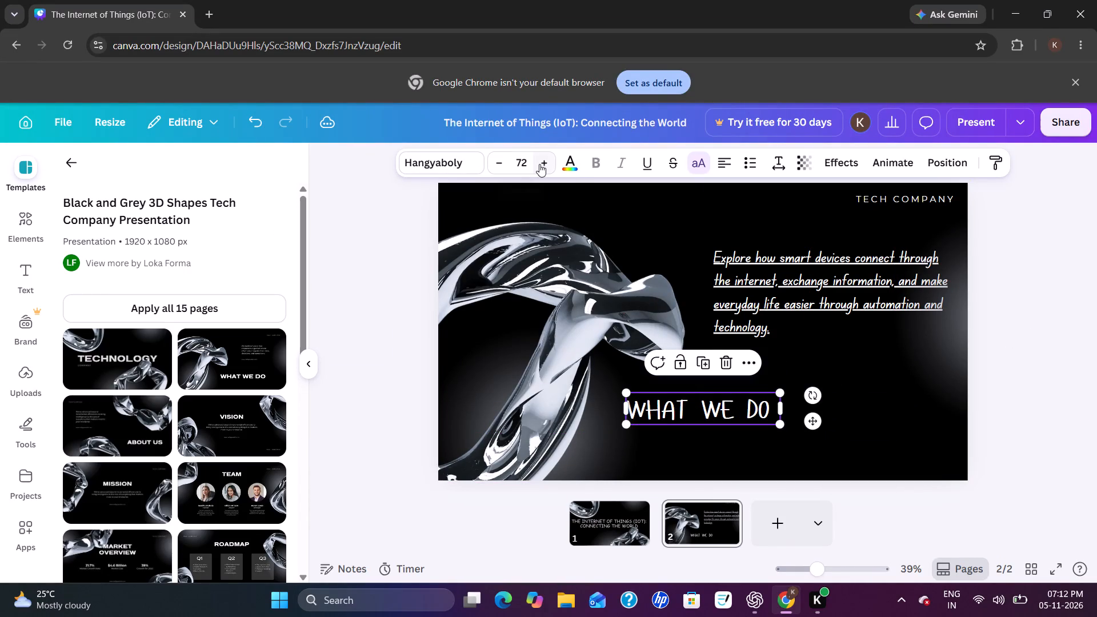
Increase the "WHAT WE DO" heading's font size to 87 and widen its text box so the heading fits on one line.
triple_click(541, 163)
triple_click(541, 163)
triple_click(541, 163)
triple_click(541, 163)
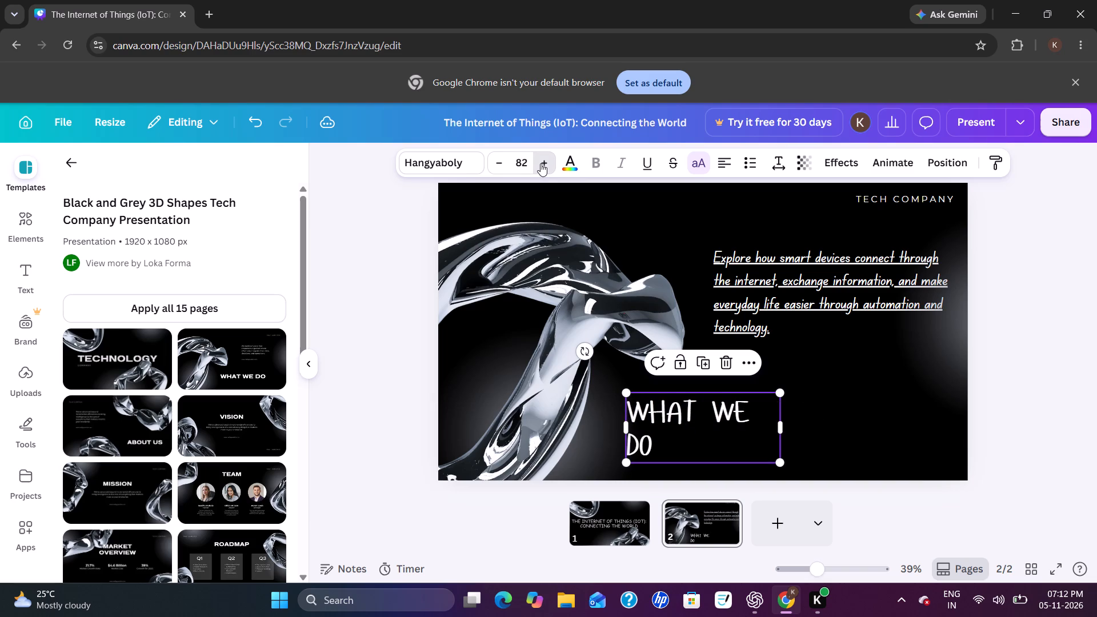
triple_click(541, 163)
drag(541, 163, 782, 430)
drag(782, 430, 824, 428)
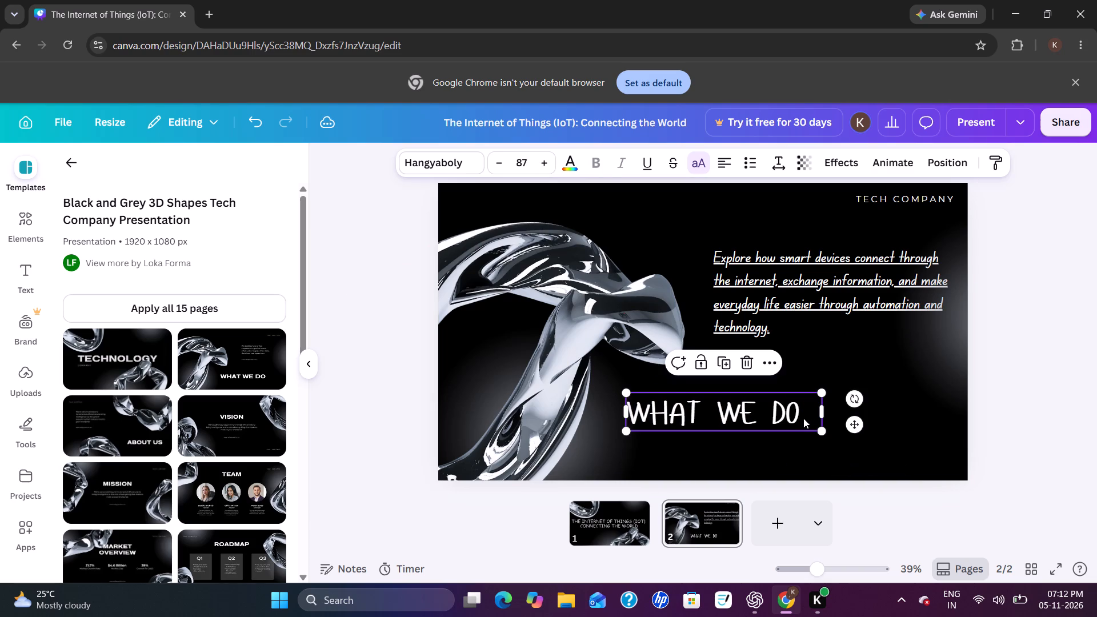
Add an exclamation mark at the end of the heading so it reads "WHAT WE DO!".
double_click(803, 416)
click(803, 416)
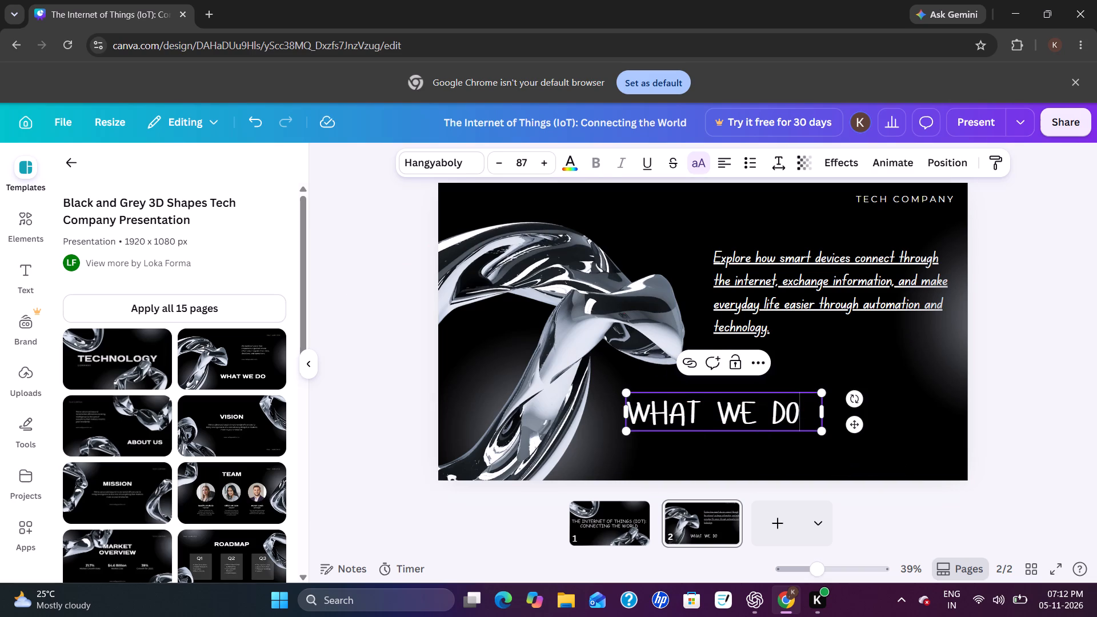
key(ctrl+1)
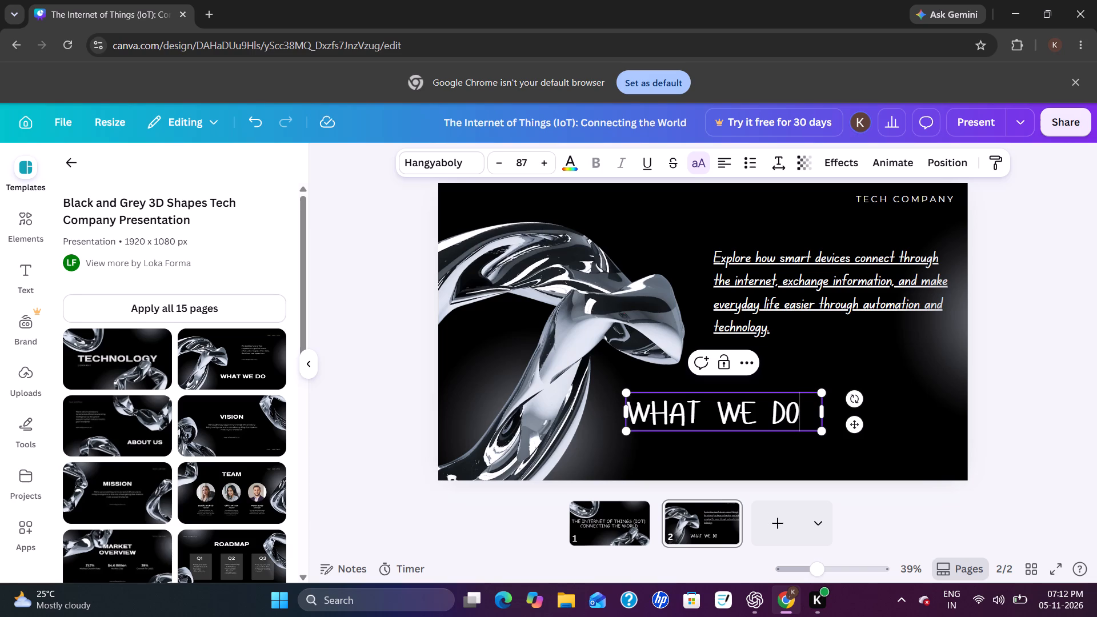
key(shift+exclam)
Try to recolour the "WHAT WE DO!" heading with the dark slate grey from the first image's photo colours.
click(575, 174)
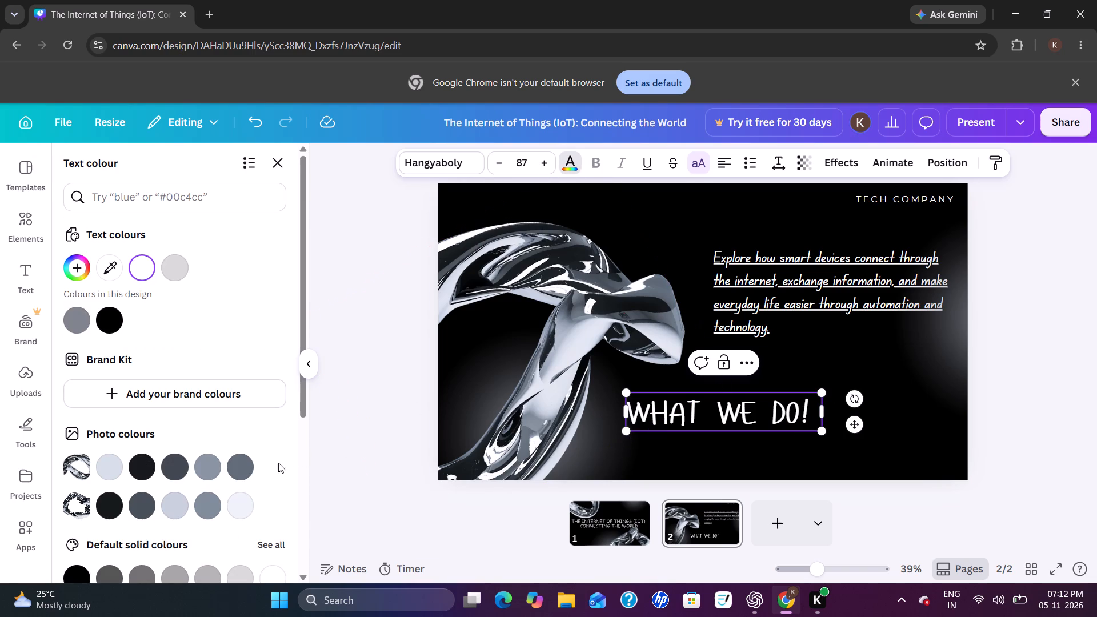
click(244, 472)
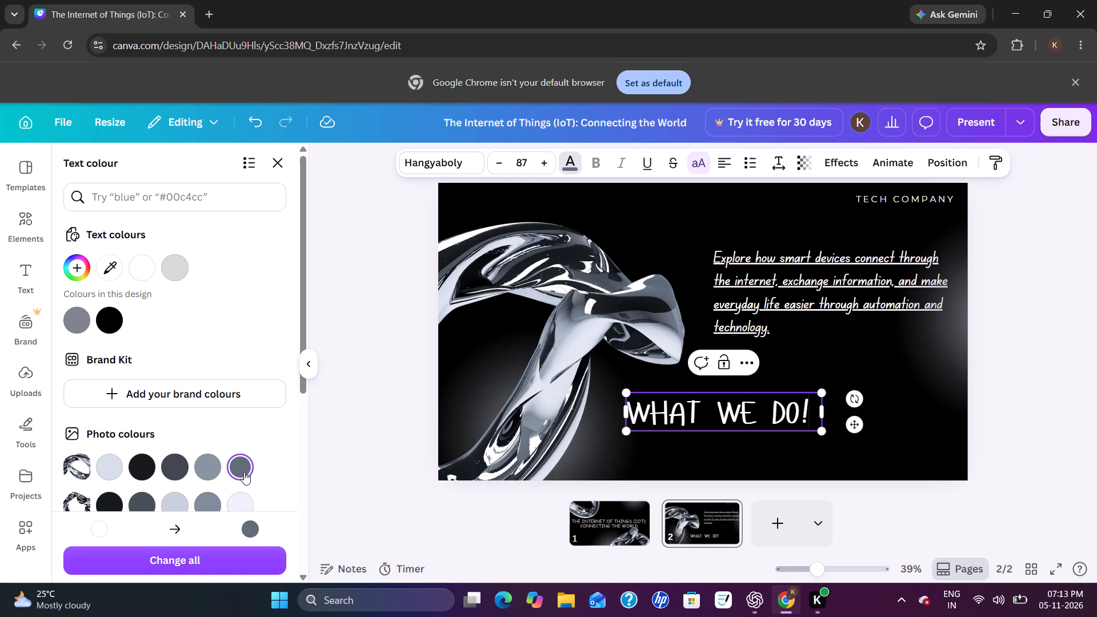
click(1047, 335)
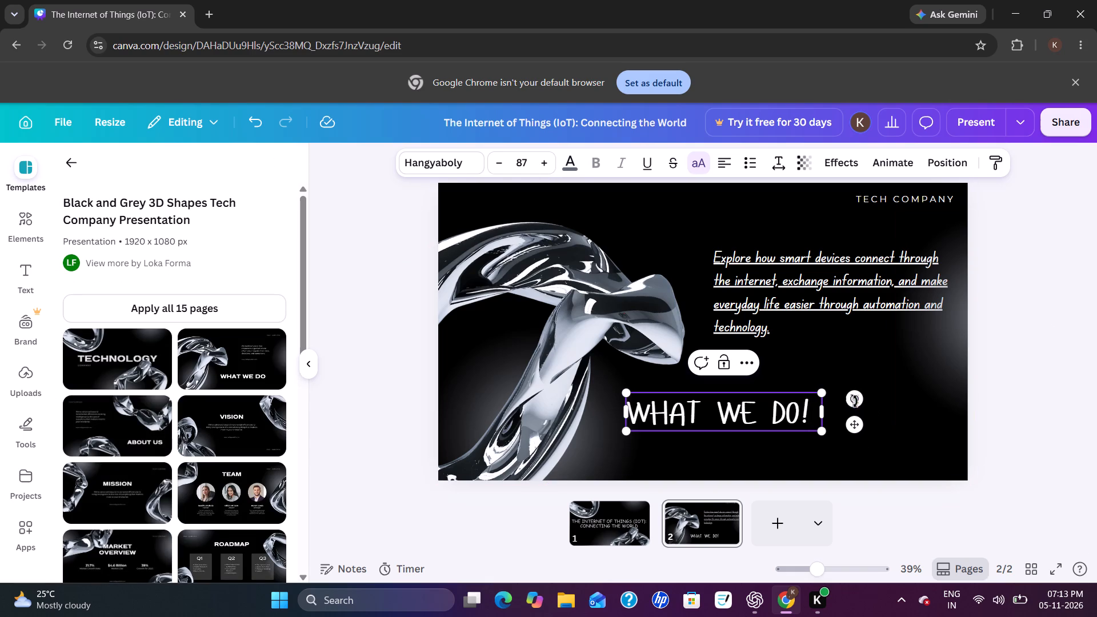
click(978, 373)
Recolour the whole "WHAT WE DO!" heading with the medium blue-grey from the first image's photo colours.
click(778, 418)
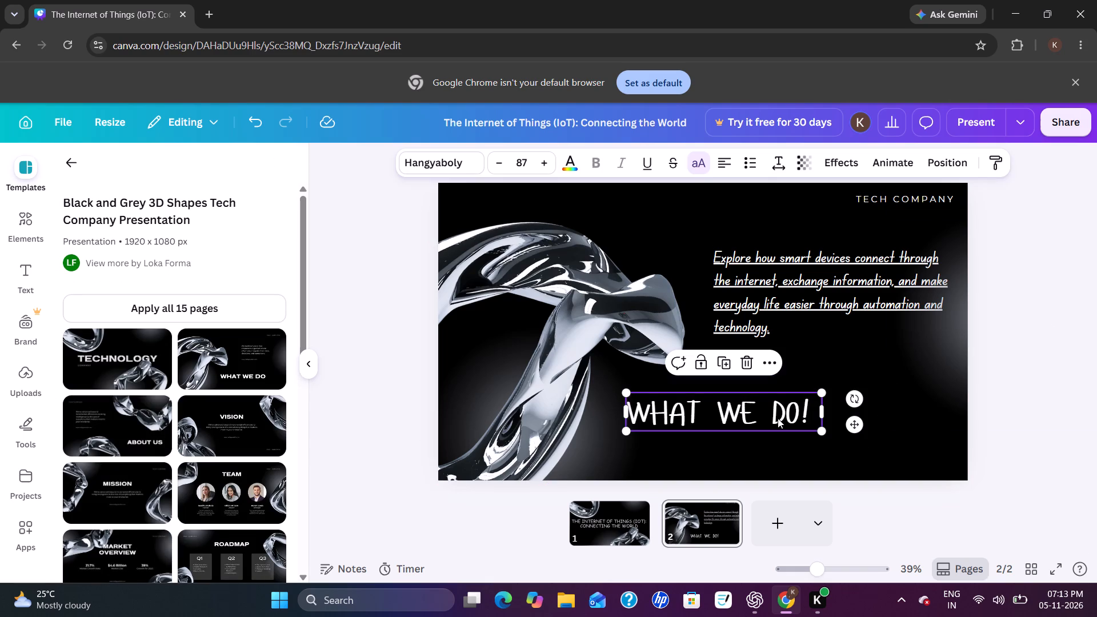
click(572, 166)
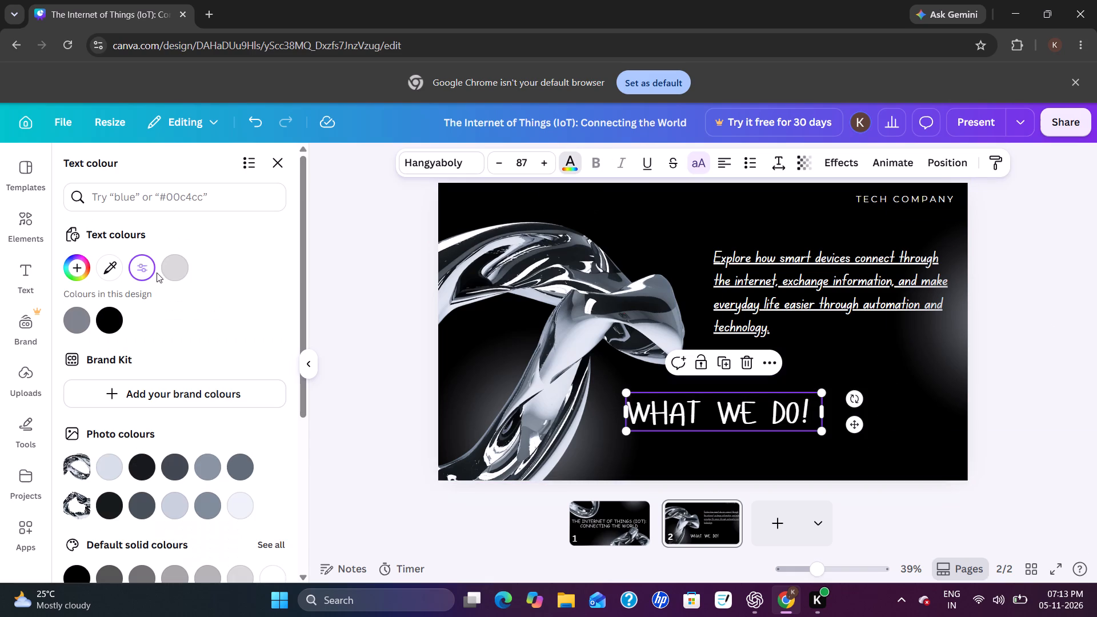
click(177, 270)
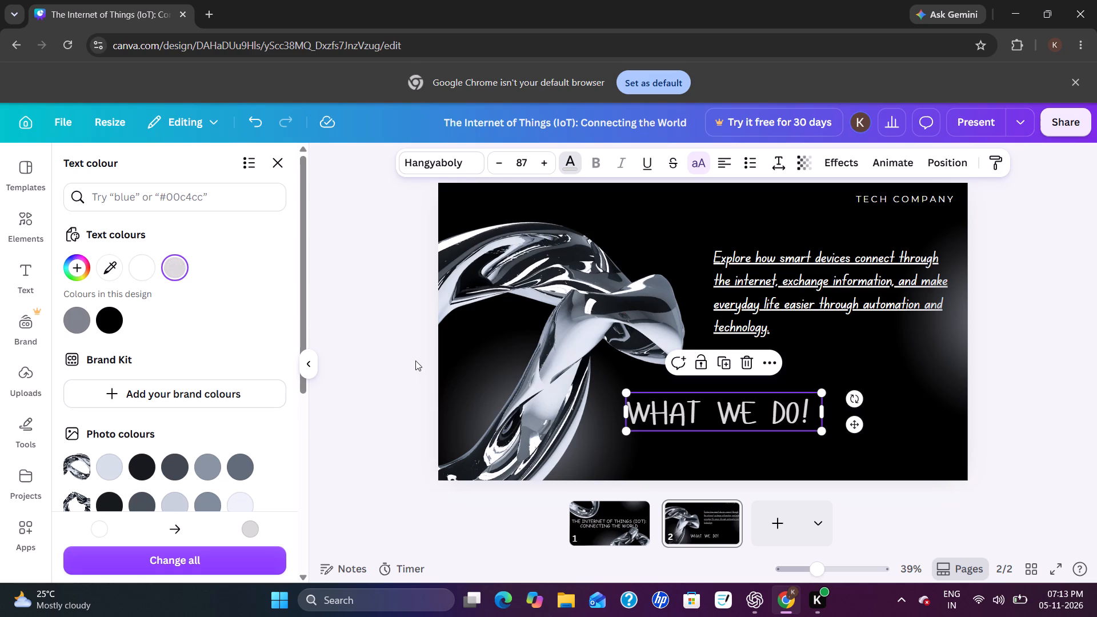
click(202, 468)
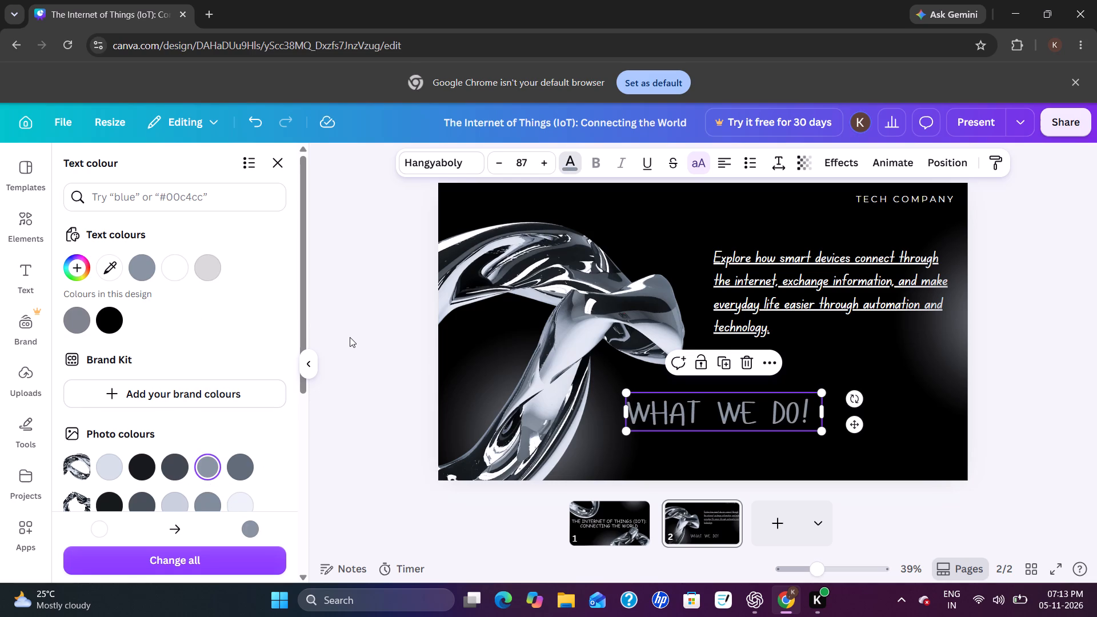
click(350, 337)
click(350, 337)
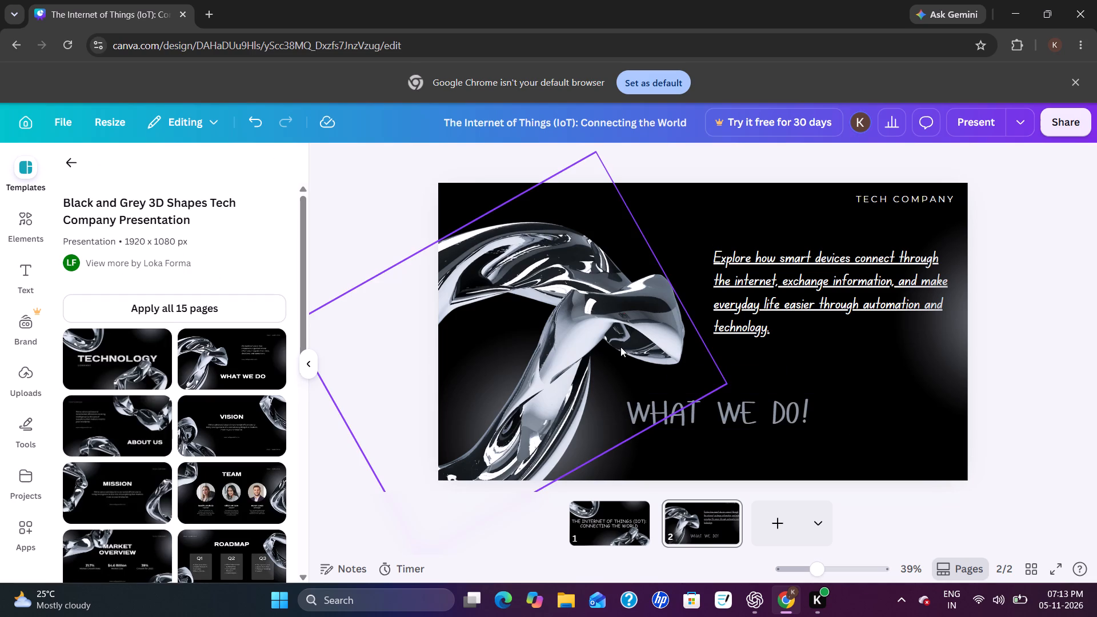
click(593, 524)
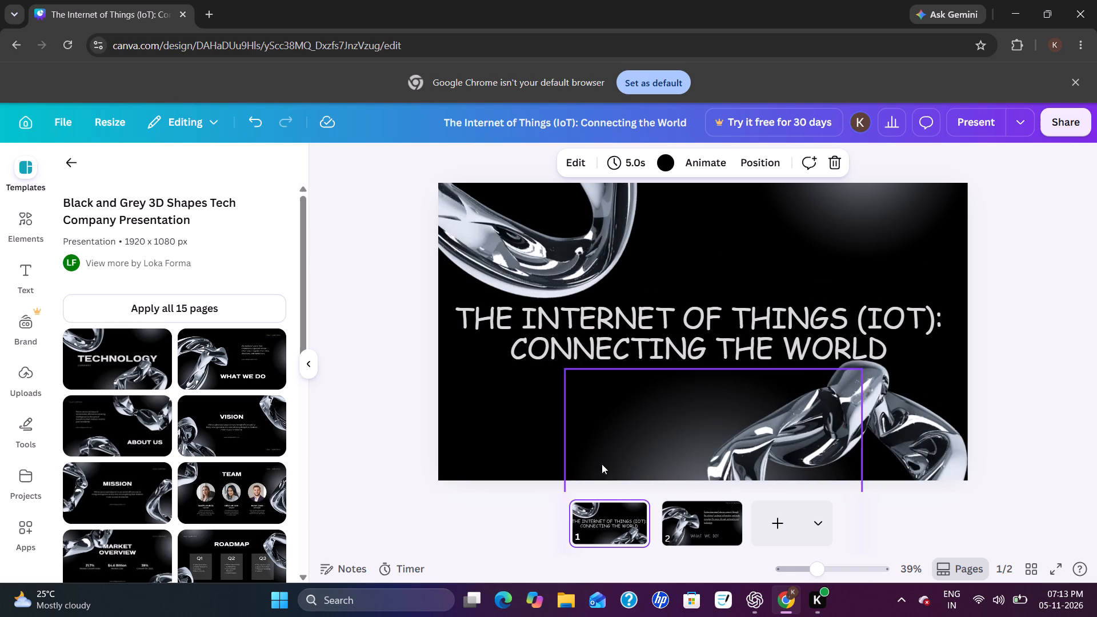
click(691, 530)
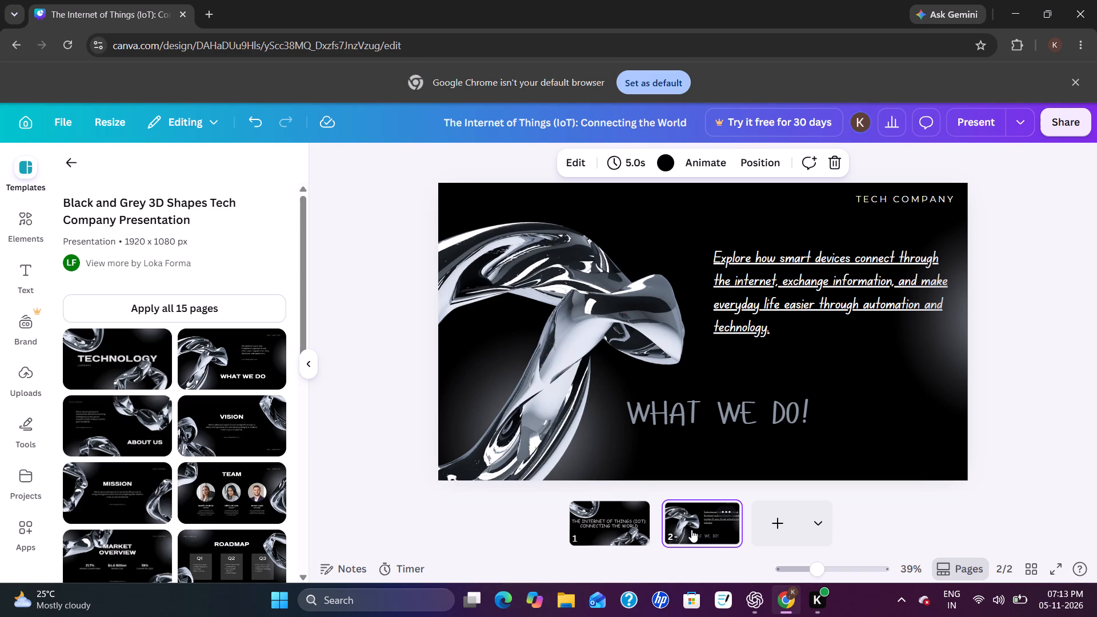
Increase the "WHAT WE DO!" heading's font size to 105 on page 2 and widen its text box to fit one line.
click(618, 530)
click(684, 528)
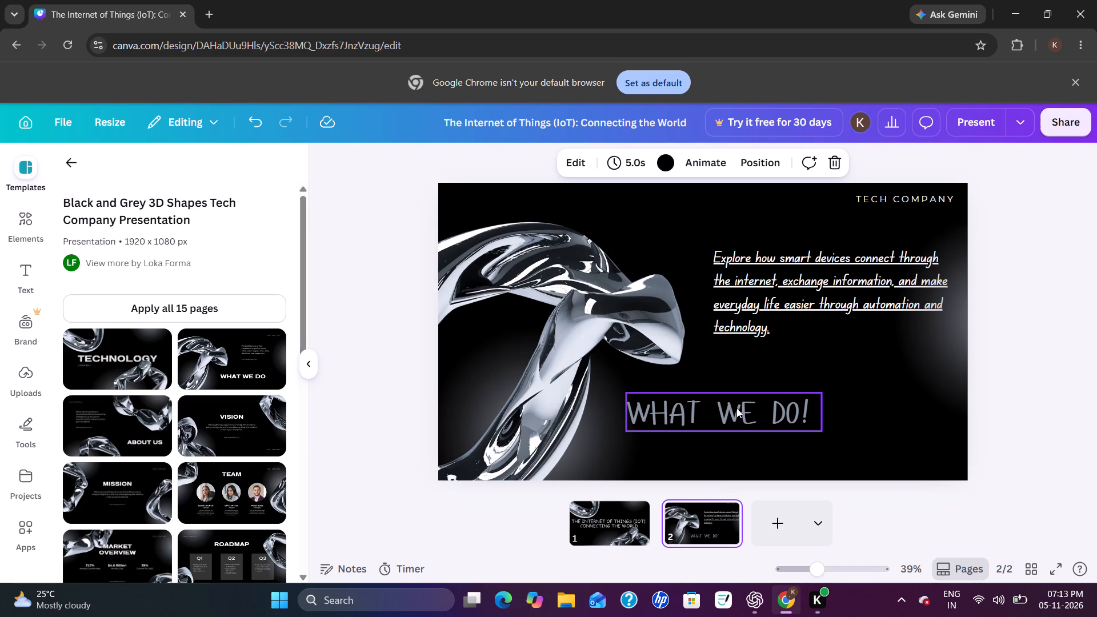
click(740, 410)
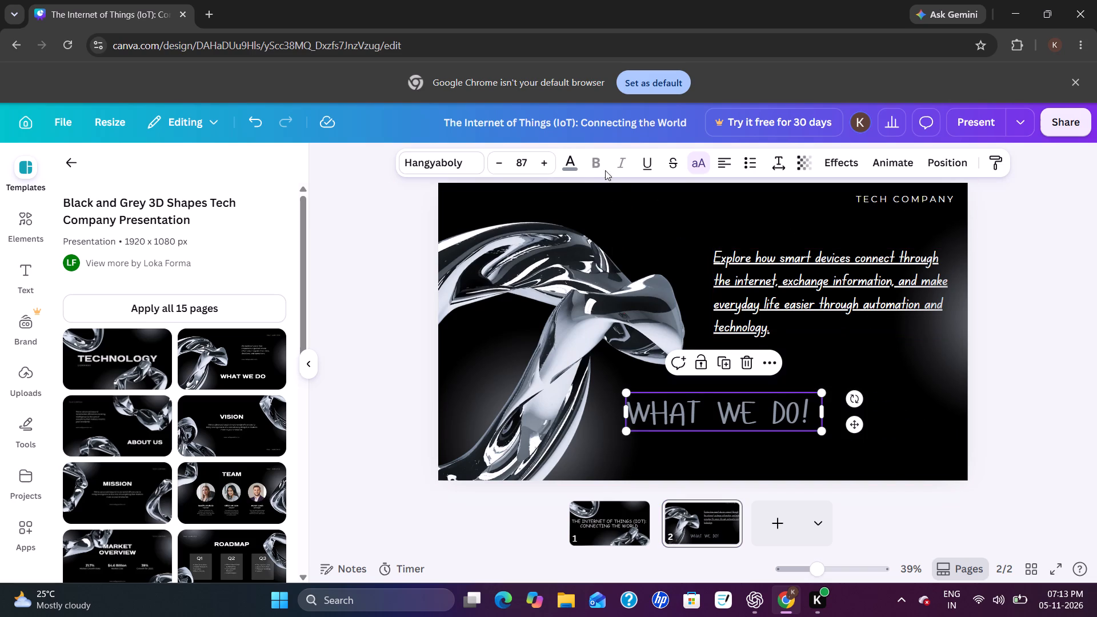
click(575, 161)
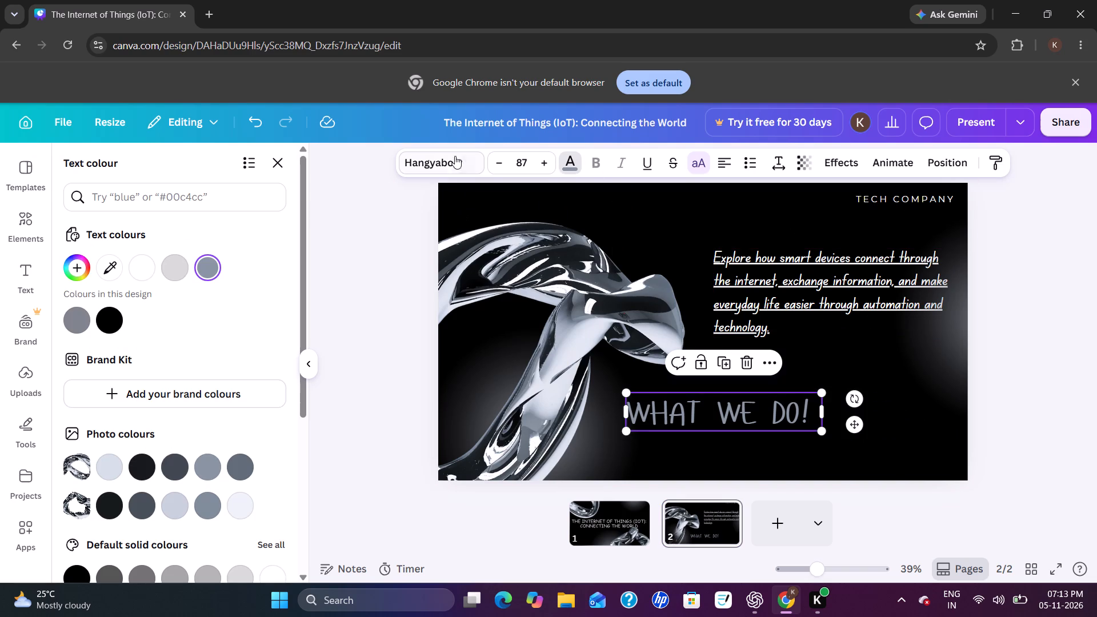
triple_click(553, 164)
triple_click(553, 164)
triple_click(553, 164)
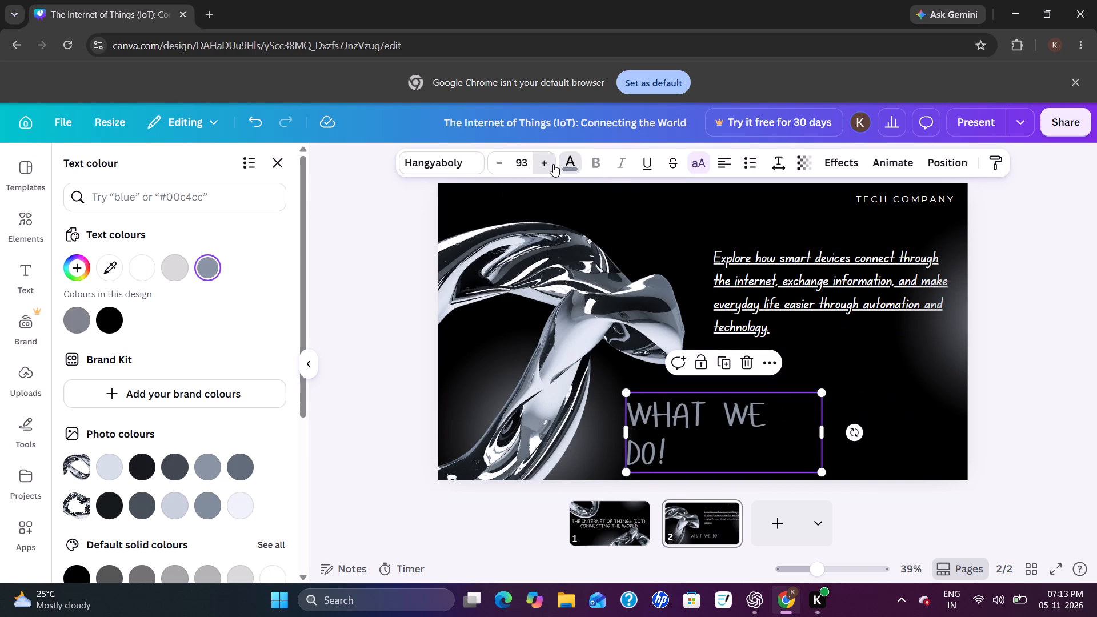
triple_click(553, 164)
triple_click(553, 164)
triple_click(553, 164)
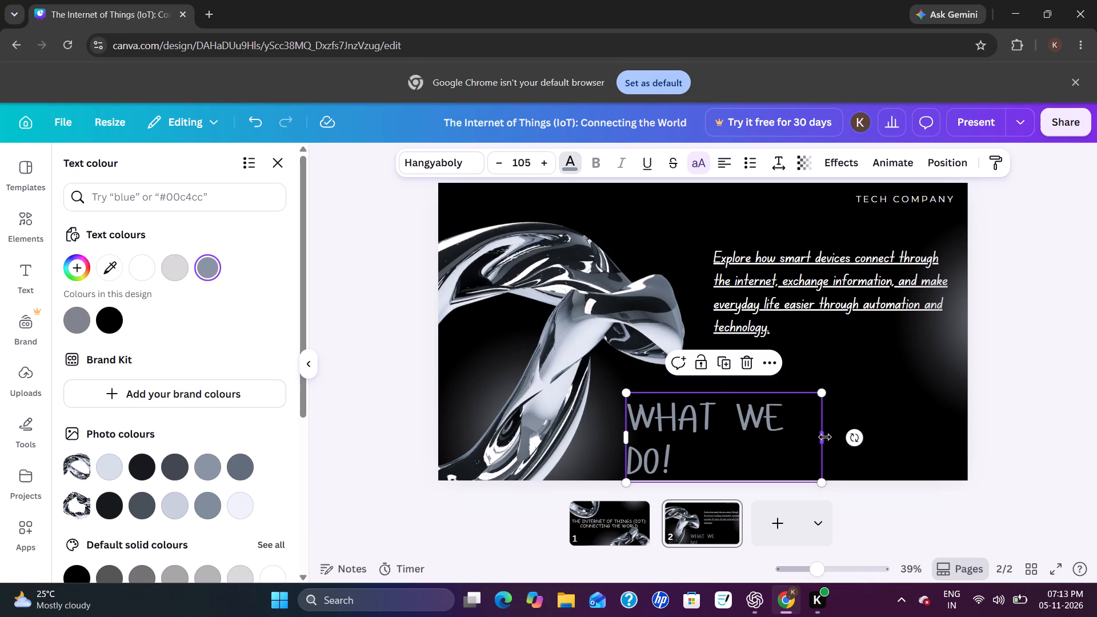
drag(825, 437, 870, 437)
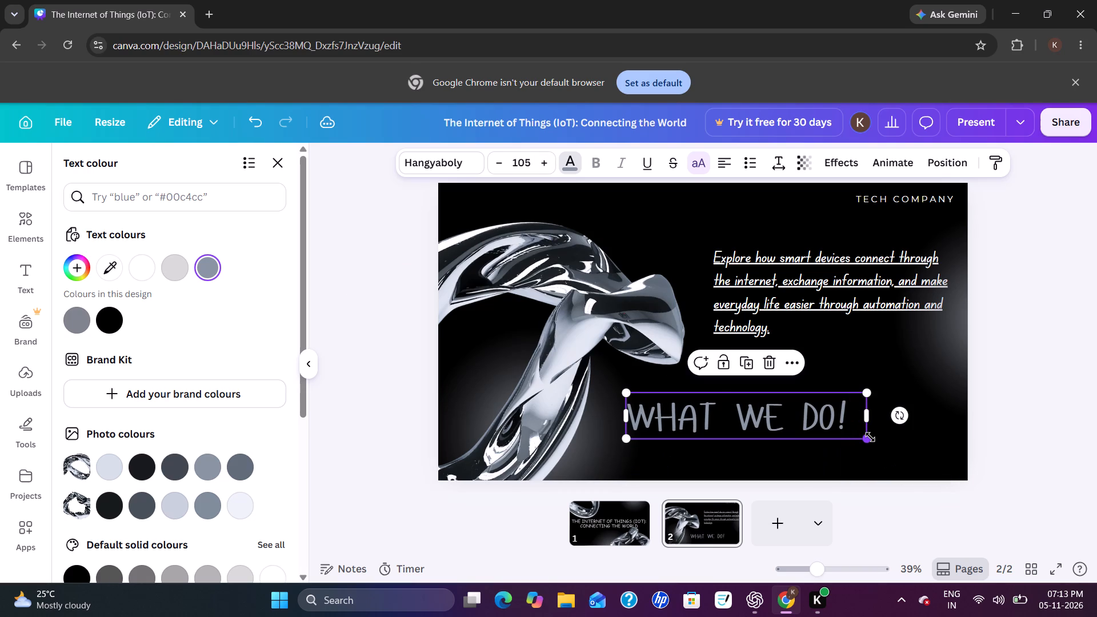
Enlarge the "WHAT WE DO!" heading further to font size 118 and widen its text box to about 1,022 so it stays on one line.
triple_click(550, 165)
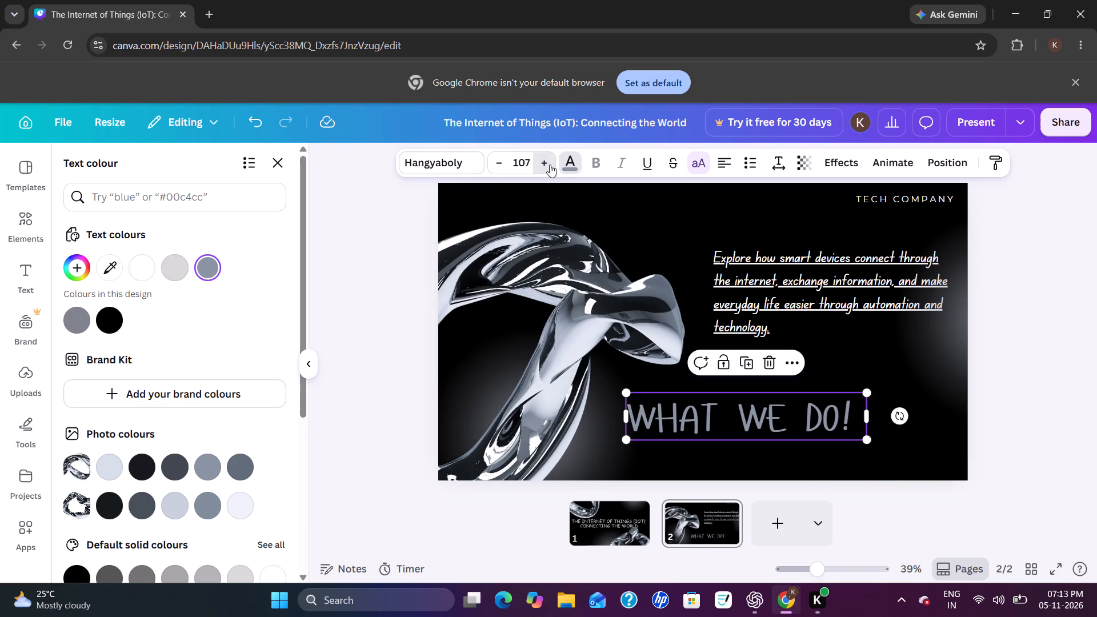
triple_click(550, 165)
triple_click(550, 165)
triple_click(550, 165)
click(550, 165)
drag(550, 165, 871, 443)
drag(871, 443, 913, 426)
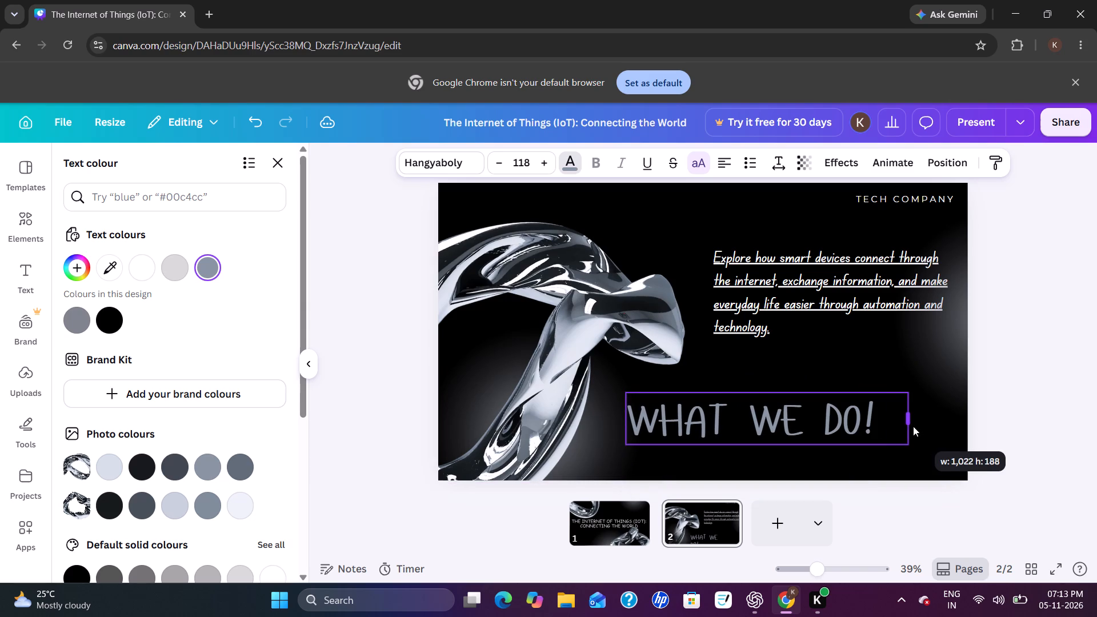
drag(913, 426, 908, 427)
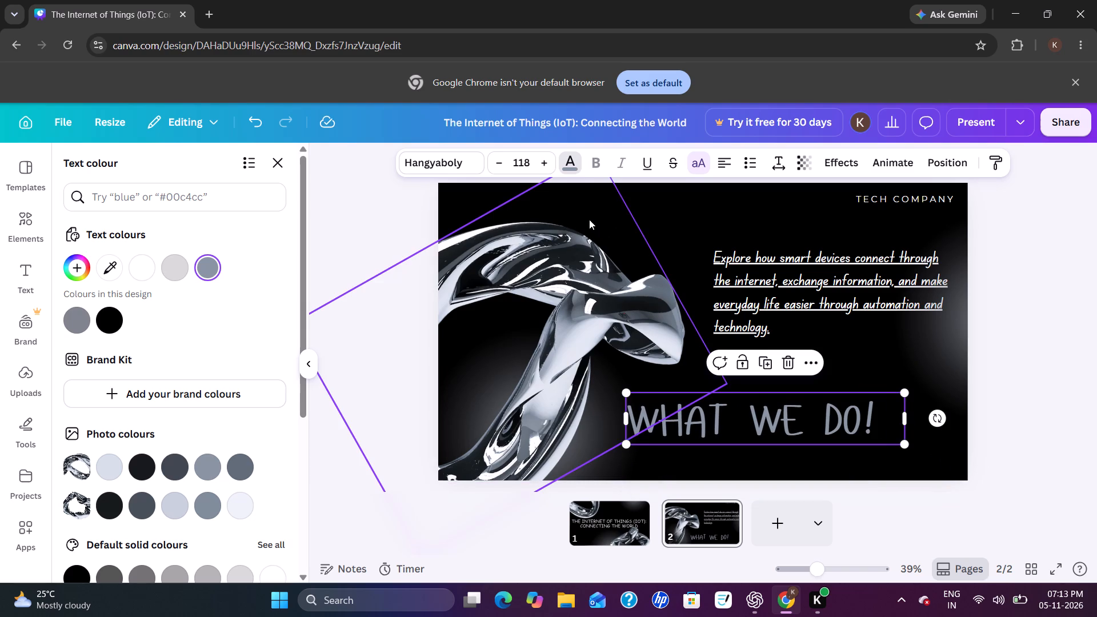
Recolour the "WHAT WE DO!" heading with the light grey-to-white default gradient.
click(181, 270)
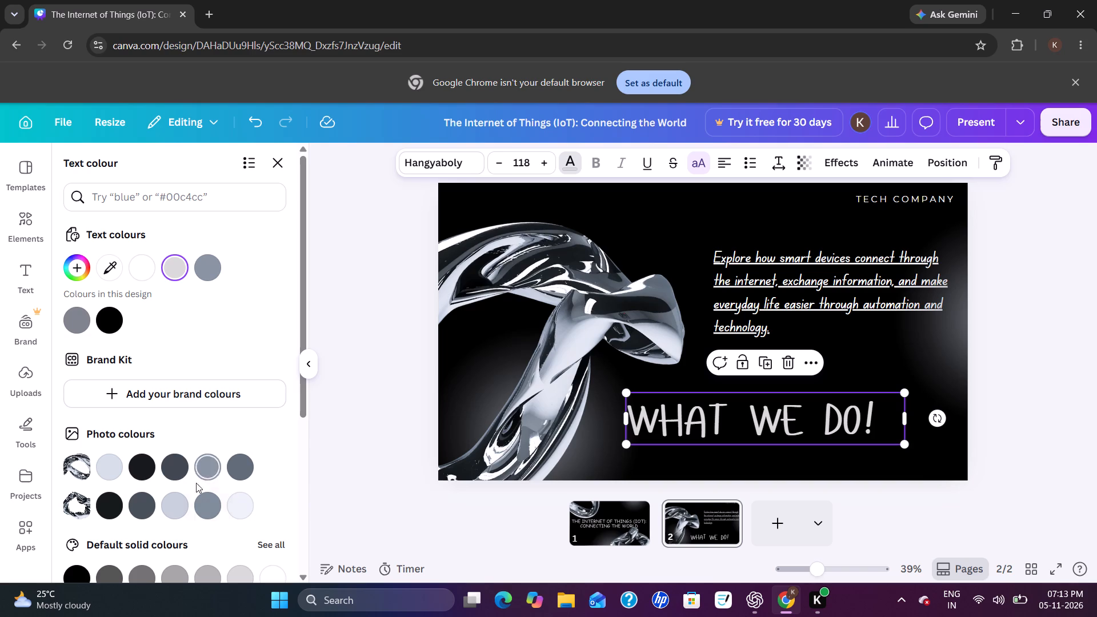
scroll(189, 478, down, 5)
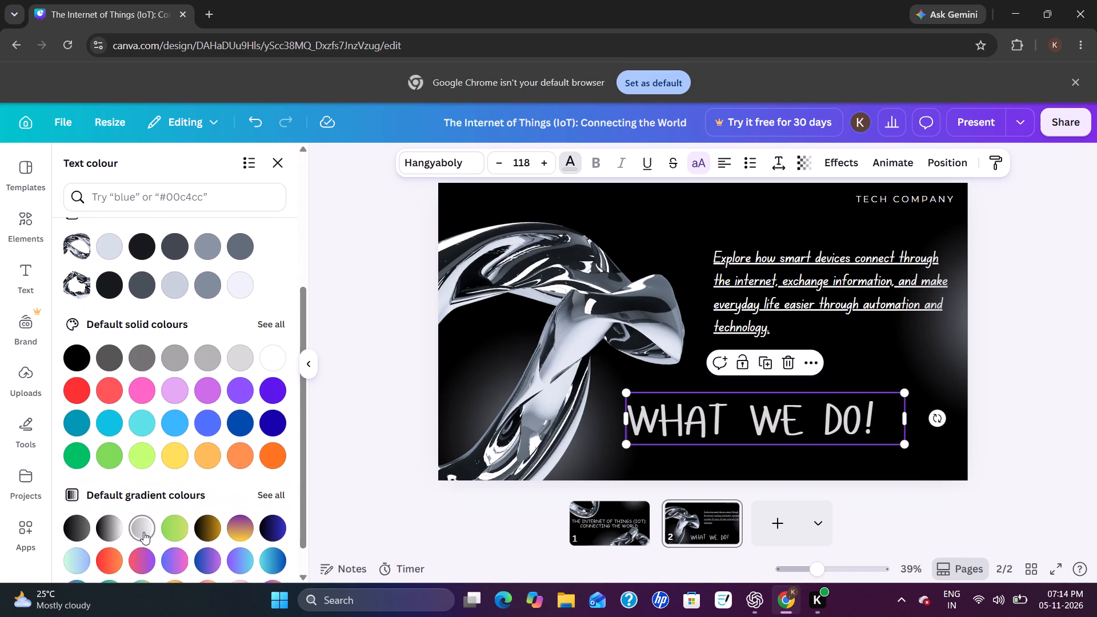
click(143, 532)
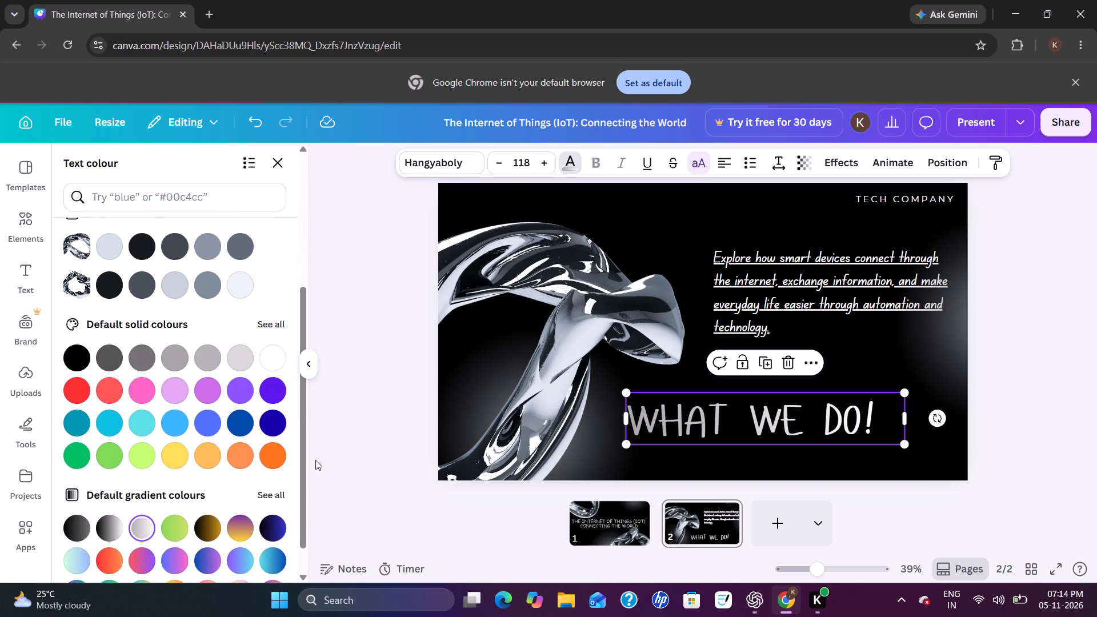
click(315, 460)
click(315, 460)
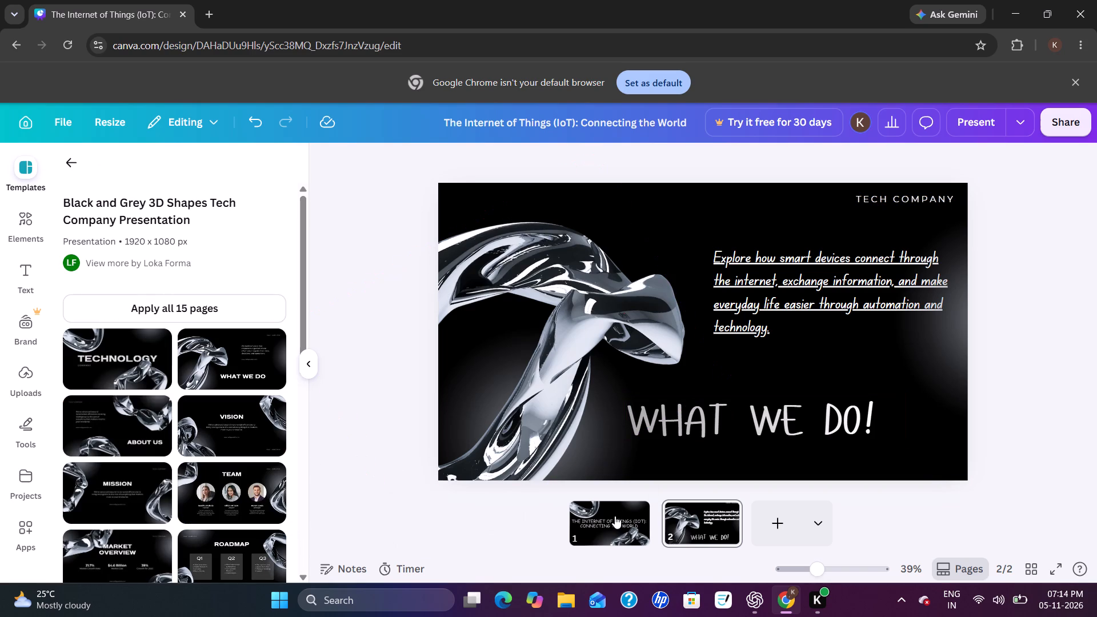
Apply the same light grey-to-white default gradient to the "THE INTERNET OF THINGS (IOT): CONNECTING THE WORLD" title on page 1.
click(609, 516)
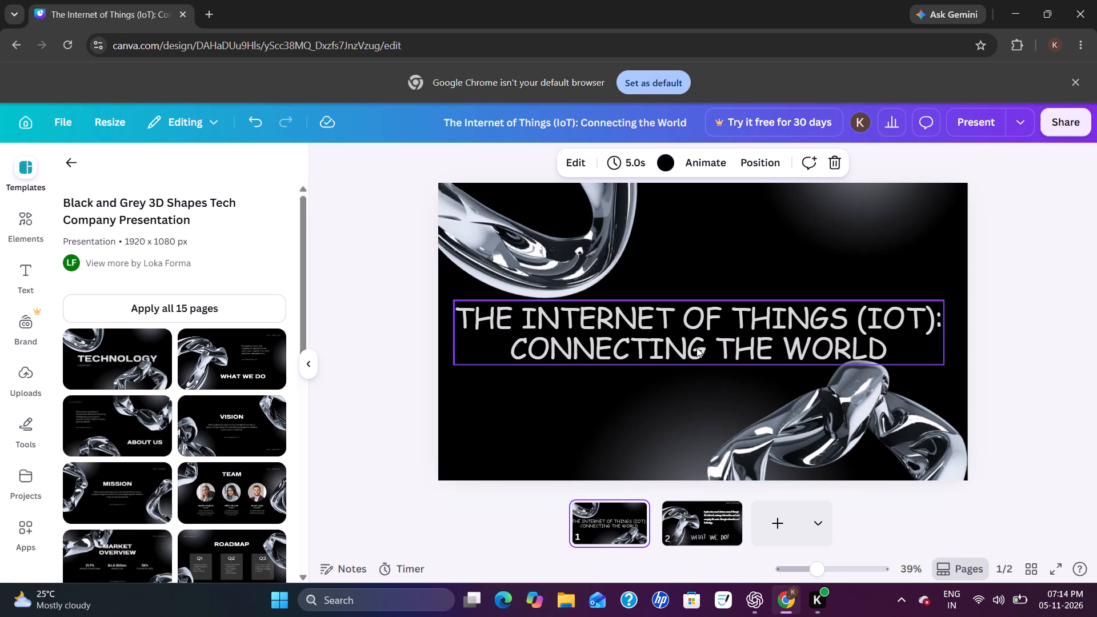
click(696, 343)
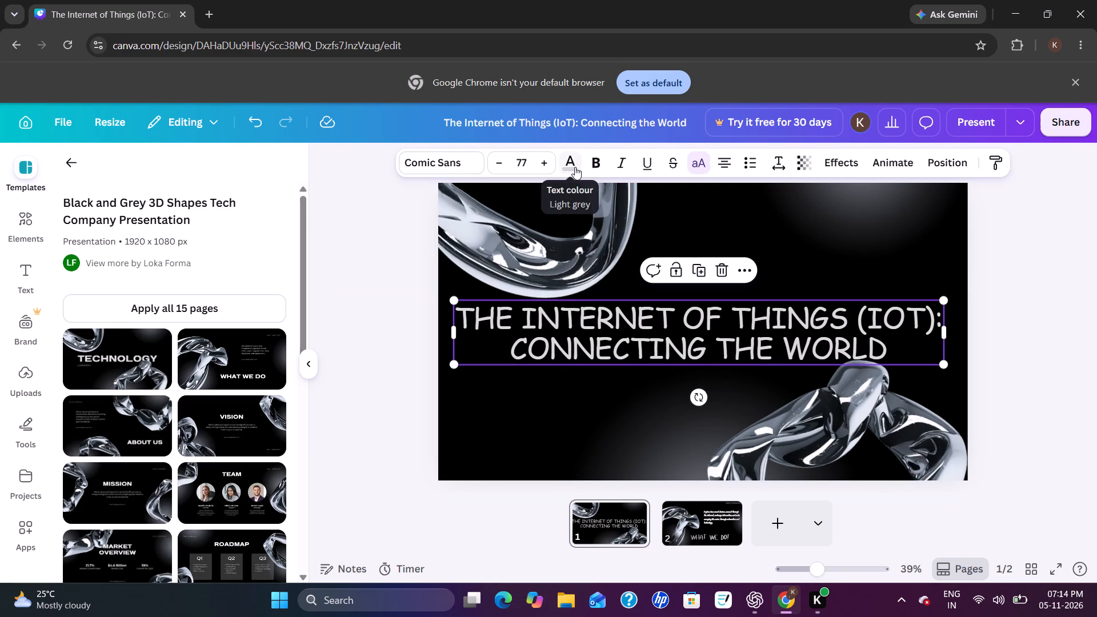
click(575, 167)
scroll(240, 477, down, 1)
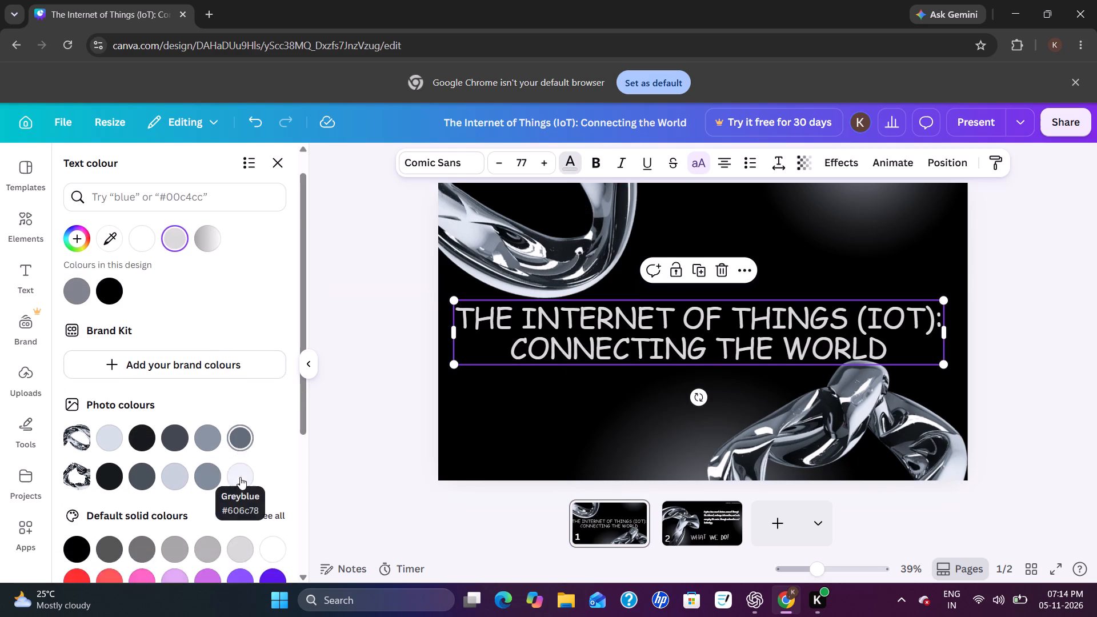
scroll(240, 477, down, 1)
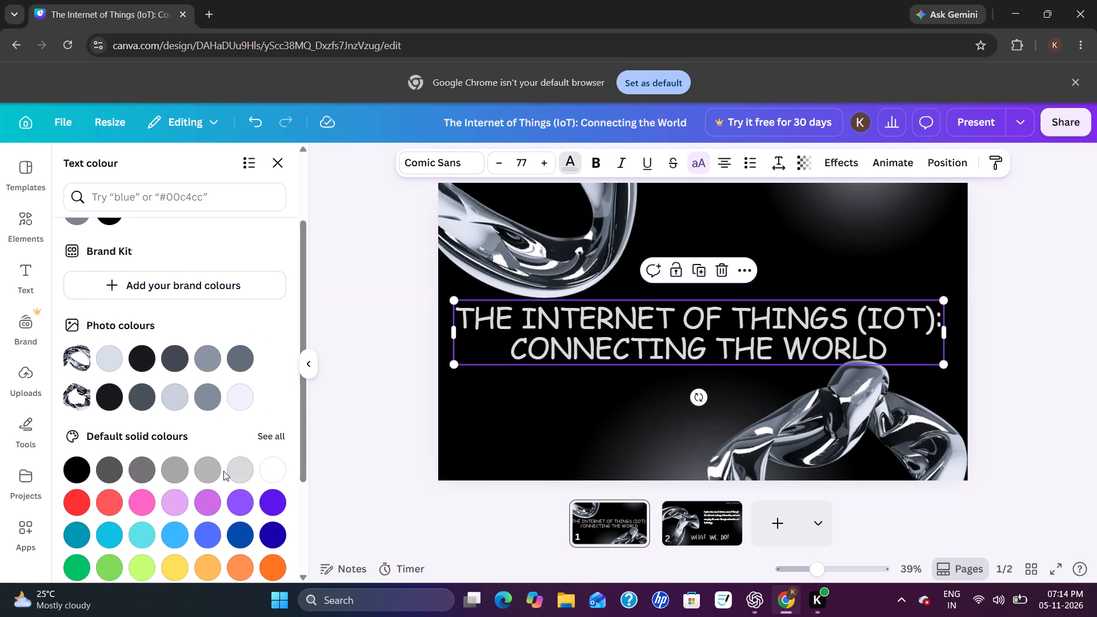
scroll(223, 471, down, 1)
click(149, 551)
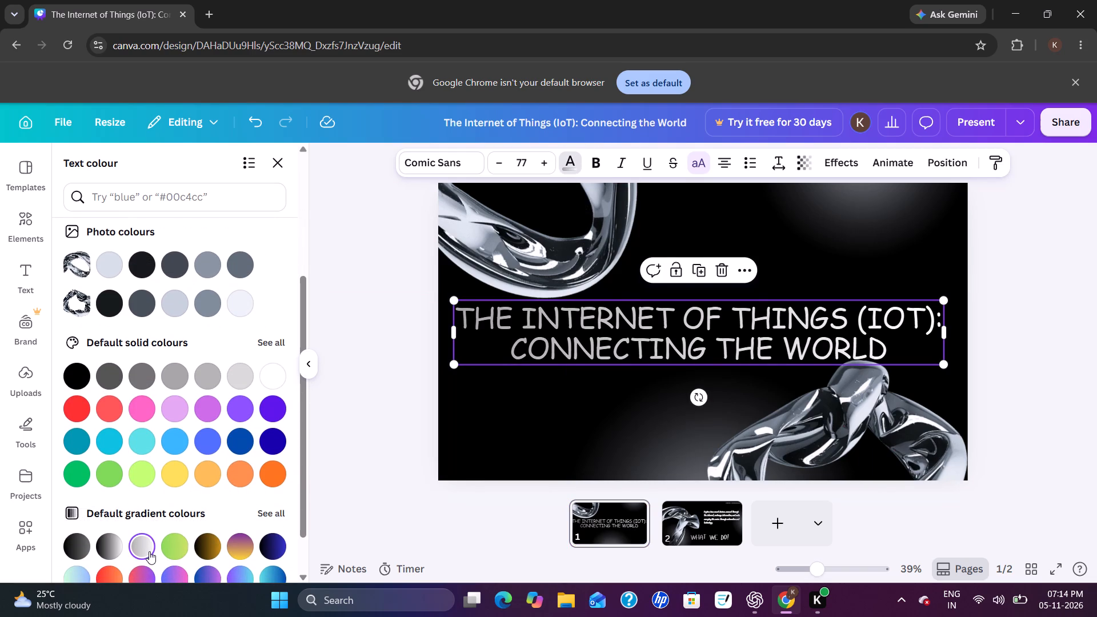
click(339, 467)
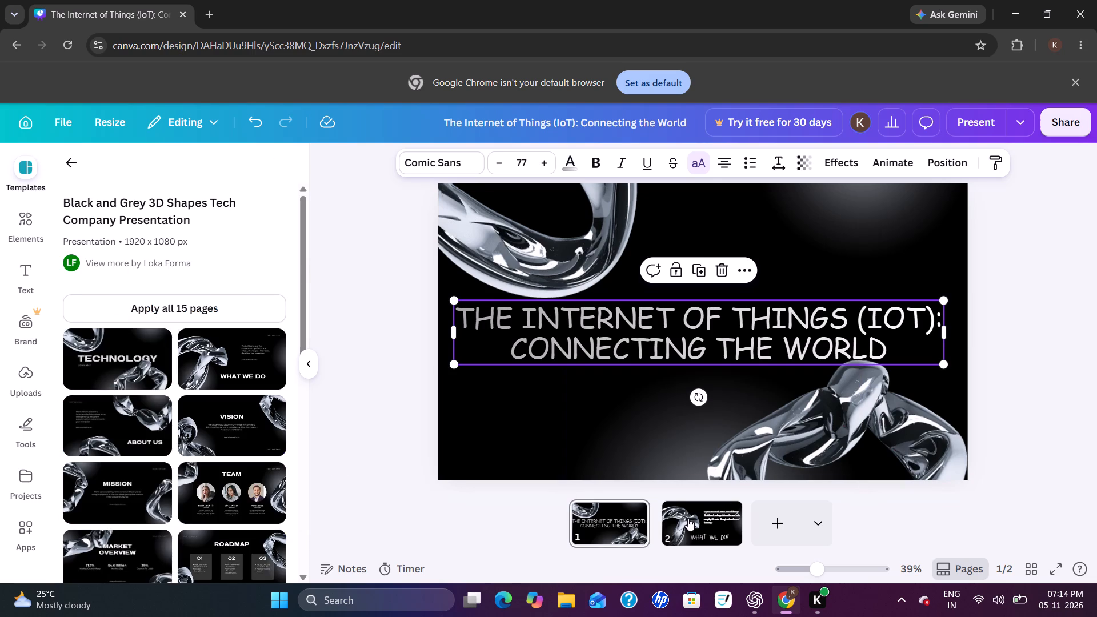
click(529, 514)
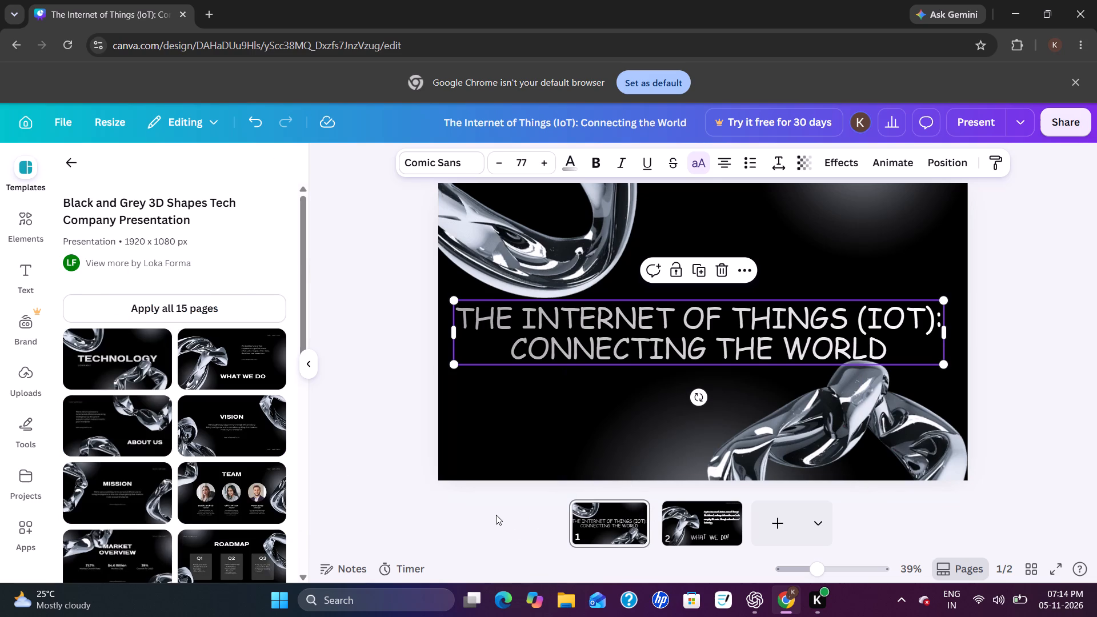
click(496, 515)
click(382, 462)
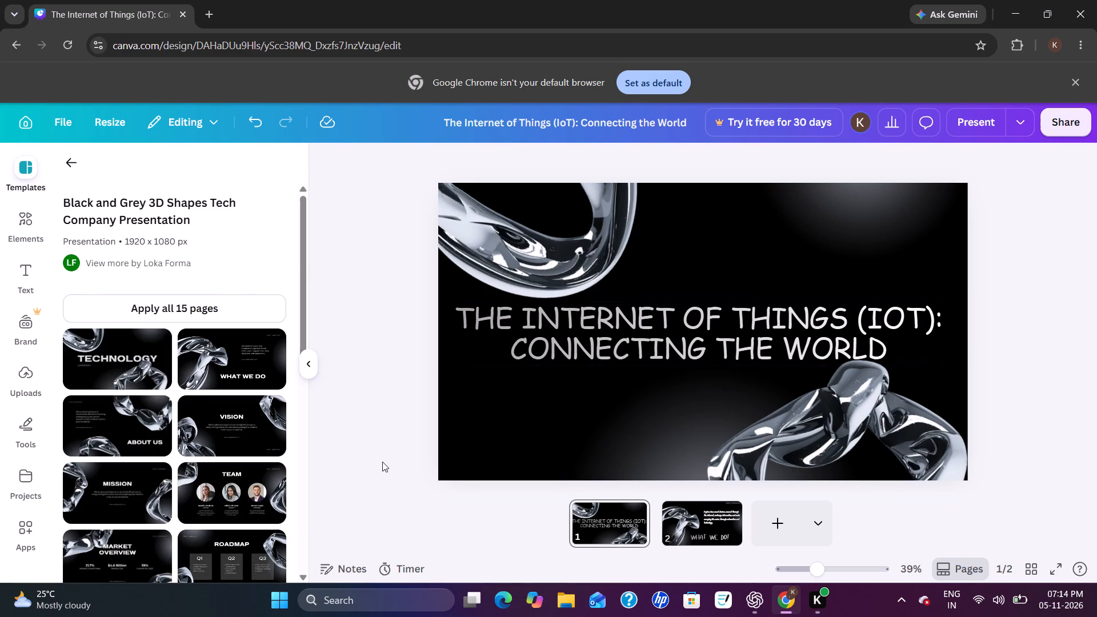
Add the template's "ABOUT US" page as a new page after page 2.
click(700, 514)
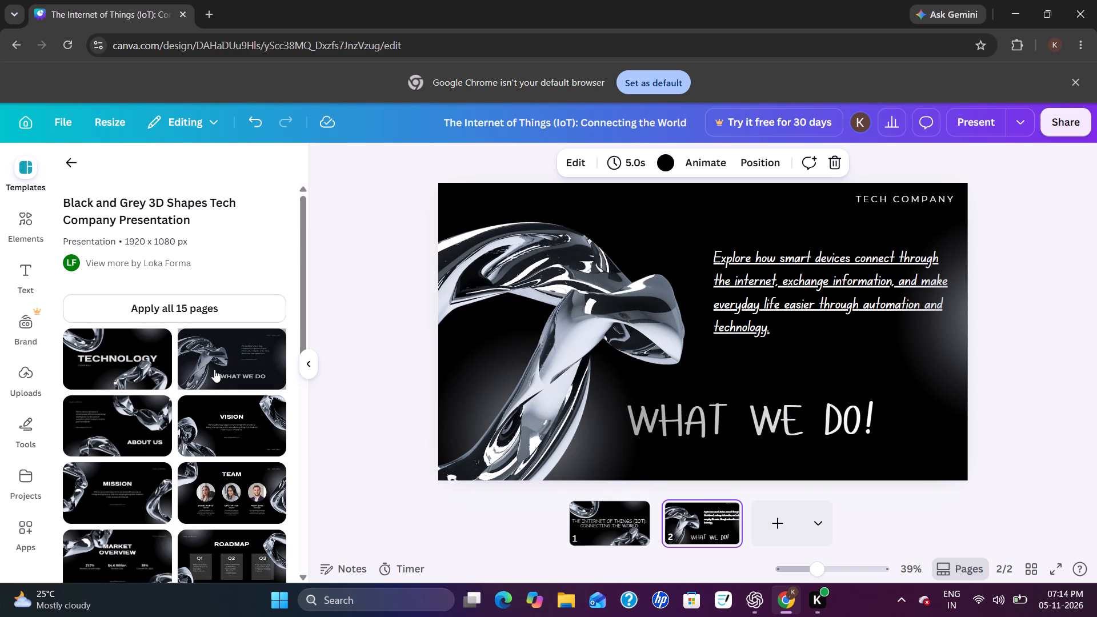
click(126, 420)
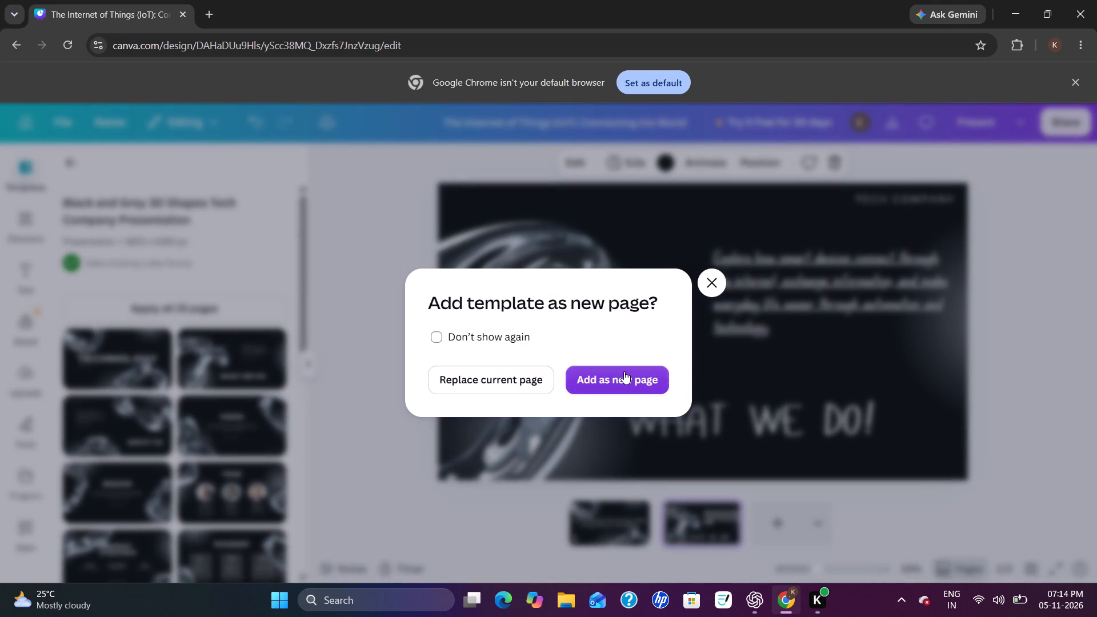
click(624, 371)
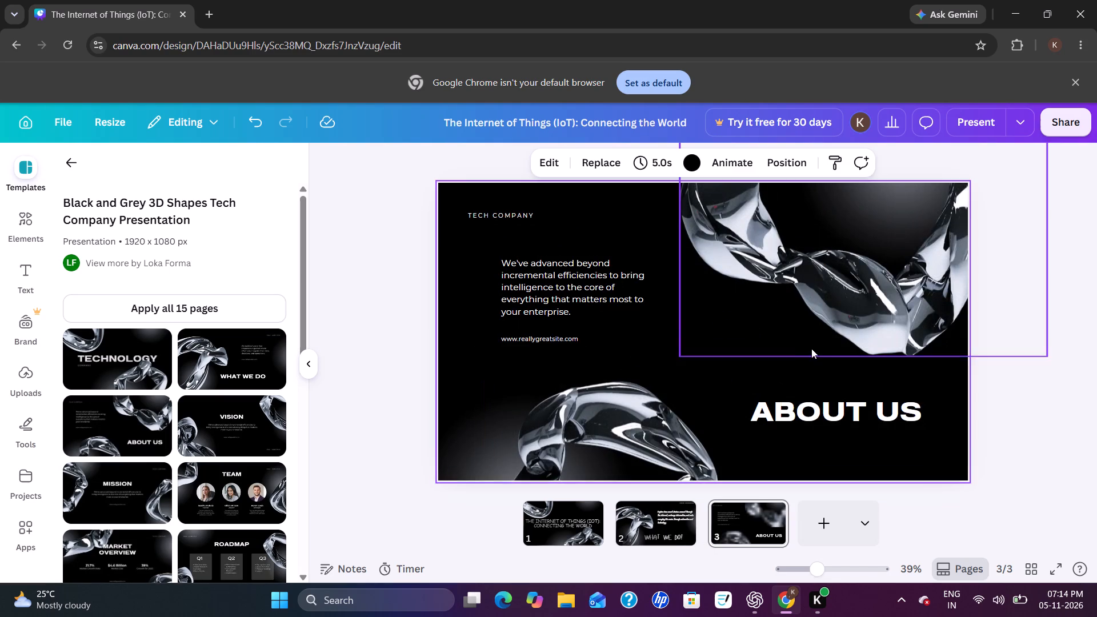
Increase the "ABOUT US" heading's font size to 93.
click(809, 419)
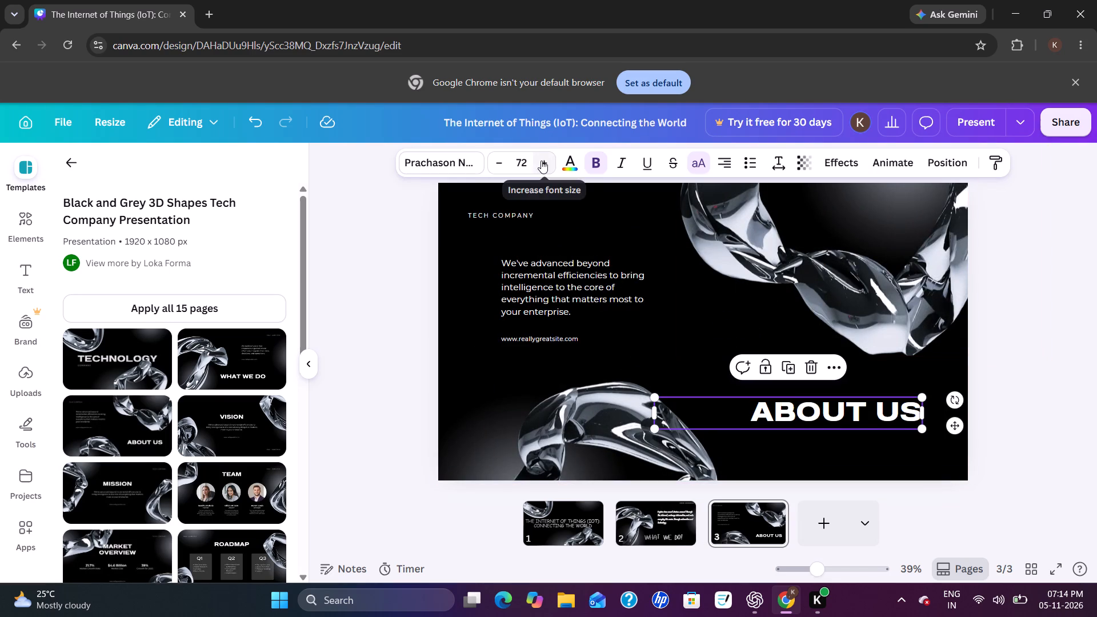
triple_click(541, 161)
triple_click(541, 161)
triple_click(541, 161)
triple_click(541, 161)
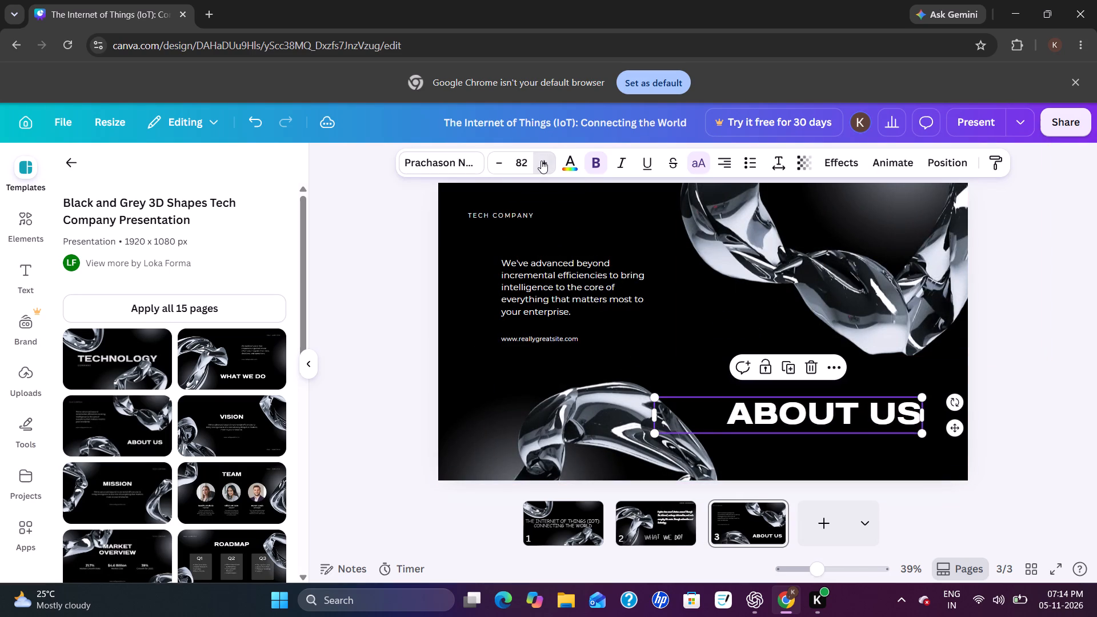
triple_click(541, 161)
triple_click(541, 161)
triple_click(541, 161)
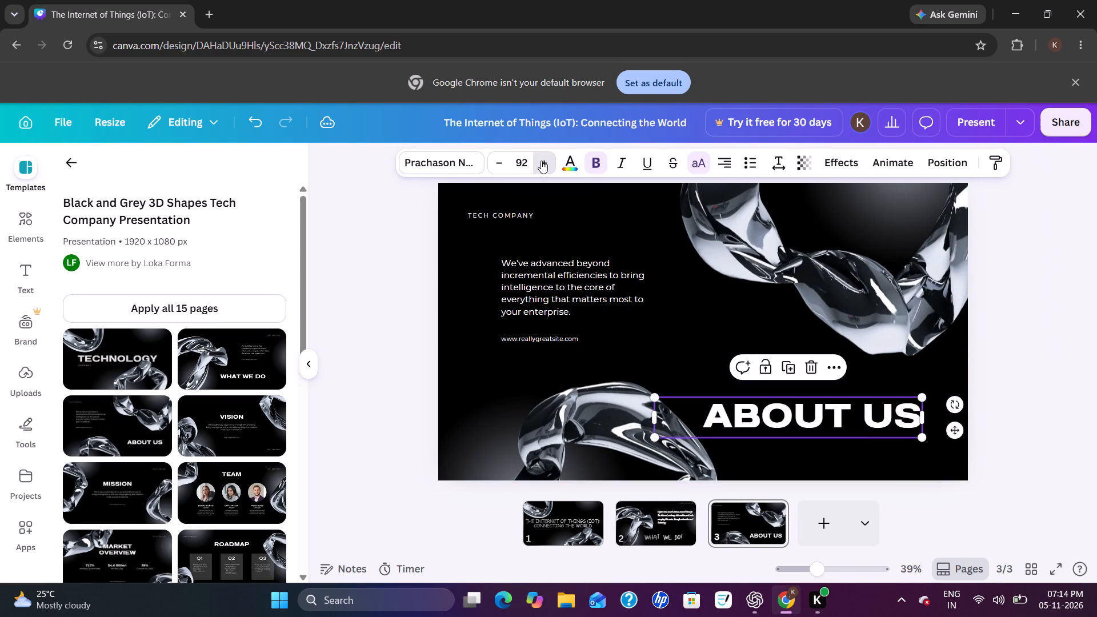
Change the "ABOUT US" heading's font on page 3 to Hangyaboly, matching the "WHAT WE DO!" heading on page 2.
click(647, 514)
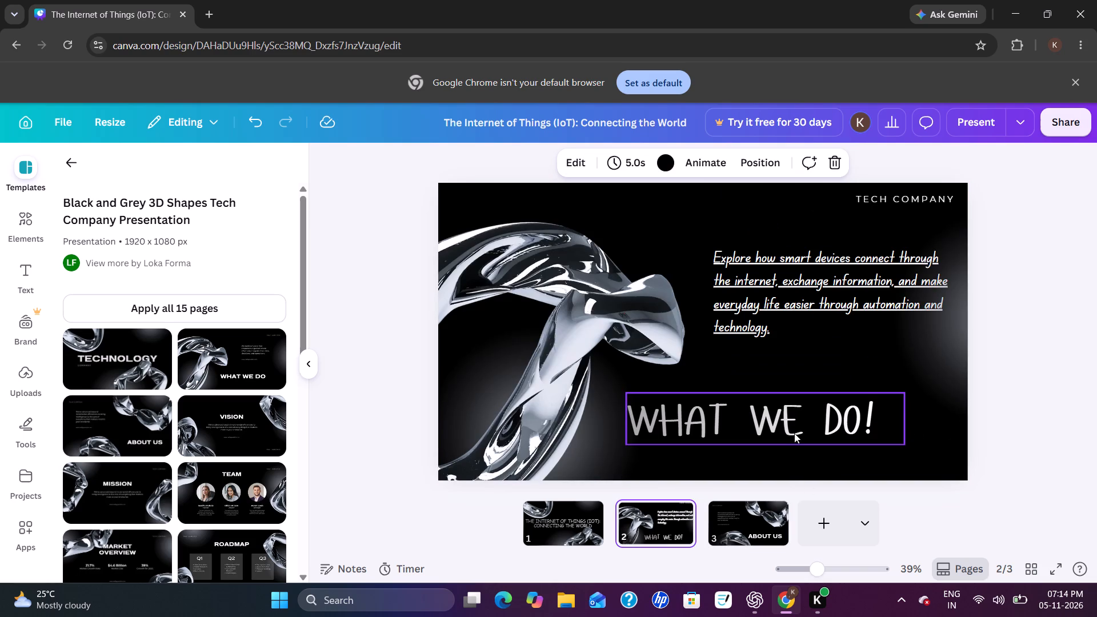
click(789, 428)
click(747, 518)
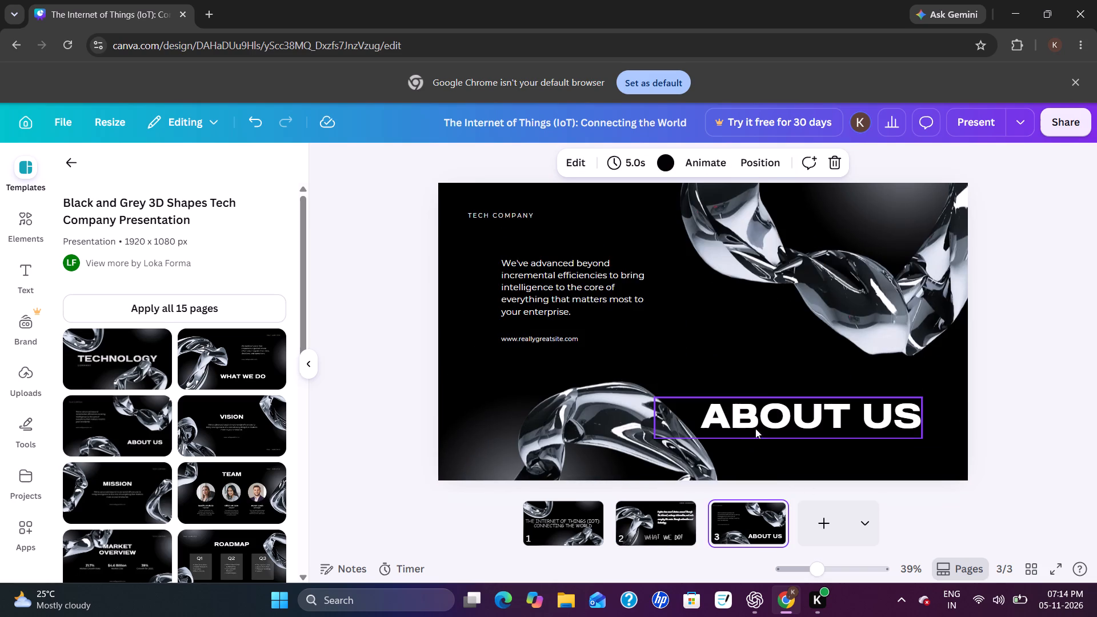
click(780, 399)
drag(469, 175, 468, 157)
click(468, 157)
scroll(223, 370, down, 1)
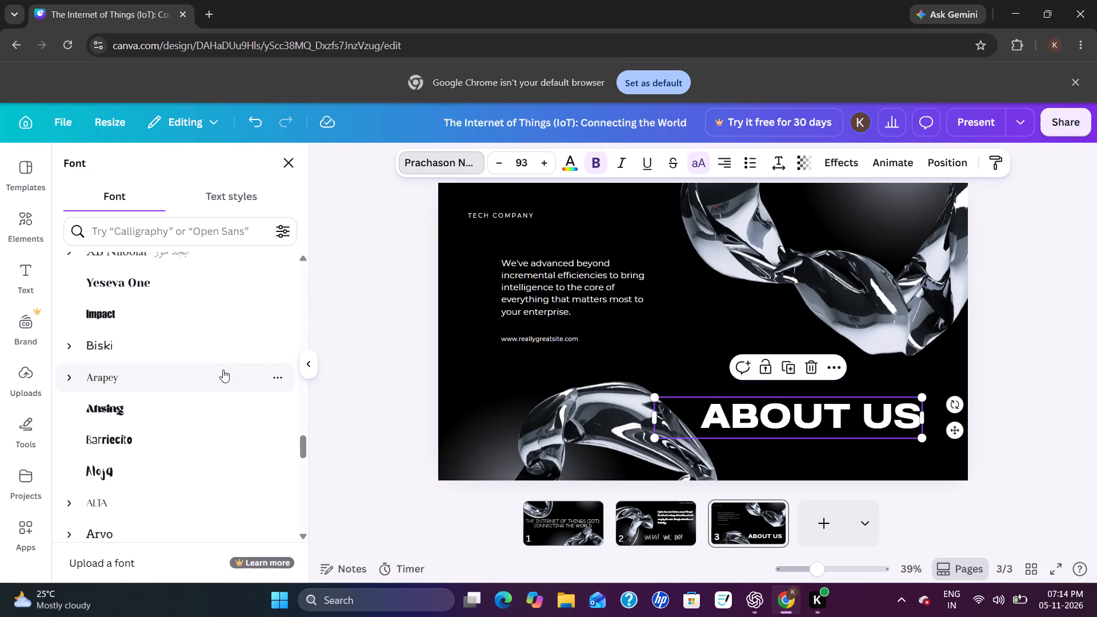
scroll(223, 370, down, 6)
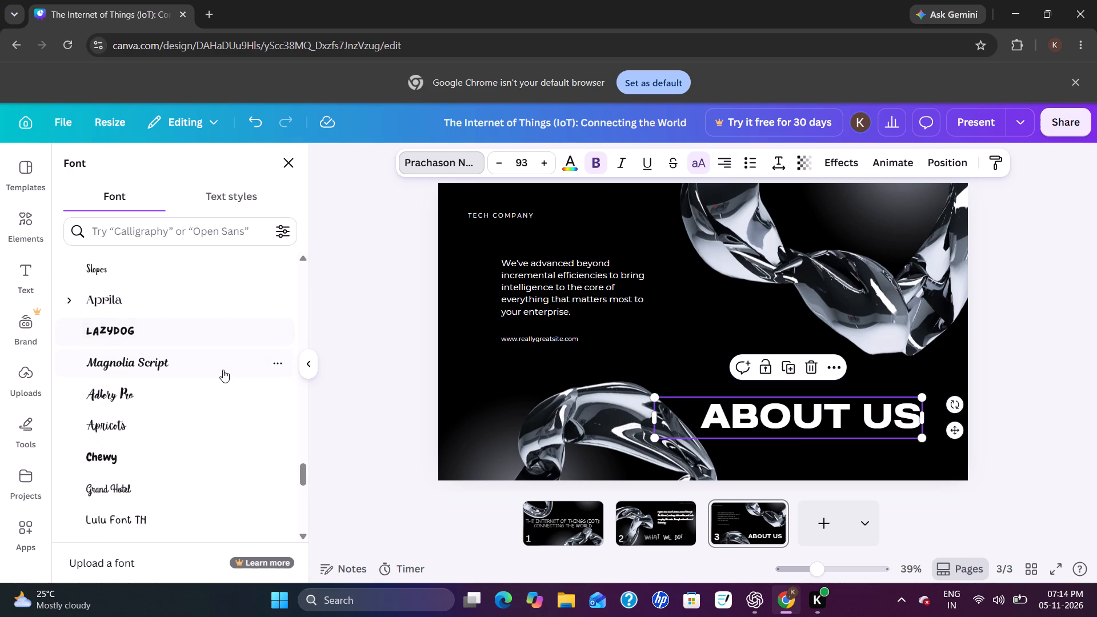
scroll(223, 370, down, 6)
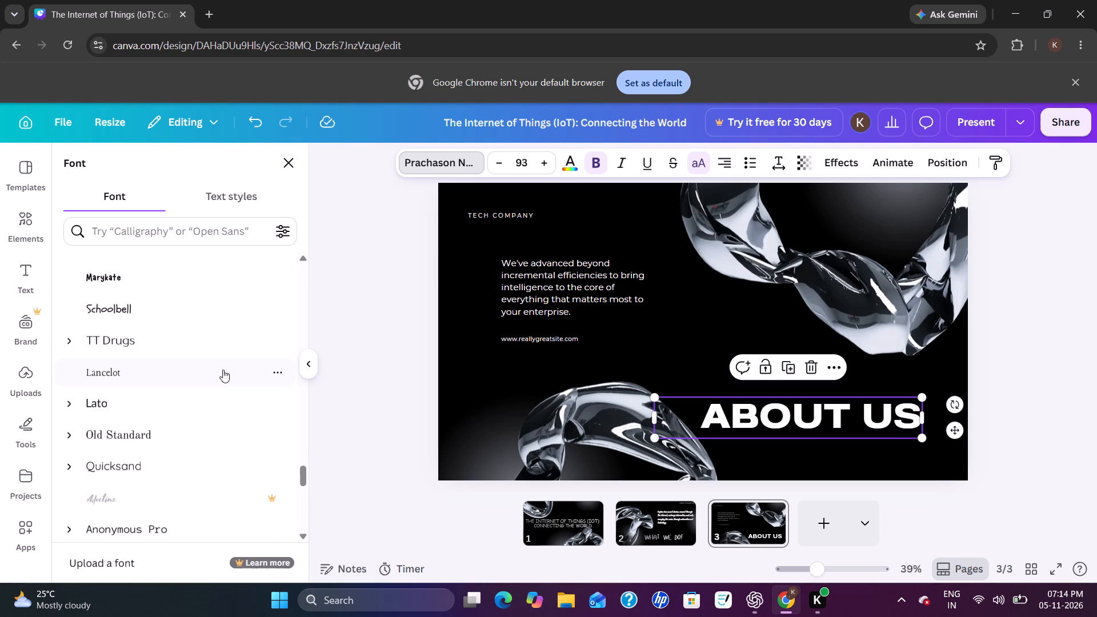
scroll(223, 370, down, 4)
scroll(223, 370, up, 1)
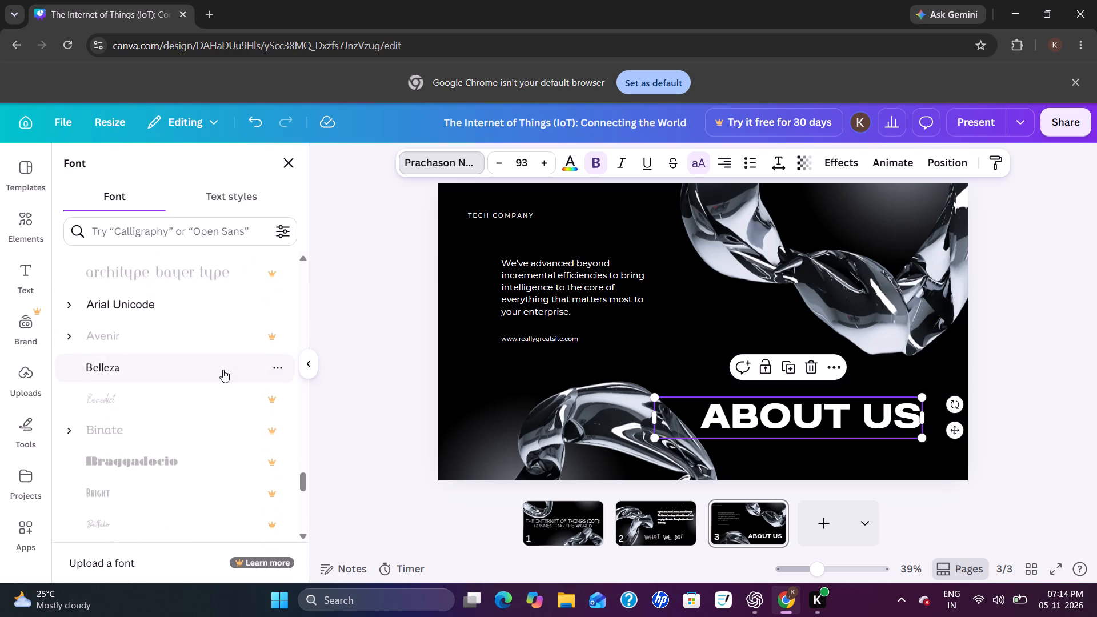
scroll(223, 370, up, 9)
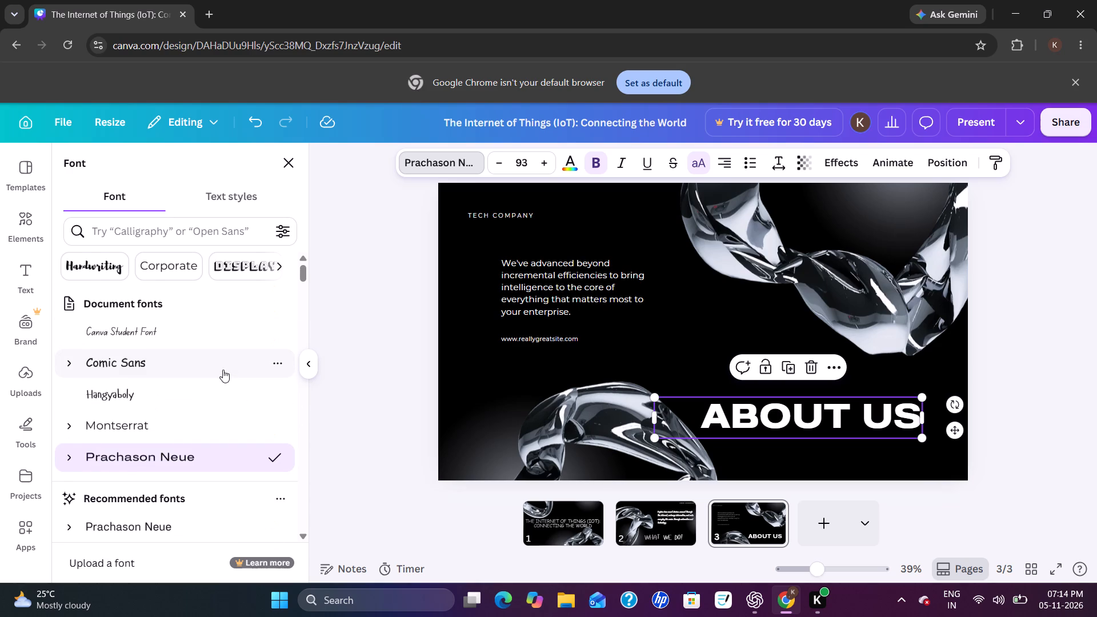
scroll(223, 370, down, 1)
click(201, 382)
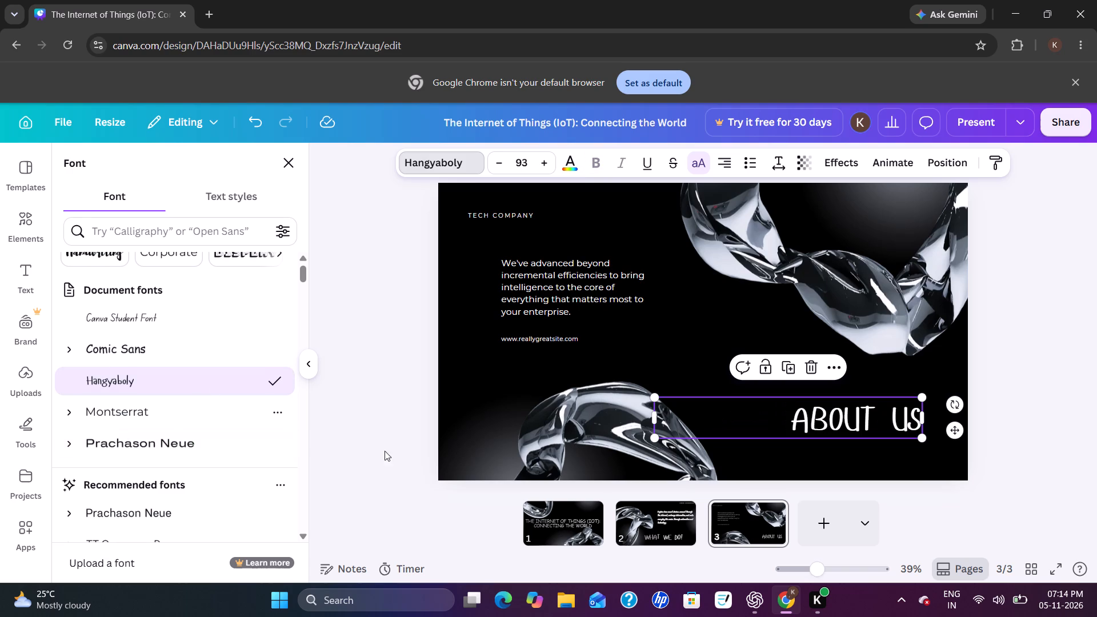
click(348, 455)
Increase the "ABOUT US" heading's font size to 138 and narrow its text box to fit the words.
triple_click(547, 158)
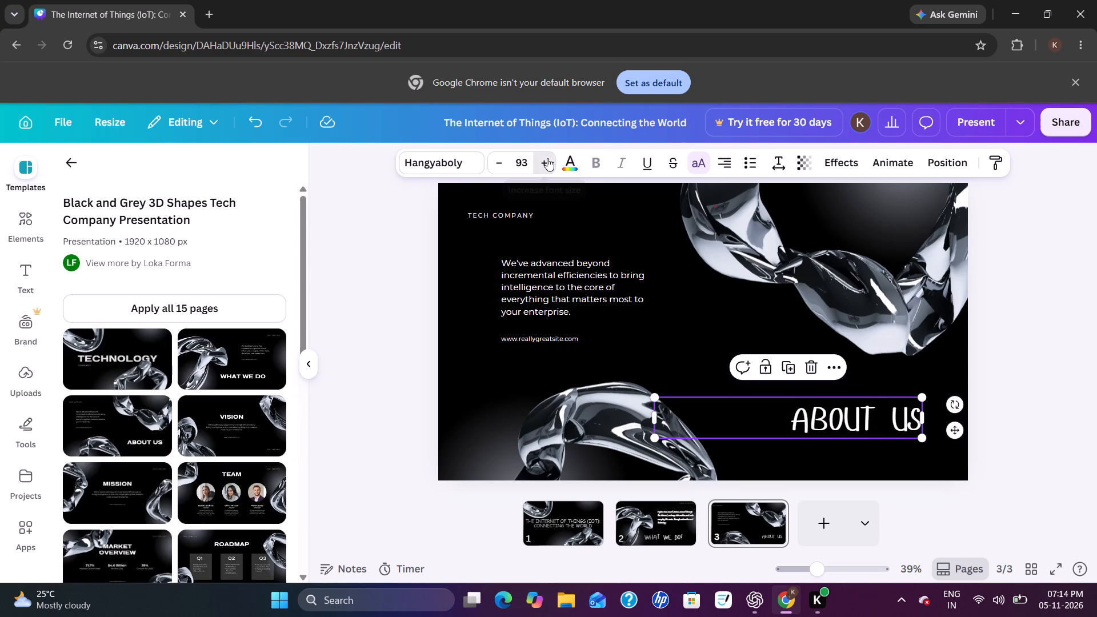
triple_click(547, 158)
triple_click(547, 158)
triple_click(547, 158)
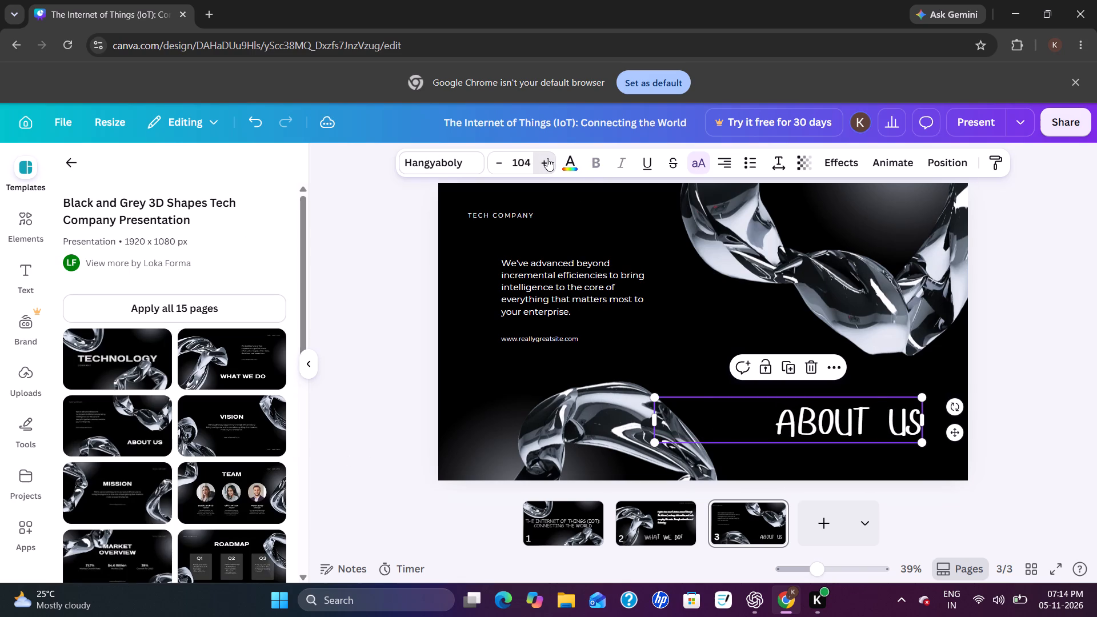
triple_click(547, 158)
triple_click(547, 158)
triple_click(547, 158)
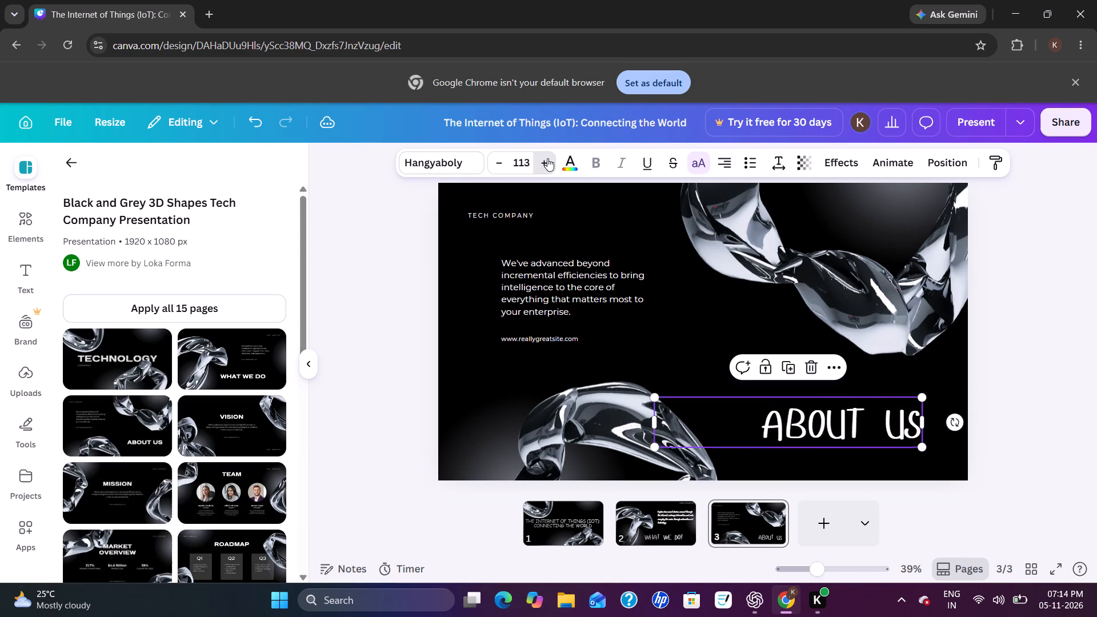
triple_click(547, 158)
triple_click(547, 158)
triple_click(547, 158)
triple_click(547, 158)
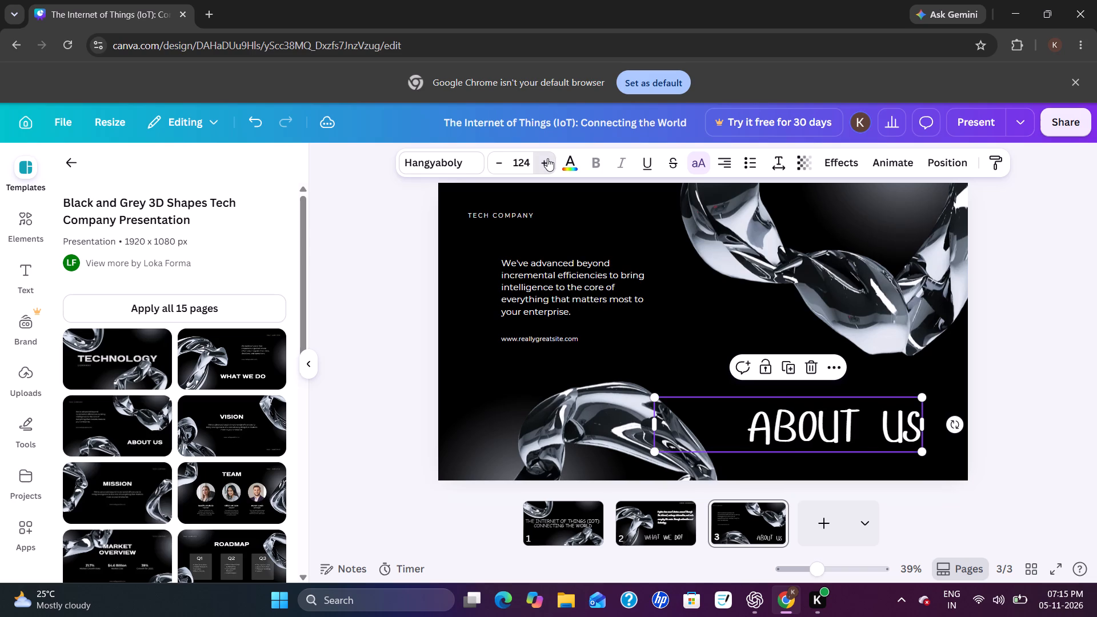
triple_click(547, 158)
triple_click(547, 158)
triple_click(547, 158)
triple_click(547, 158)
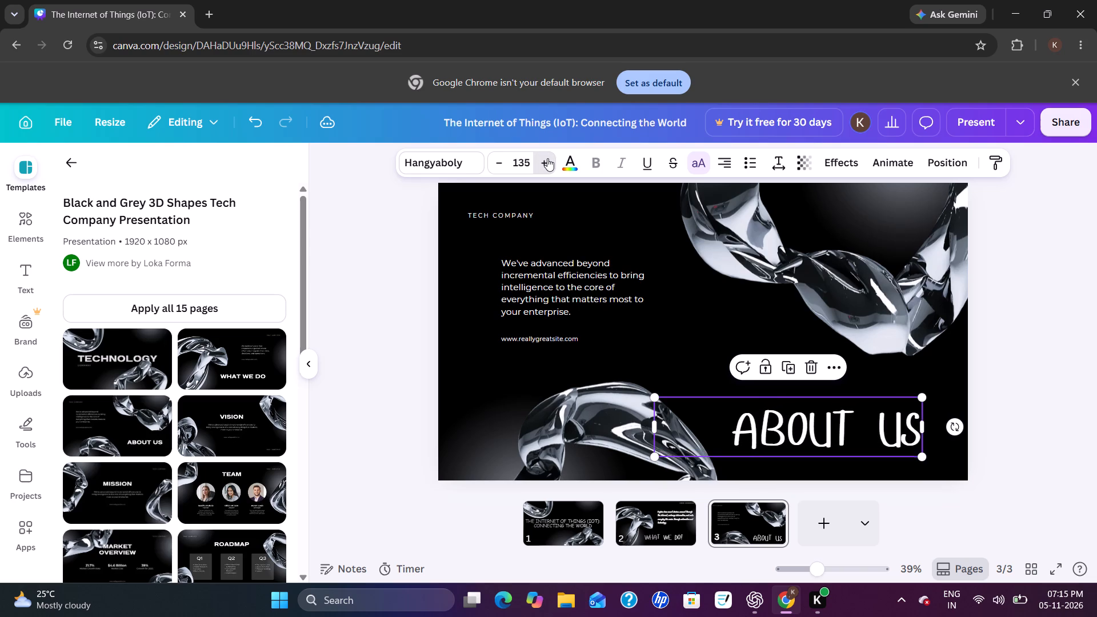
drag(547, 158, 653, 429)
drag(653, 429, 715, 426)
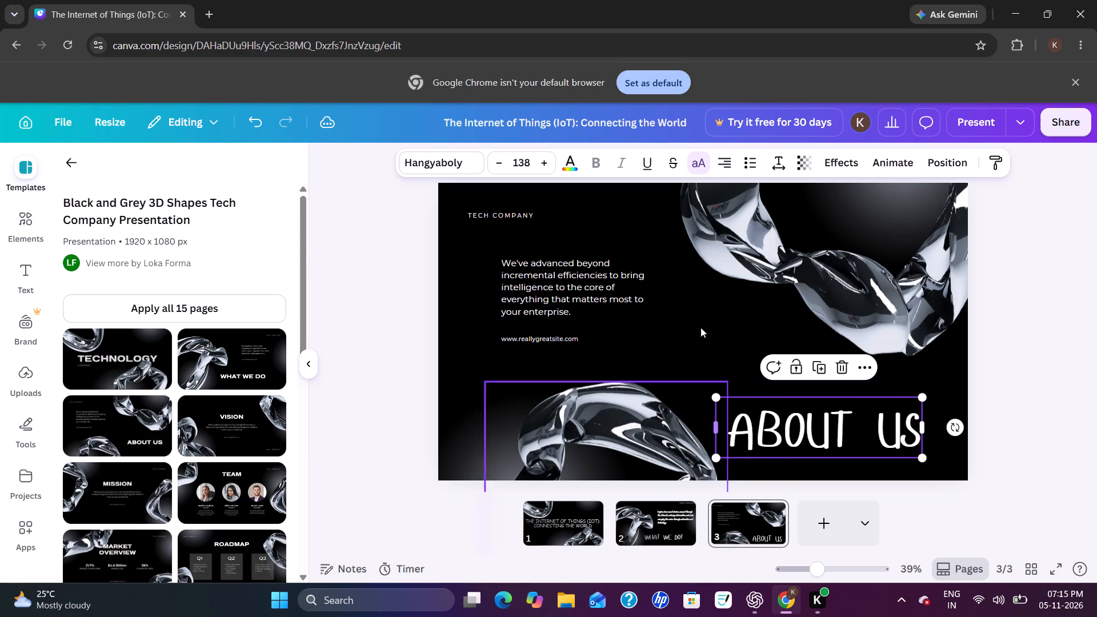
Recolour the "ABOUT US" heading with the light grey-to-white default gradient.
click(571, 153)
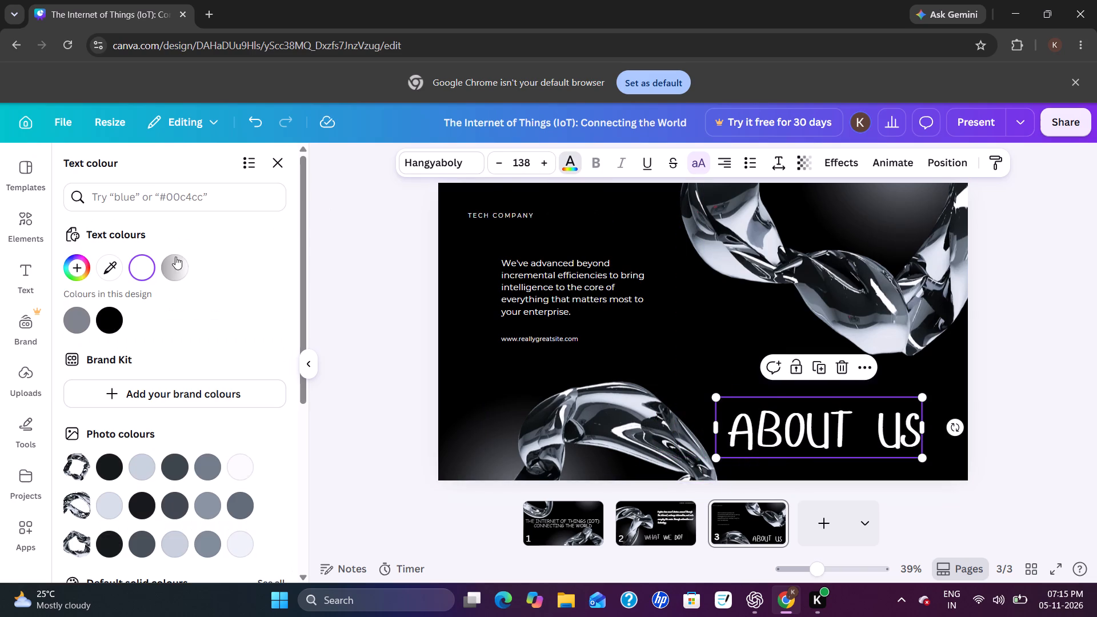
scroll(203, 418, down, 6)
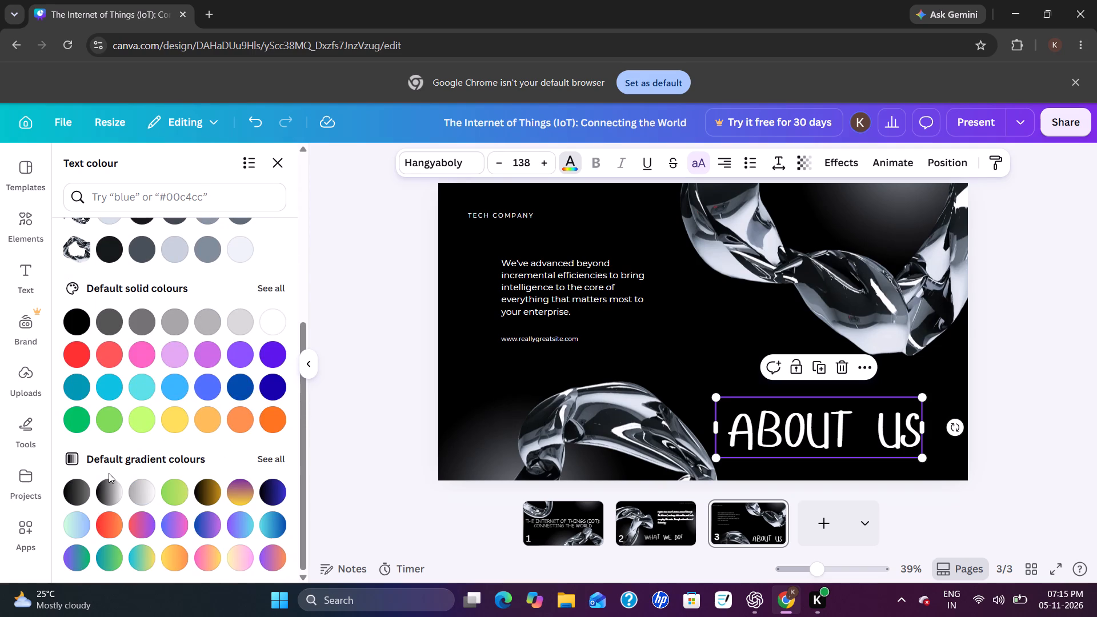
click(110, 482)
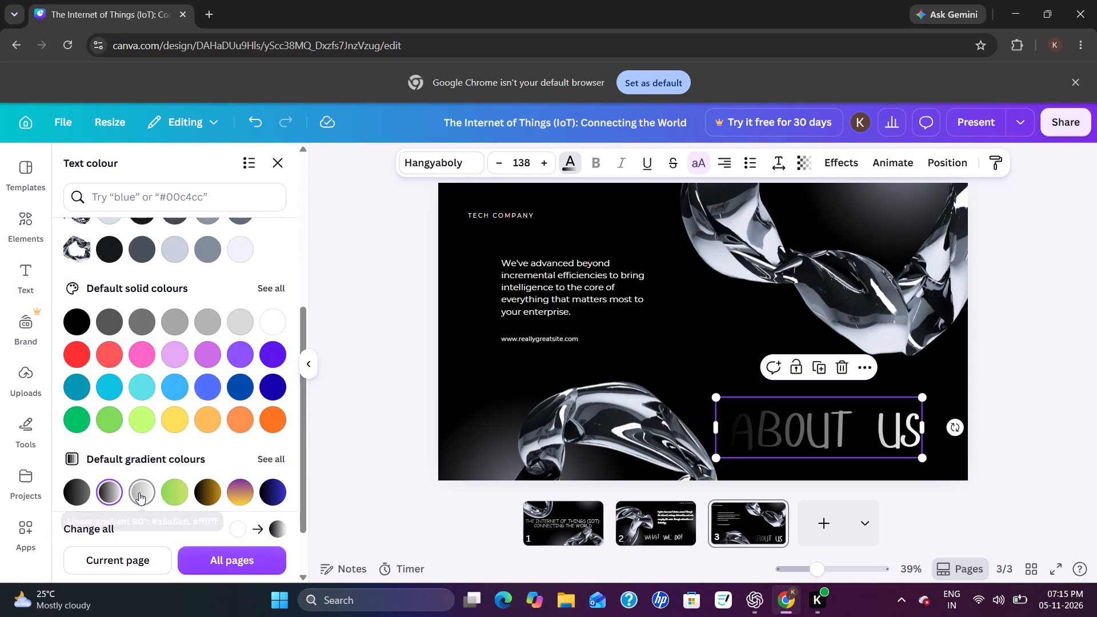
click(139, 492)
click(383, 394)
click(383, 394)
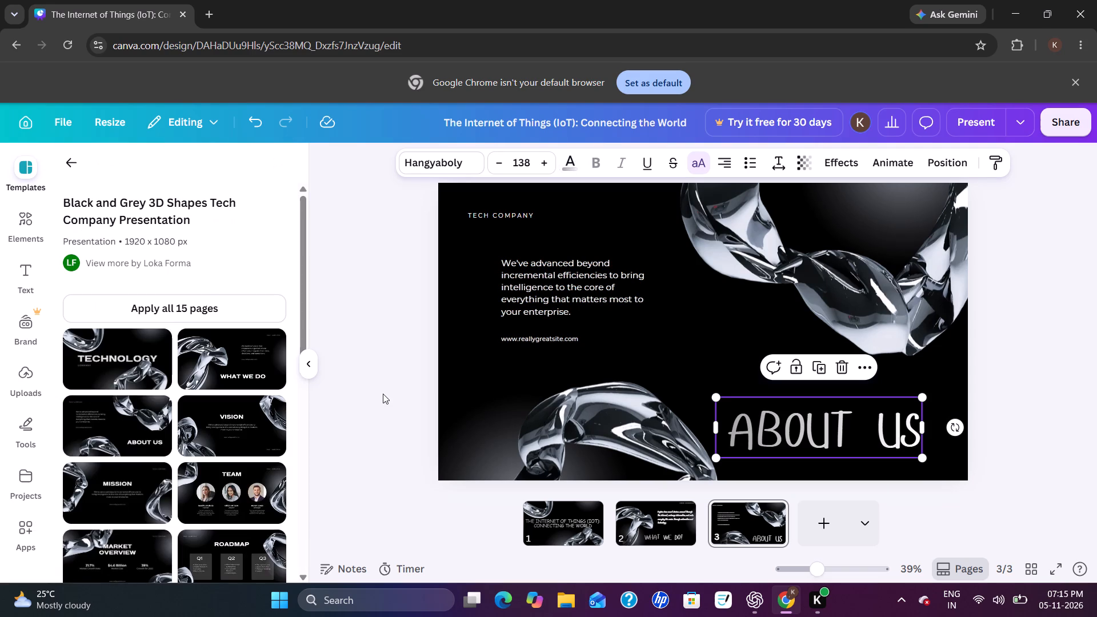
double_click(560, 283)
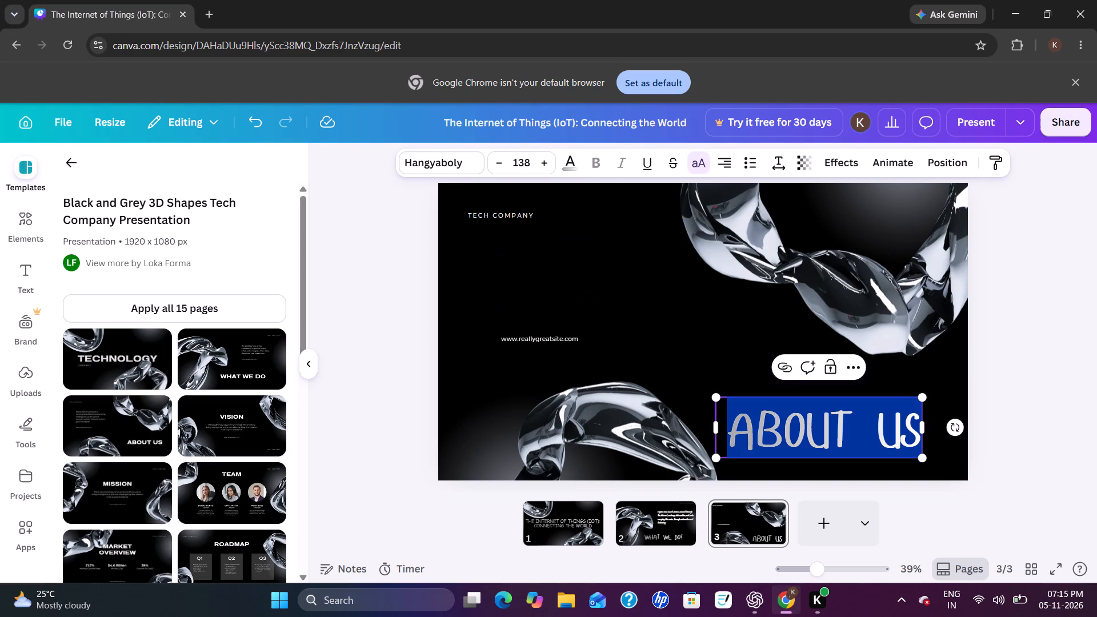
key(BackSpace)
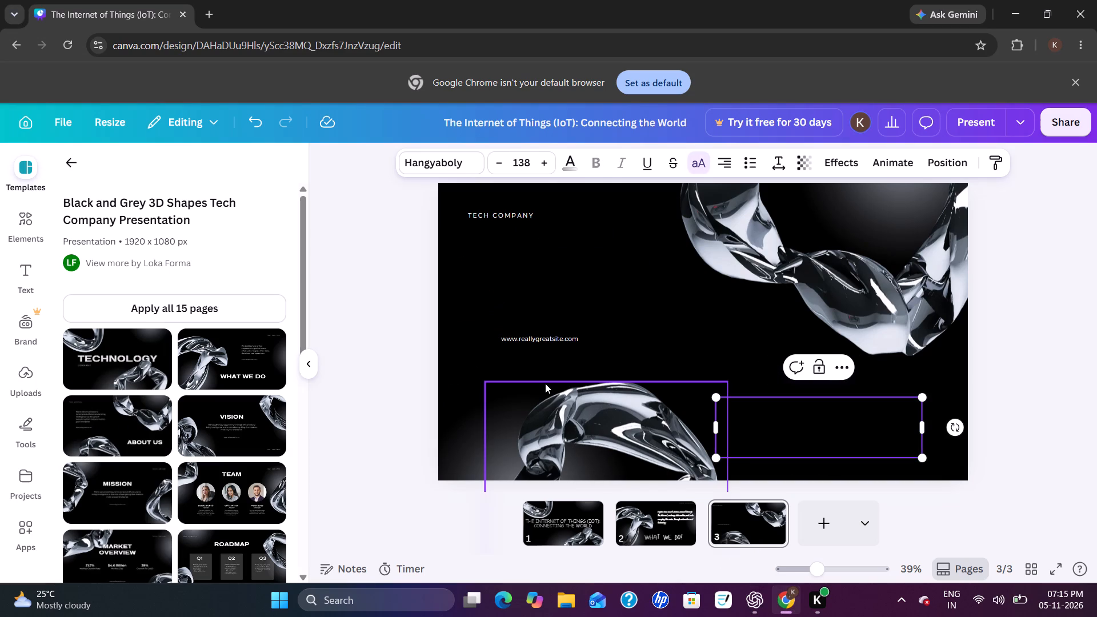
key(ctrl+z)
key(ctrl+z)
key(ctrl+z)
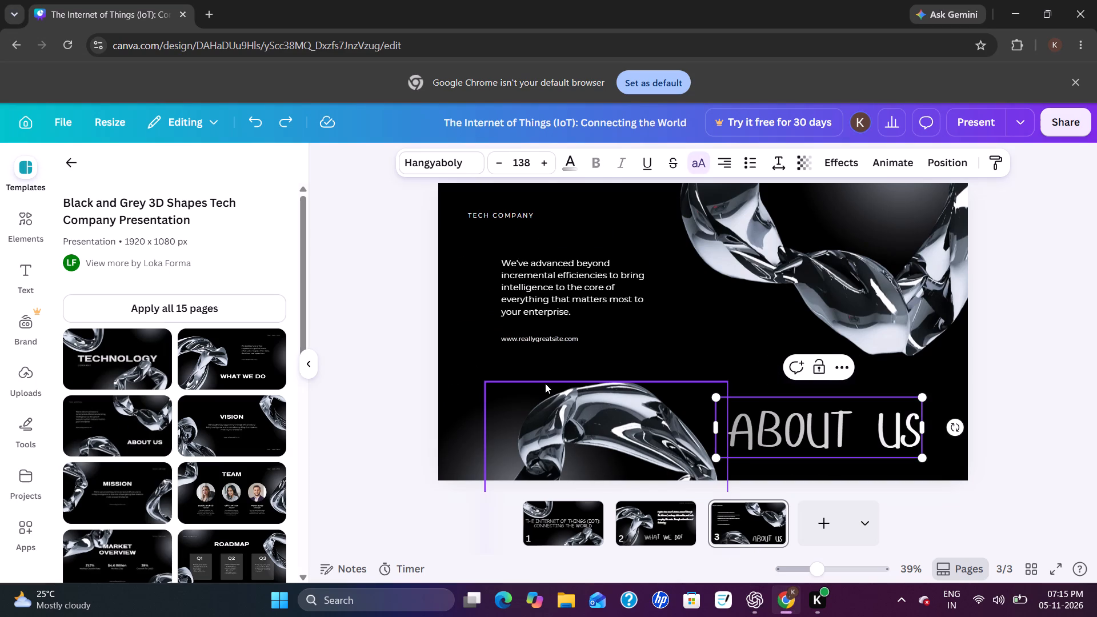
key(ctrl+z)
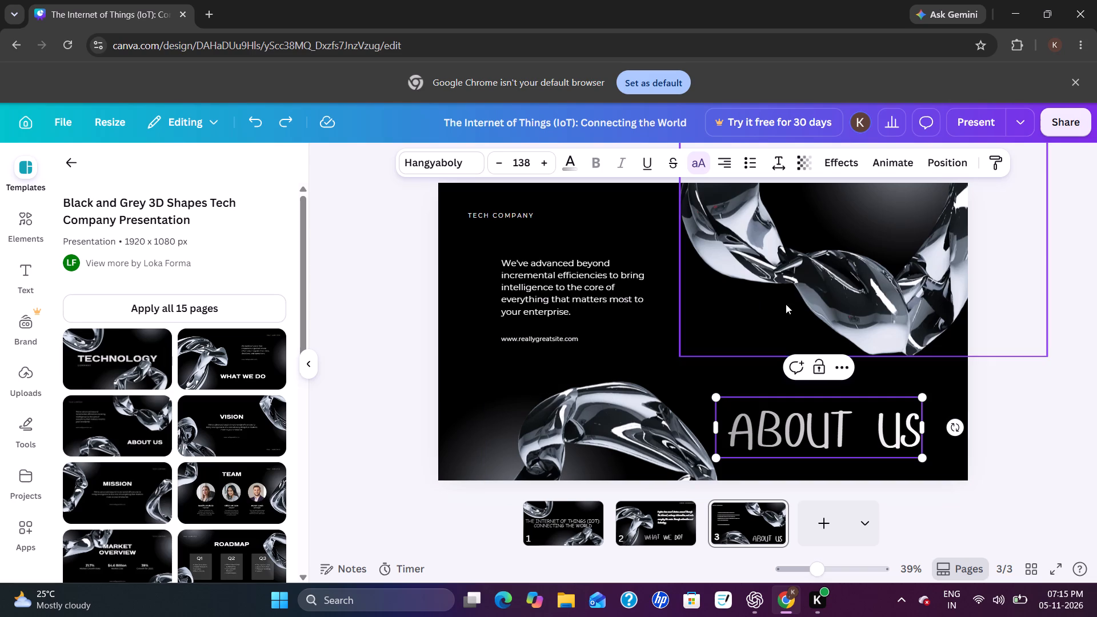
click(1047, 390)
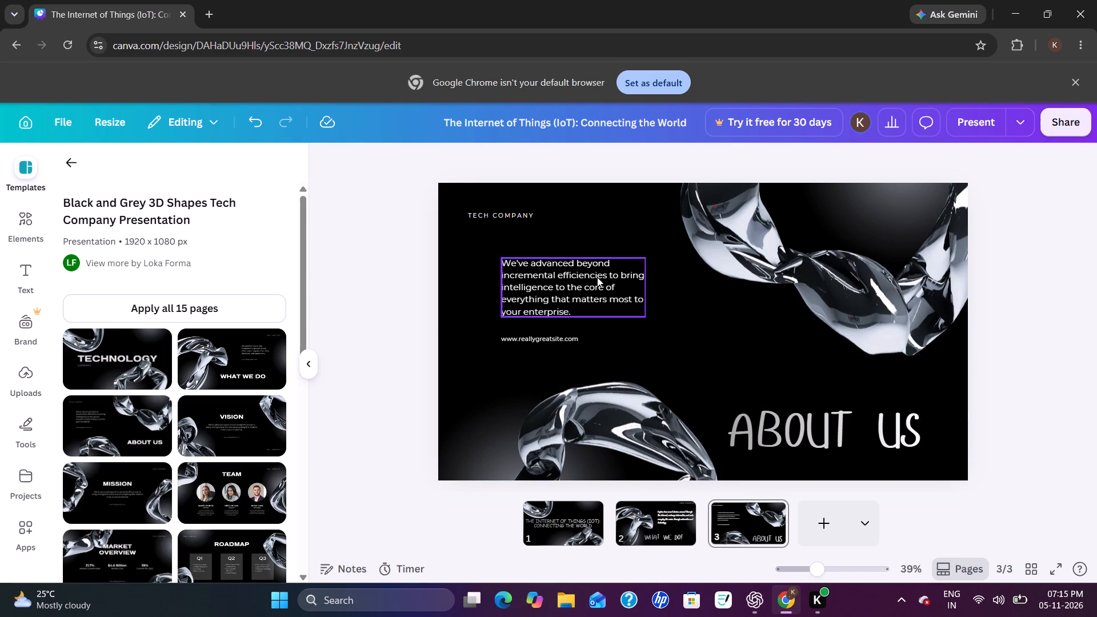
Rearrange page 3: body paragraph at the lower right, "ABOUT US" heading at the upper left, "TECH COMPANY" label in the slide's top-left corner.
drag(597, 277, 896, 344)
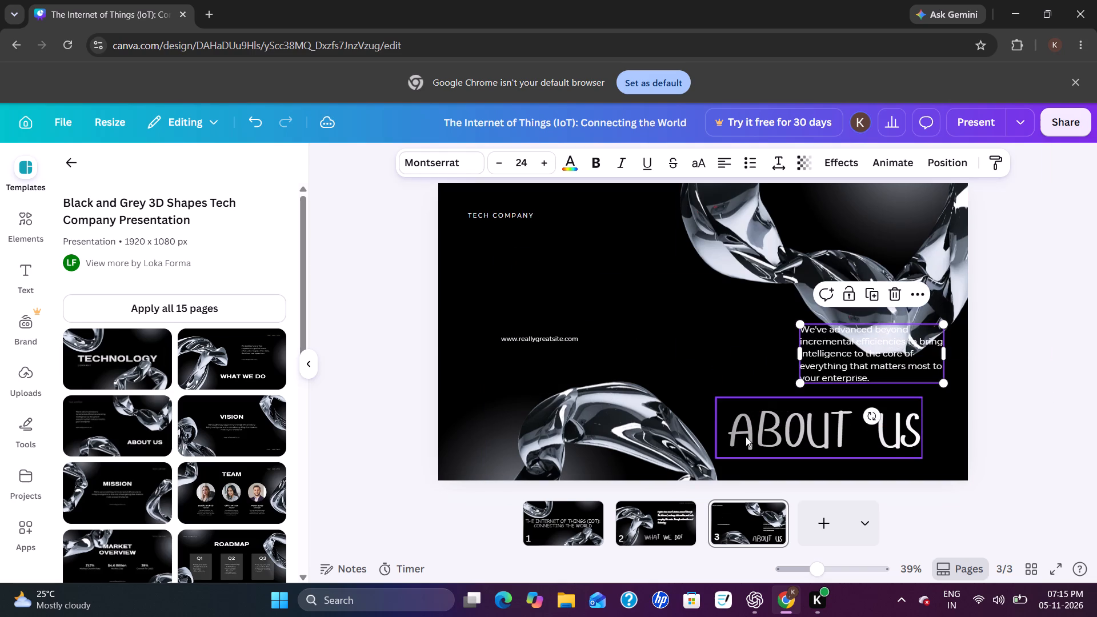
drag(748, 436, 481, 272)
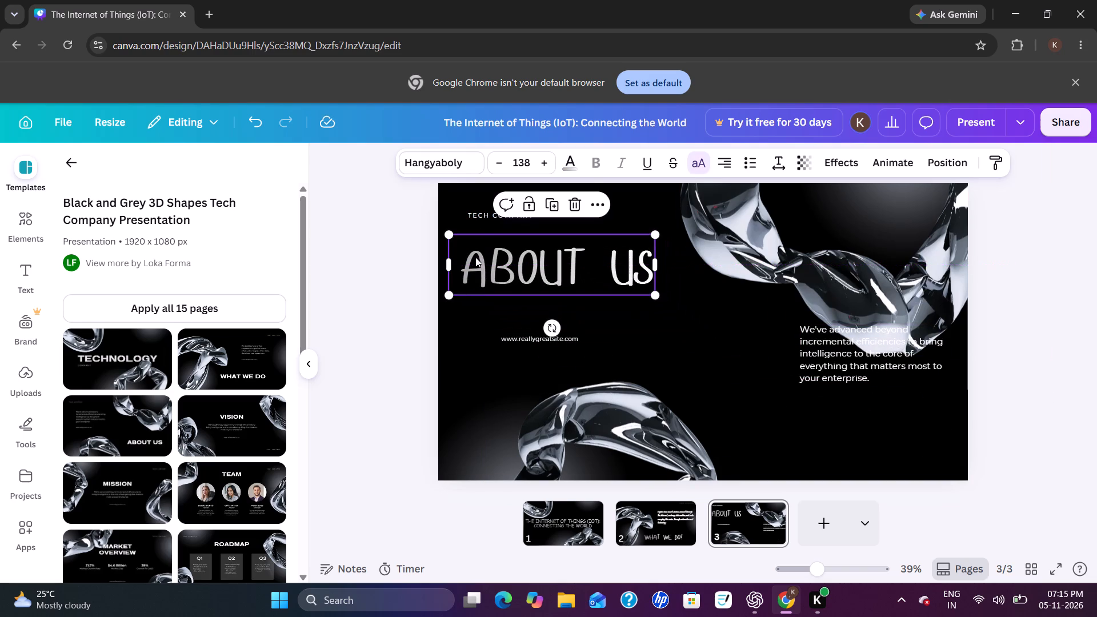
drag(483, 215, 461, 193)
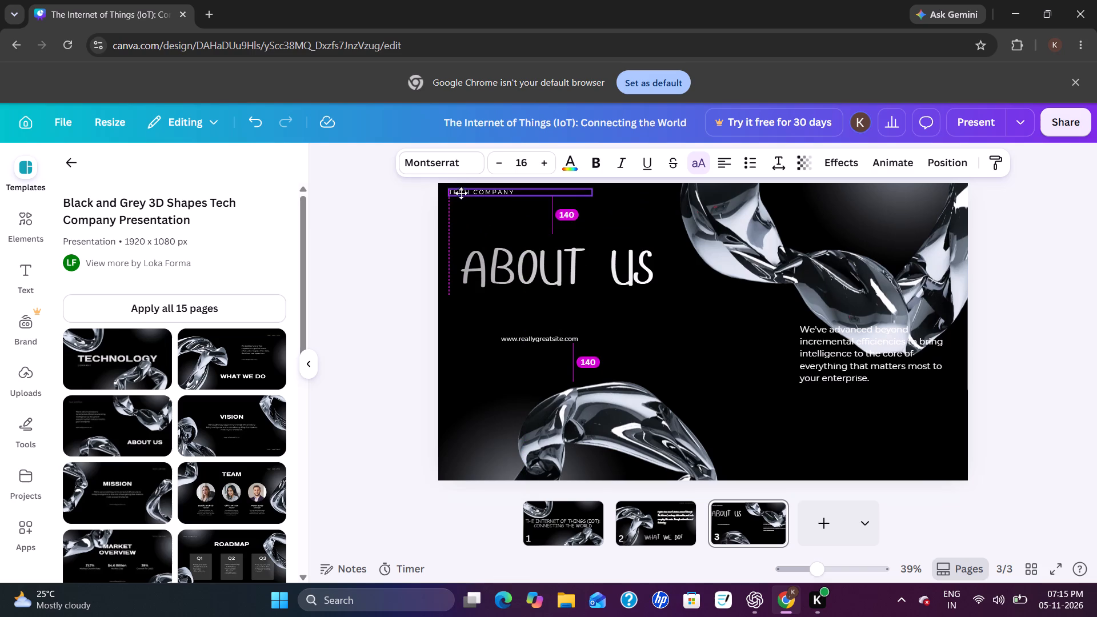
drag(461, 193, 459, 194)
Replace the "ABOUT US" heading text with "TABLE OF CONTENT".
double_click(511, 271)
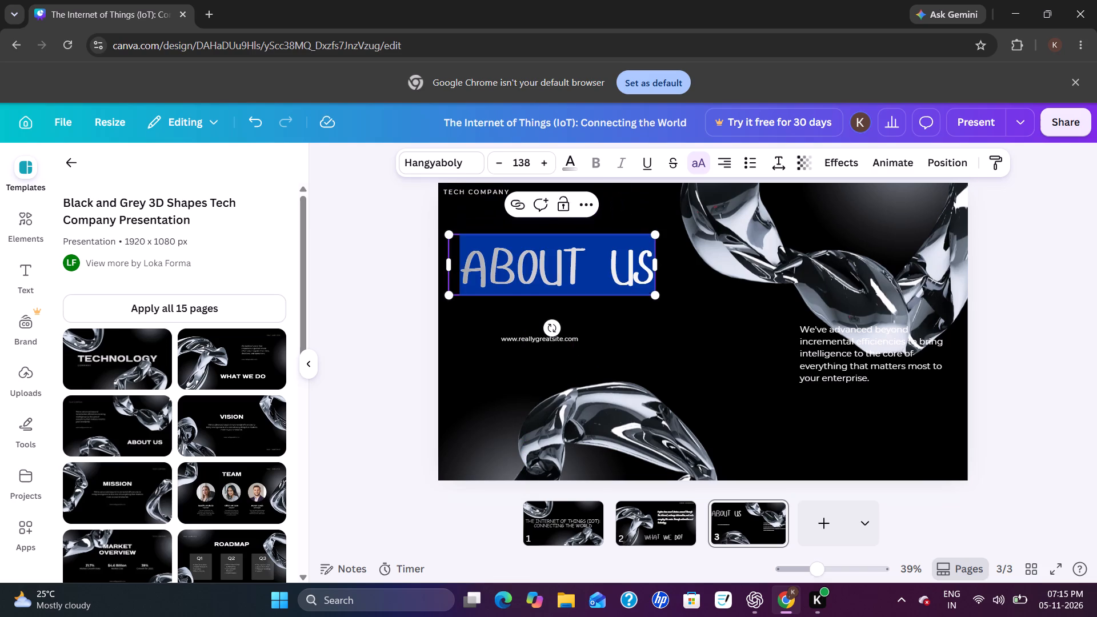
key(BackSpace)
text(TA)
text(BLE OF CONTENT)
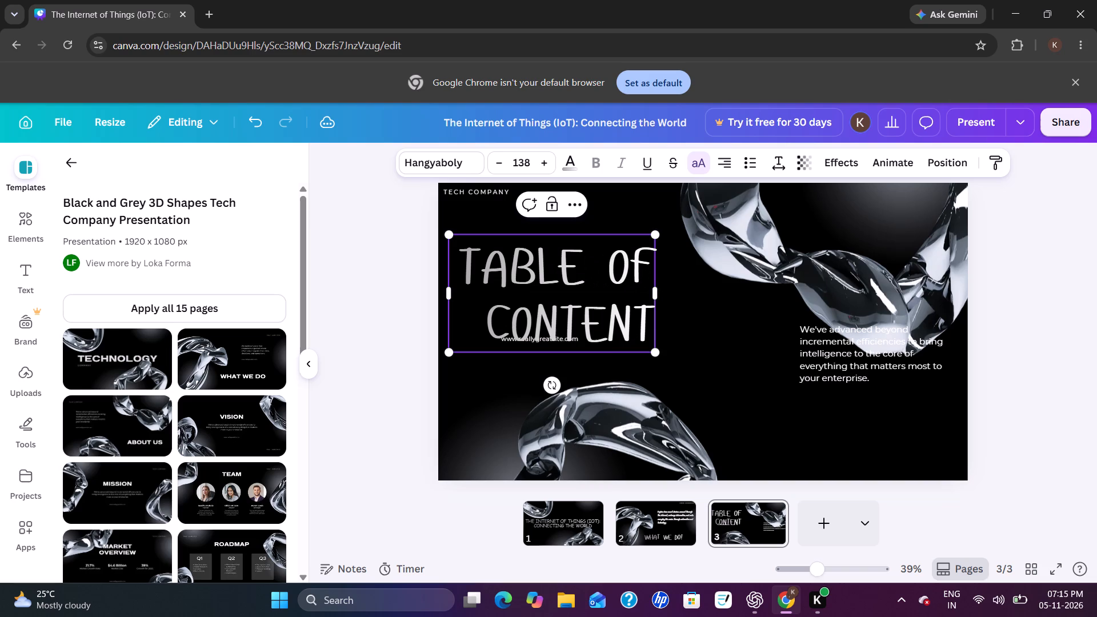
Reduce the "TABLE OF CONTENT" heading's font size to 122 and narrow its text box to about 659 px wide.
triple_click(498, 158)
triple_click(498, 158)
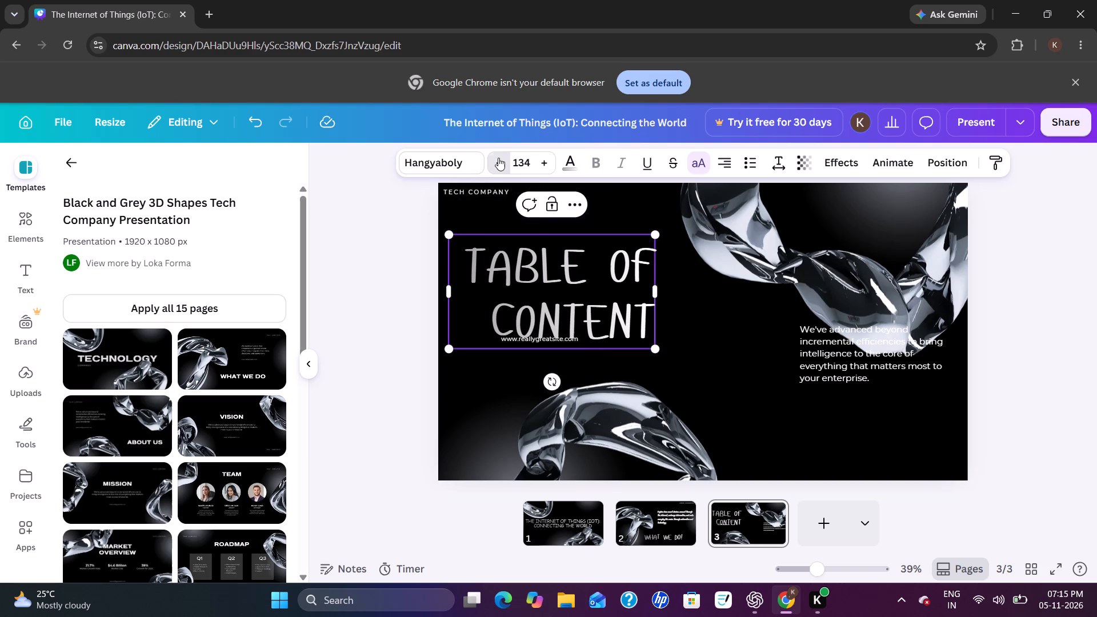
triple_click(498, 158)
triple_click(498, 158)
triple_click(498, 158)
click(498, 158)
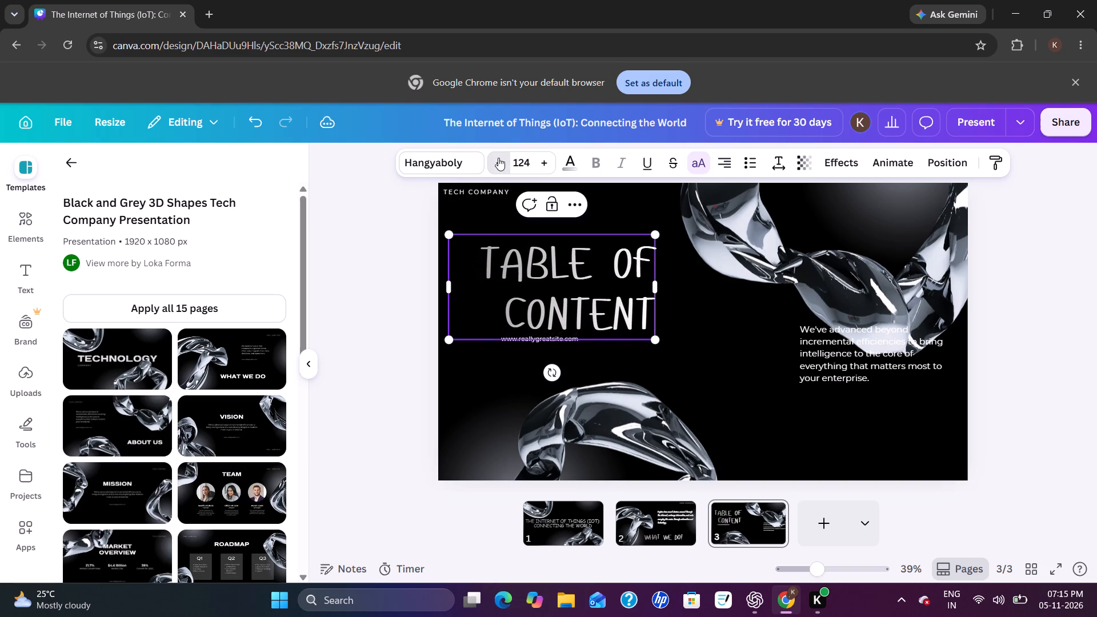
drag(498, 158, 655, 288)
drag(655, 288, 787, 252)
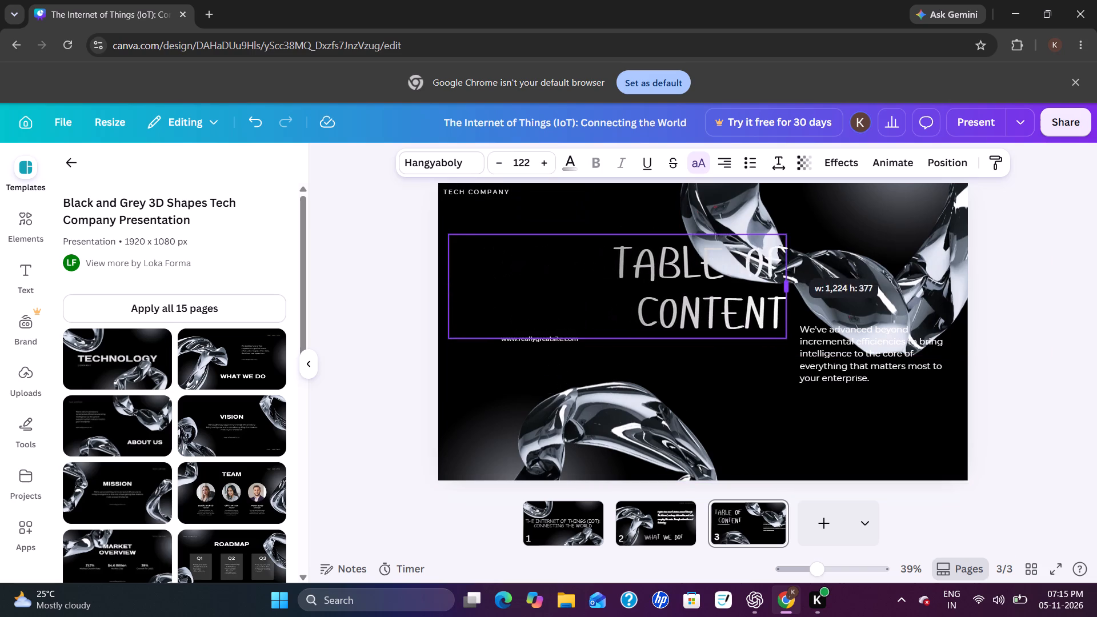
drag(787, 252, 634, 253)
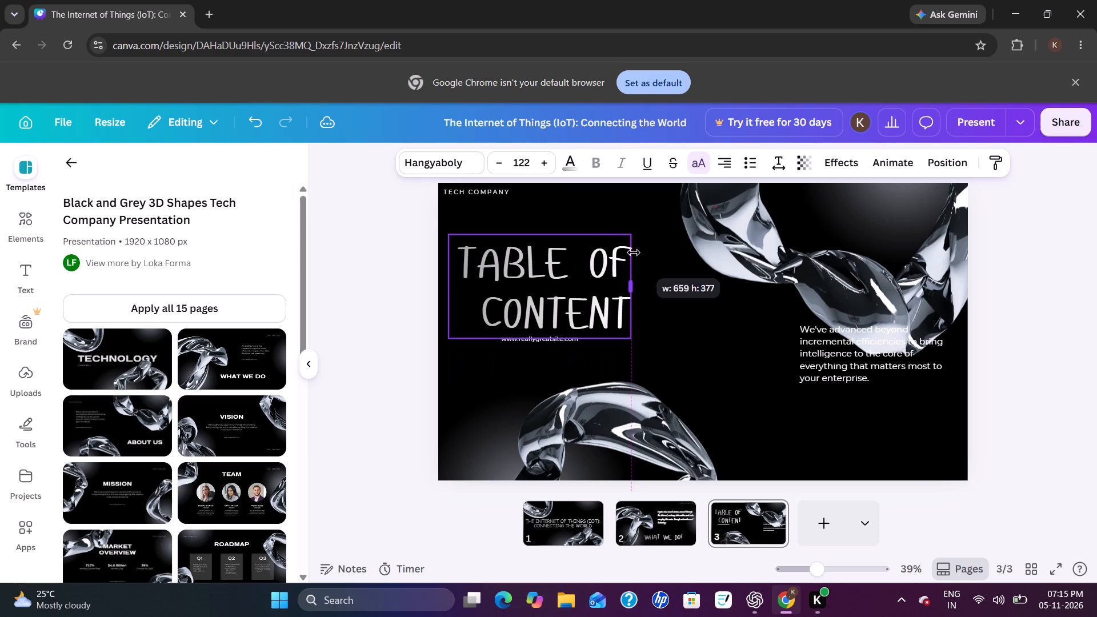
click(413, 391)
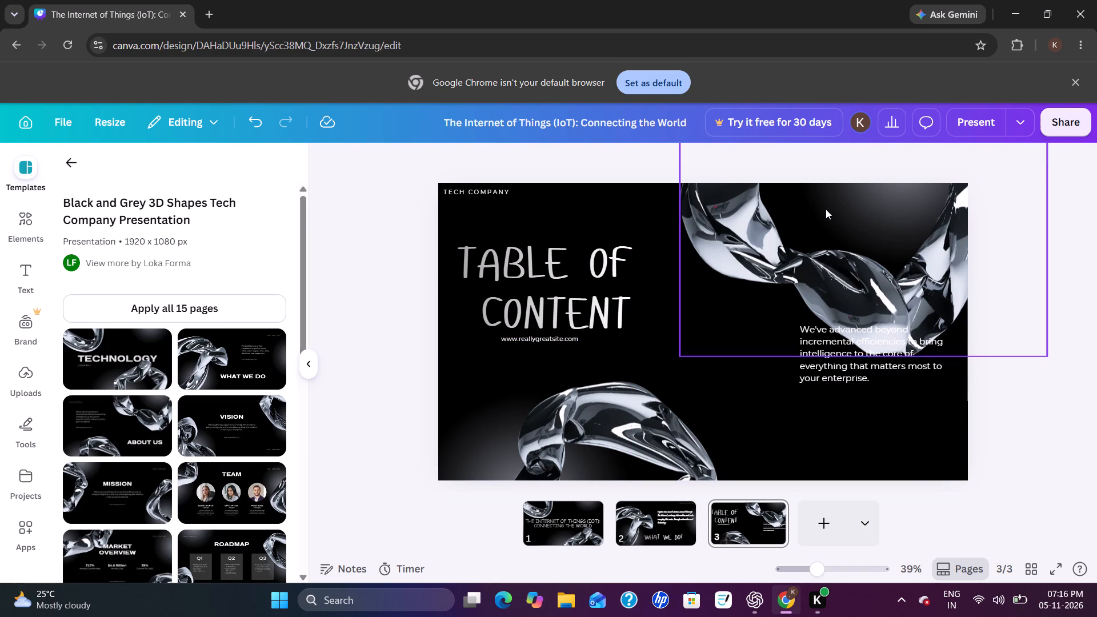
Move page 3's upper glass ribbon image up and to the right, clear of the body paragraph.
click(826, 209)
drag(826, 209, 843, 170)
Widen the "TABLE OF CONTENT" text box to about 1250 px and align it to the page's left edge.
click(636, 286)
click(596, 285)
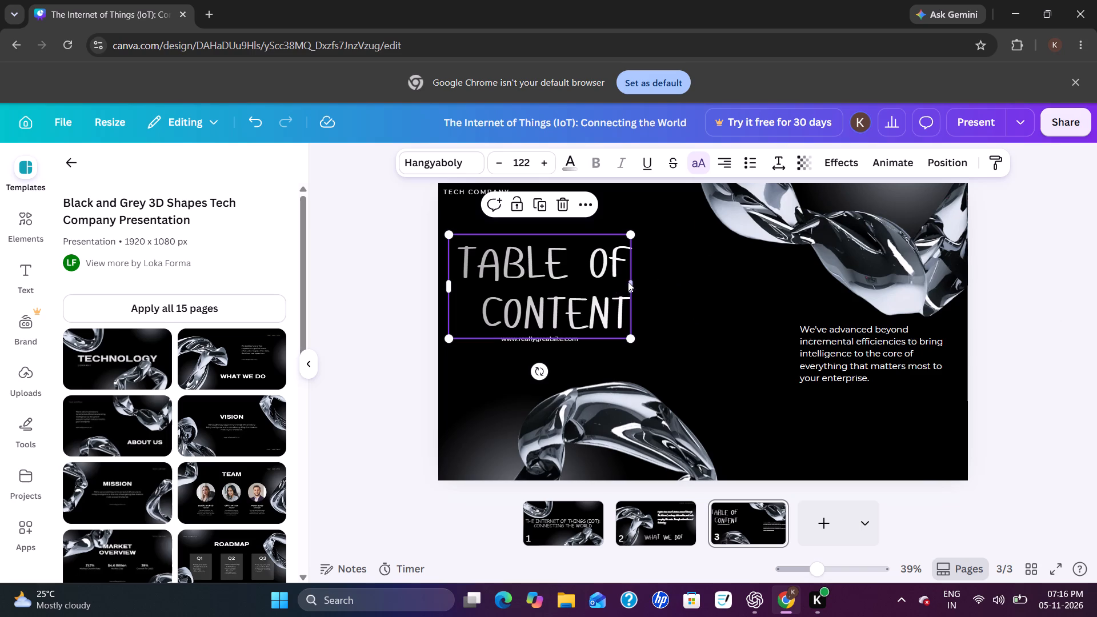
drag(634, 285, 702, 255)
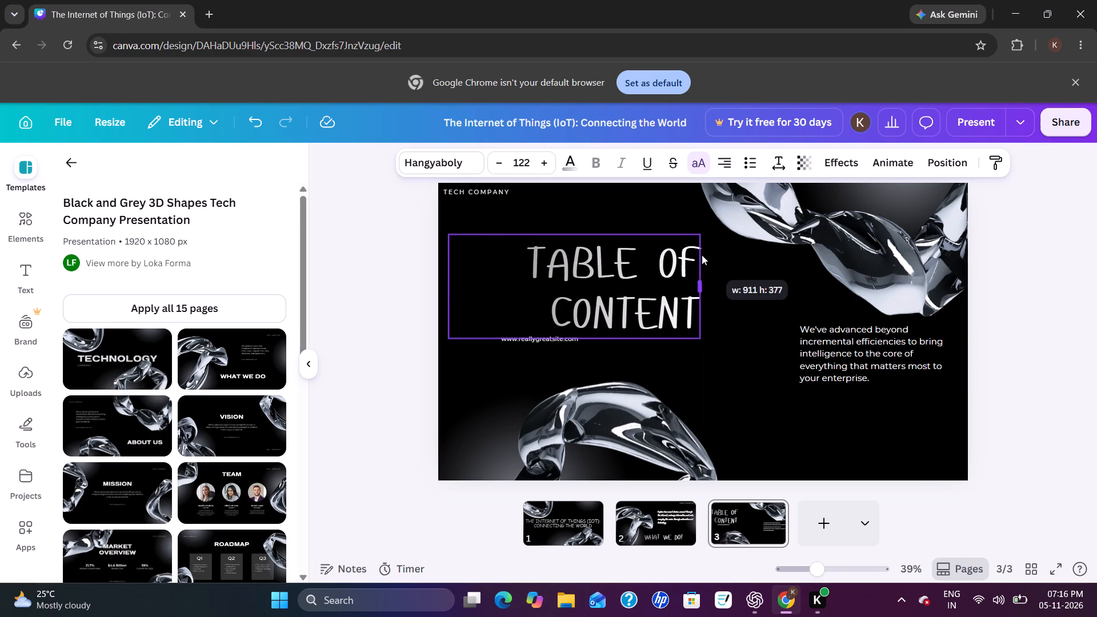
drag(702, 255, 797, 241)
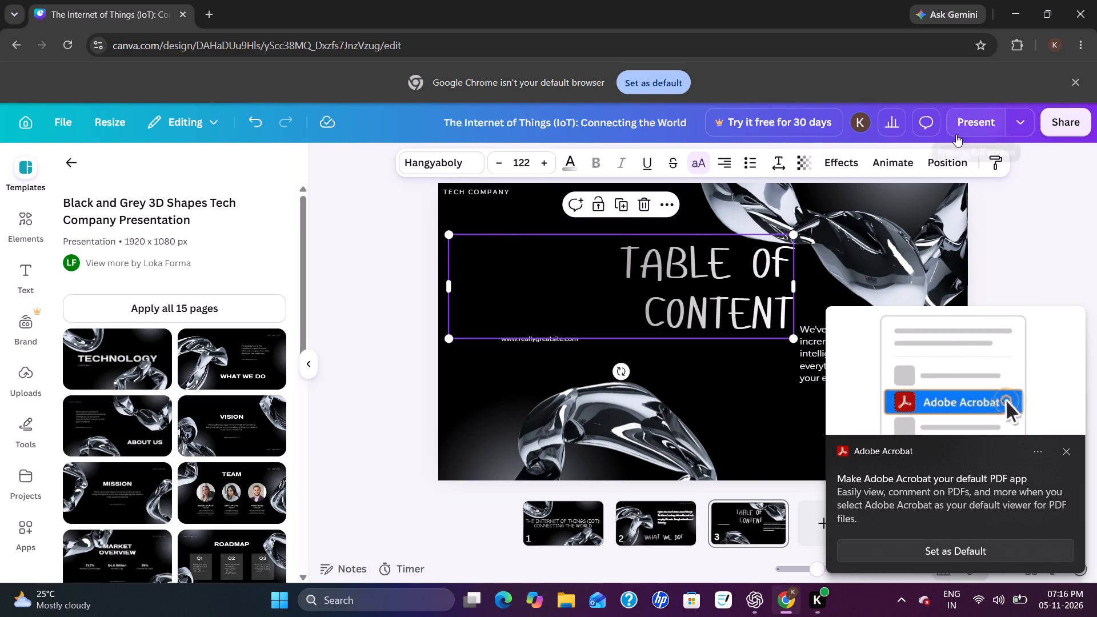
click(951, 162)
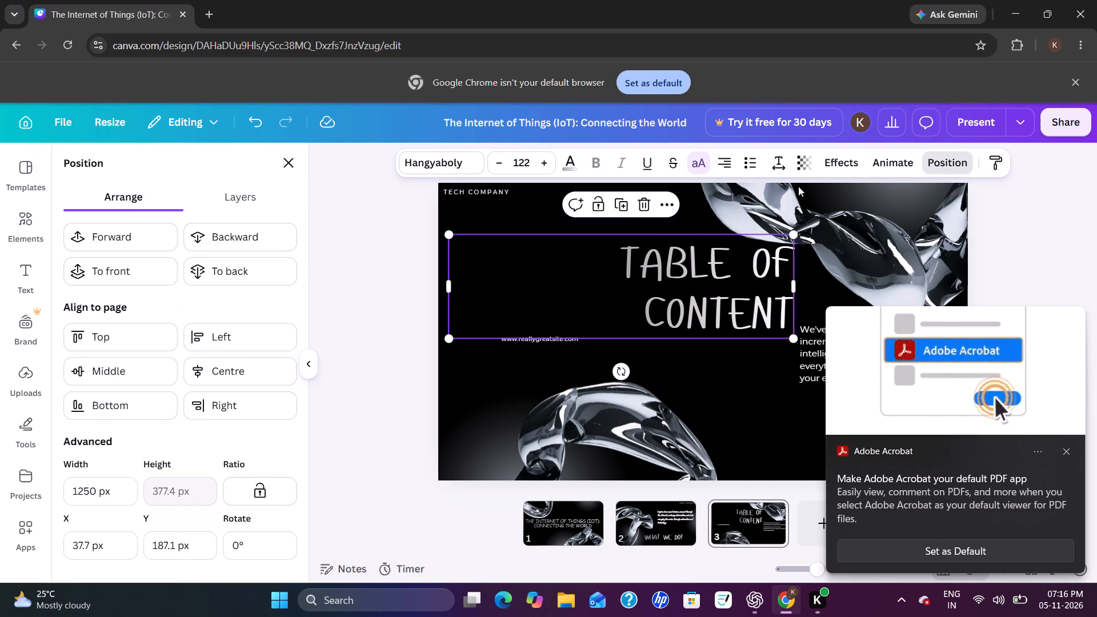
click(234, 344)
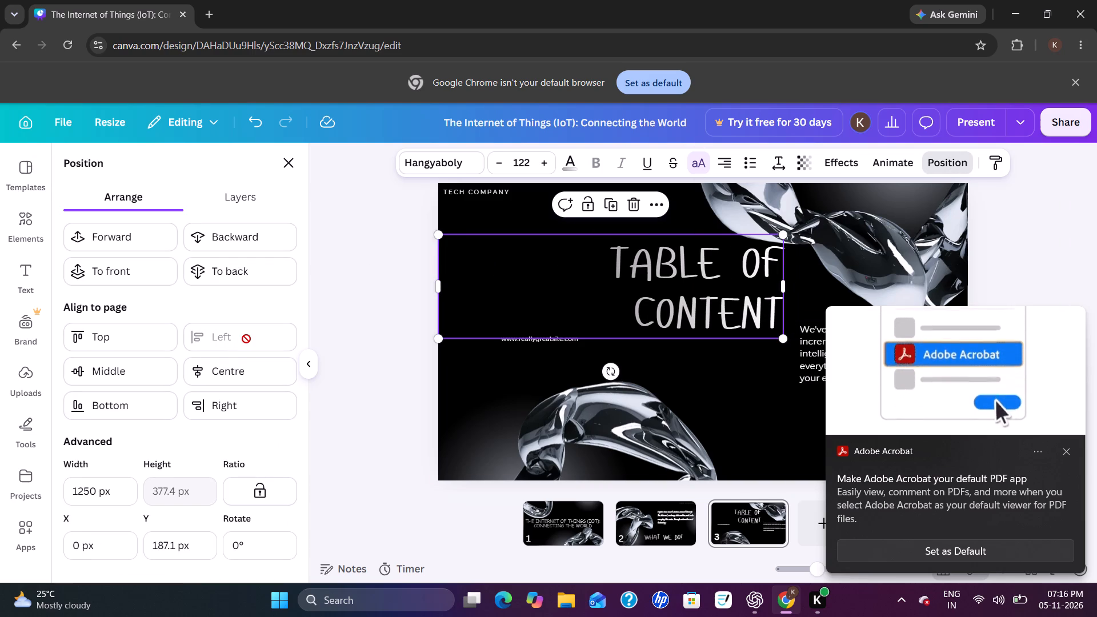
click(246, 339)
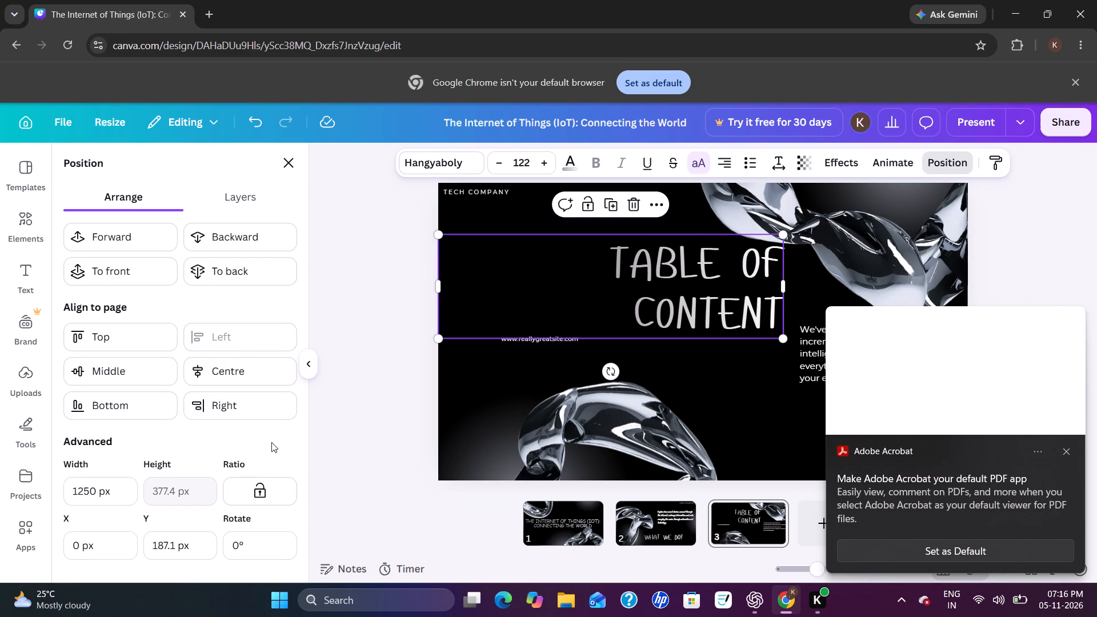
click(271, 442)
click(403, 396)
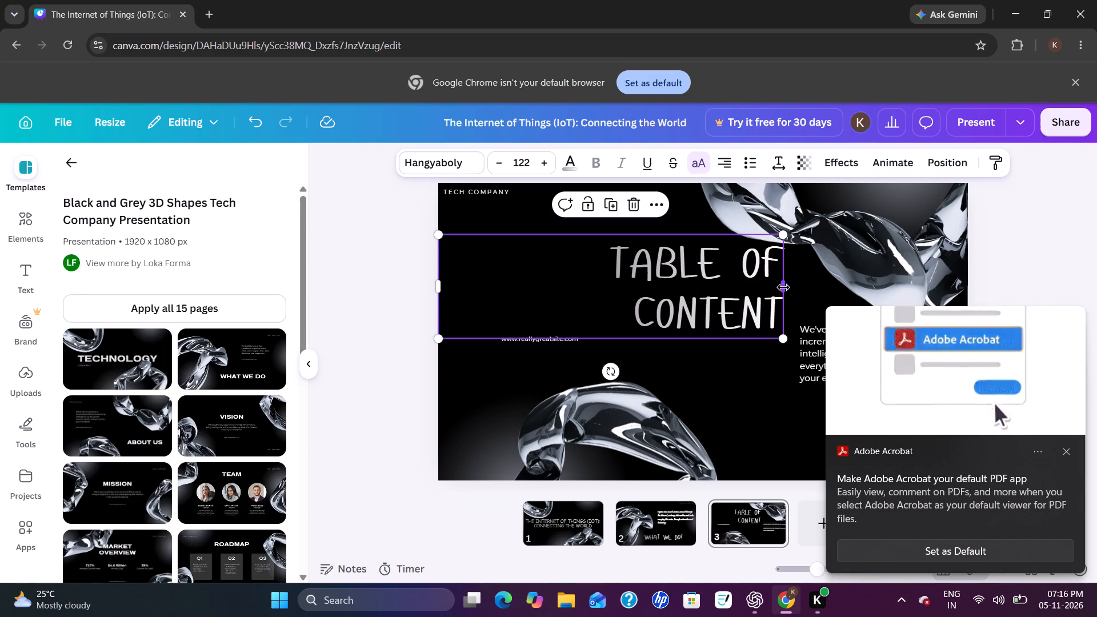
Resize the "TABLE OF CONTENT" text box so the heading fits on one line, and move it to the slide's left edge.
drag(783, 287, 844, 261)
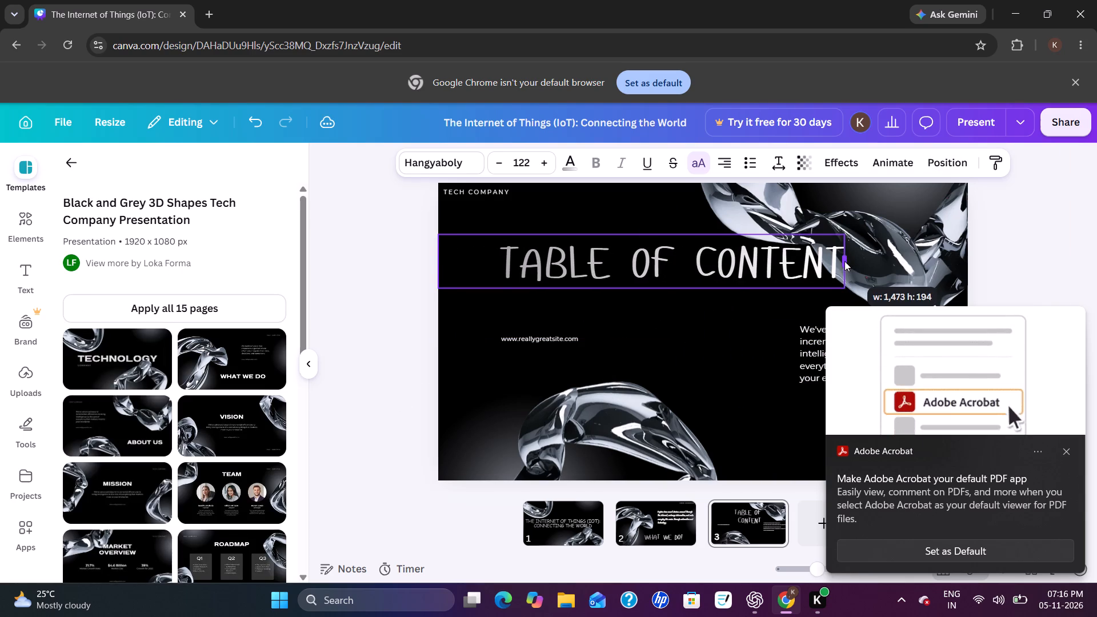
drag(844, 261, 843, 261)
drag(437, 261, 486, 254)
click(401, 279)
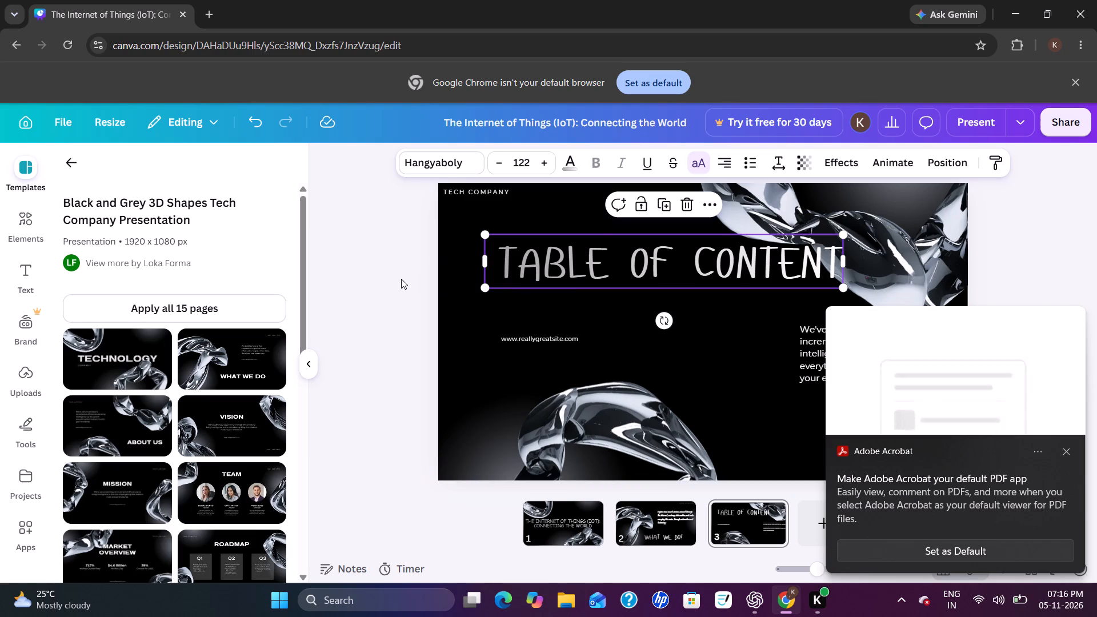
drag(542, 273, 475, 274)
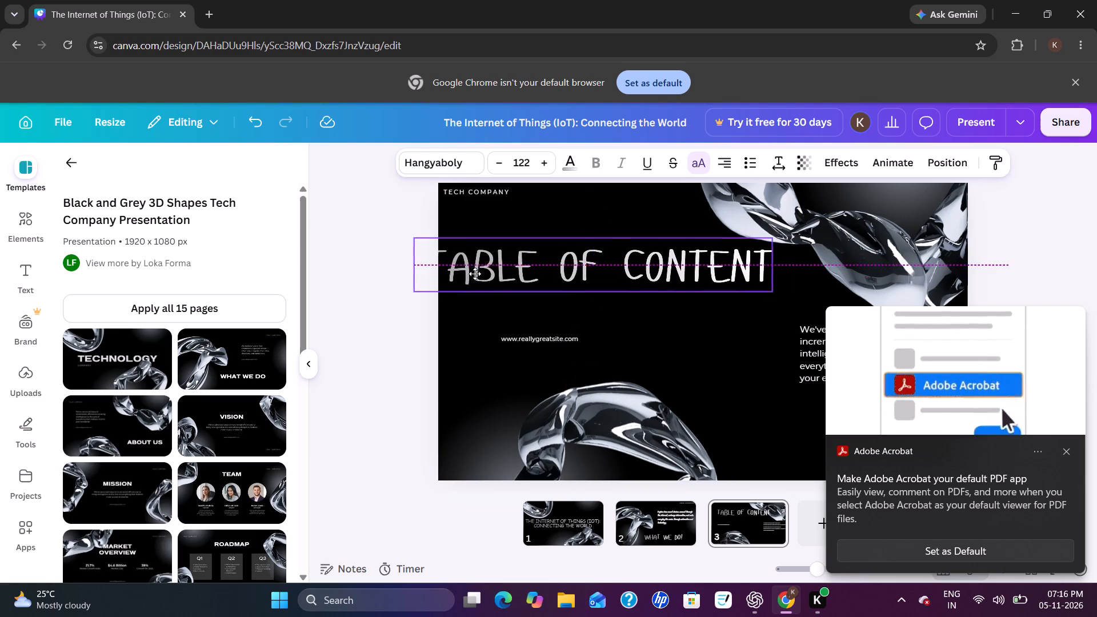
drag(475, 274, 487, 273)
Underline the "TABLE OF CONTENT" heading.
click(651, 168)
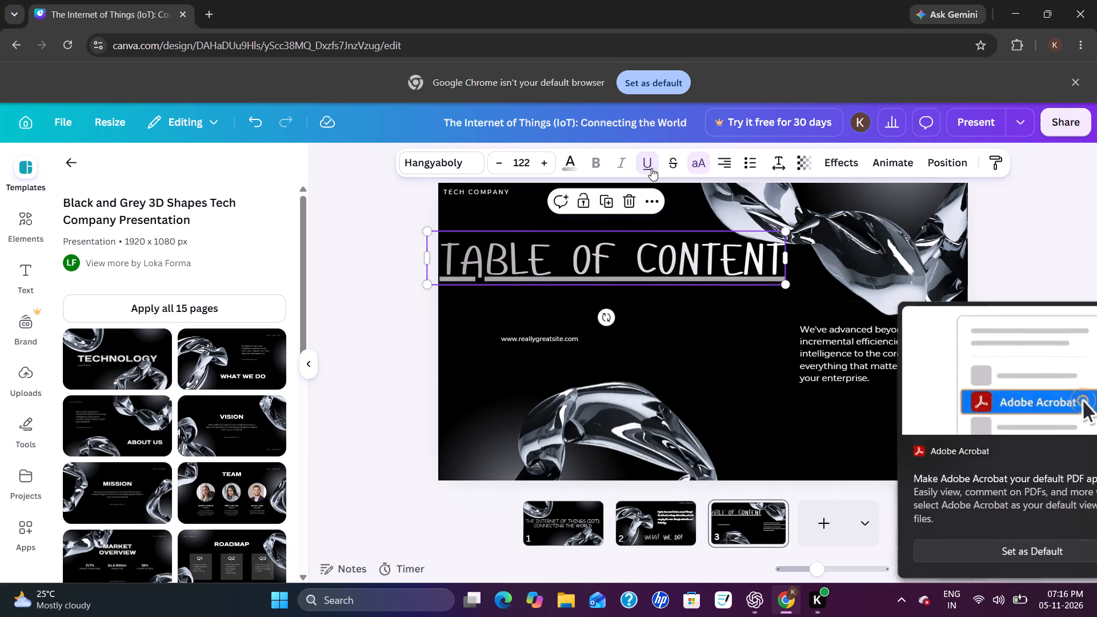
click(1032, 266)
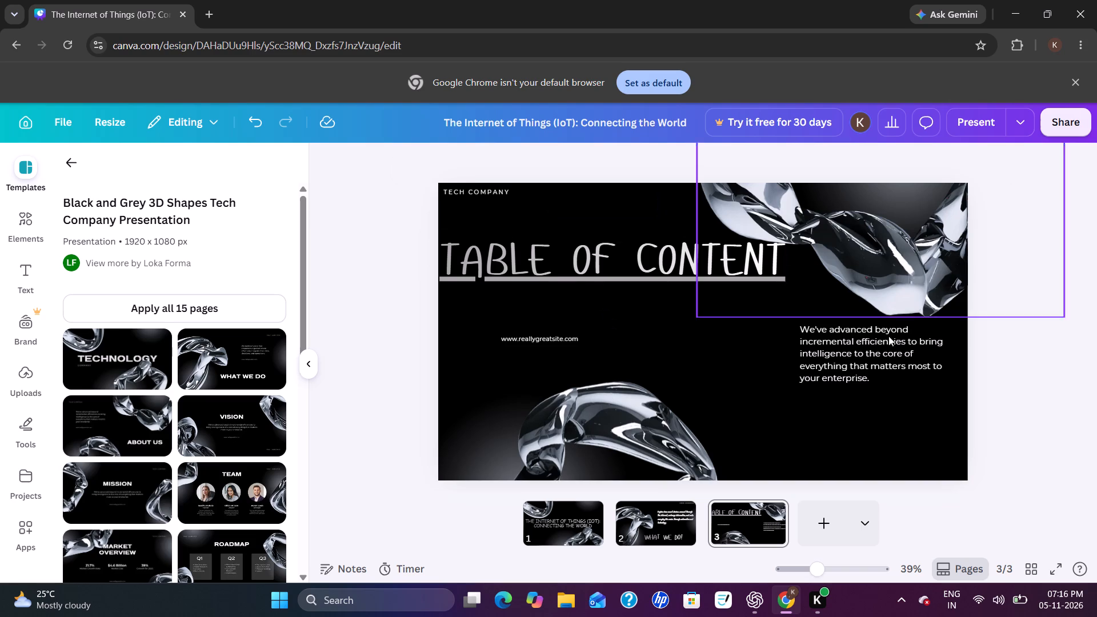
Underline the "WHAT WE DO!" heading on page 2 to match page 3's heading.
click(675, 544)
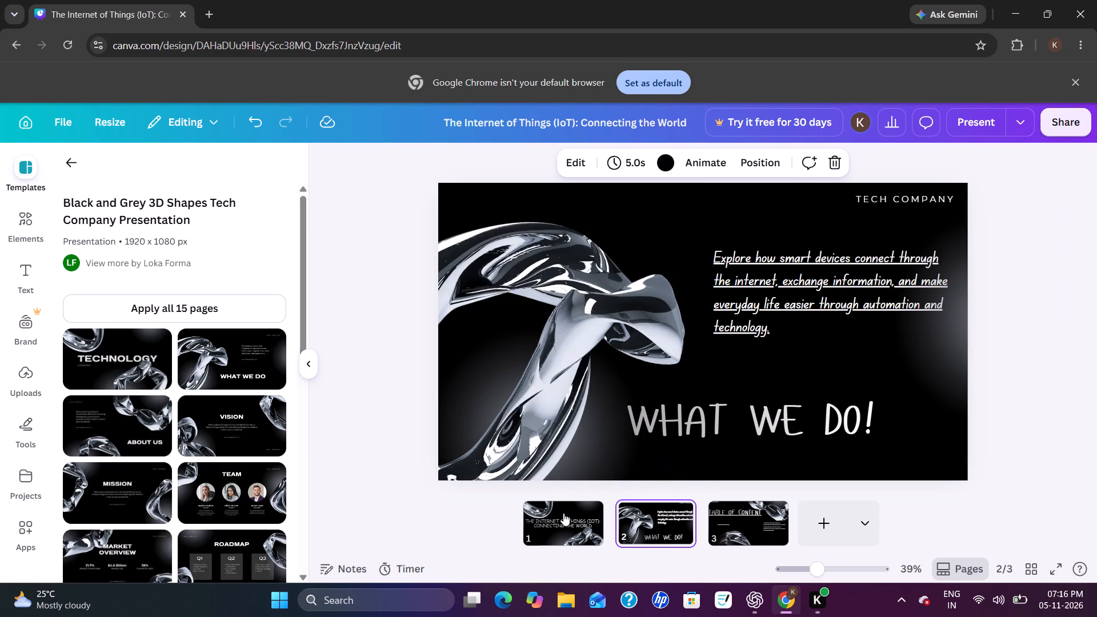
click(578, 518)
click(644, 529)
click(816, 428)
click(816, 428)
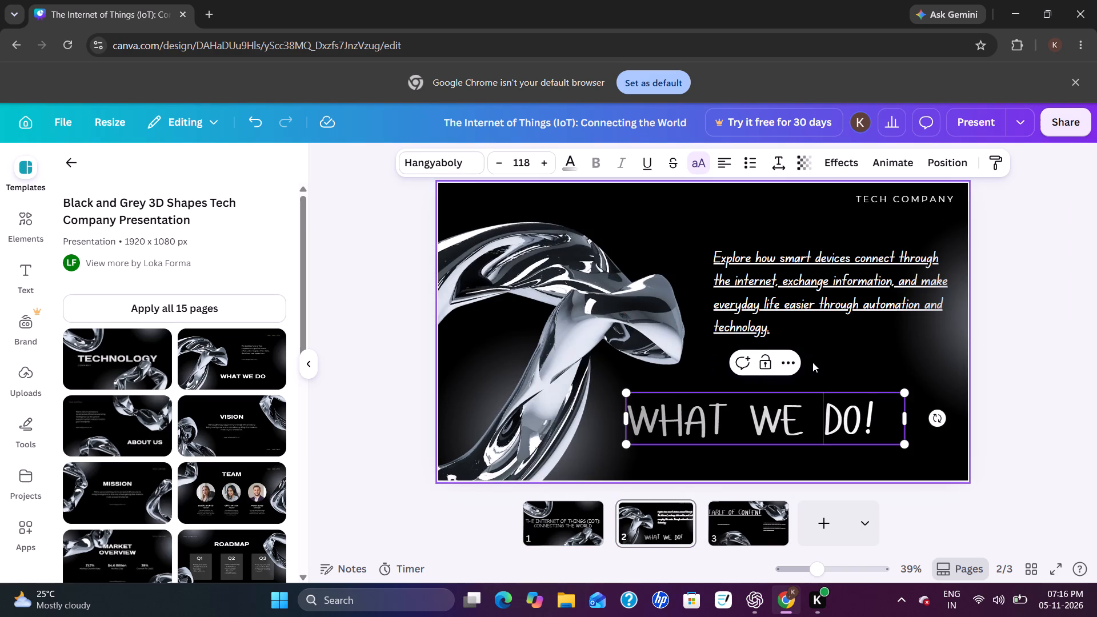
click(814, 408)
click(1036, 365)
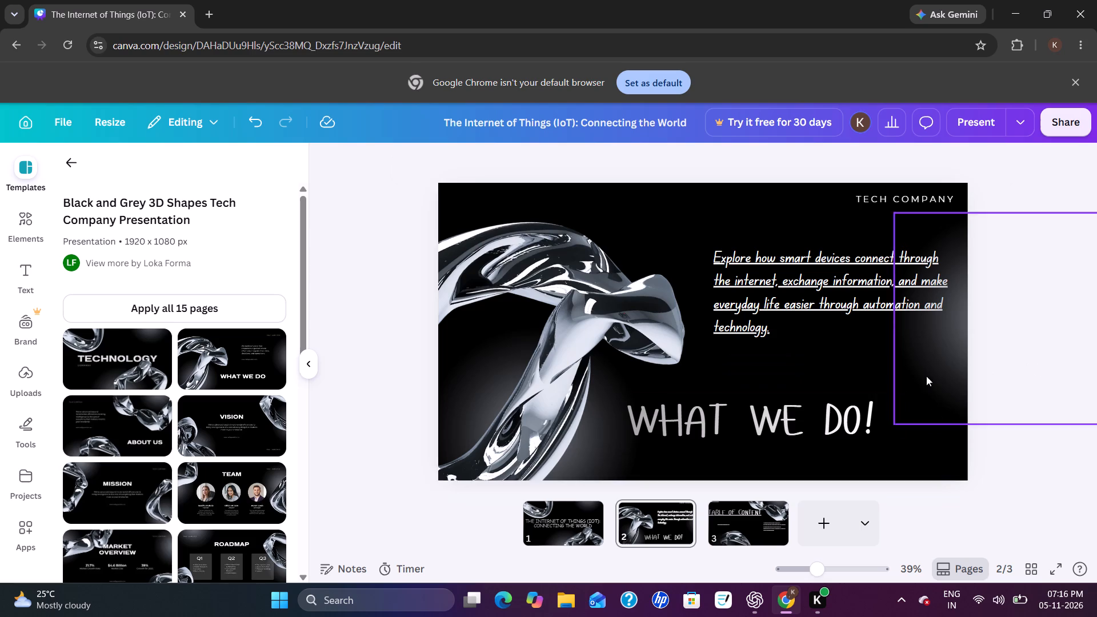
click(854, 401)
click(654, 169)
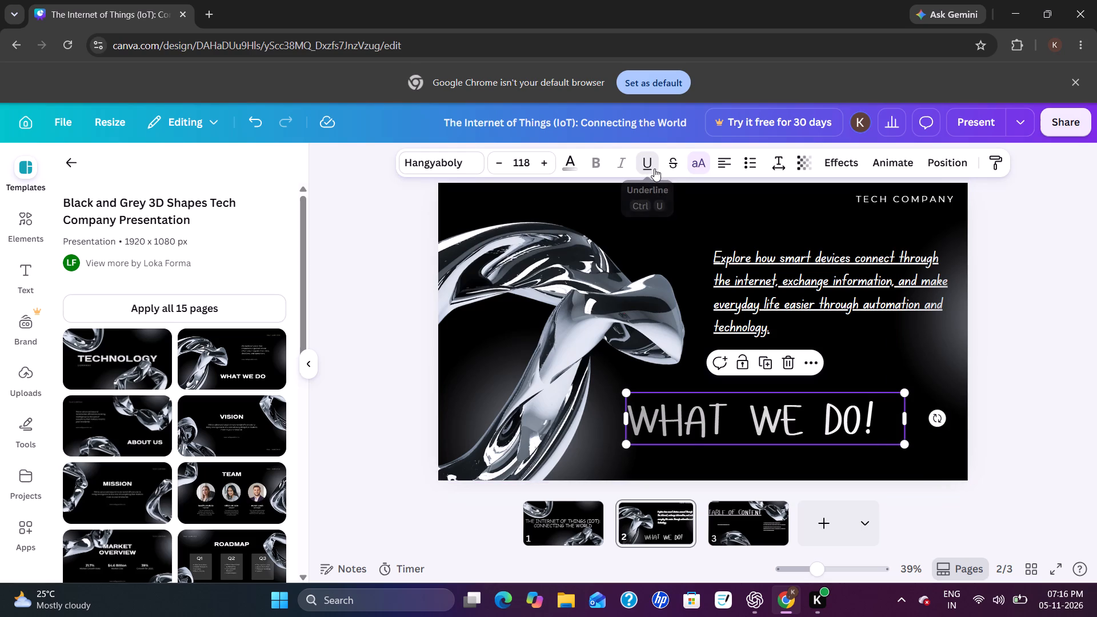
Return to page 3 and slightly narrow the "TABLE OF CONTENT" heading's text box.
click(754, 528)
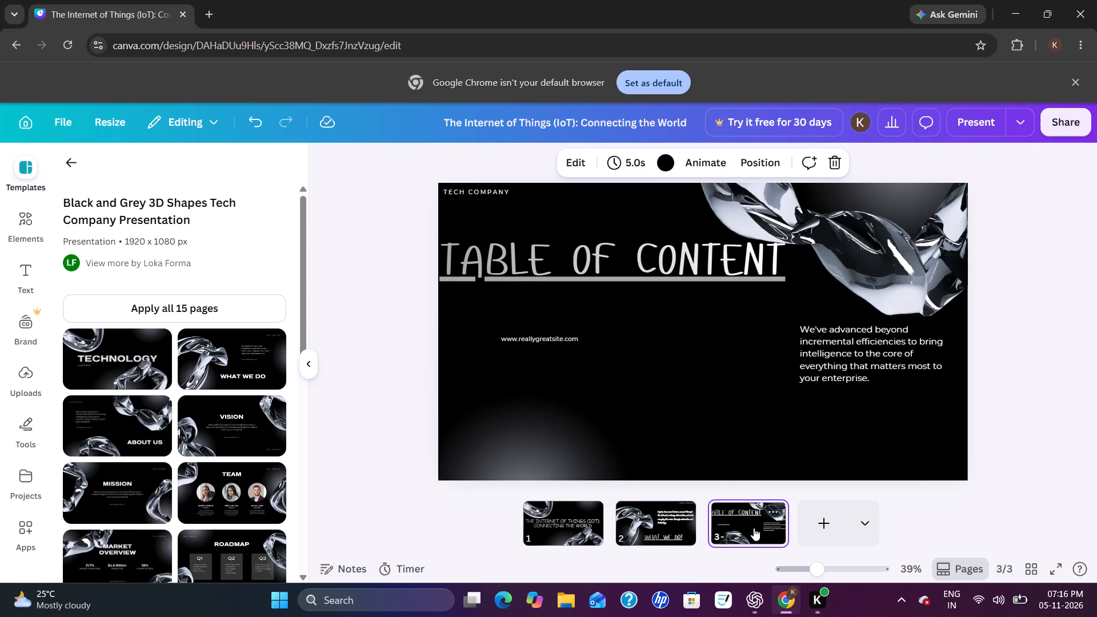
click(653, 266)
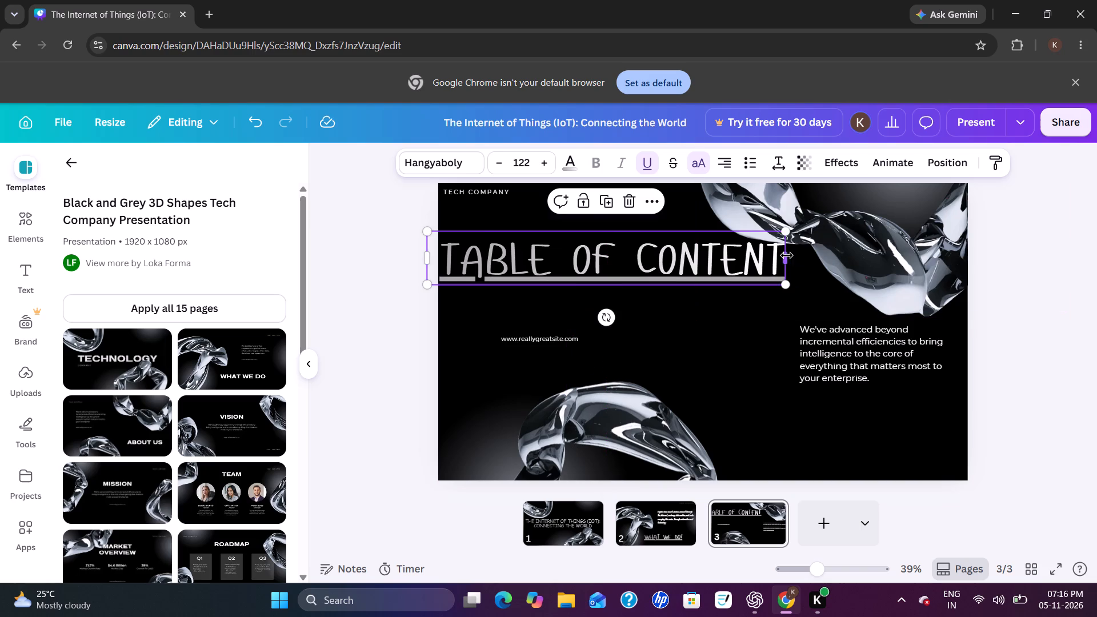
click(787, 255)
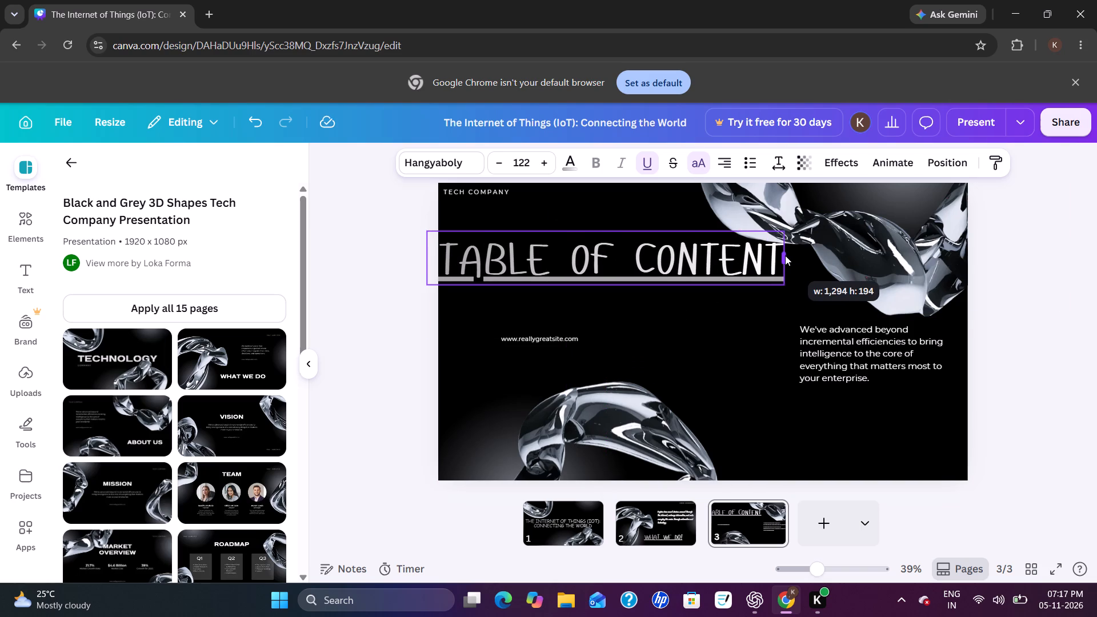
click(978, 238)
Shift page 3's upper glass ribbon image right, away from the heading text, and nudge the heading slightly right.
drag(809, 249, 848, 255)
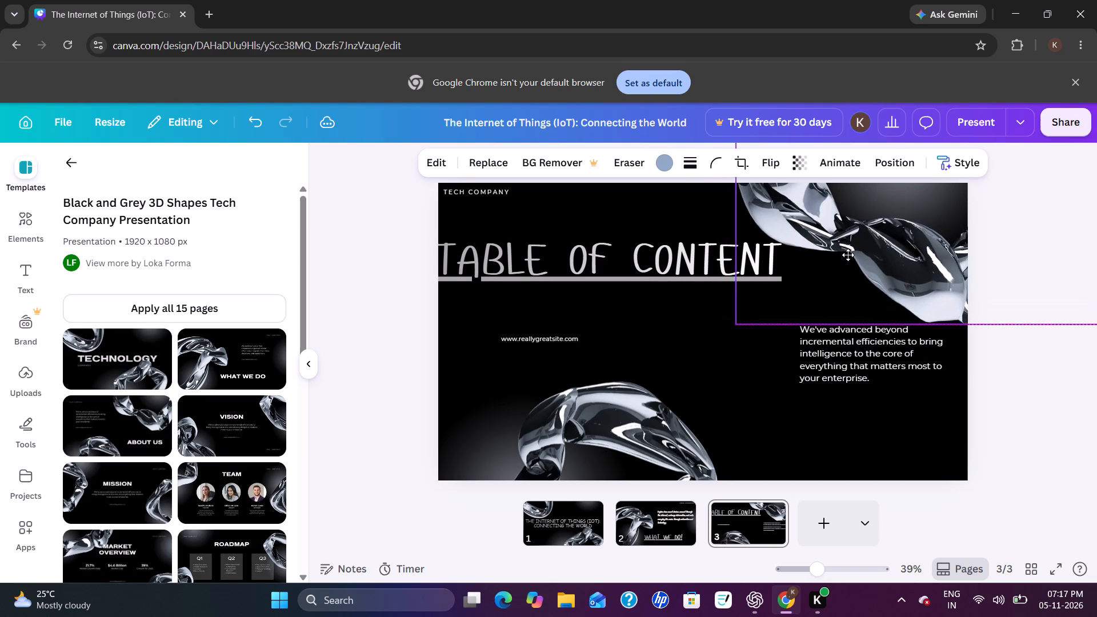
drag(848, 255, 839, 253)
click(690, 279)
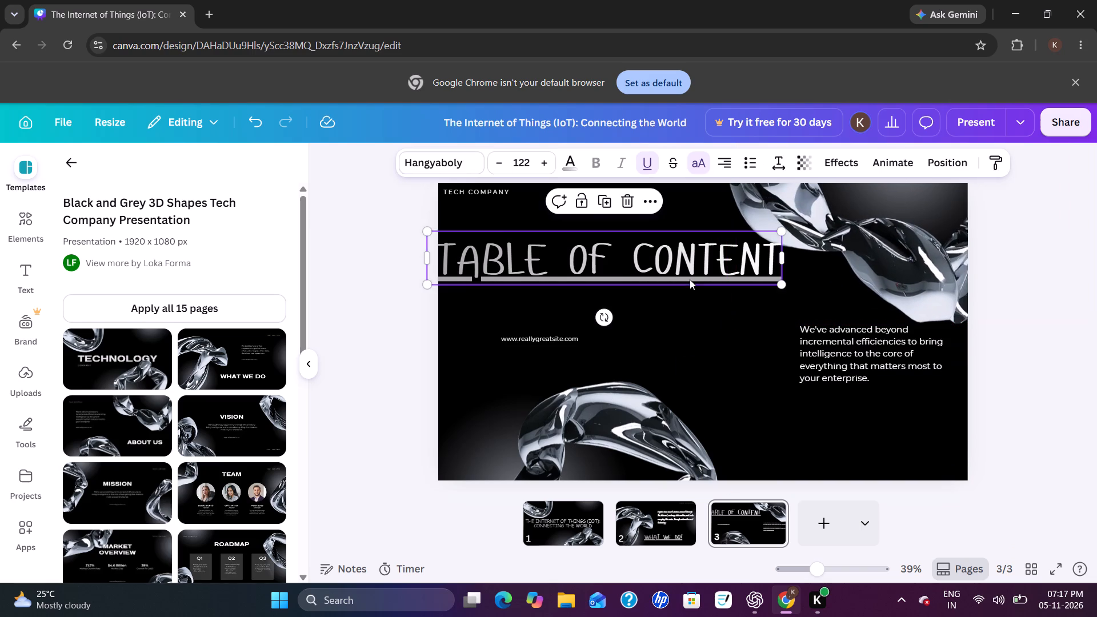
click(690, 279)
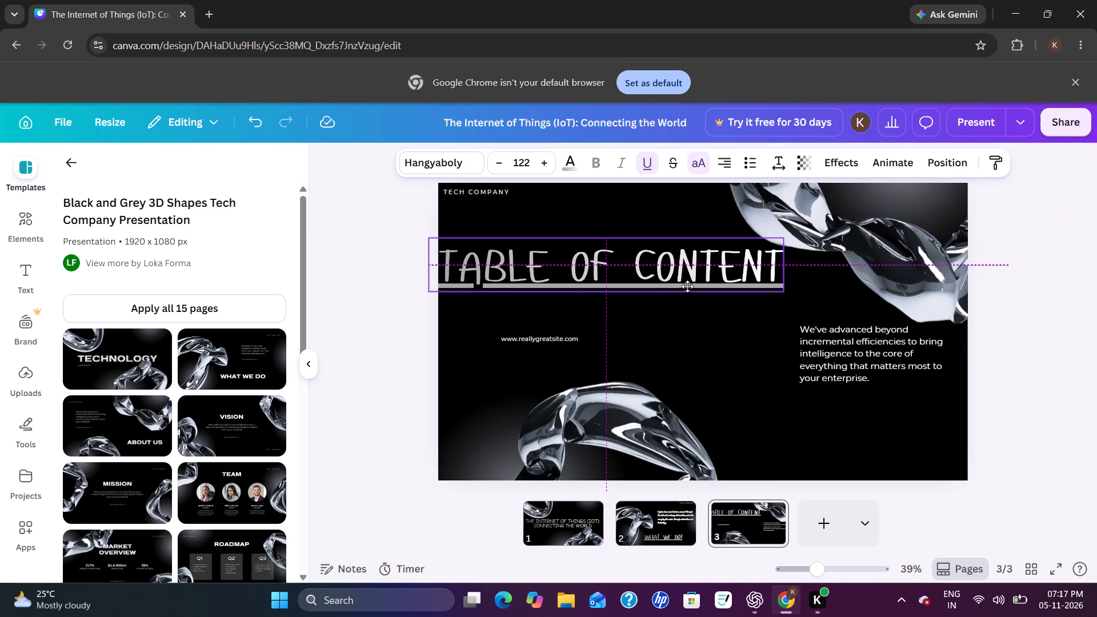
click(1024, 226)
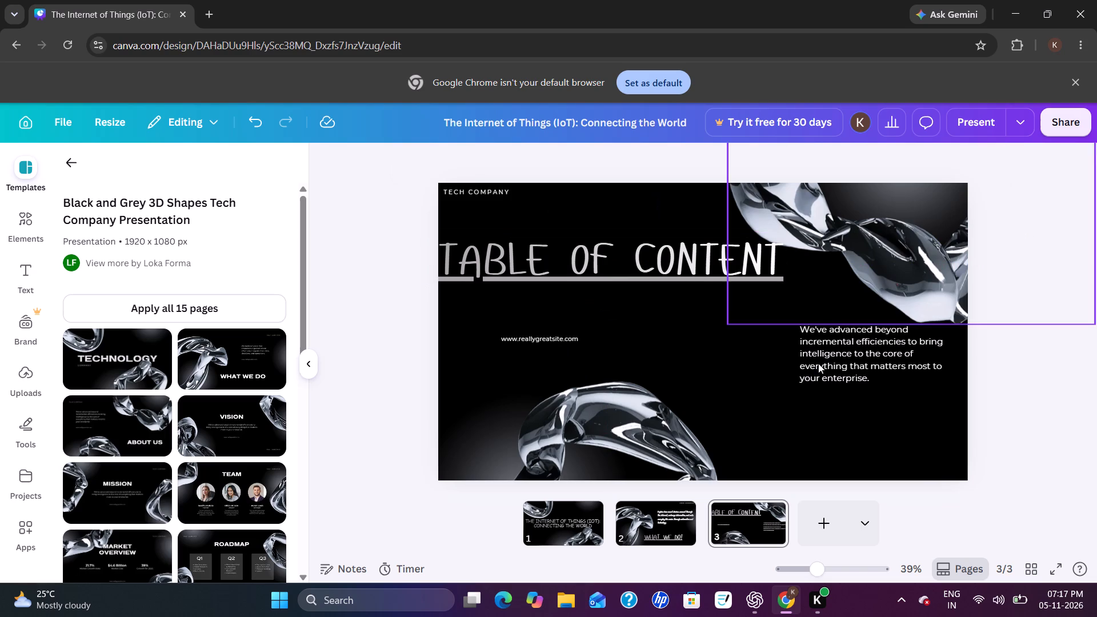
Move the body paragraph left to start at the slide's centre line and enlarge its text to about 41.1.
click(816, 363)
drag(816, 363, 718, 350)
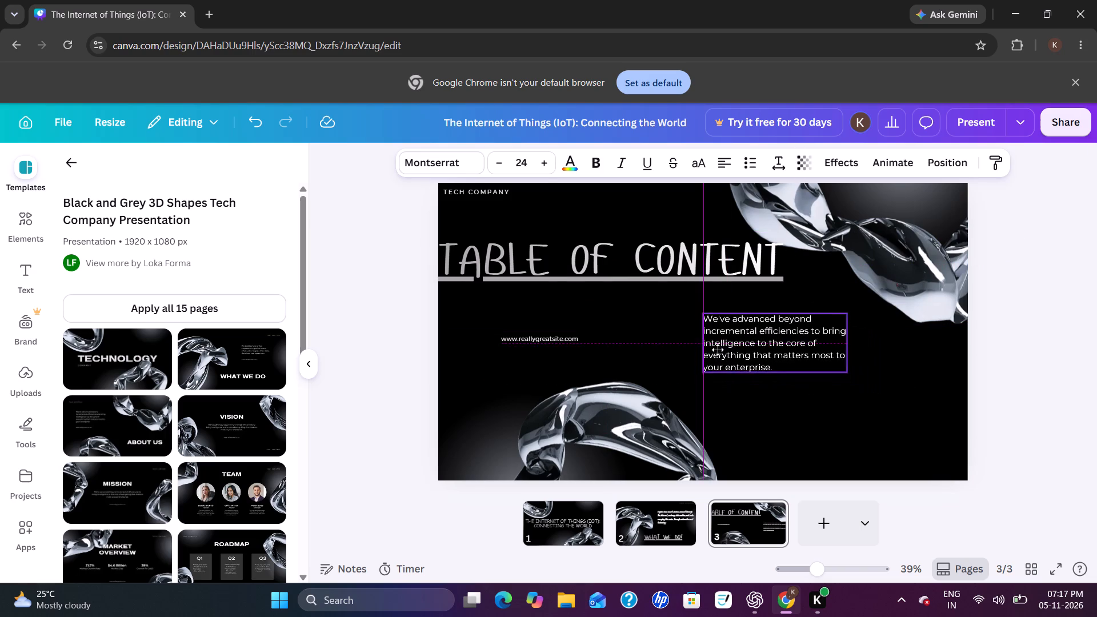
drag(718, 350, 719, 350)
drag(846, 369, 920, 479)
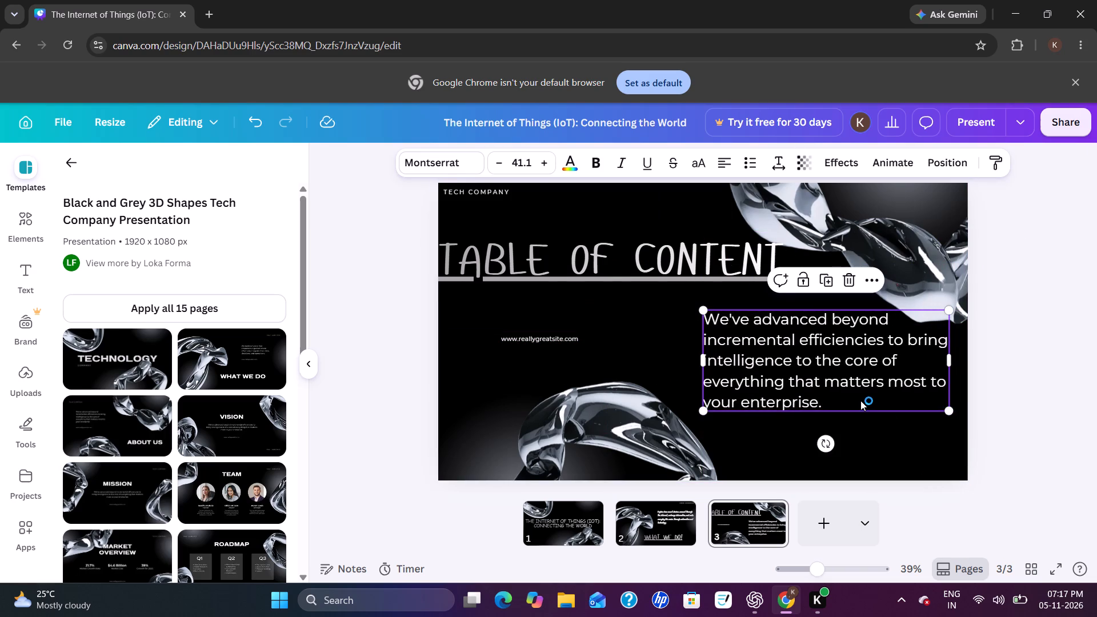
Clear all text from page 3's body paragraph box.
click(860, 400)
key(BackSpace)
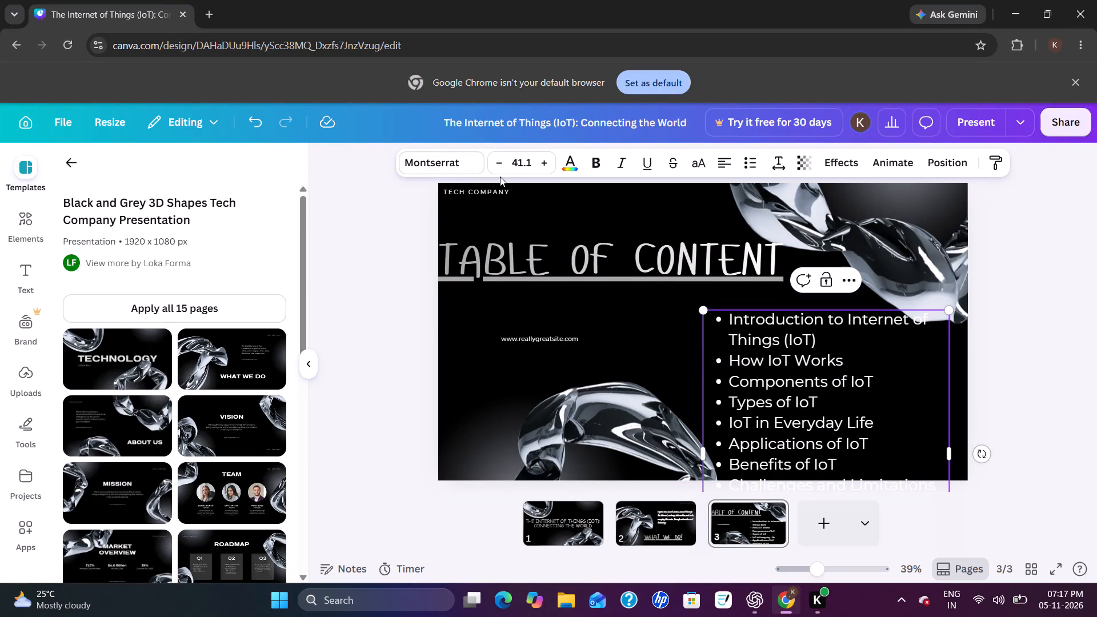
Reduce the pasted list's text size until all twelve items, down to "Resources & References", fit on page 3.
triple_click(497, 153)
triple_click(497, 153)
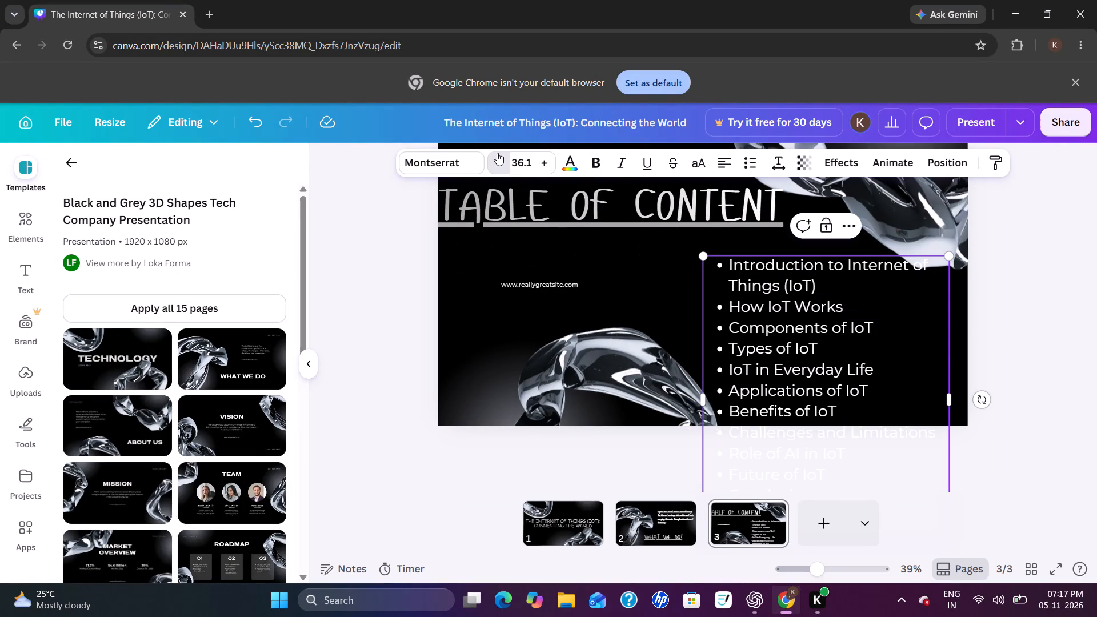
triple_click(497, 153)
triple_click(497, 153)
click(497, 153)
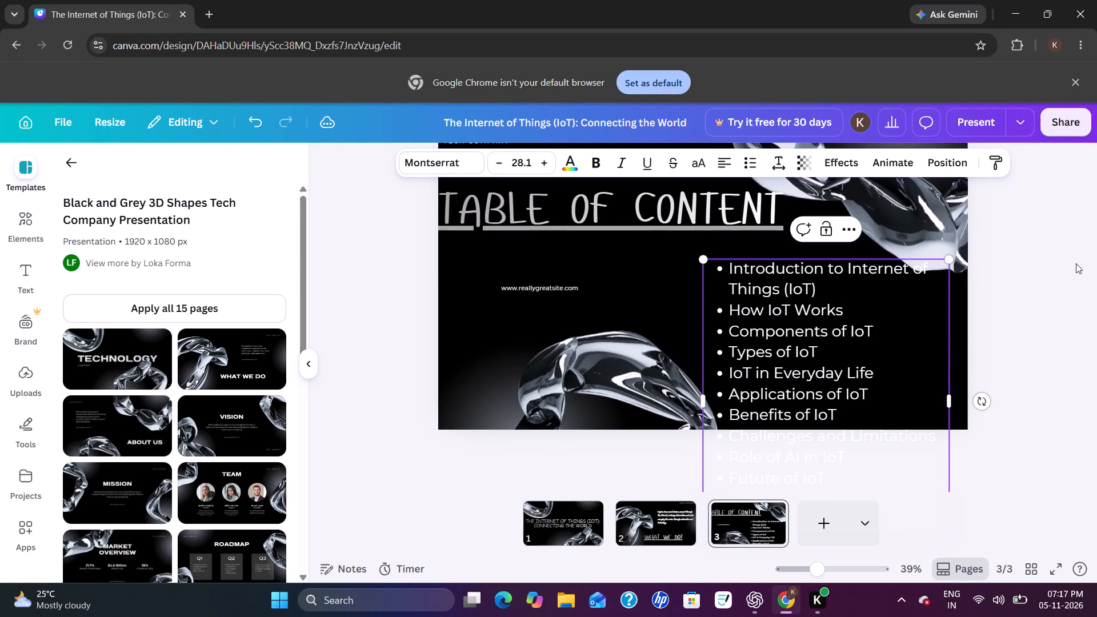
click(1076, 263)
click(855, 369)
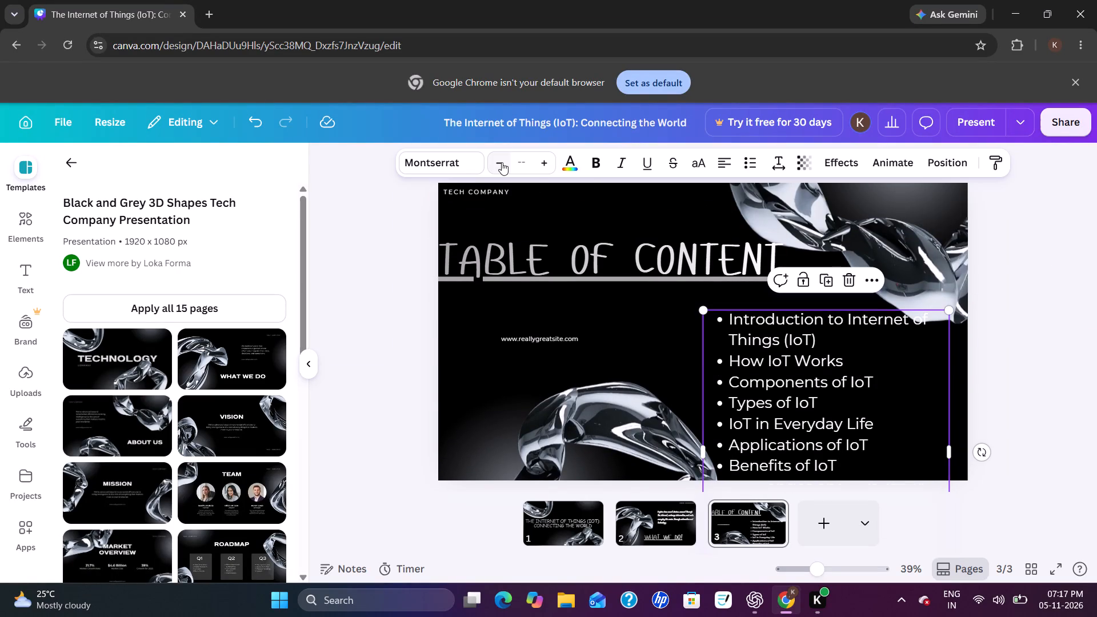
triple_click(502, 162)
triple_click(502, 162)
triple_click(502, 162)
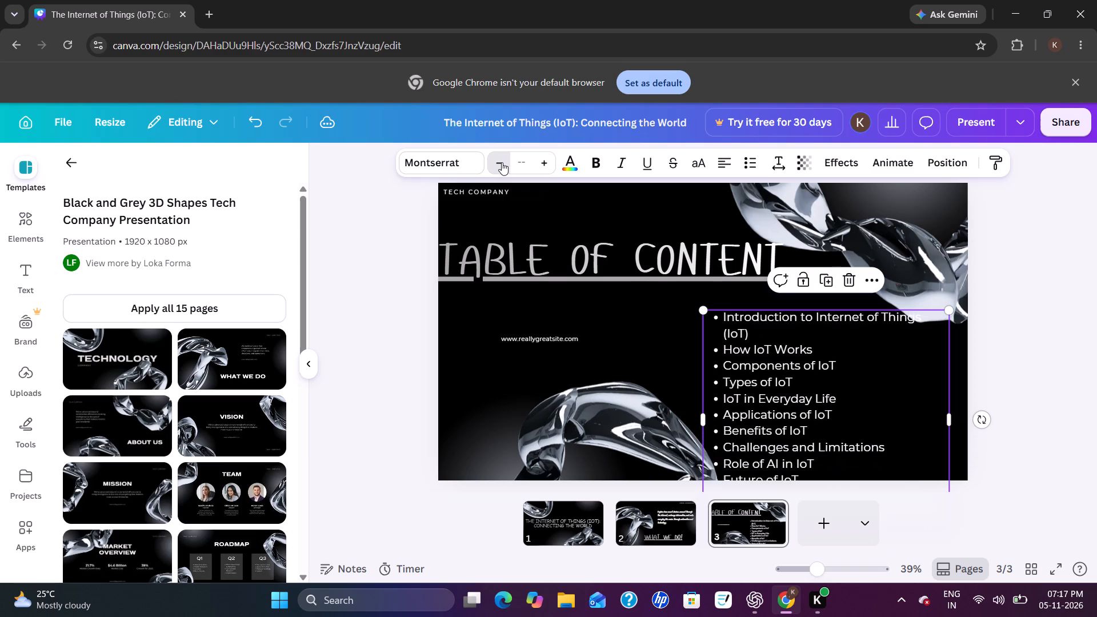
triple_click(502, 162)
triple_click(502, 162)
triple_click(502, 162)
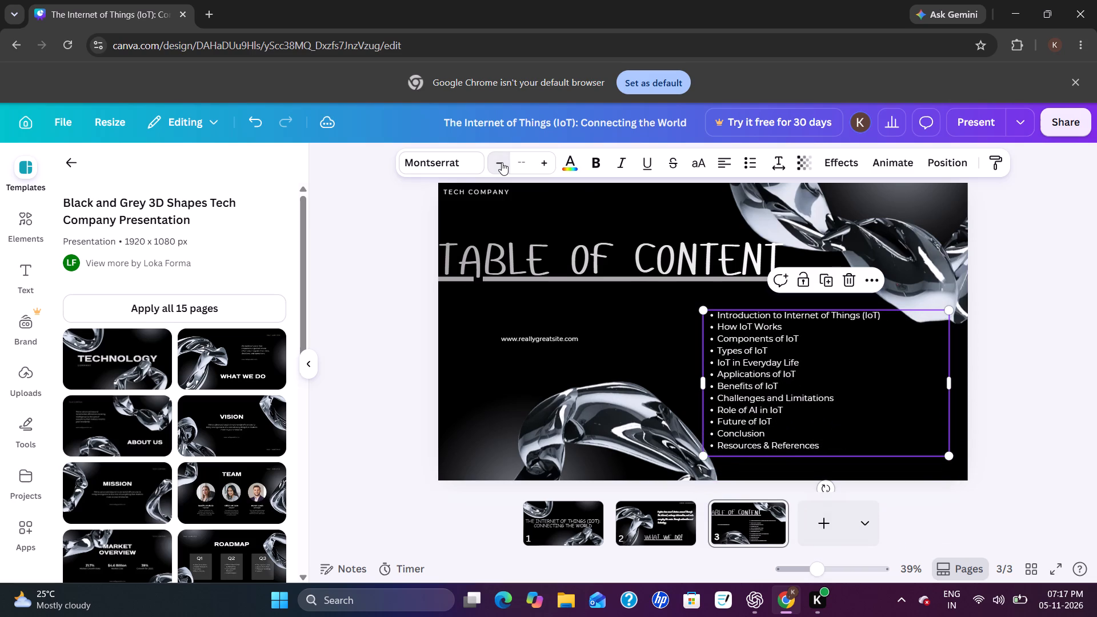
click(542, 162)
double_click(542, 162)
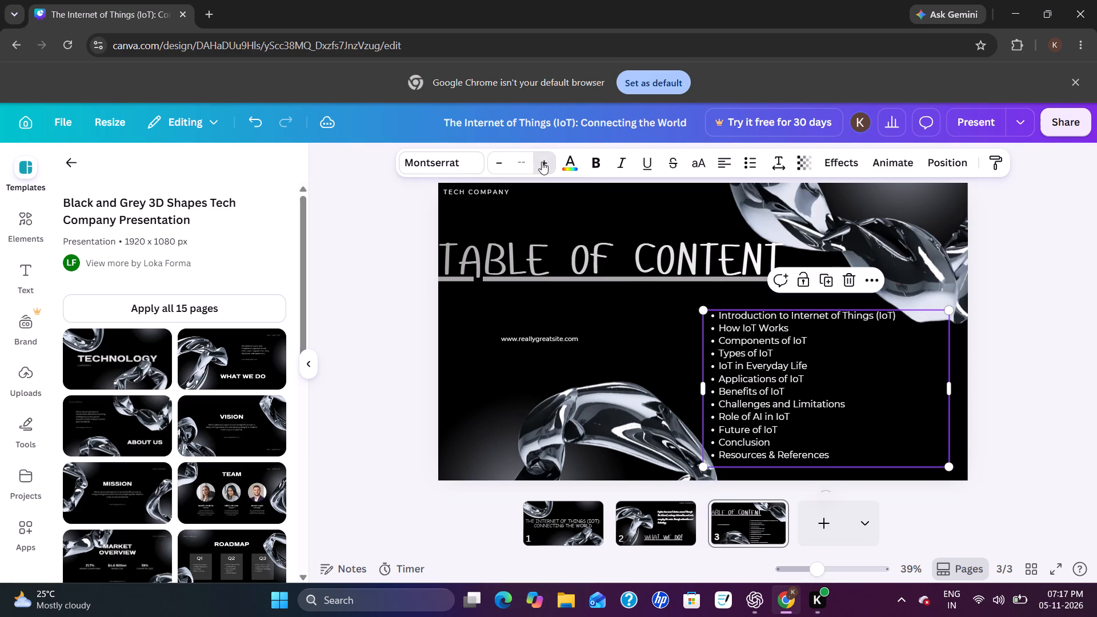
click(542, 162)
click(542, 162)
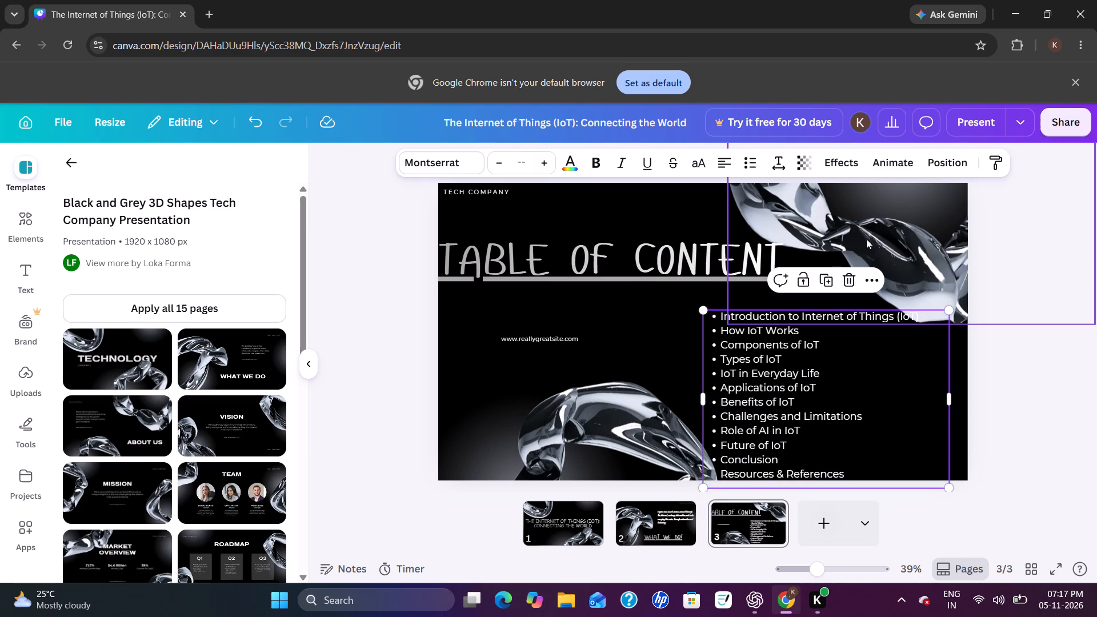
Move page 3's upper glass ribbon image left and slightly up, clear of the contents list.
click(1050, 239)
drag(934, 262, 892, 245)
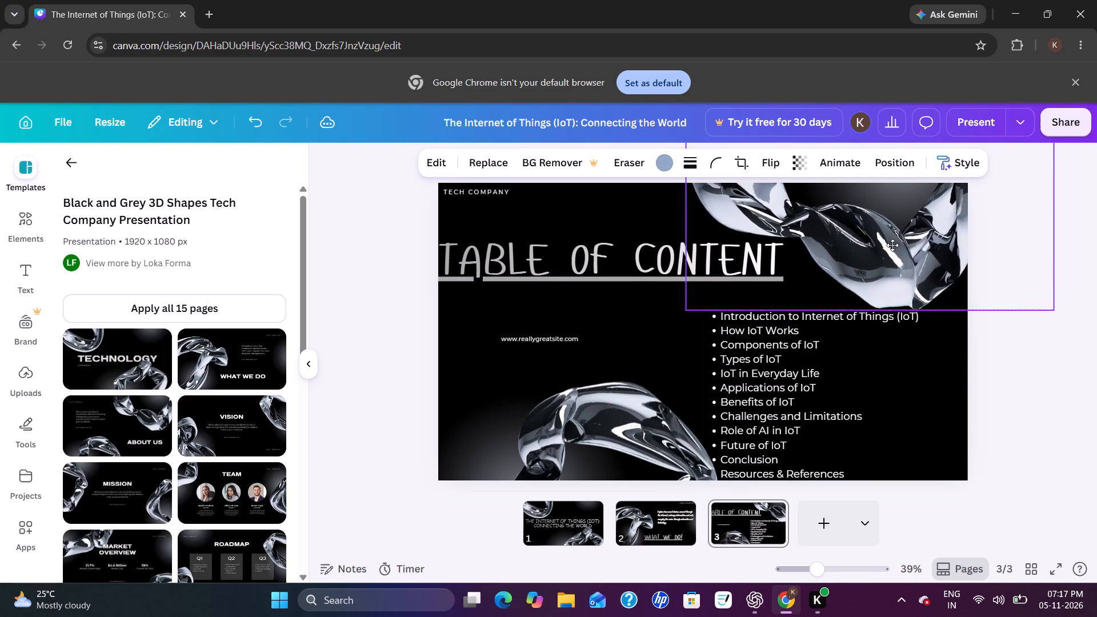
drag(892, 245, 892, 243)
click(1095, 275)
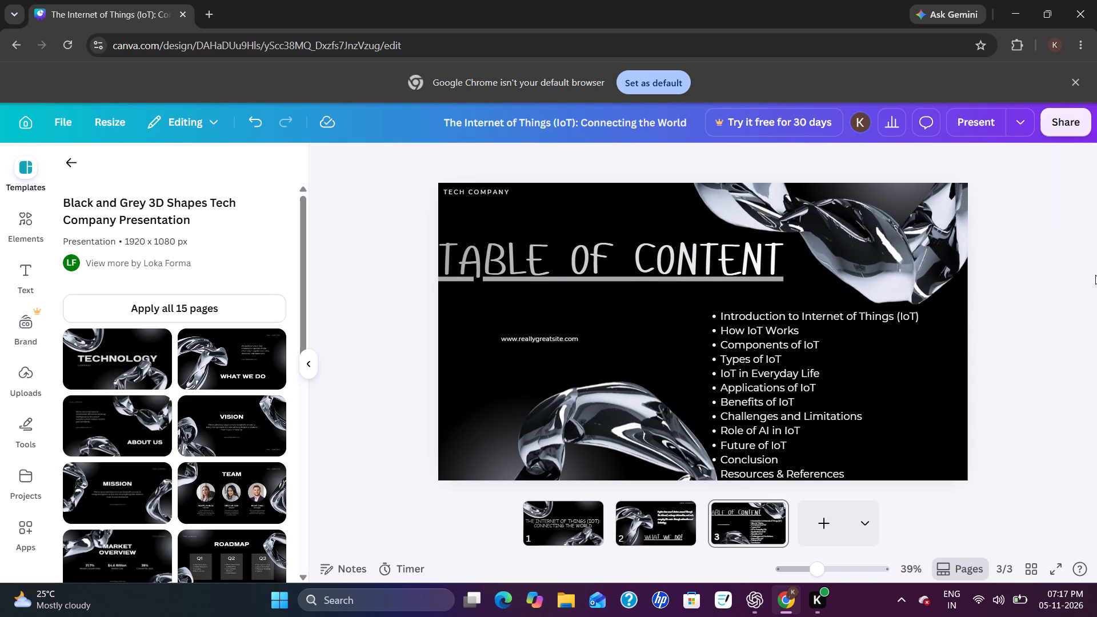
Nudge the contents list slightly up and right, so its last line sits inside the slide.
drag(825, 366, 825, 358)
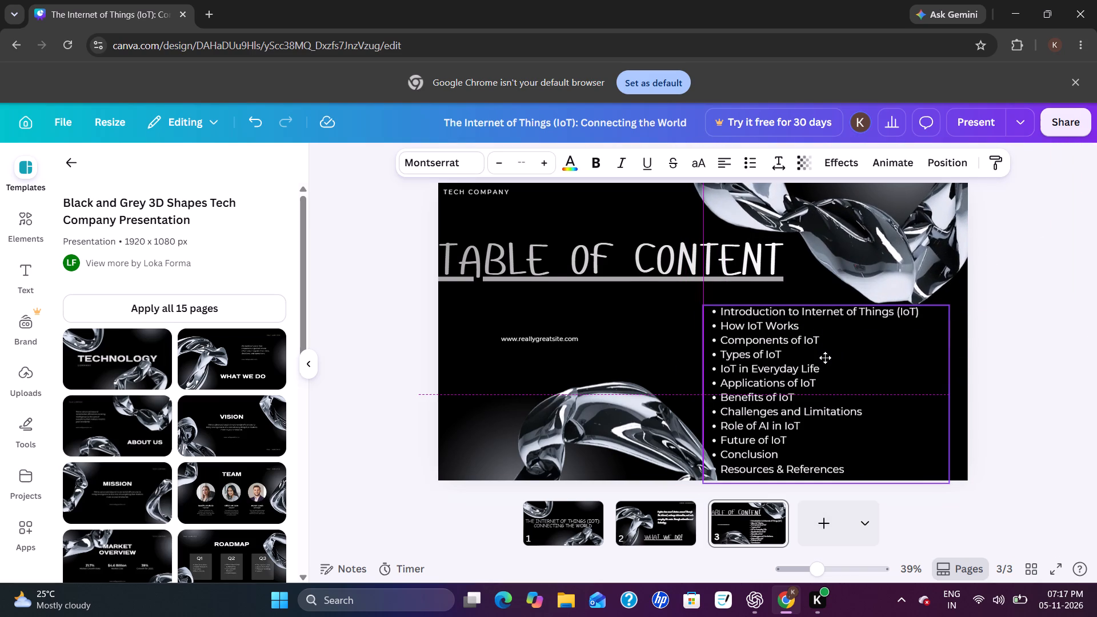
drag(825, 358, 835, 362)
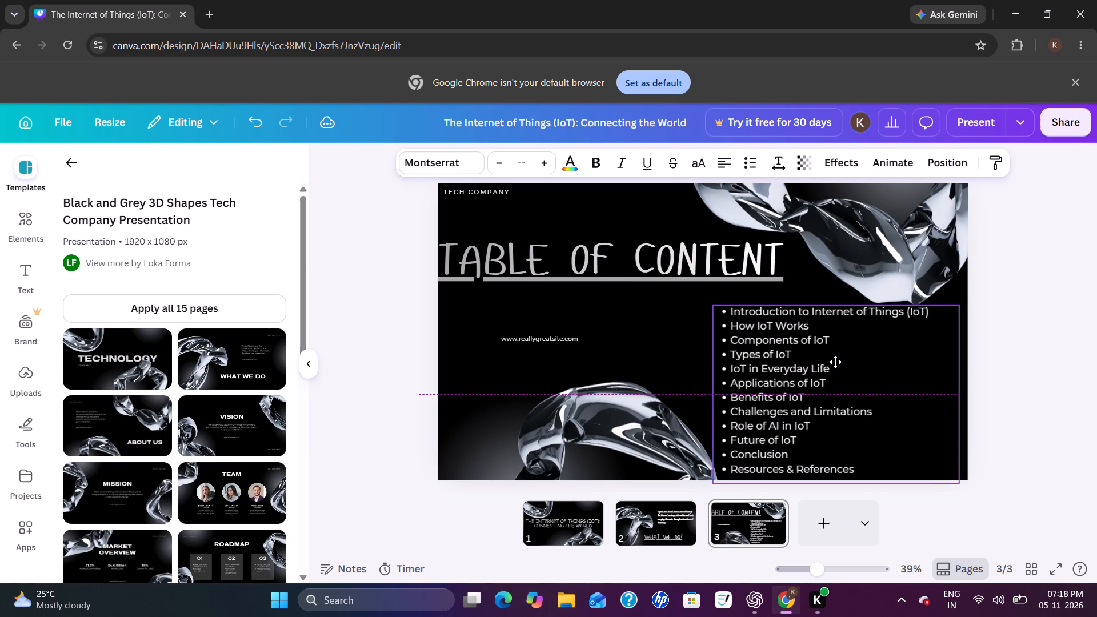
drag(835, 362, 830, 362)
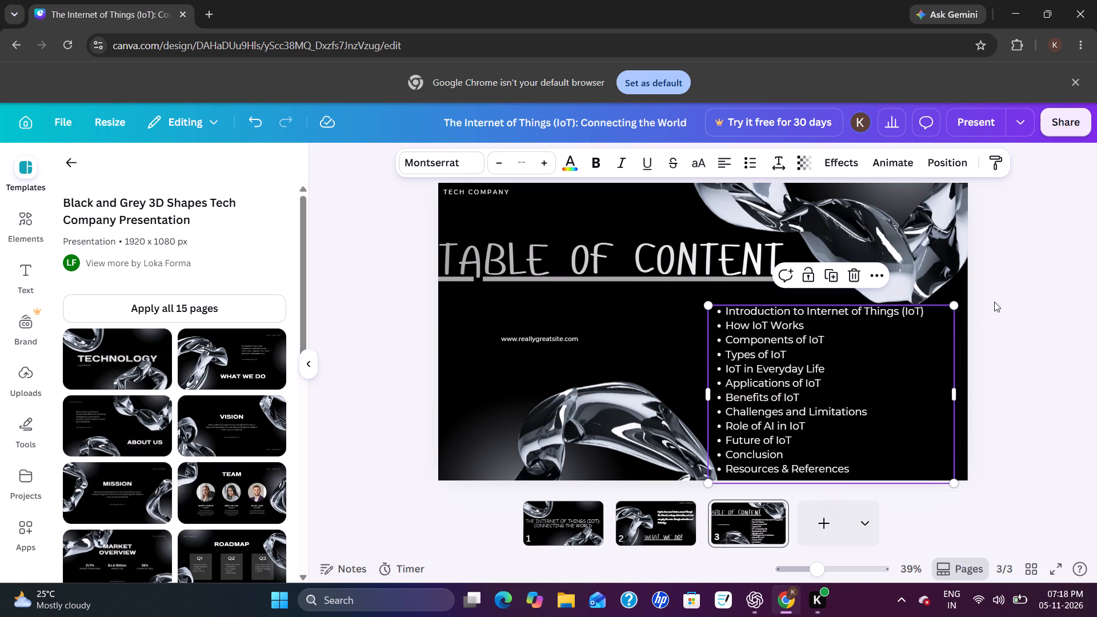
click(1014, 340)
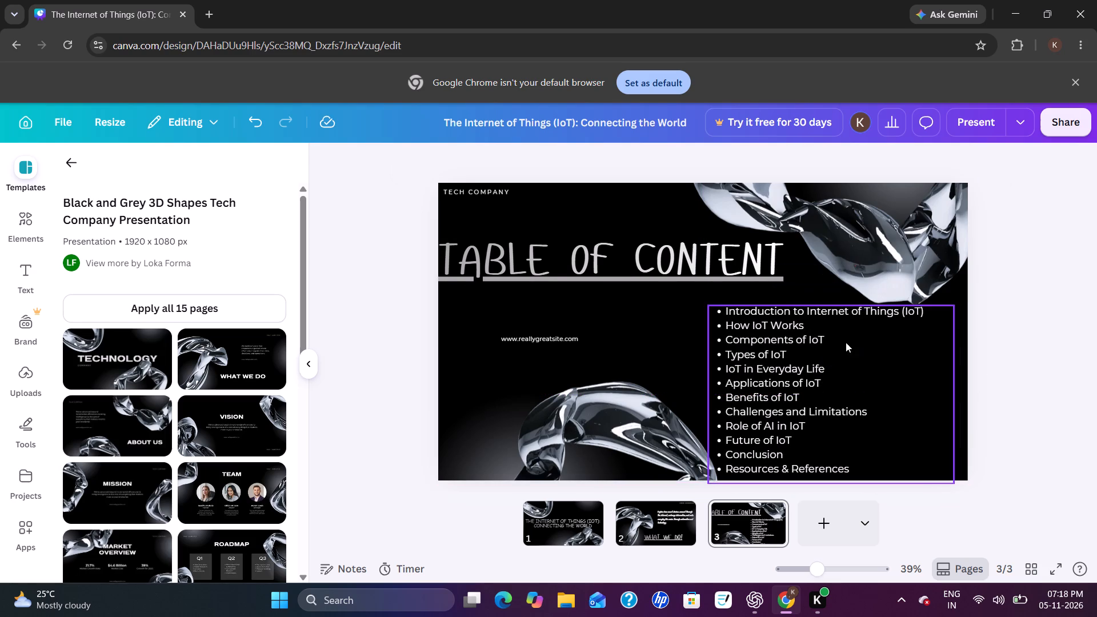
Move page 3's lower glass ribbon image left and slightly up into the slide's lower-left corner.
drag(627, 451, 595, 434)
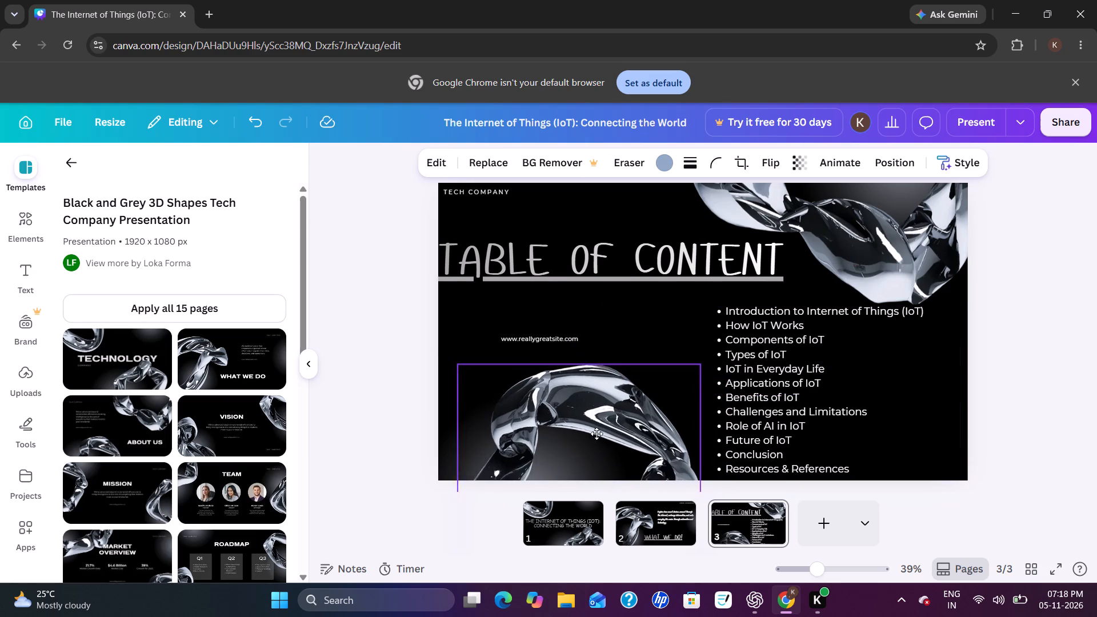
drag(595, 434, 568, 436)
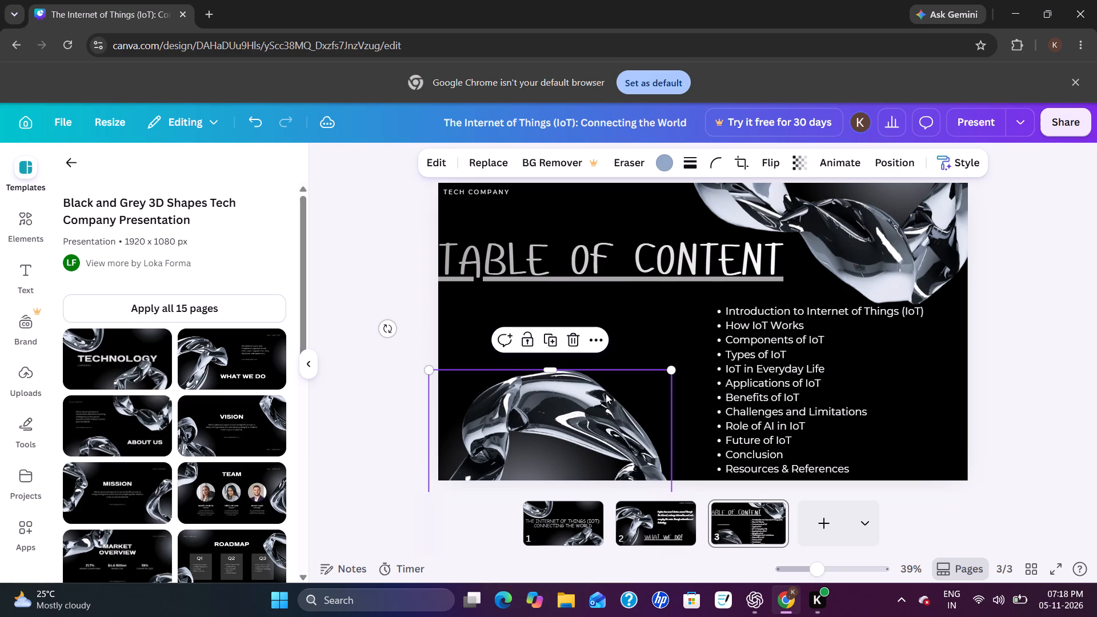
click(614, 318)
click(576, 334)
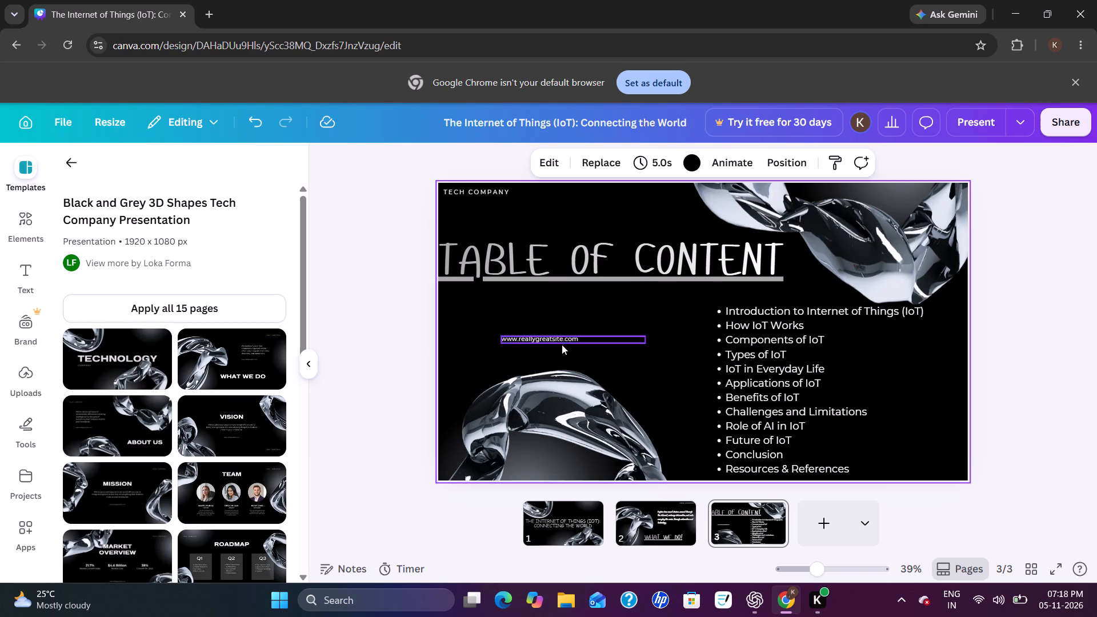
click(567, 338)
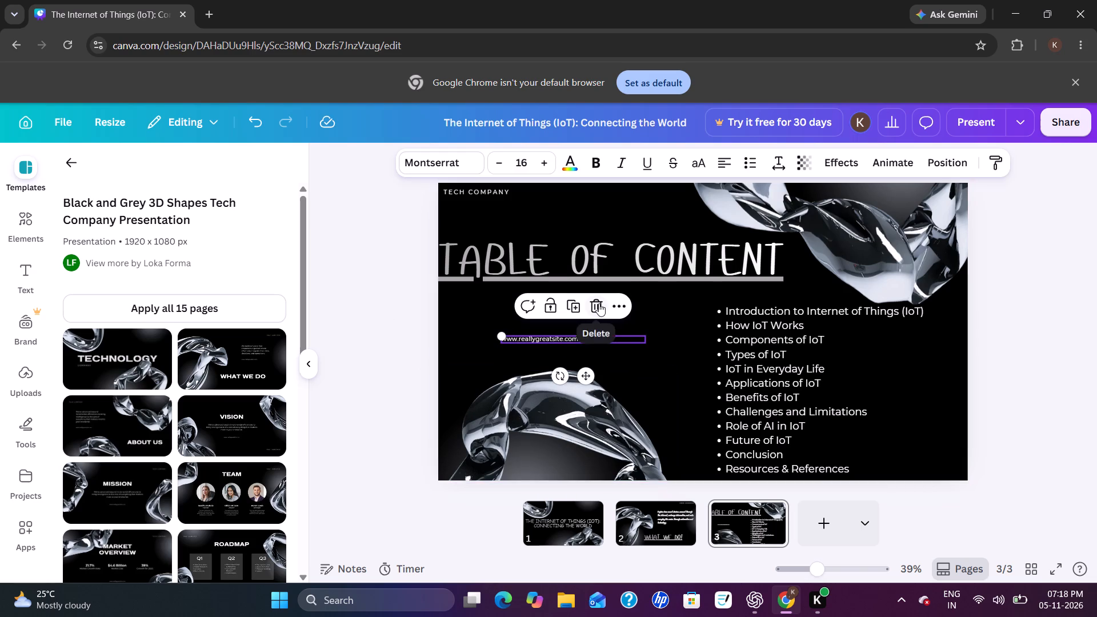
click(599, 303)
Move the contents list left to sit beside the lower glass ribbon and enlarge its text by one size increment.
drag(733, 368, 695, 367)
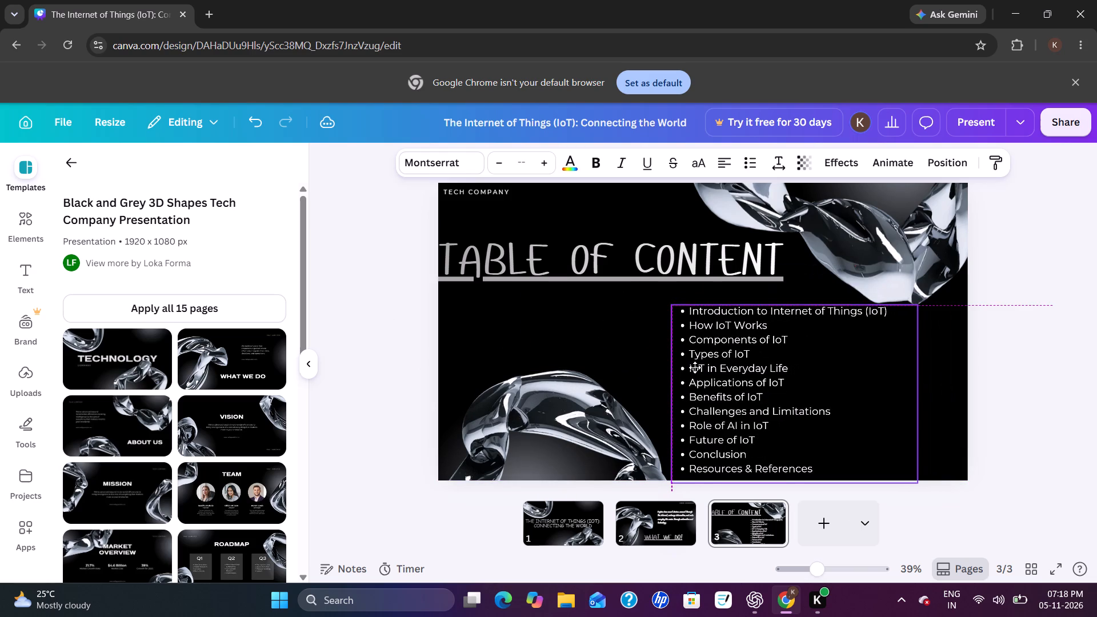
drag(695, 367, 693, 366)
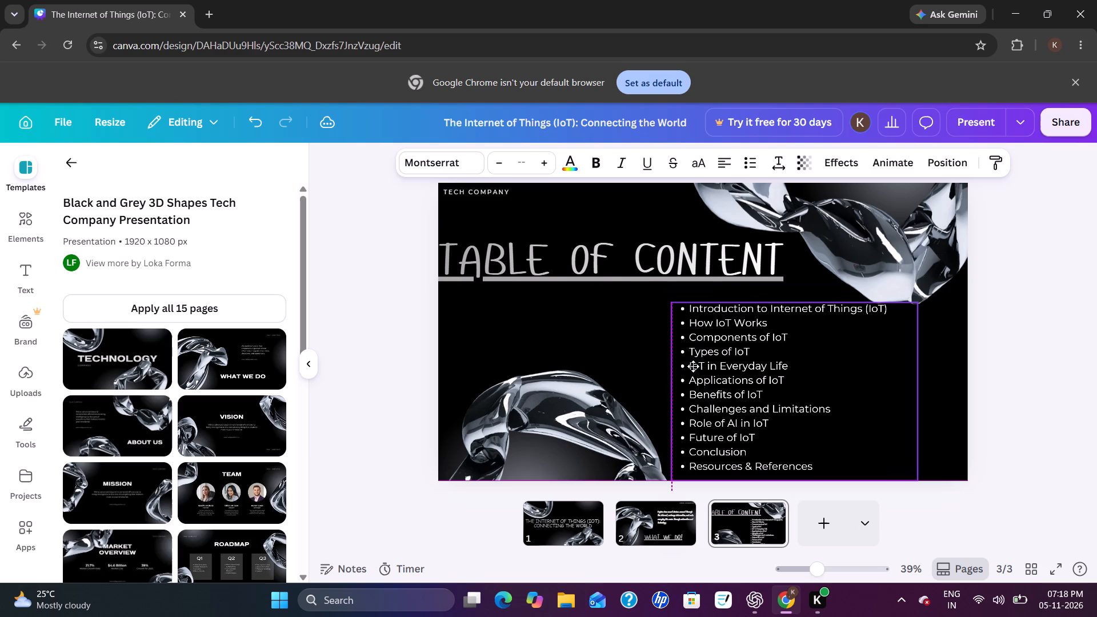
drag(693, 366, 692, 370)
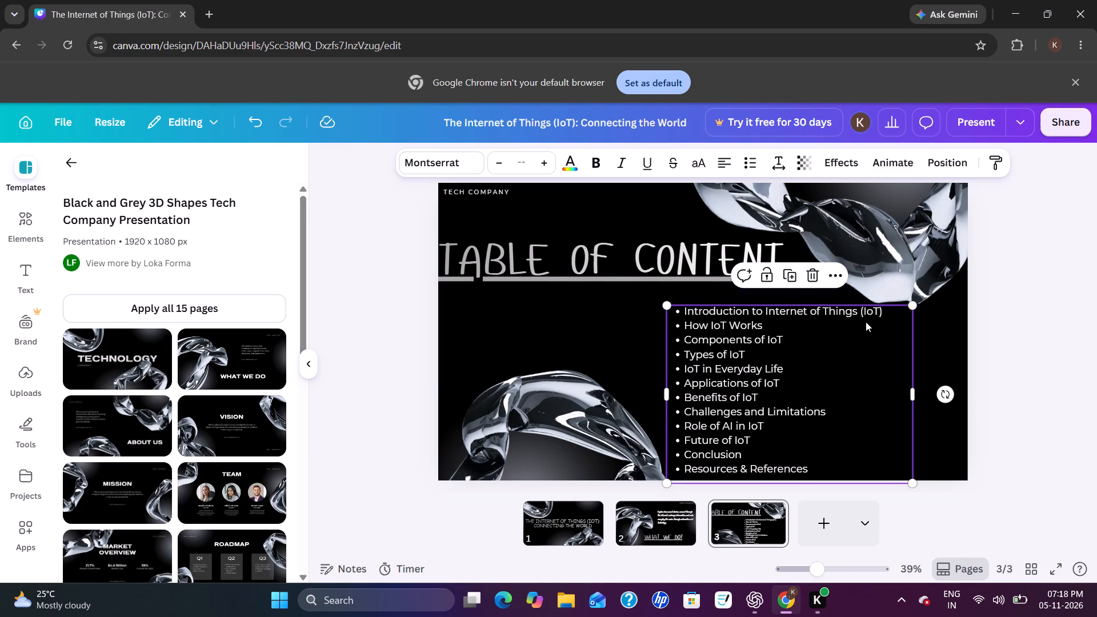
click(551, 163)
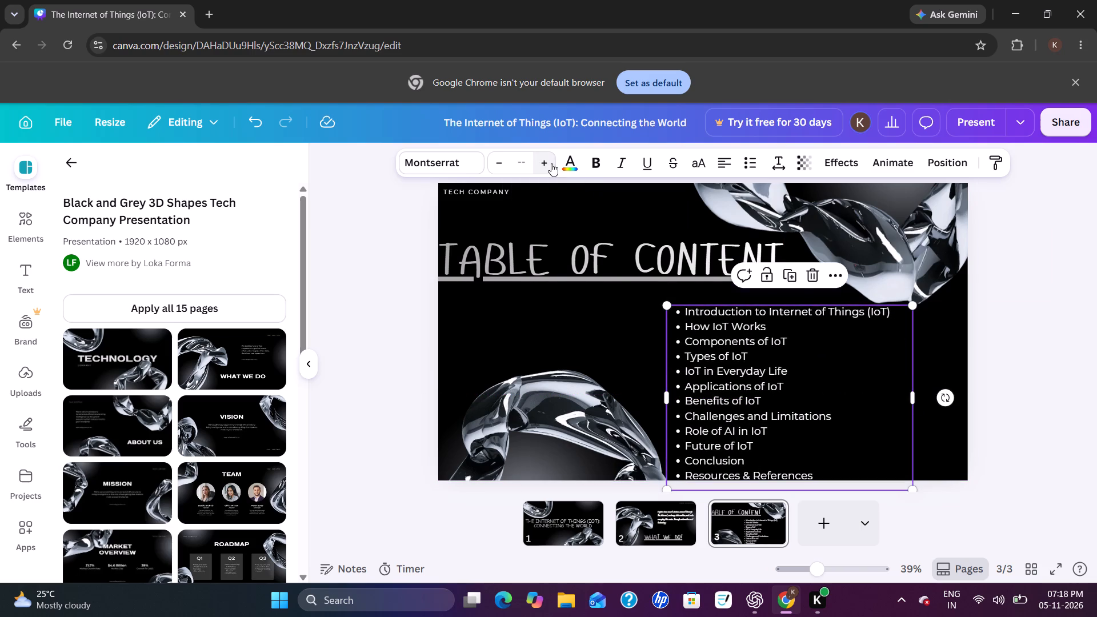
click(713, 358)
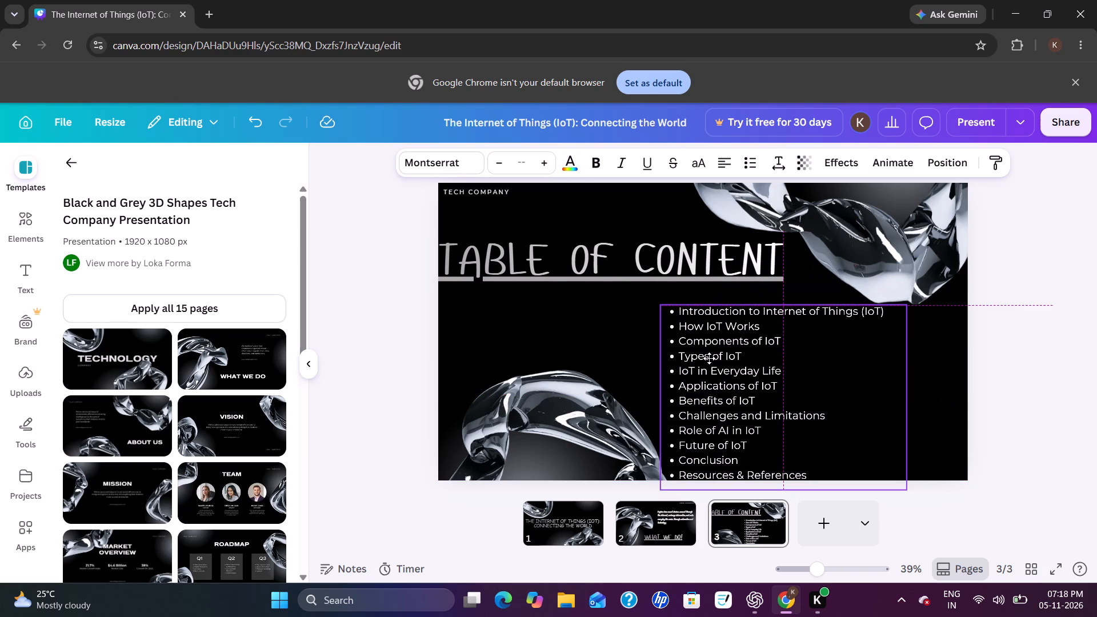
click(1033, 279)
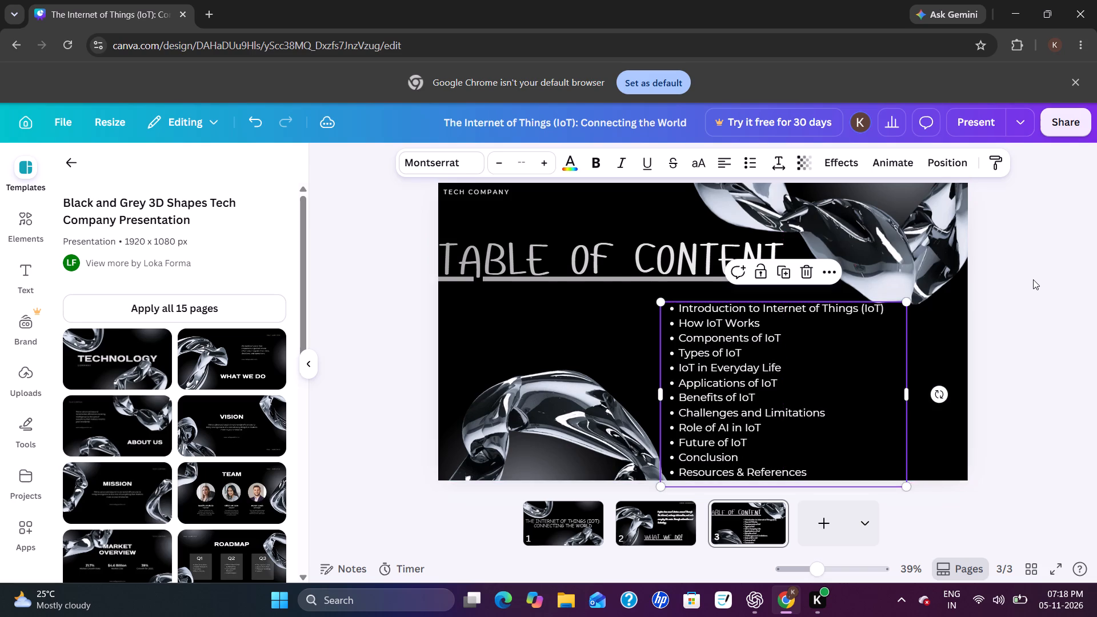
click(964, 261)
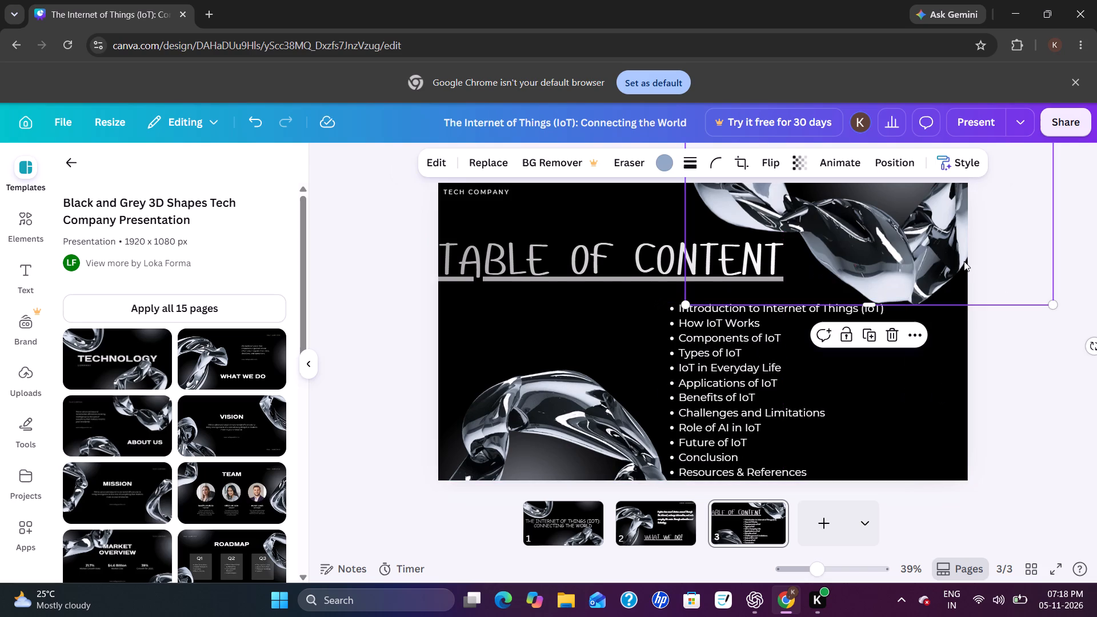
click(1042, 462)
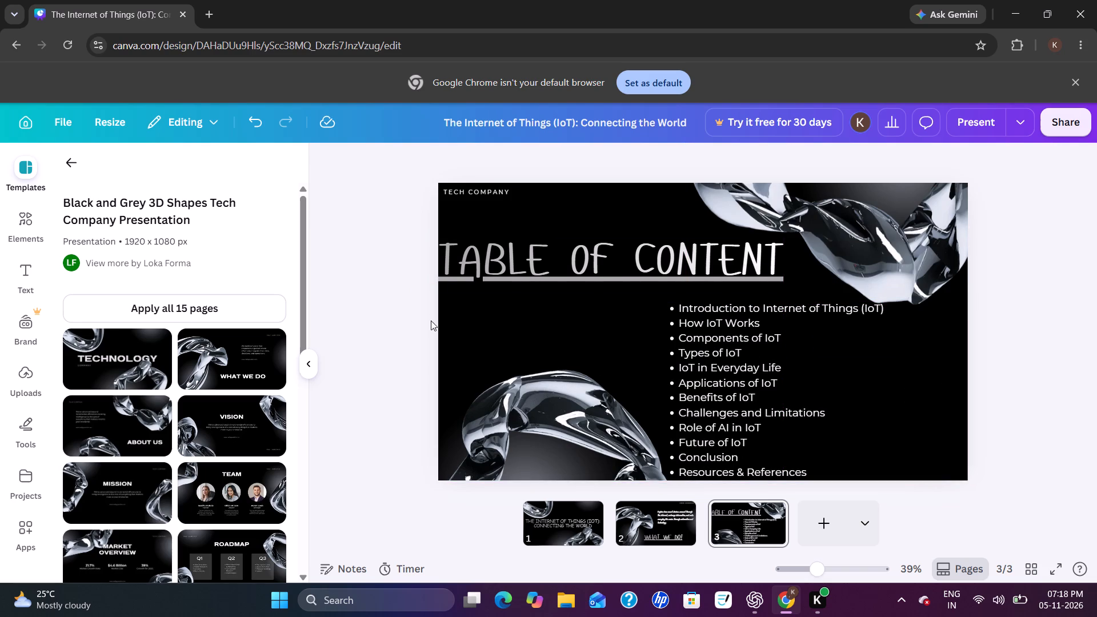
Nudge the "TABLE OF CONTENT" heading slightly right, away from the slide's left edge.
drag(481, 273, 494, 271)
click(350, 332)
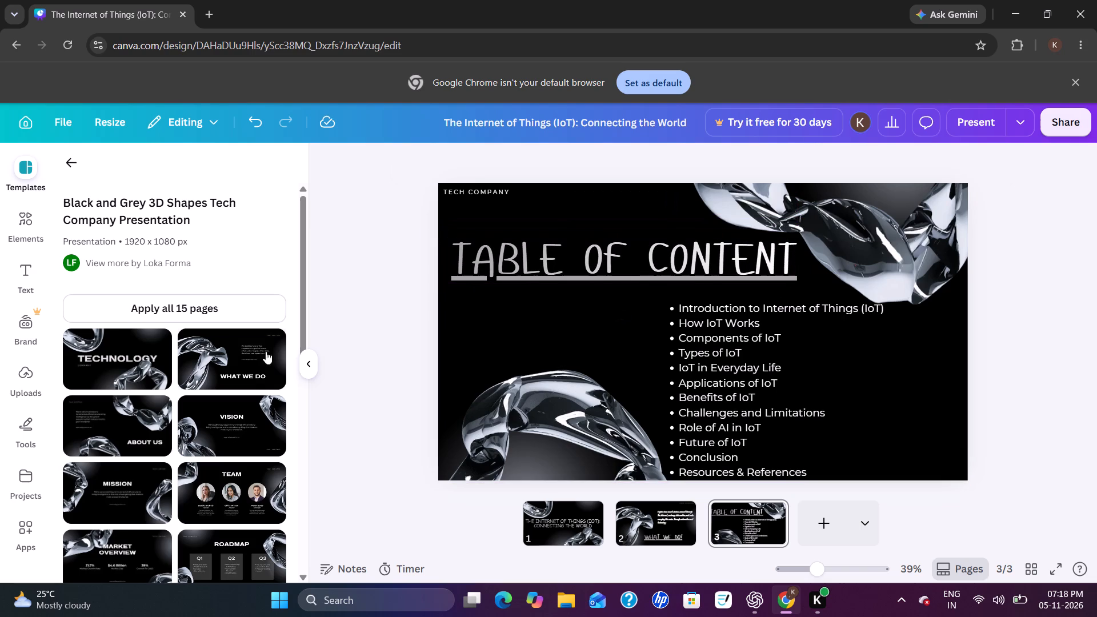
Add the template's "VISION" layout as a new page 4.
click(223, 427)
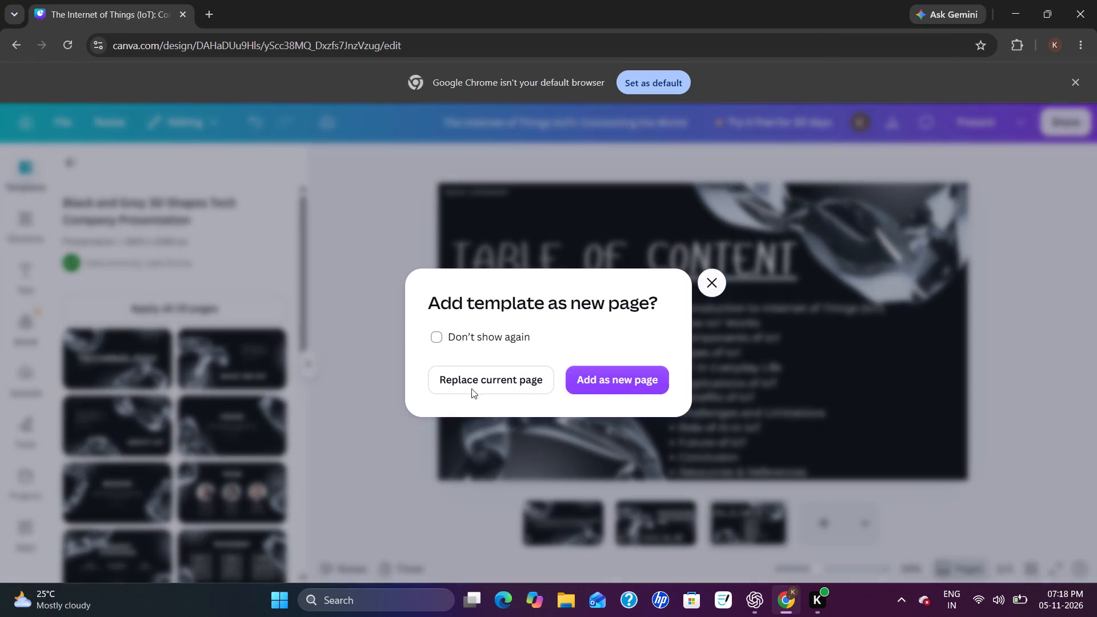
click(605, 385)
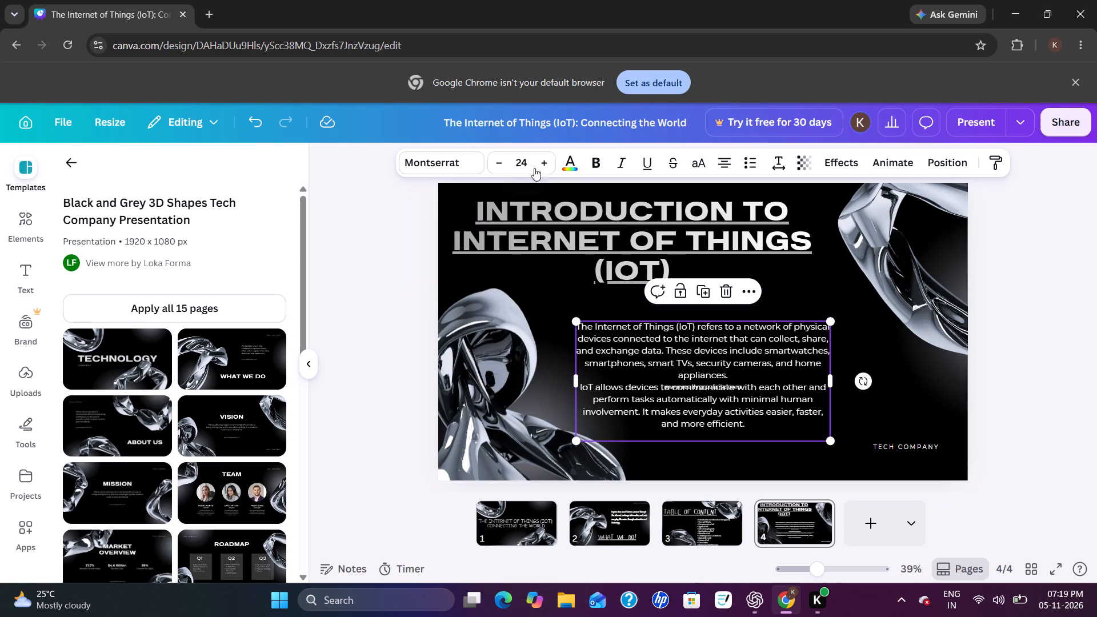
triple_click(545, 163)
click(545, 163)
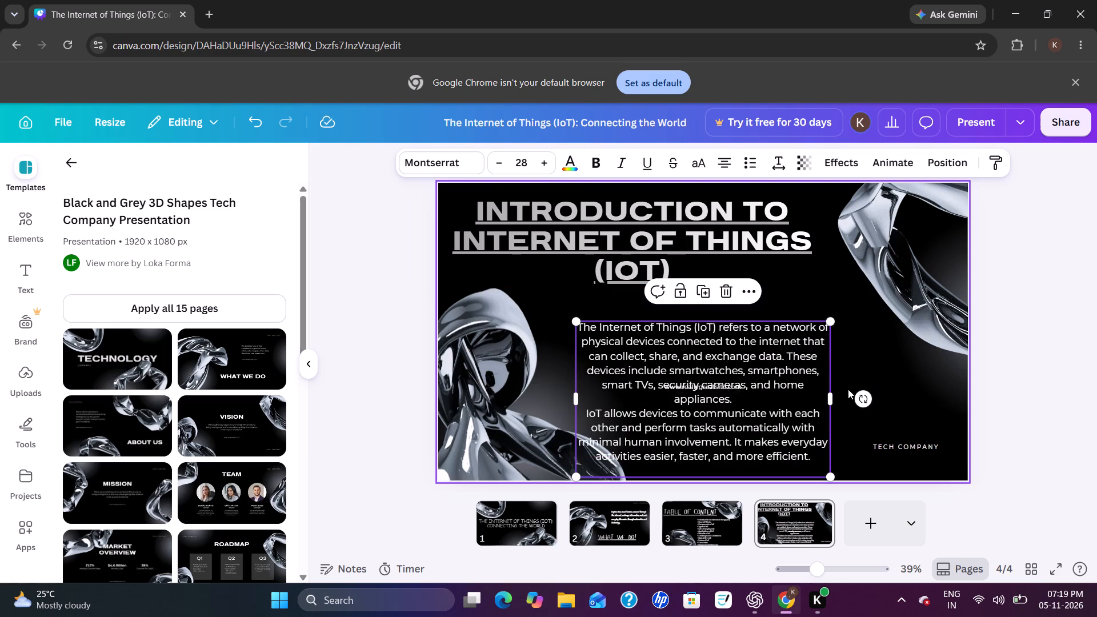
drag(831, 398, 887, 376)
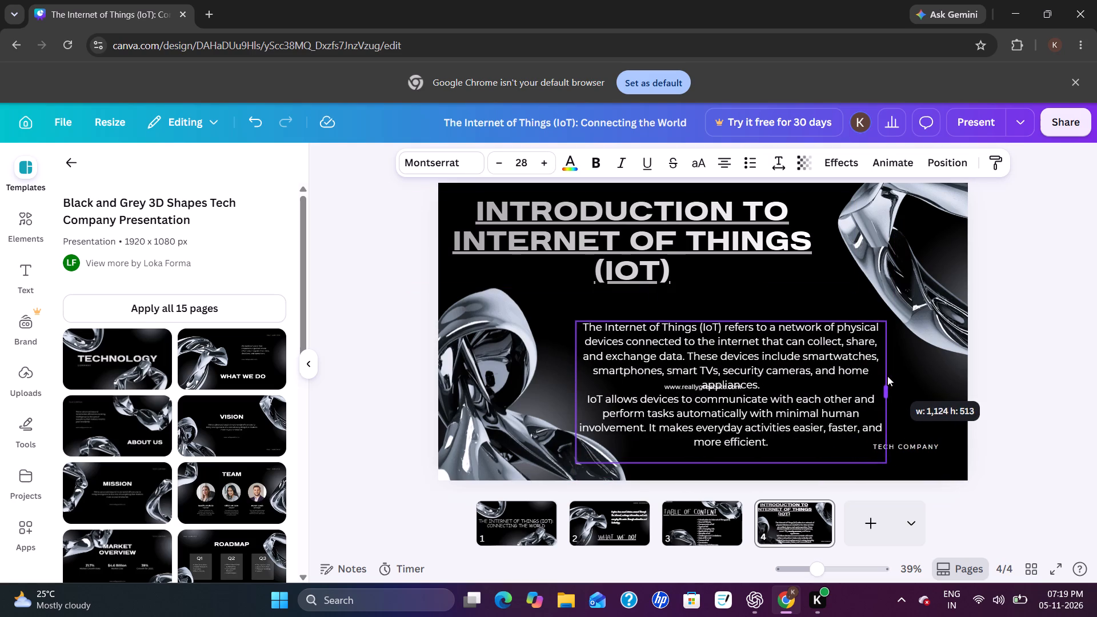
drag(887, 376, 908, 376)
click(992, 341)
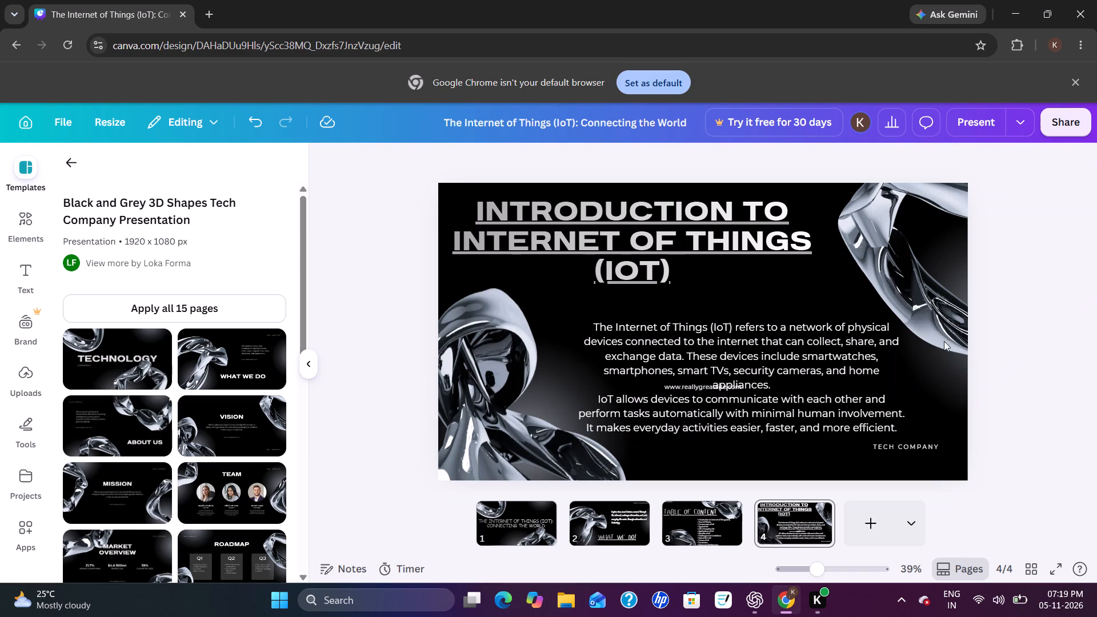
Shift the body text slightly up and left, away from the "TECH COMPANY" label.
drag(748, 362, 720, 351)
click(1053, 346)
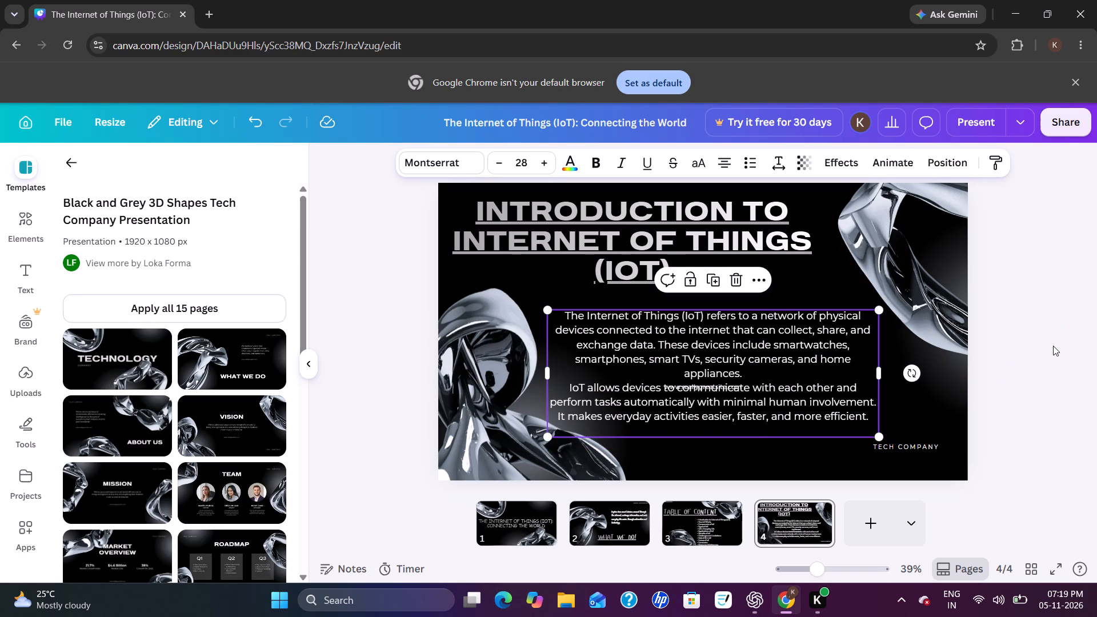
Change the body text's font to Comic Sans and its size to 31.
click(776, 399)
click(480, 170)
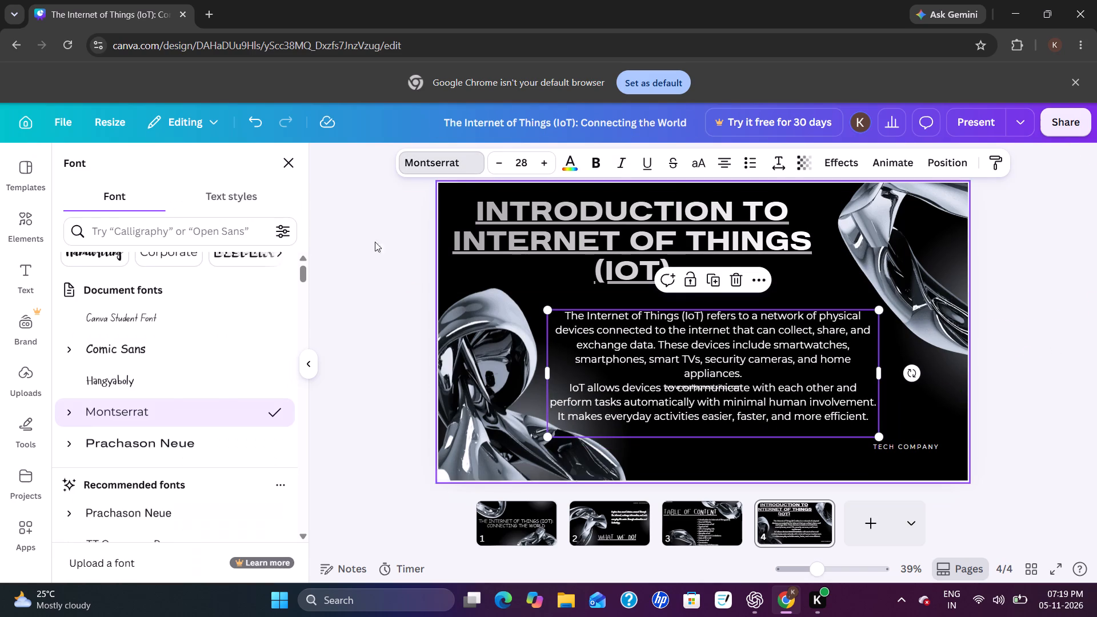
click(233, 359)
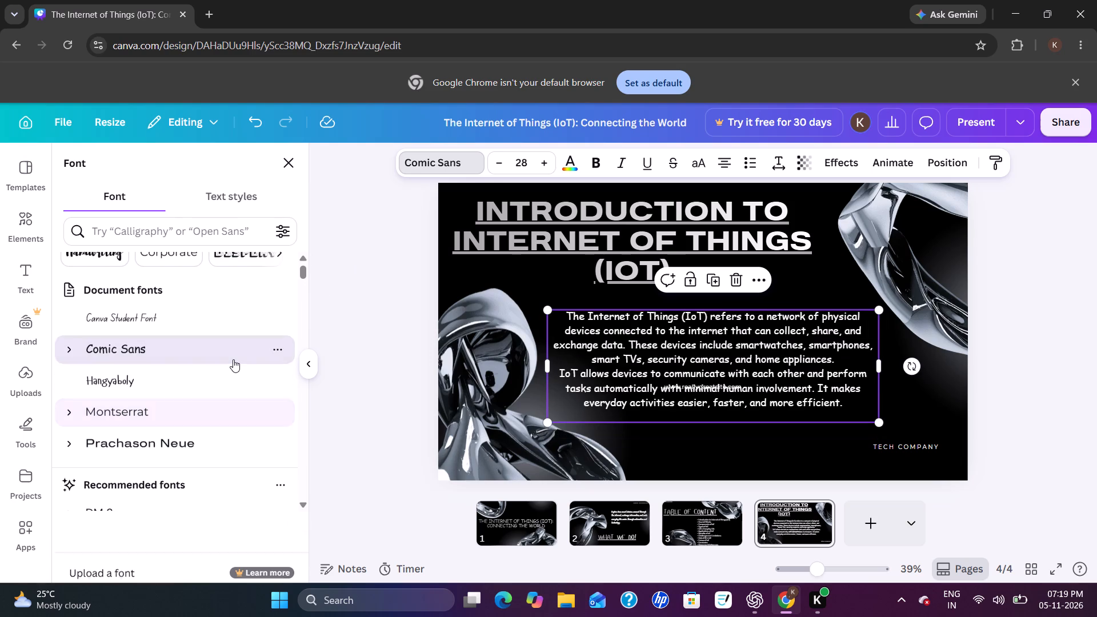
click(550, 163)
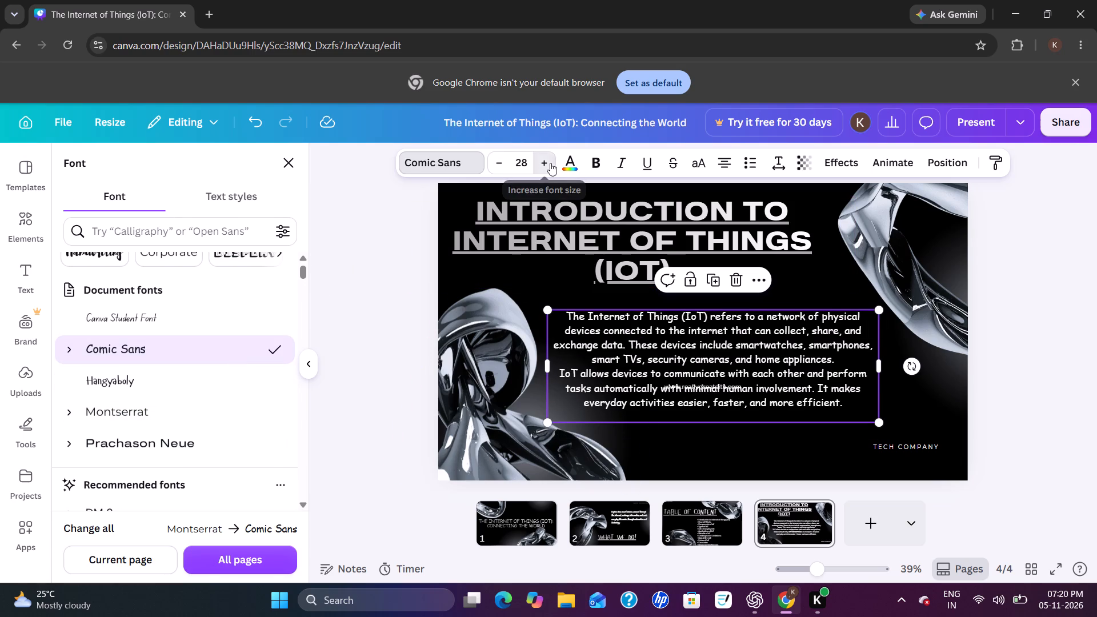
click(550, 163)
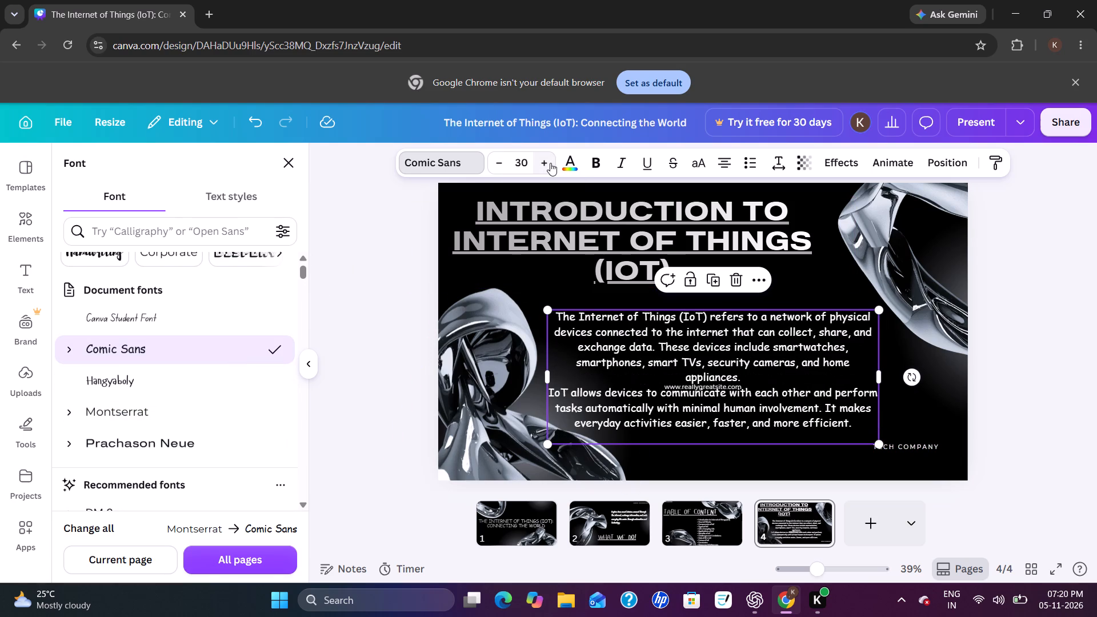
click(550, 163)
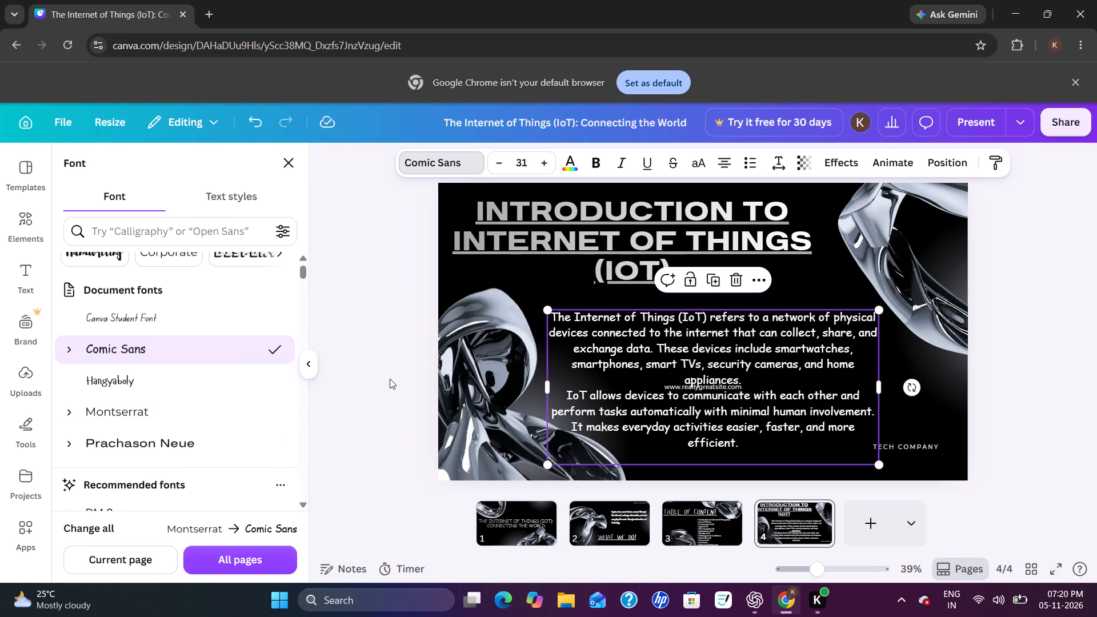
click(390, 379)
drag(744, 367, 541, 290)
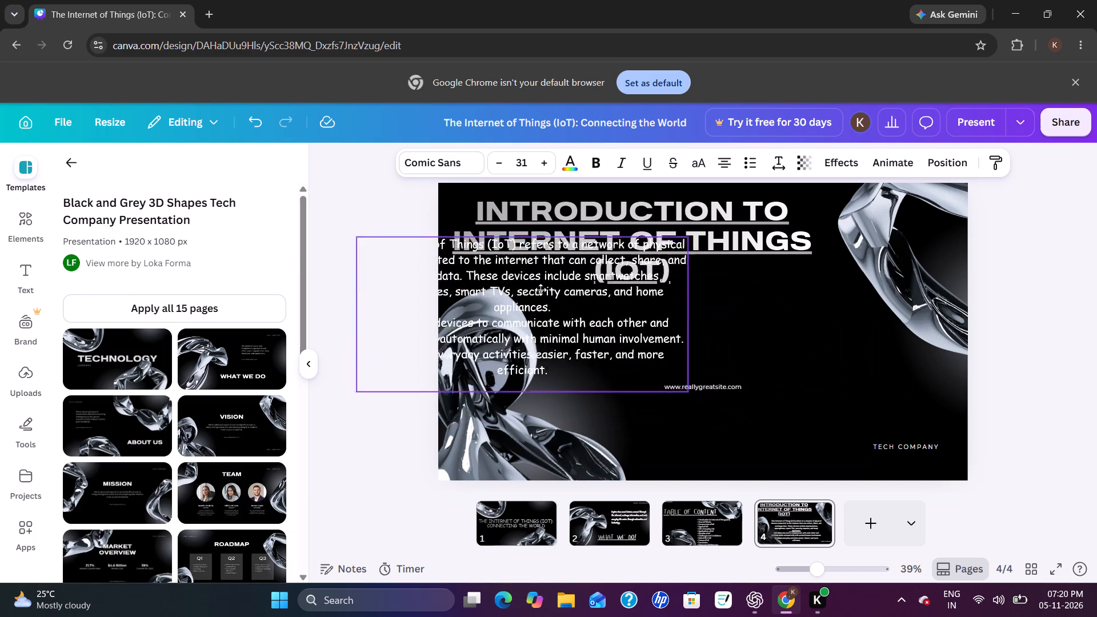
drag(541, 290, 530, 289)
click(726, 383)
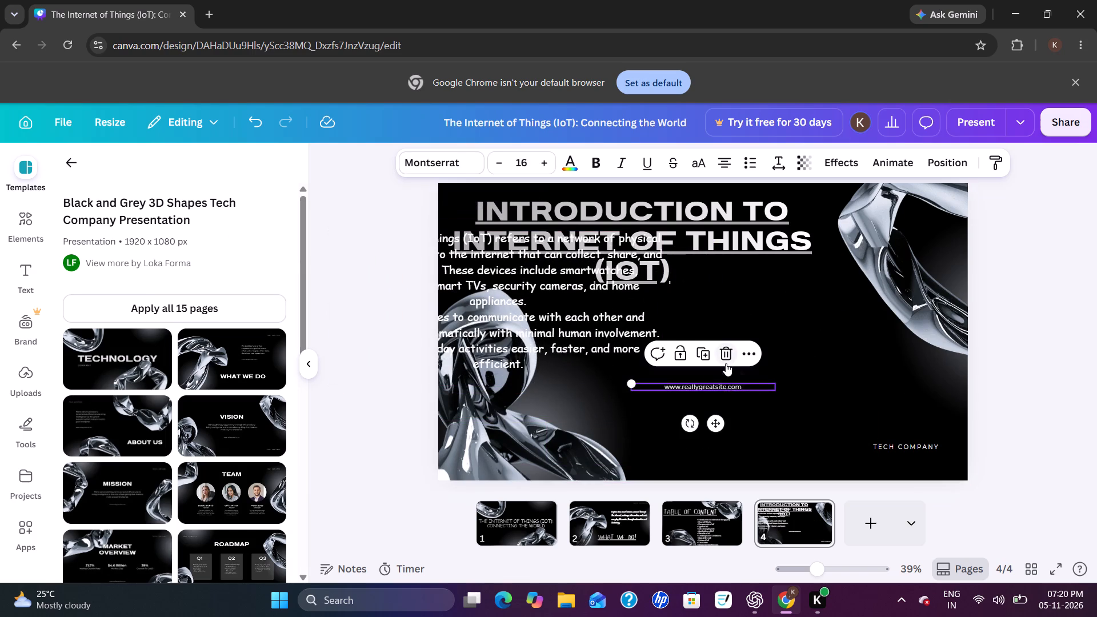
click(726, 363)
Move the body text back below the title, between the hooded figure and the "TECH COMPANY" label.
drag(542, 278, 784, 351)
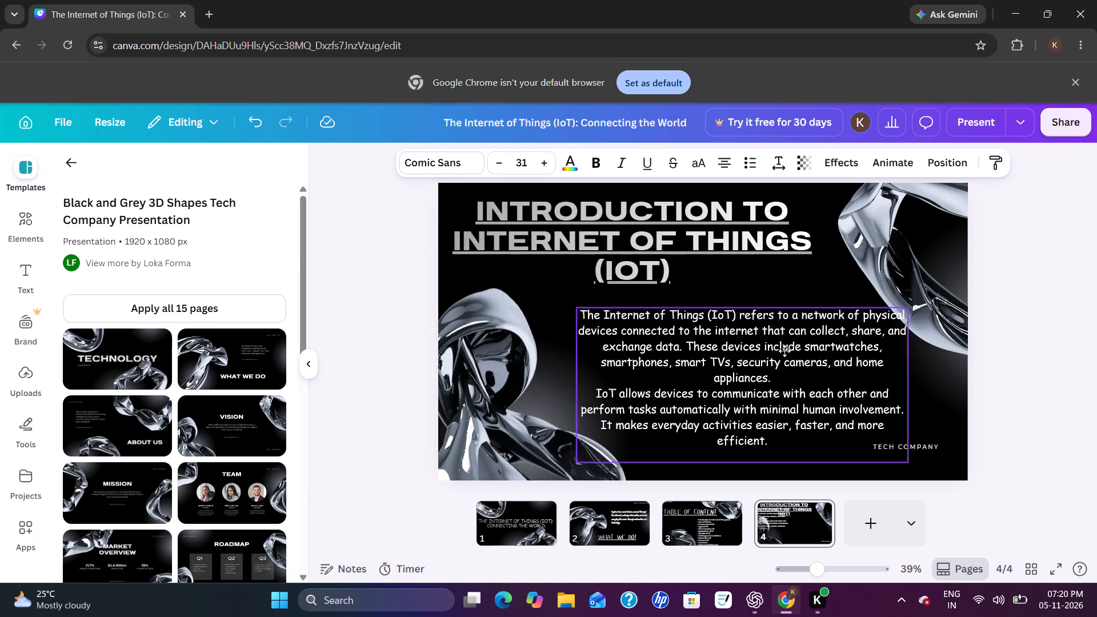
drag(784, 351, 774, 352)
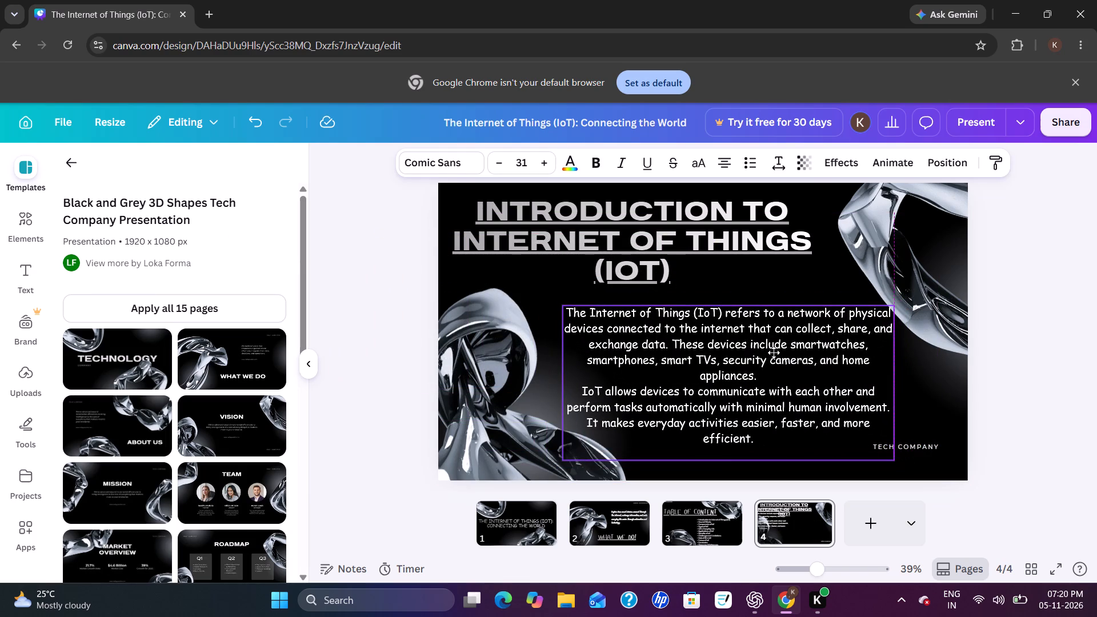
drag(774, 352, 763, 351)
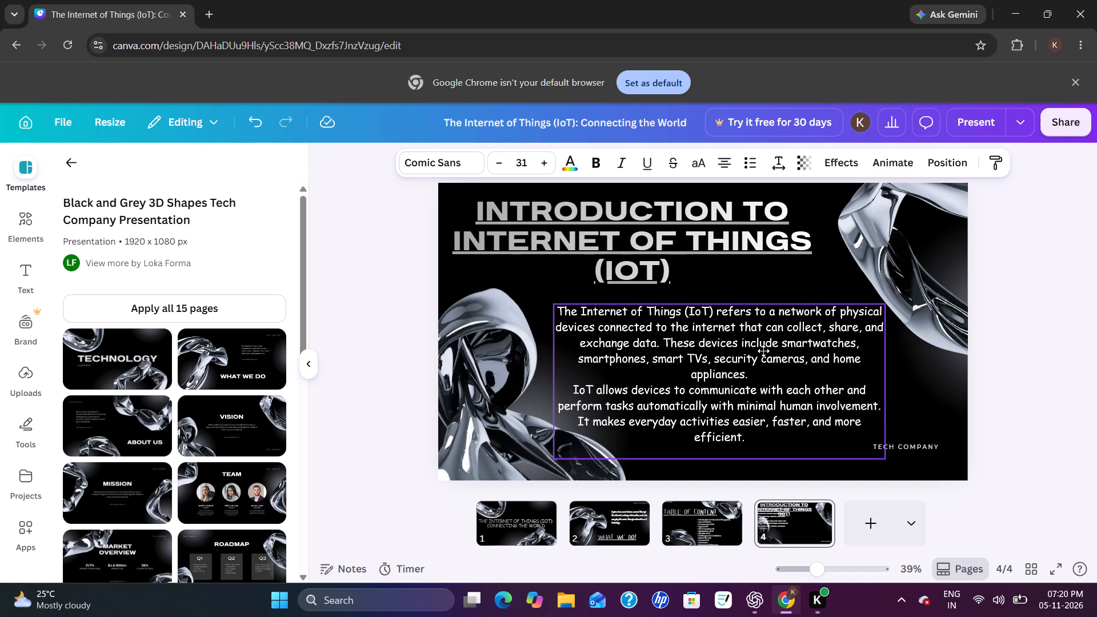
drag(763, 351, 763, 352)
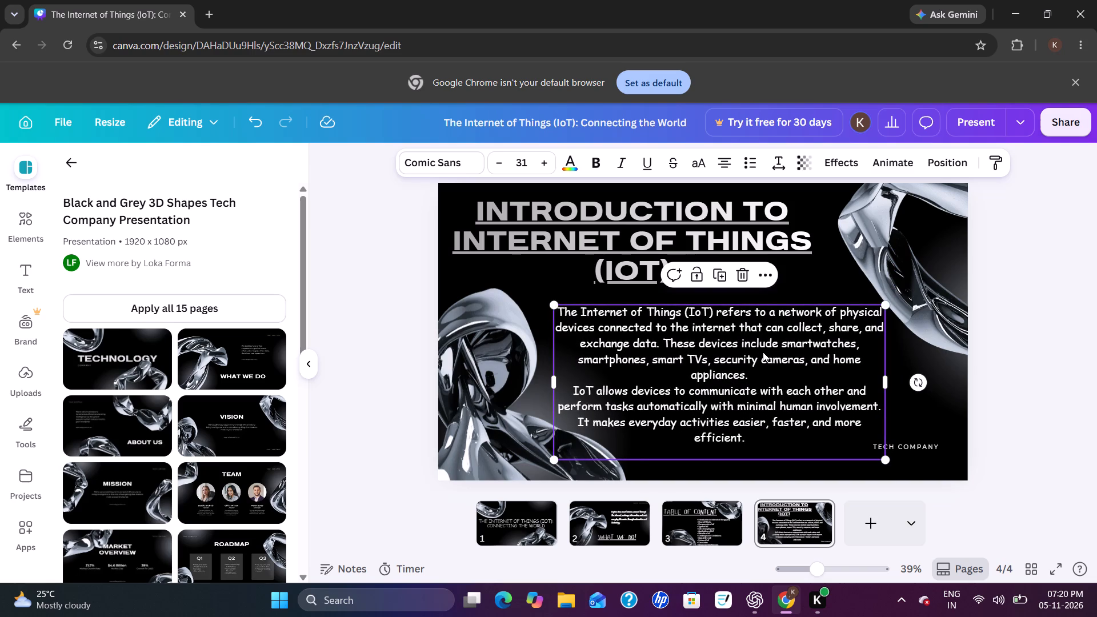
click(357, 291)
Change the font of page 4's "Introduction to Internet of Things (IoT)" title to Hangyaboly, after trying Canva Student Font and Comic Sans.
click(517, 240)
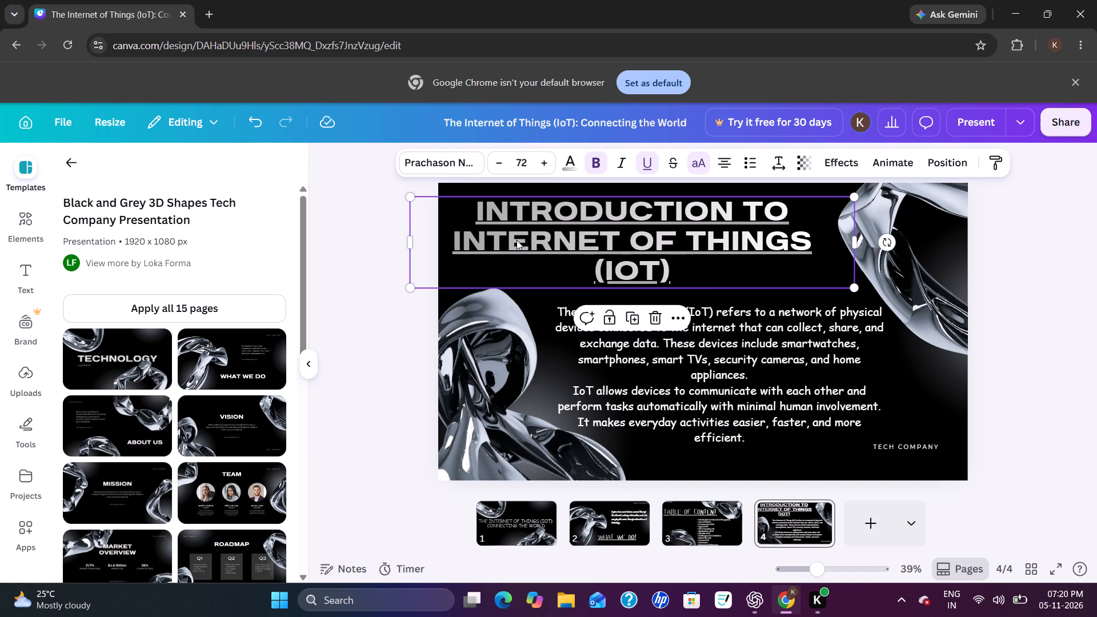
click(447, 174)
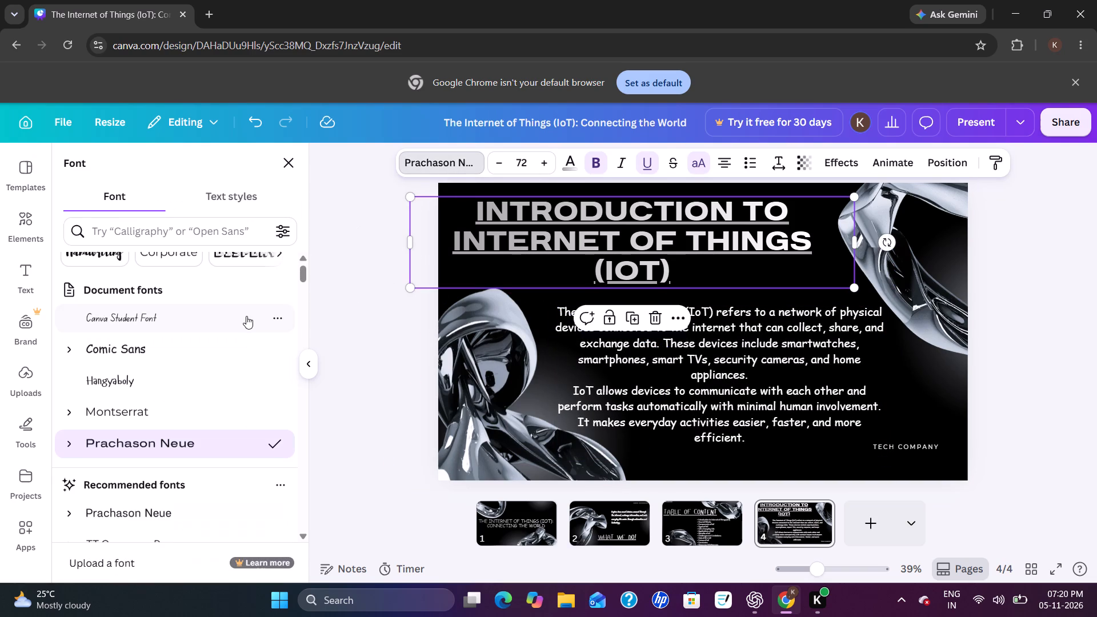
click(224, 315)
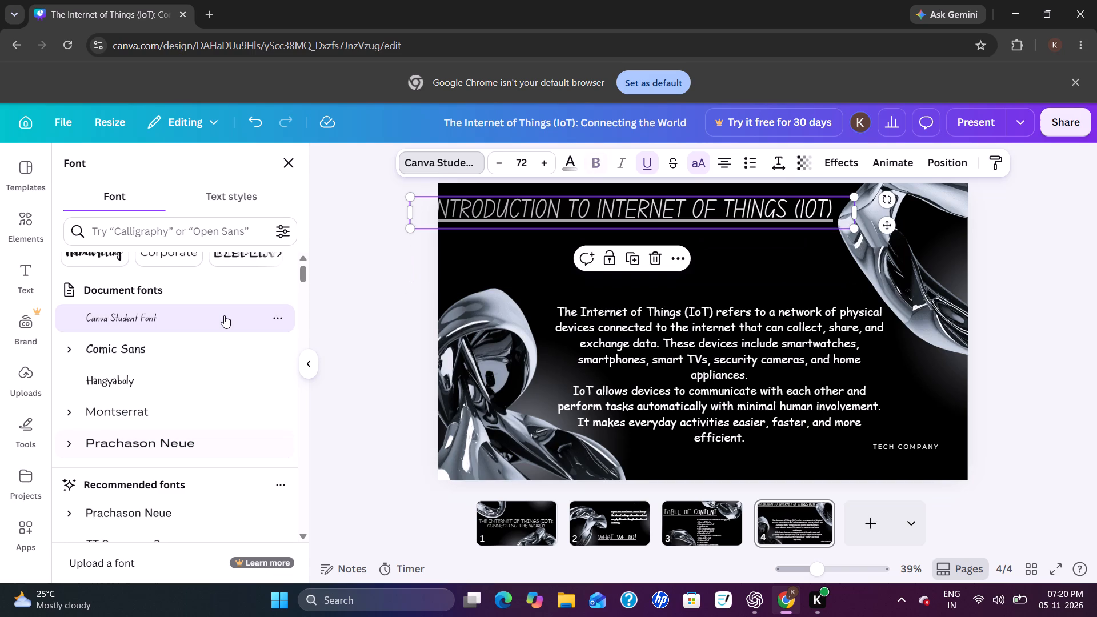
click(187, 354)
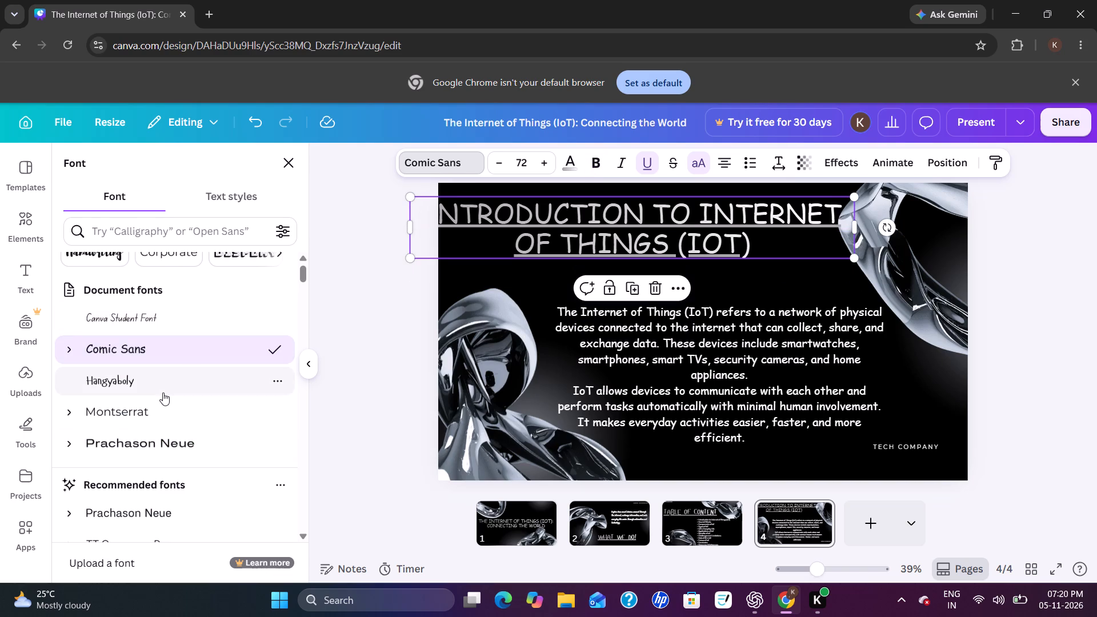
click(163, 392)
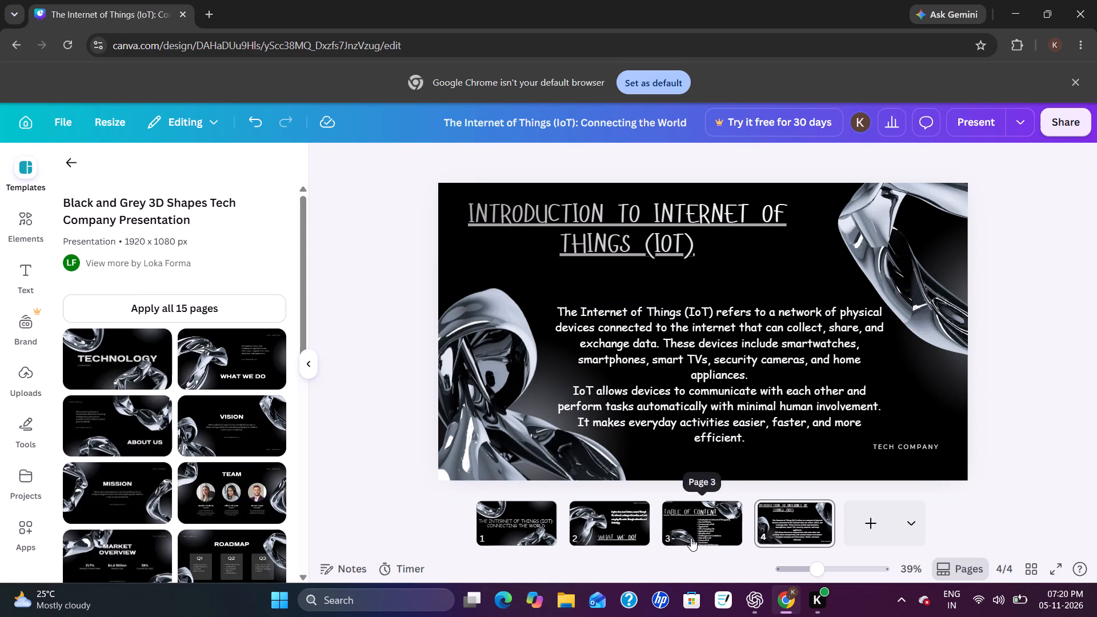
Slightly enlarge the bulleted list on page 3's Table of Content and change its font to Comic Sans.
click(691, 538)
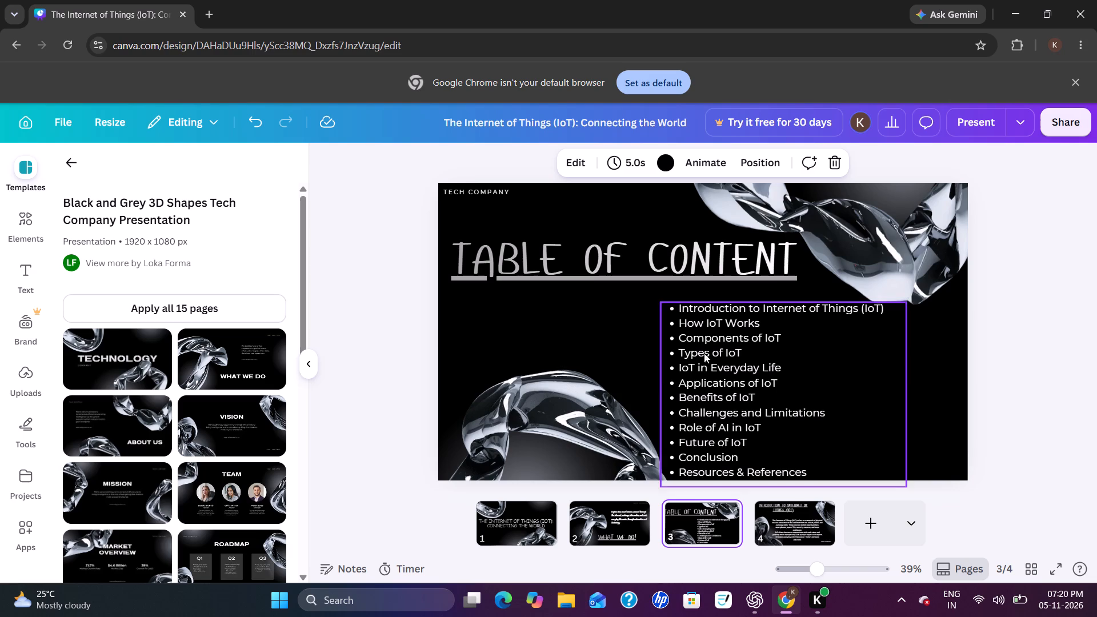
click(700, 351)
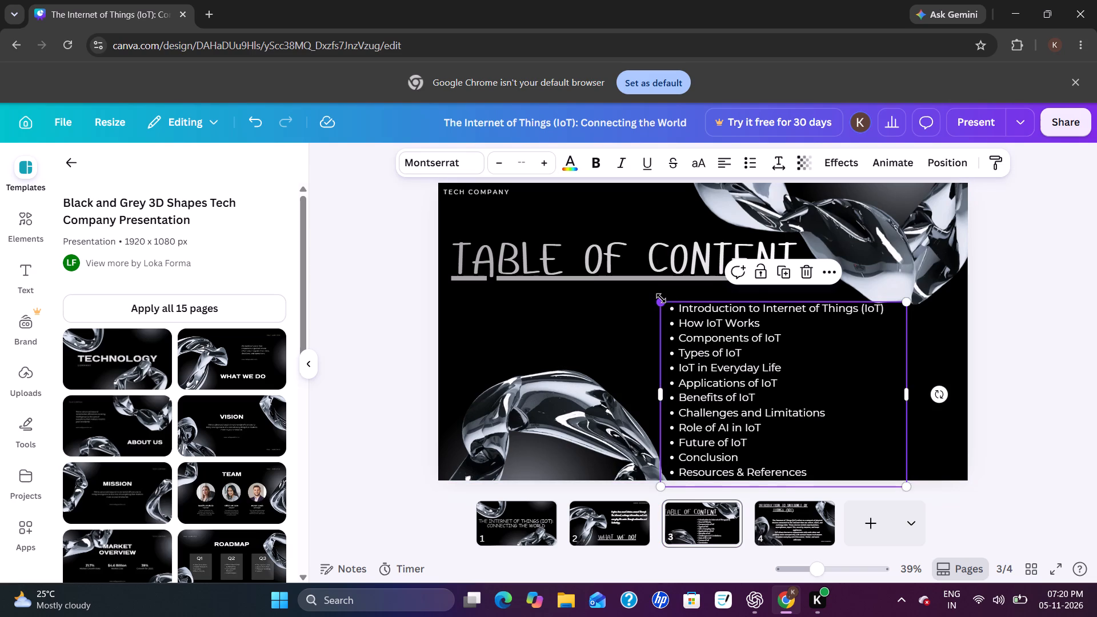
drag(661, 298, 646, 301)
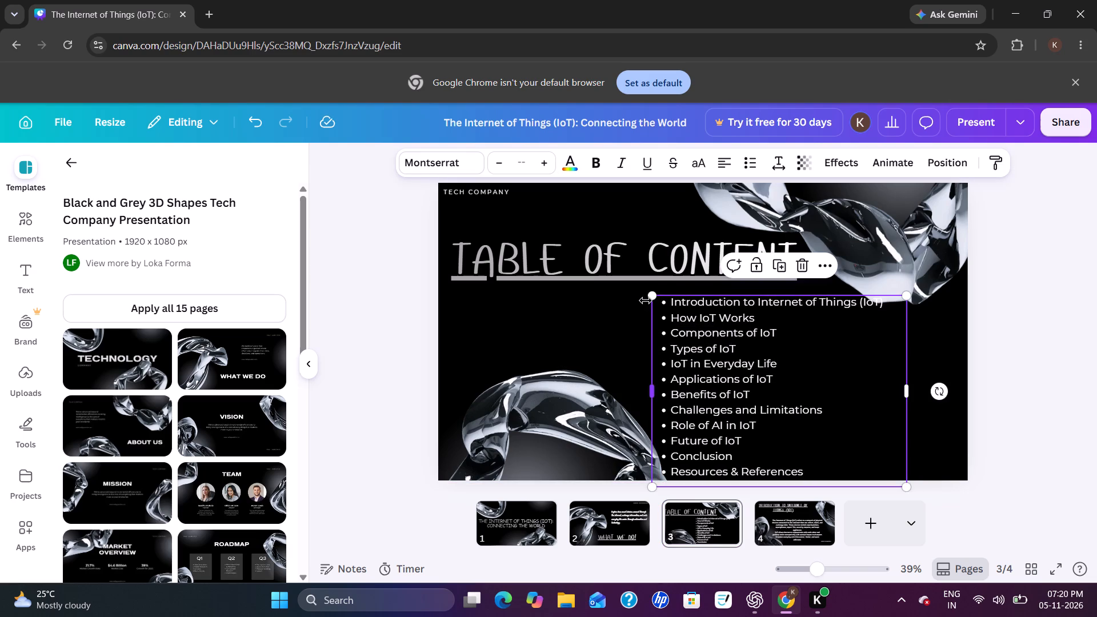
click(460, 157)
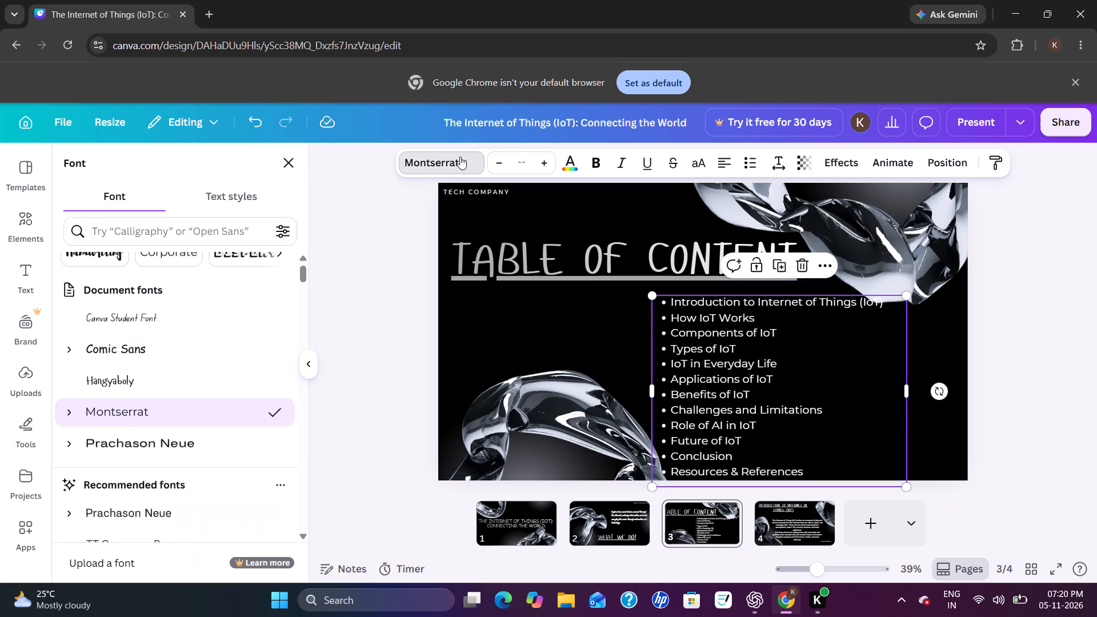
click(196, 336)
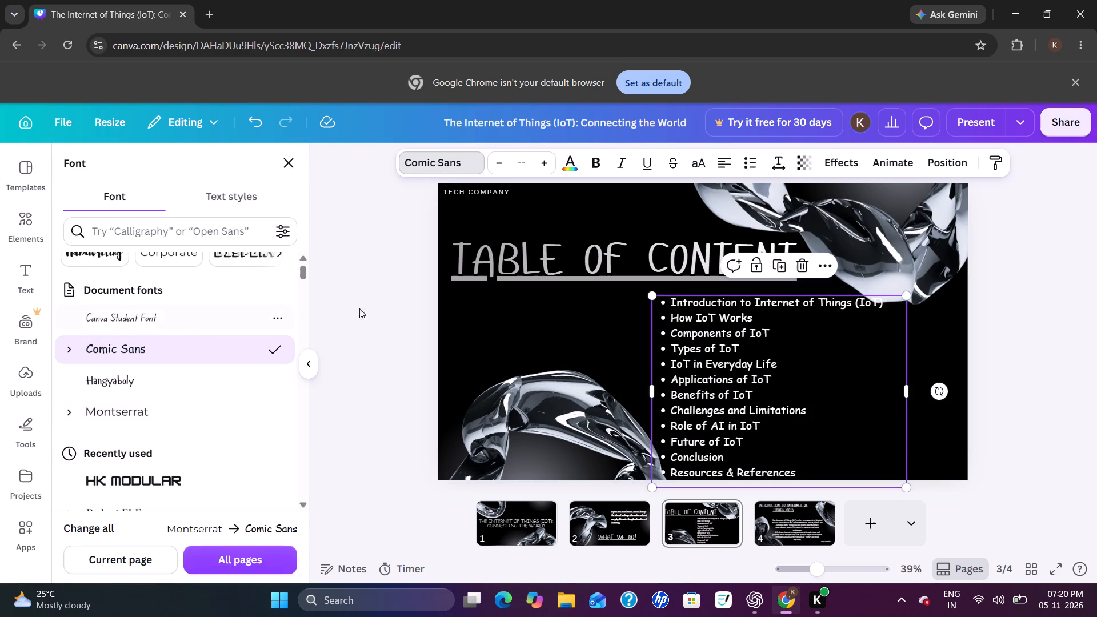
click(394, 315)
click(600, 555)
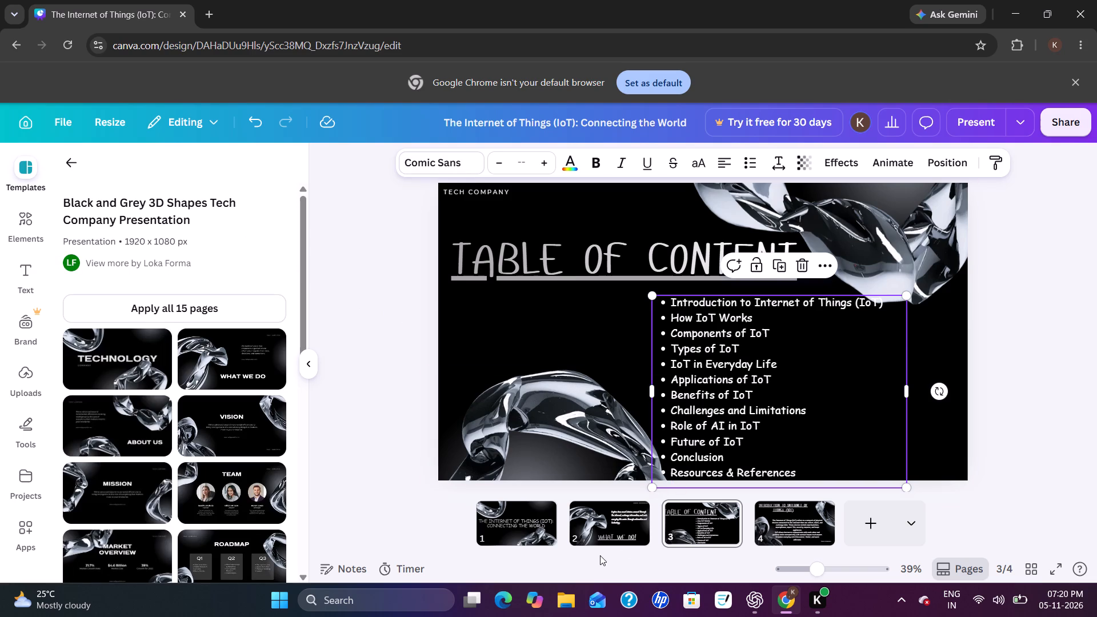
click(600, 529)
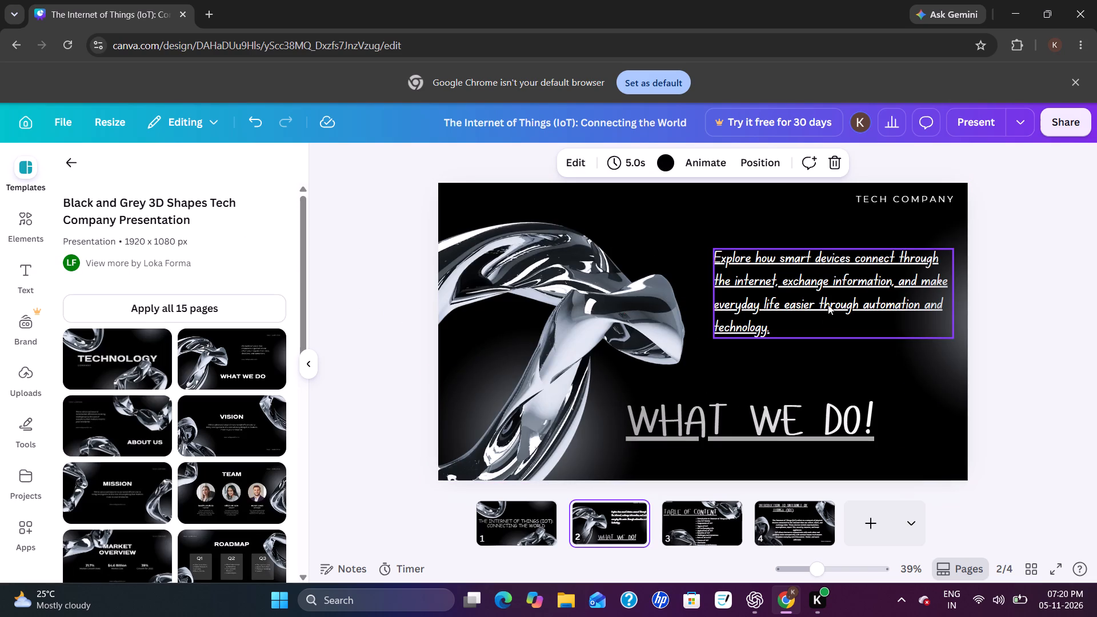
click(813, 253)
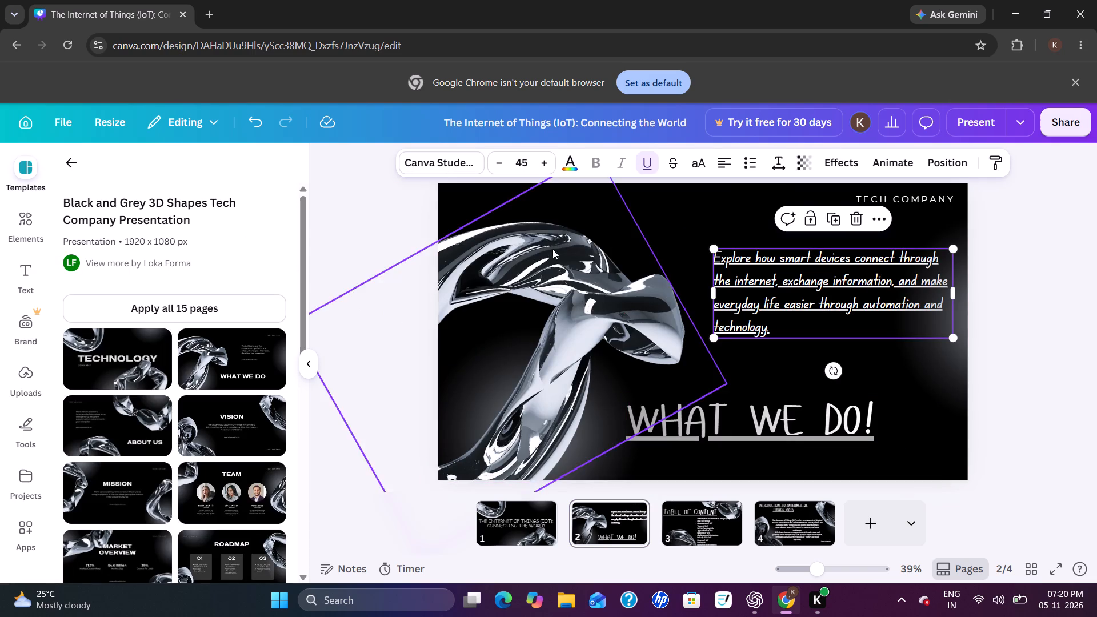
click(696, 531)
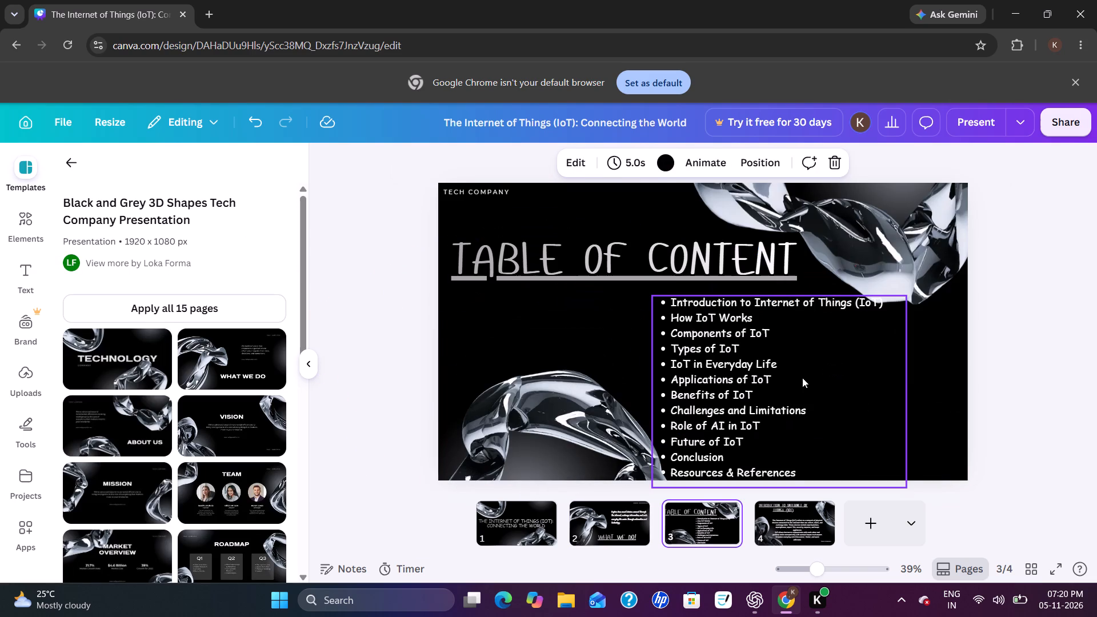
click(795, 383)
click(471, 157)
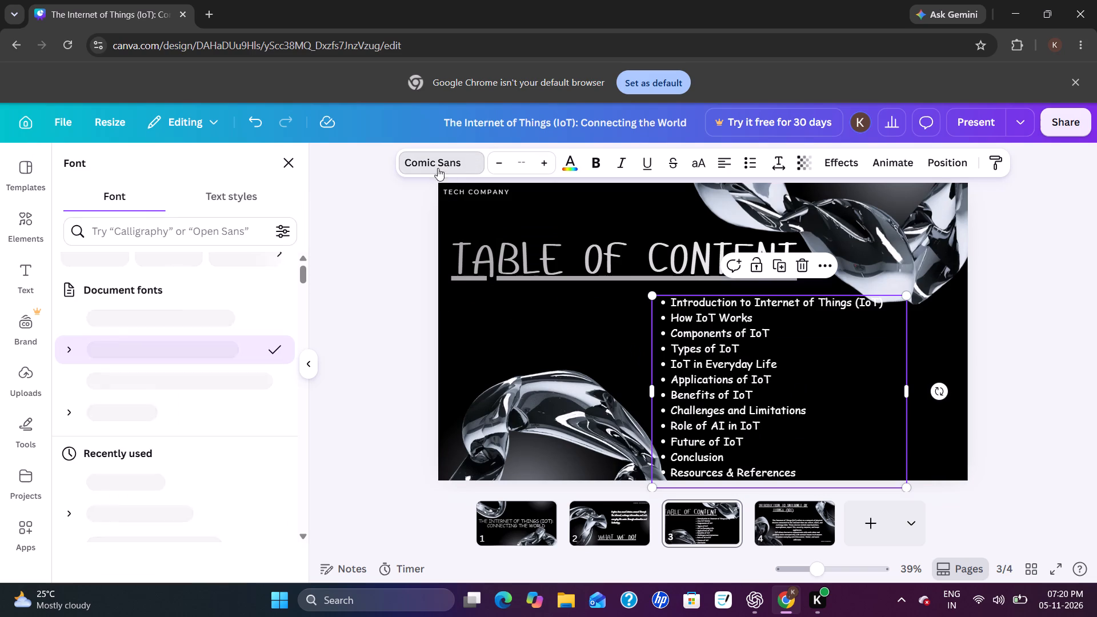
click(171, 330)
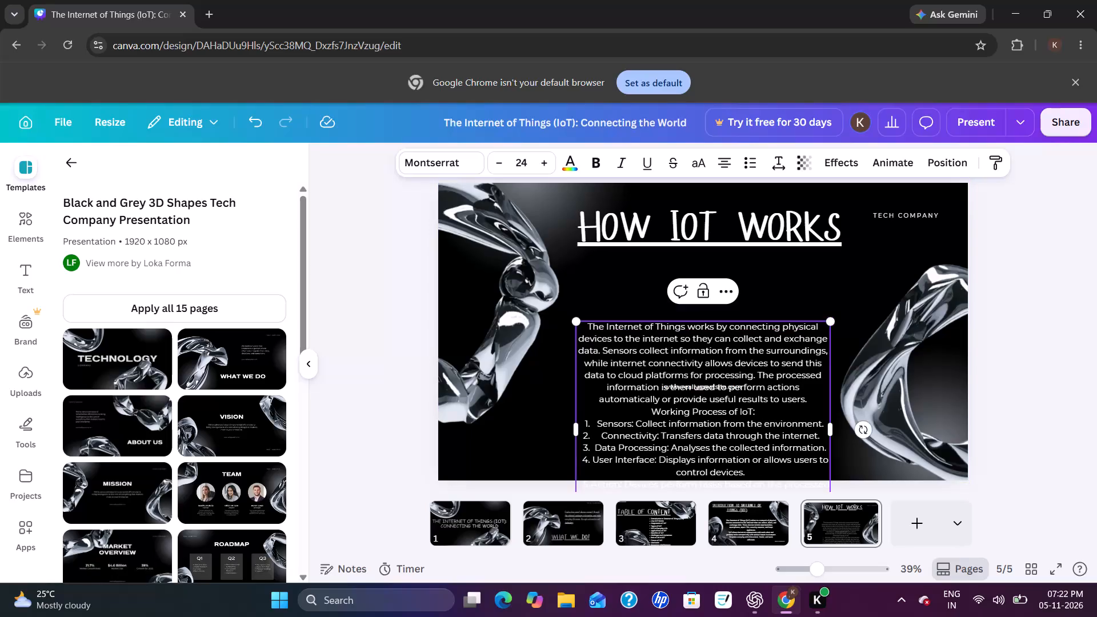
Widen page 5's body text box on both sides and move it up to just below the title.
drag(835, 438, 861, 426)
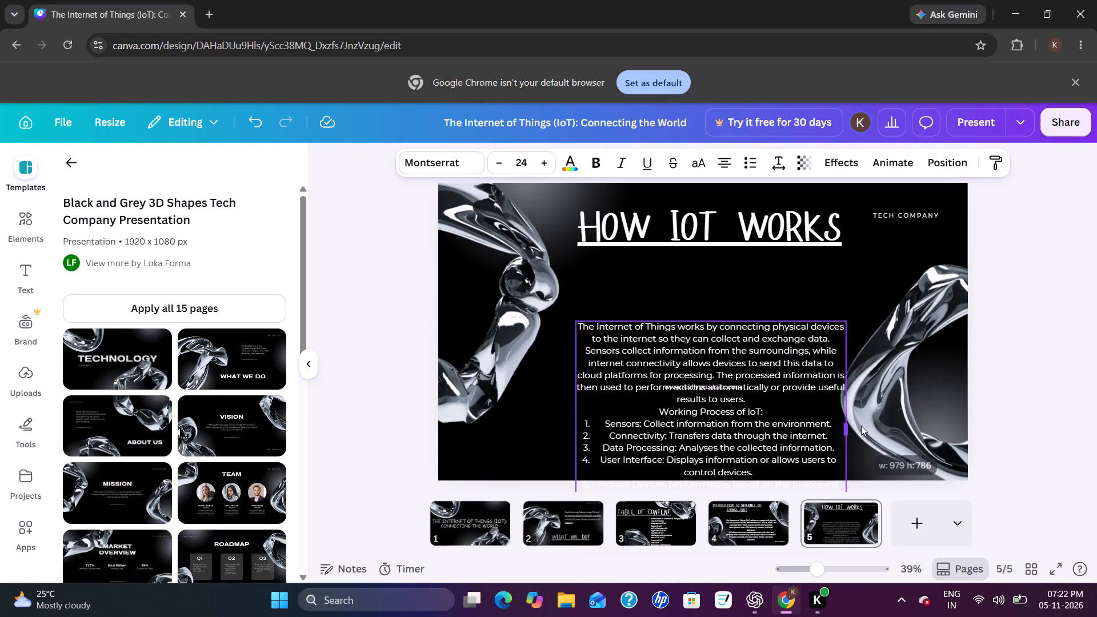
drag(861, 426, 866, 424)
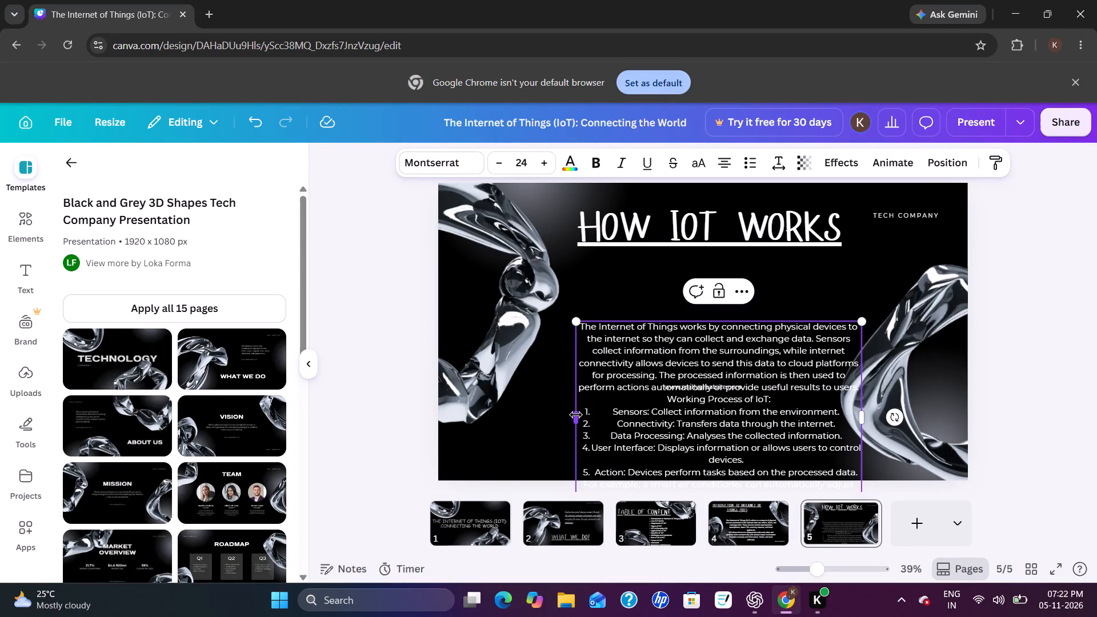
drag(576, 415, 530, 392)
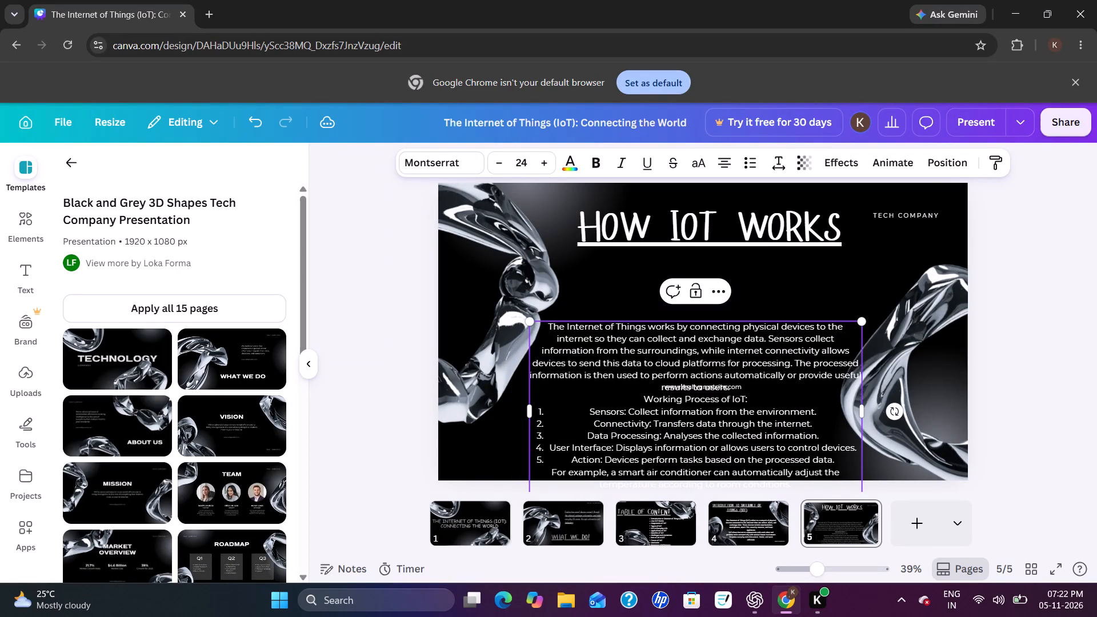
click(1024, 244)
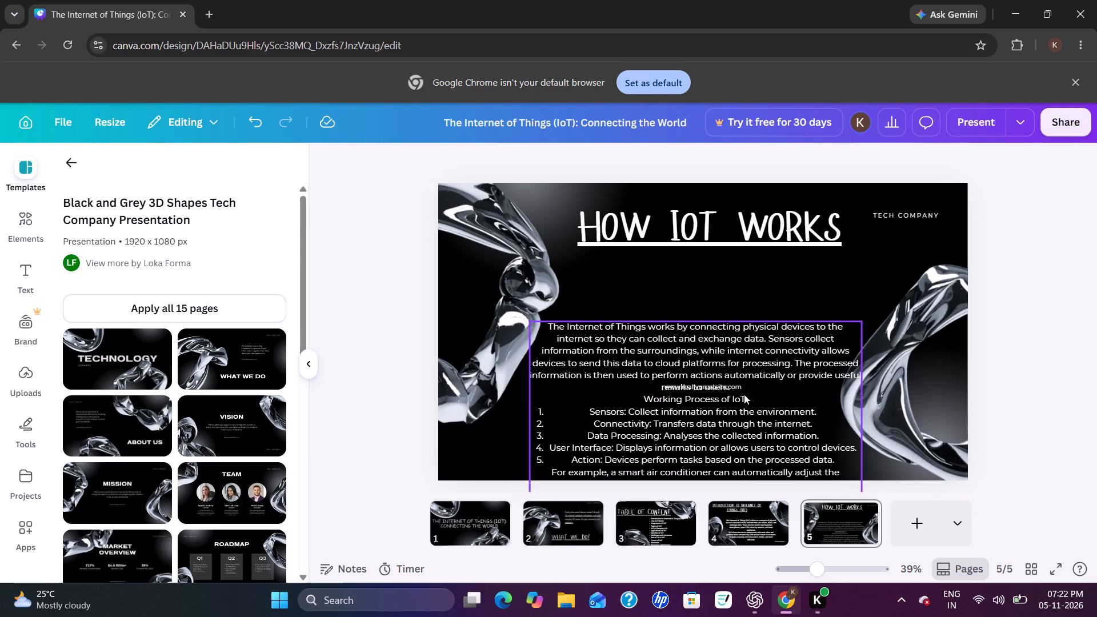
drag(744, 394, 775, 334)
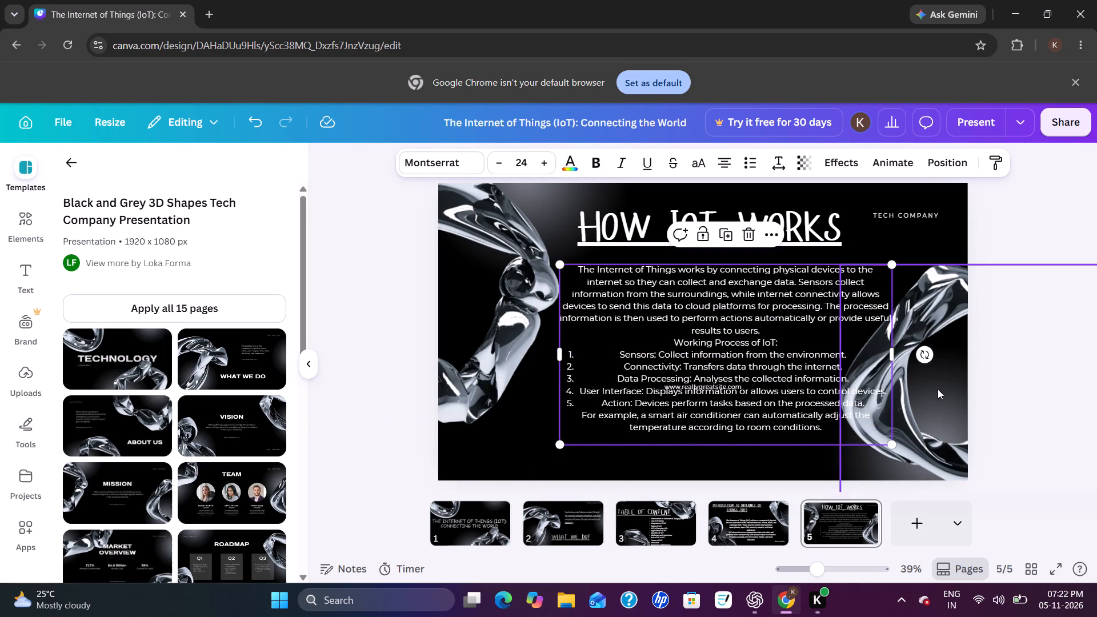
Move page 5's right-hand 3D shape outward and slightly down so it clears the body text.
drag(938, 389, 994, 413)
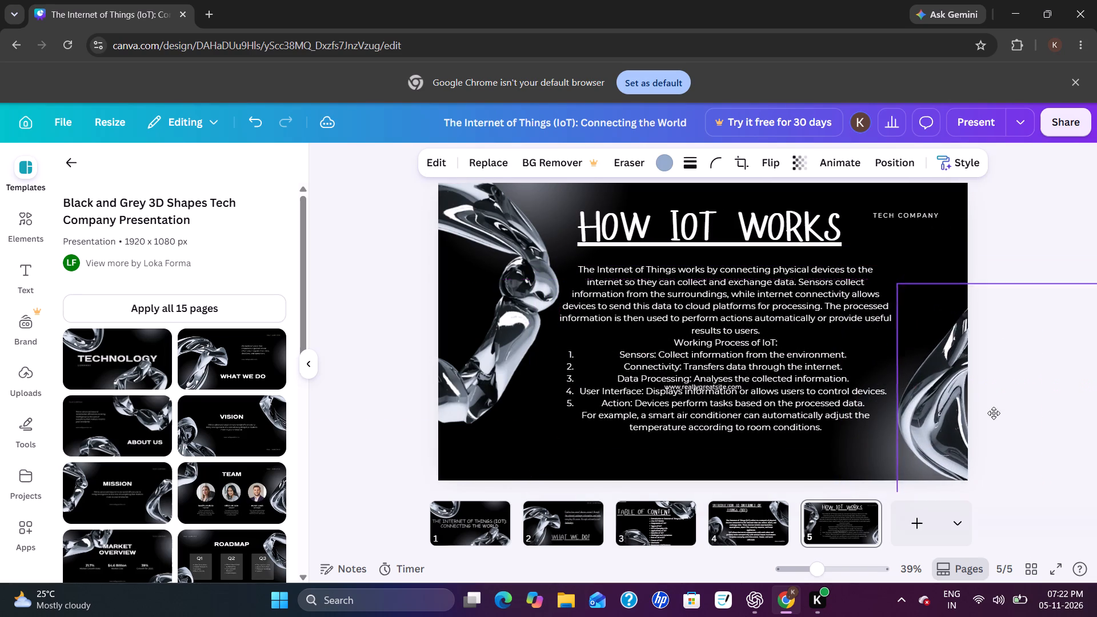
drag(994, 413, 983, 411)
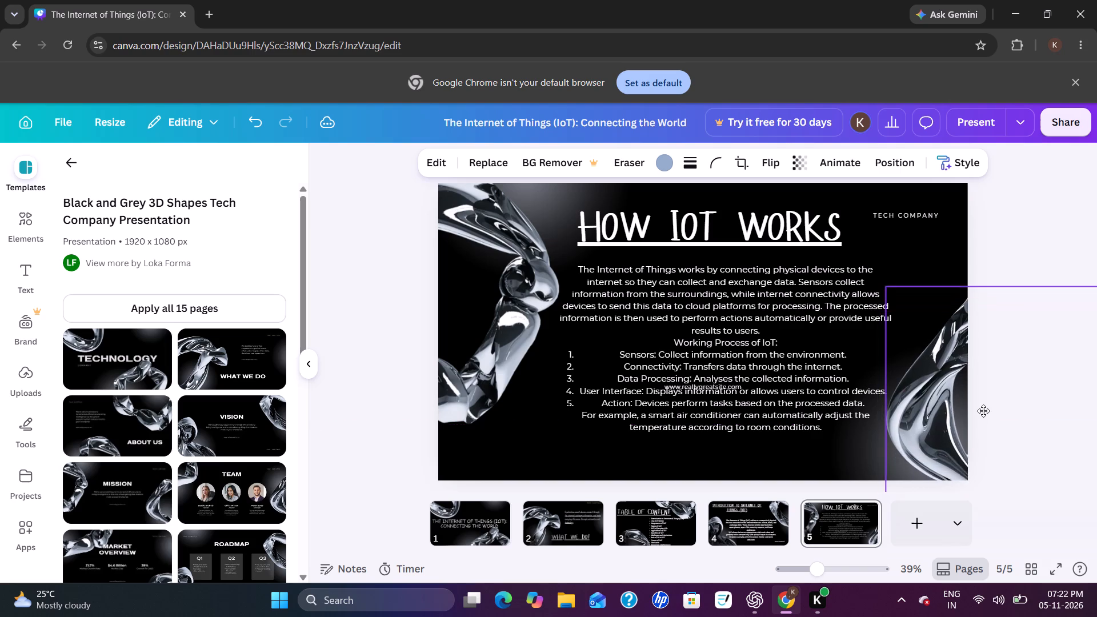
drag(983, 411, 979, 425)
Set page 5's body text to the Comic Sans font at size 26.
click(852, 359)
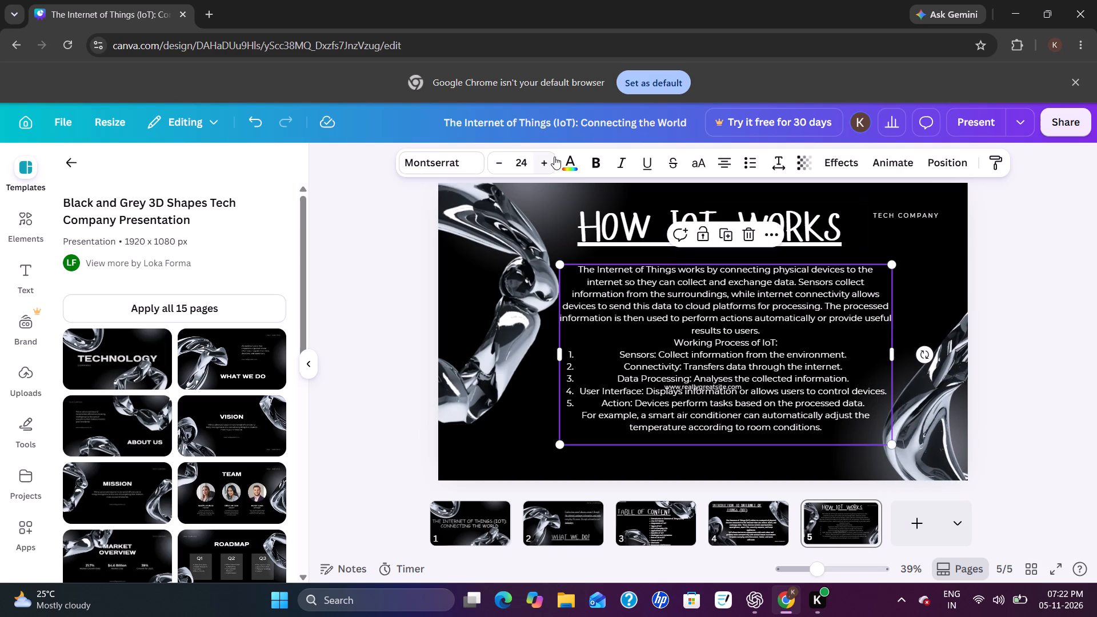
click(480, 157)
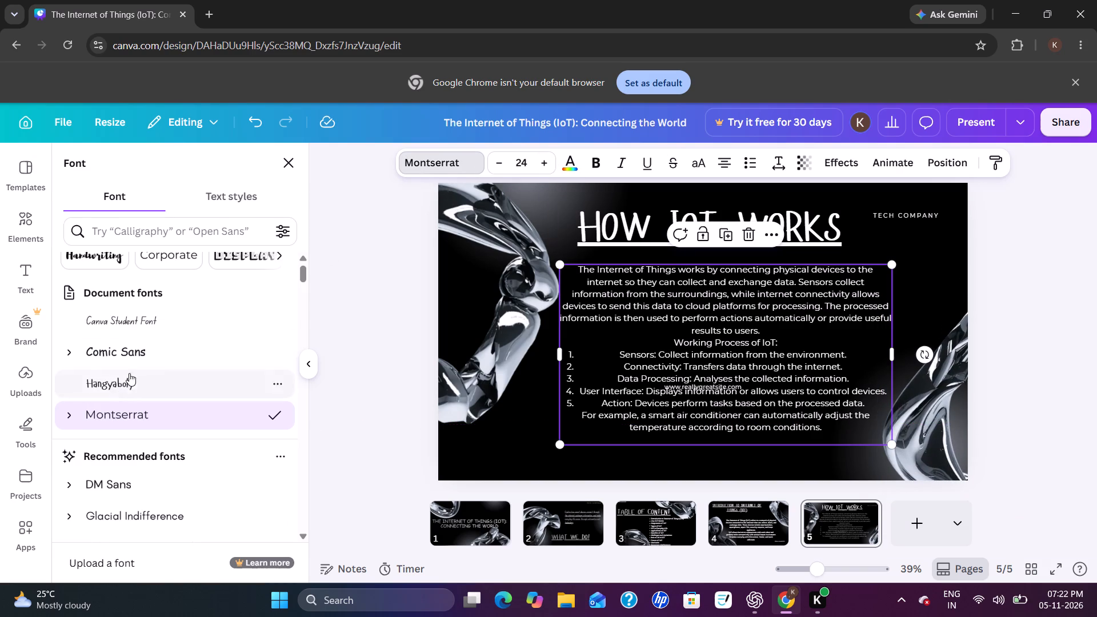
click(158, 349)
click(369, 355)
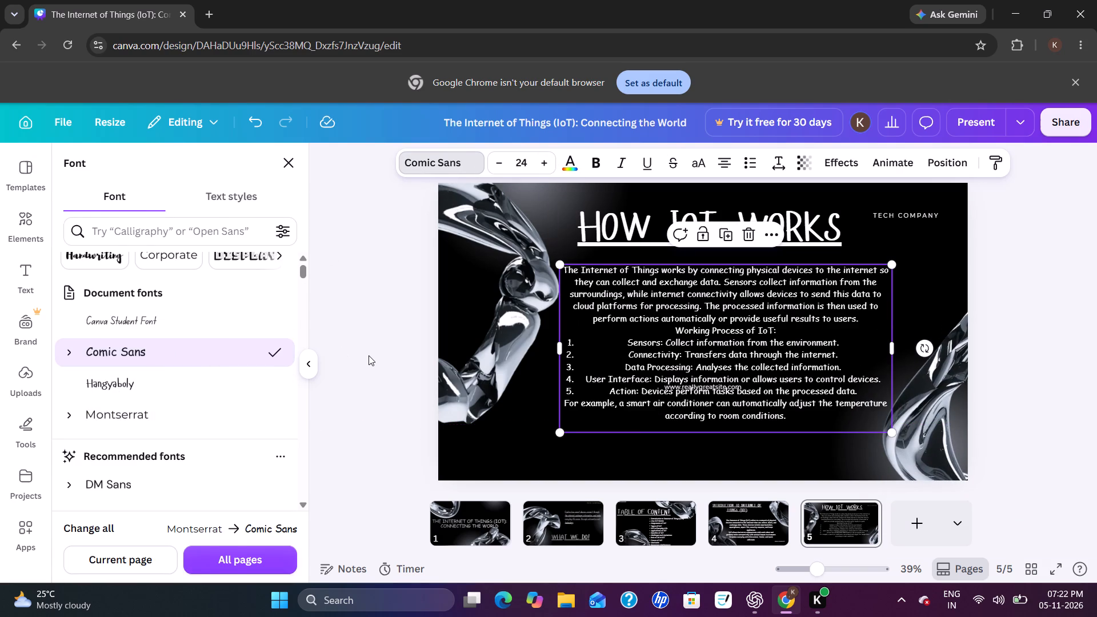
click(545, 161)
click(545, 161)
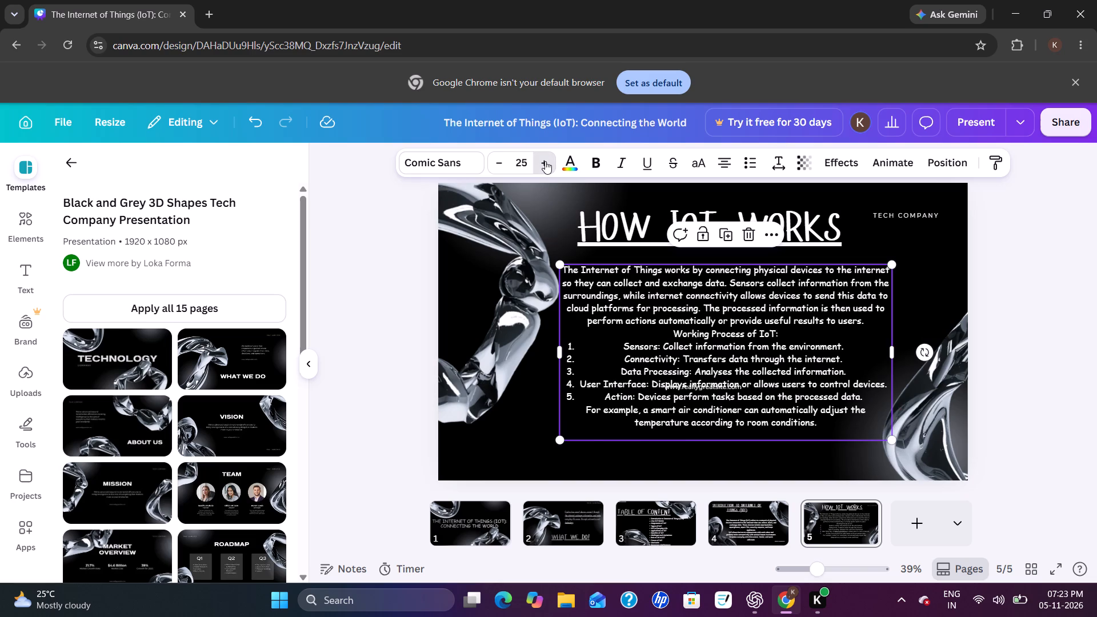
click(1008, 245)
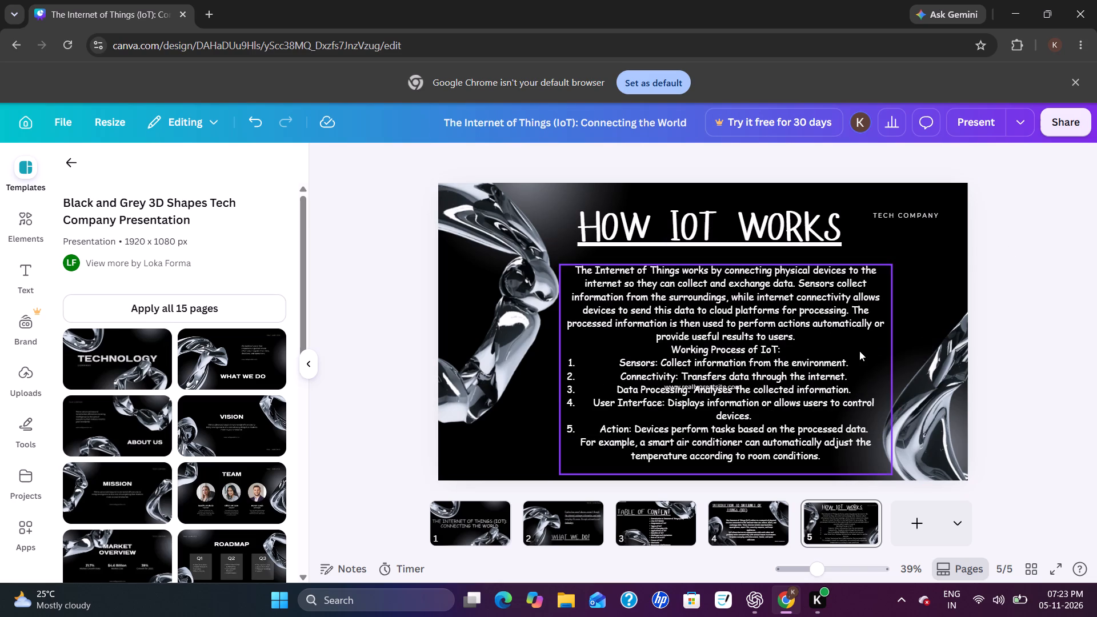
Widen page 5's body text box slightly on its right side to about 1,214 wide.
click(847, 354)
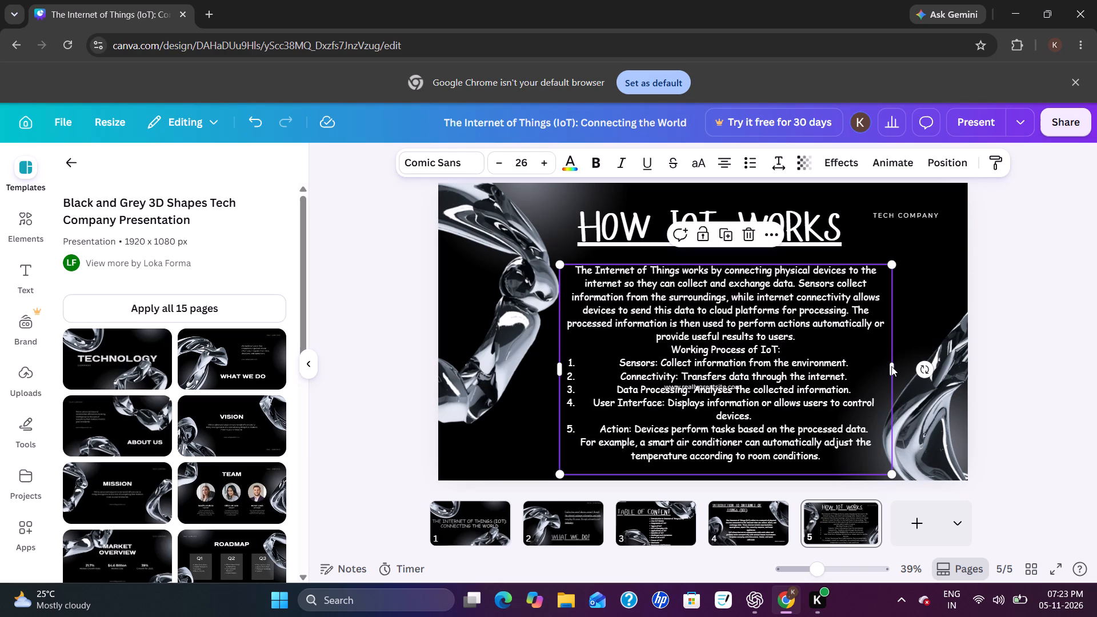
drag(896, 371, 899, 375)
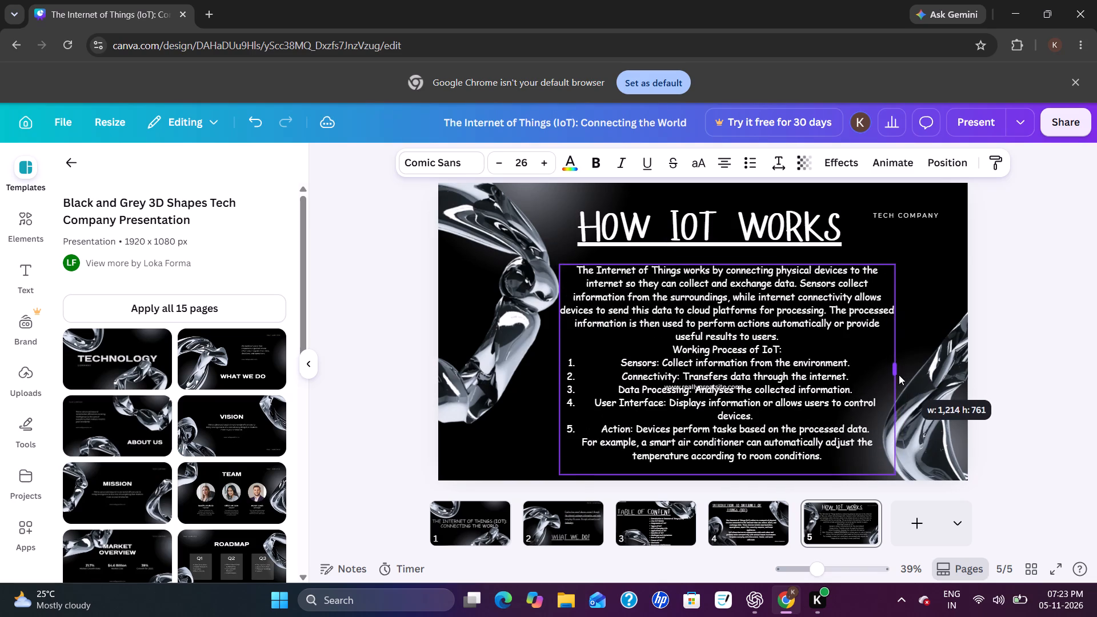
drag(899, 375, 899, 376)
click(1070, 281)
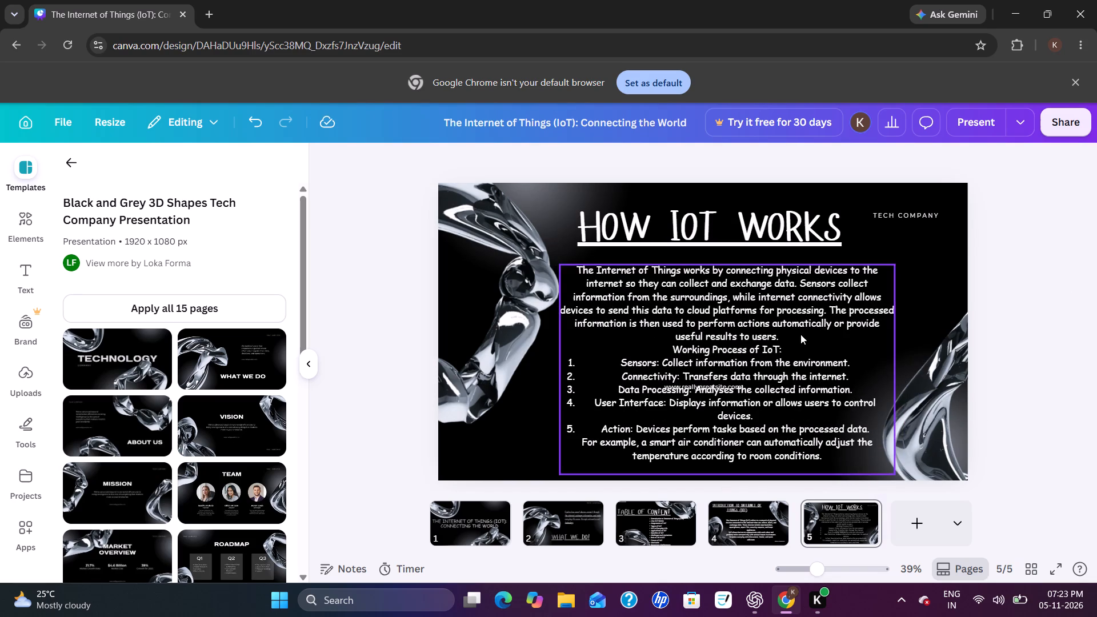
drag(800, 334, 561, 295)
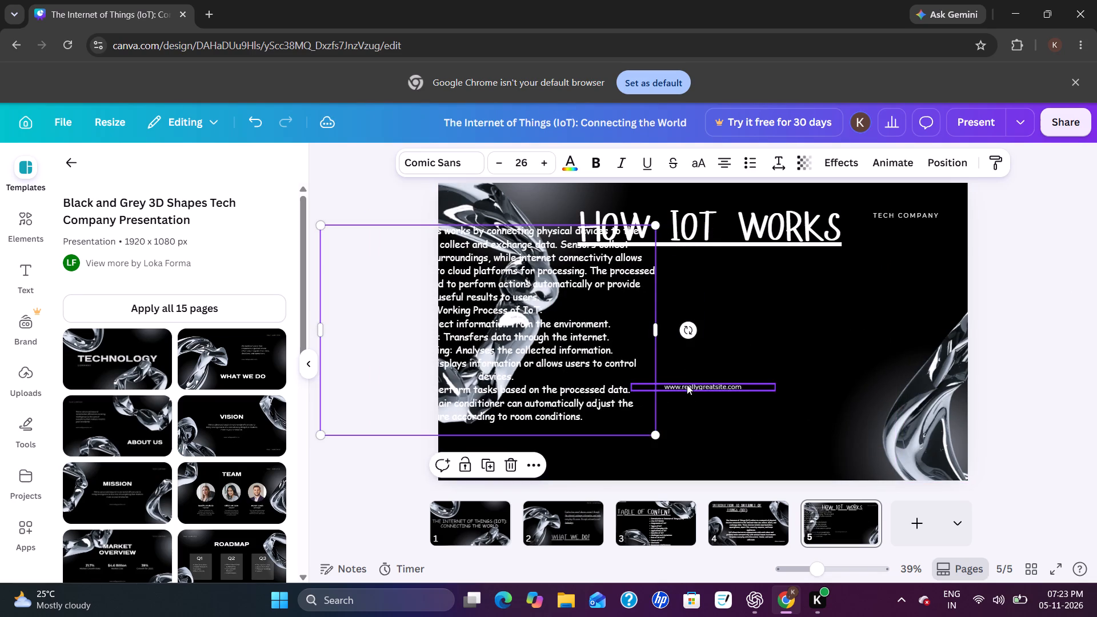
click(687, 384)
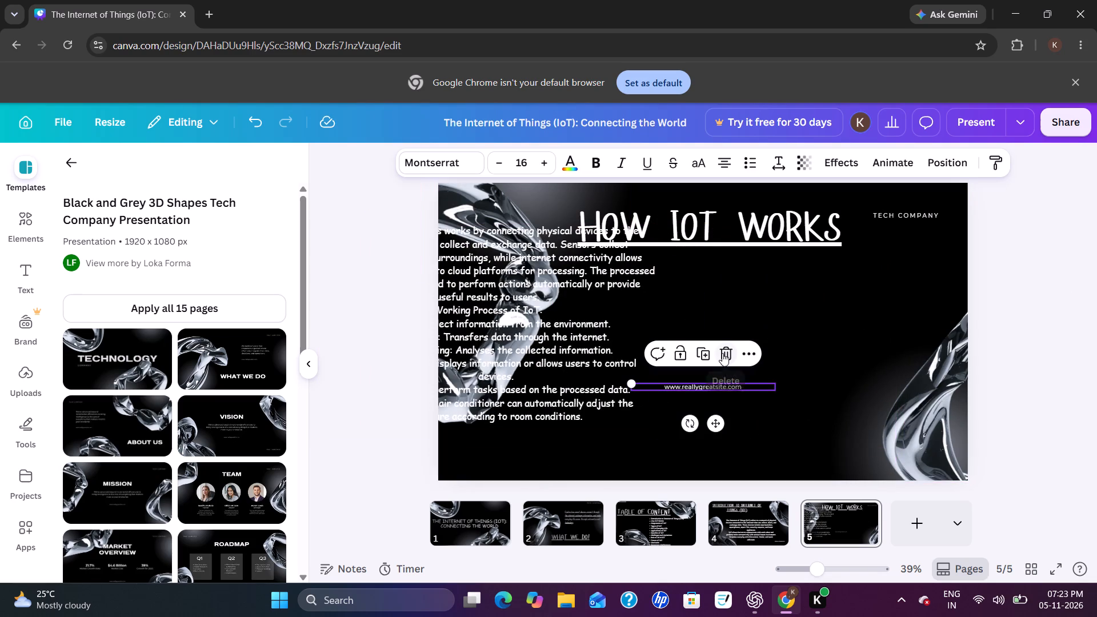
click(722, 353)
drag(552, 310, 827, 336)
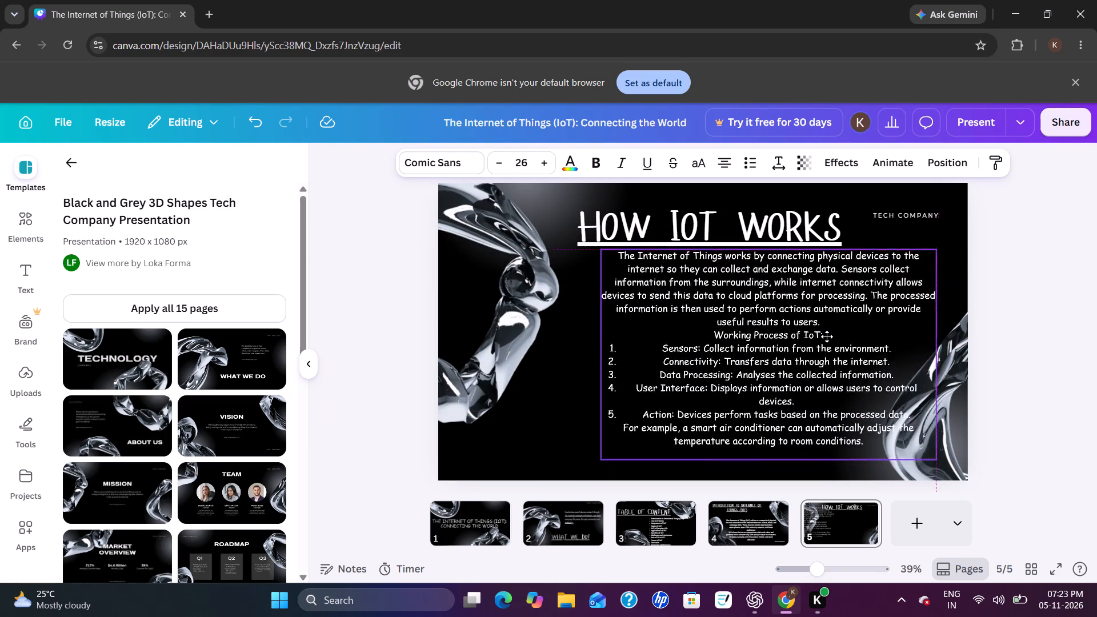
drag(827, 336, 797, 341)
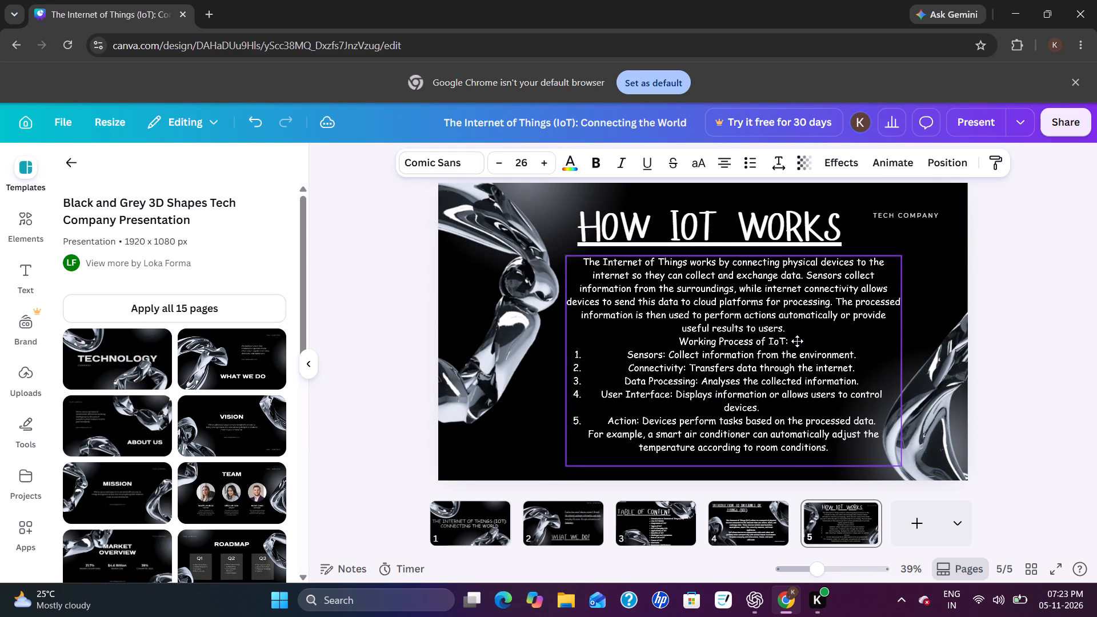
drag(797, 341, 791, 344)
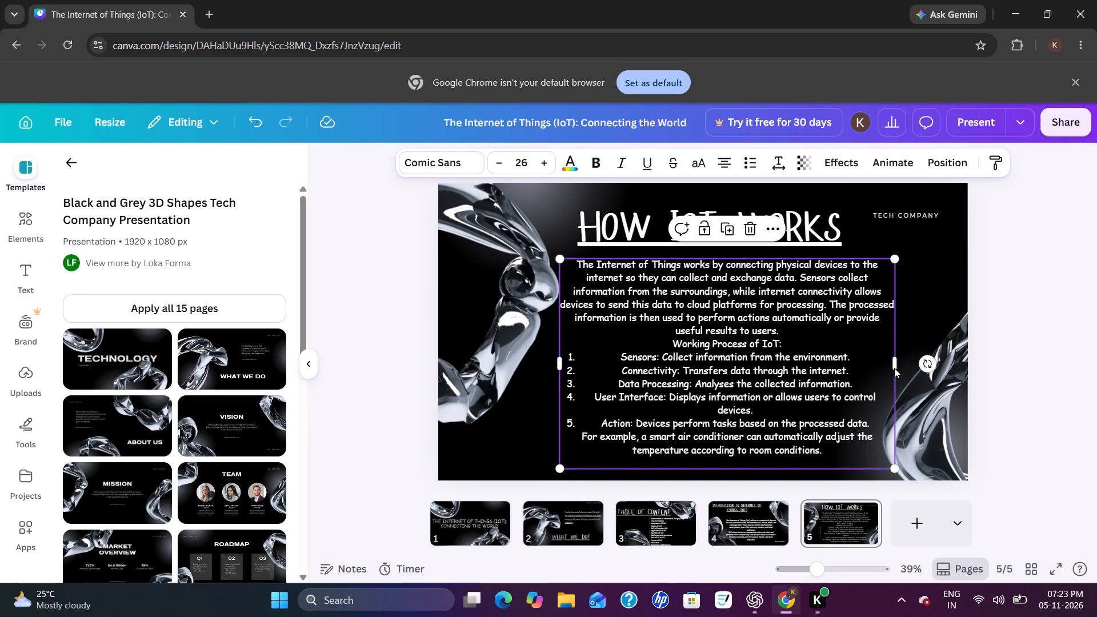
drag(895, 362, 907, 367)
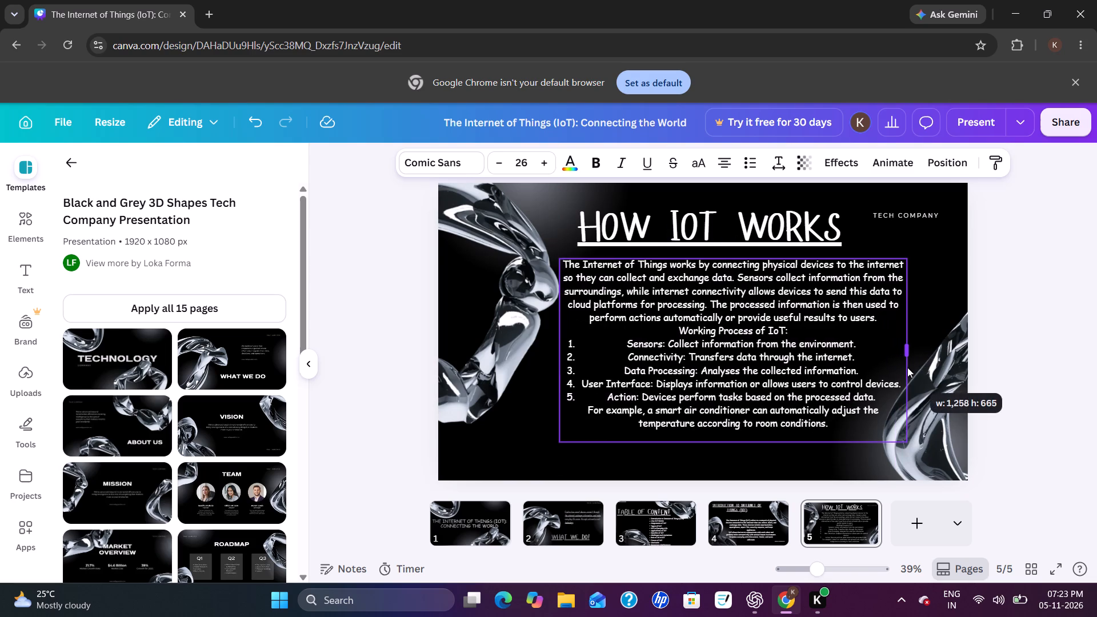
drag(907, 367, 885, 383)
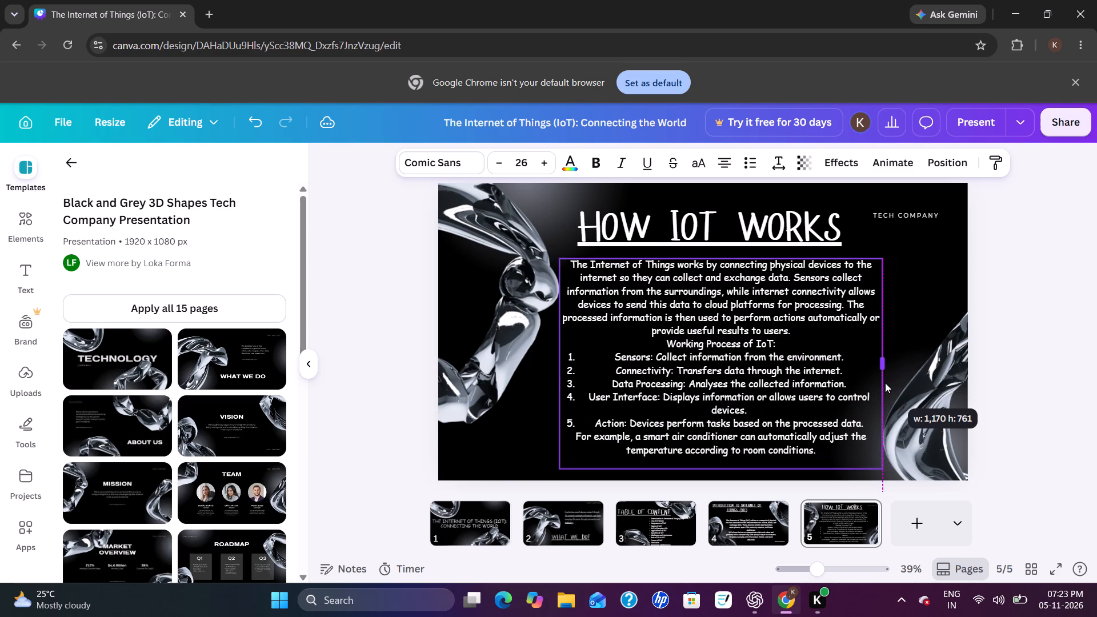
drag(885, 383, 874, 387)
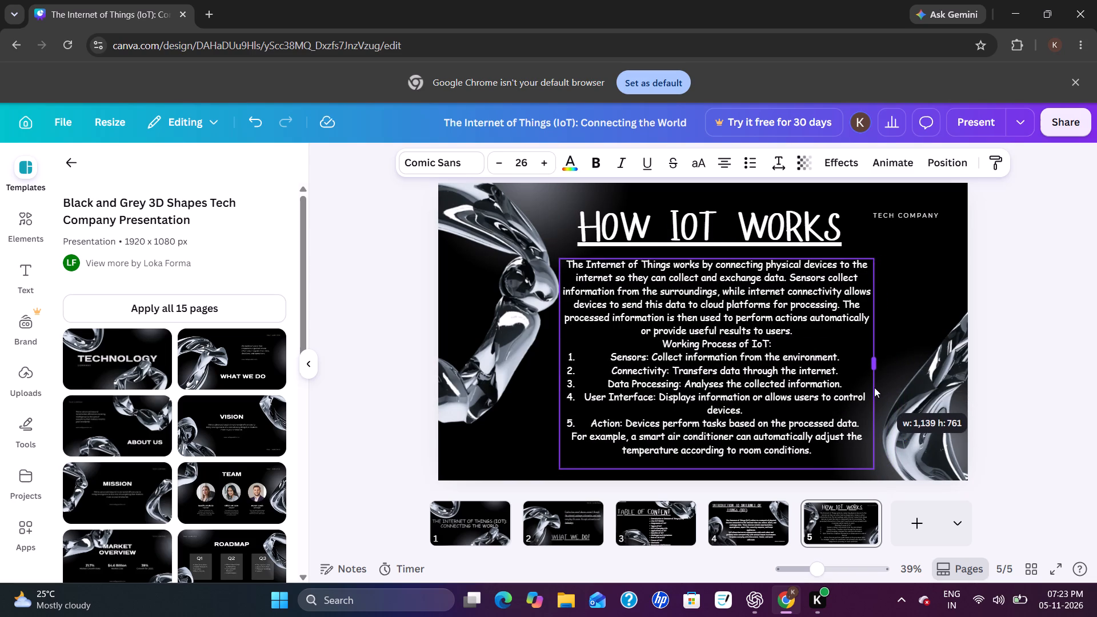
drag(874, 387, 804, 386)
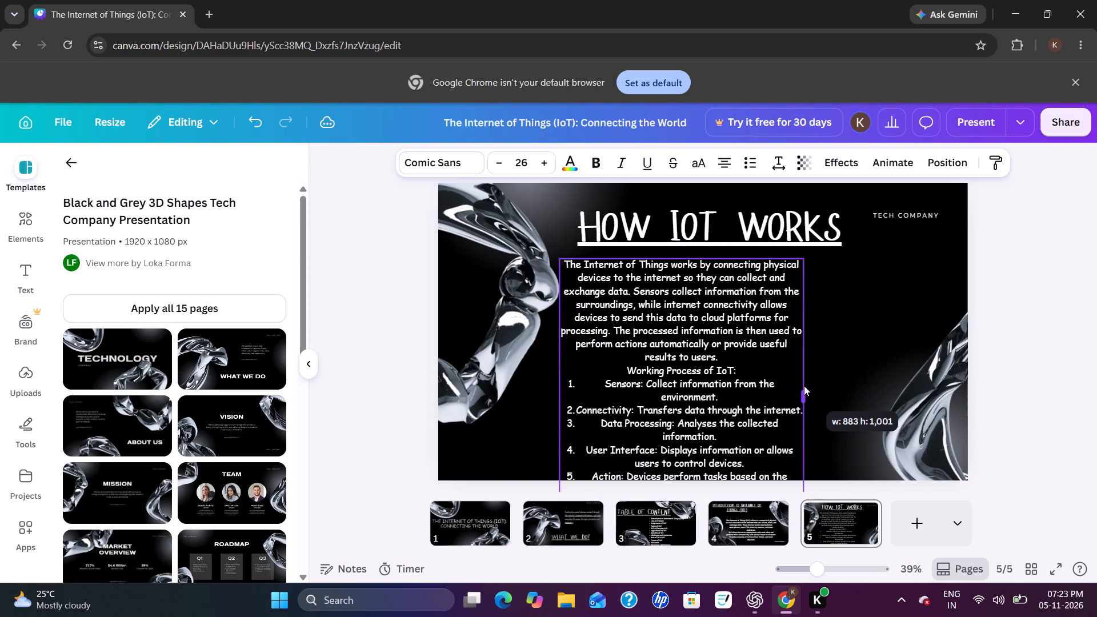
drag(804, 386, 814, 381)
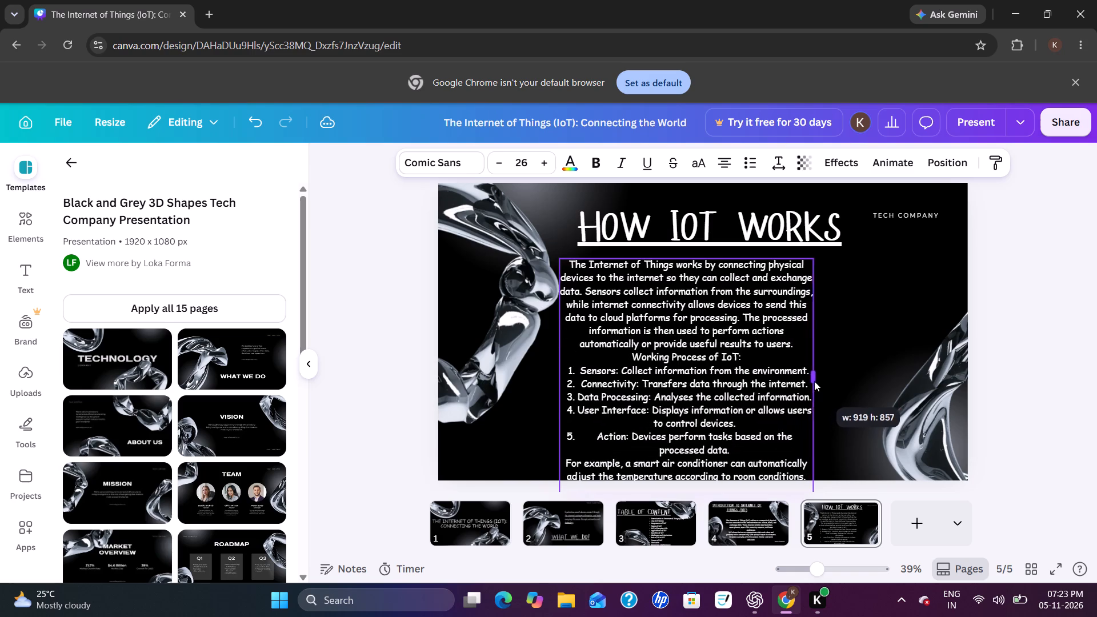
drag(814, 381, 868, 370)
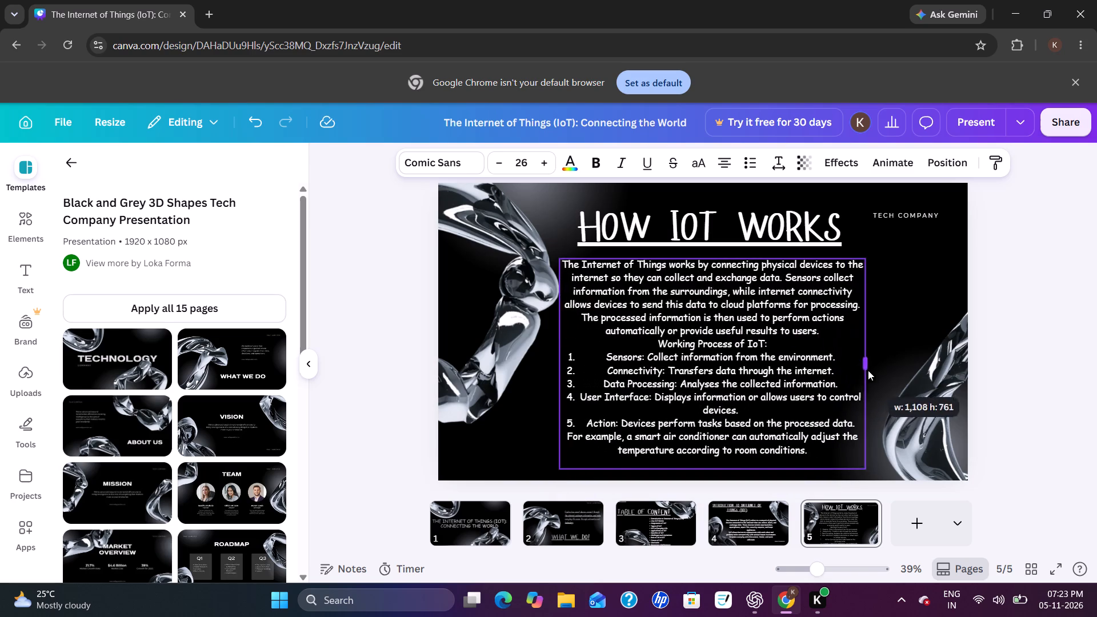
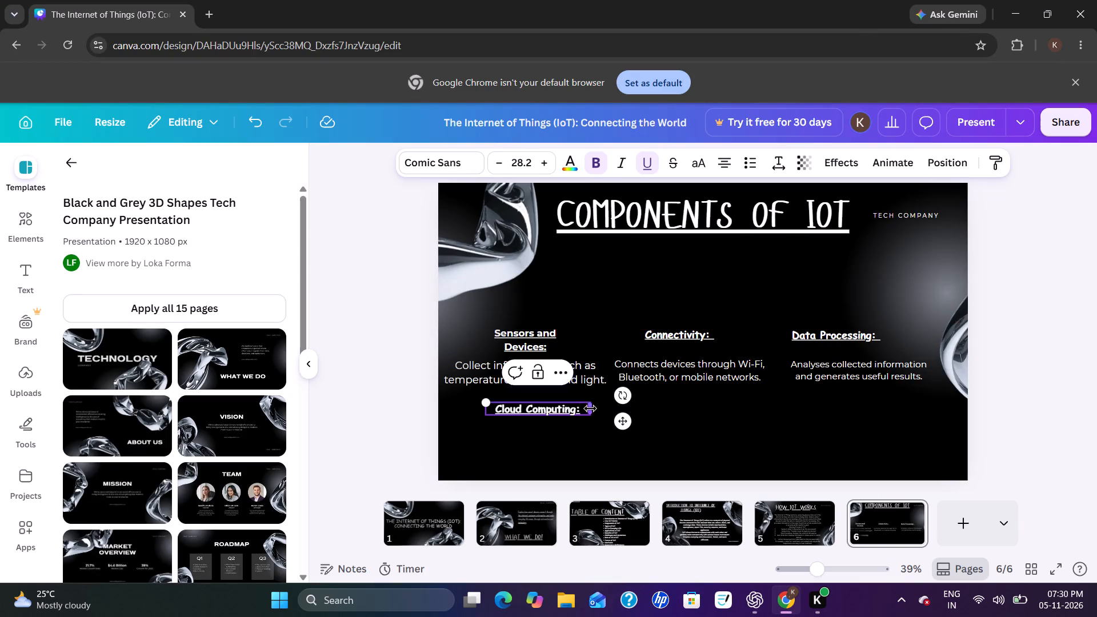
Increase the "Cloud Computing:" heading's text size to 30.2.
double_click(554, 160)
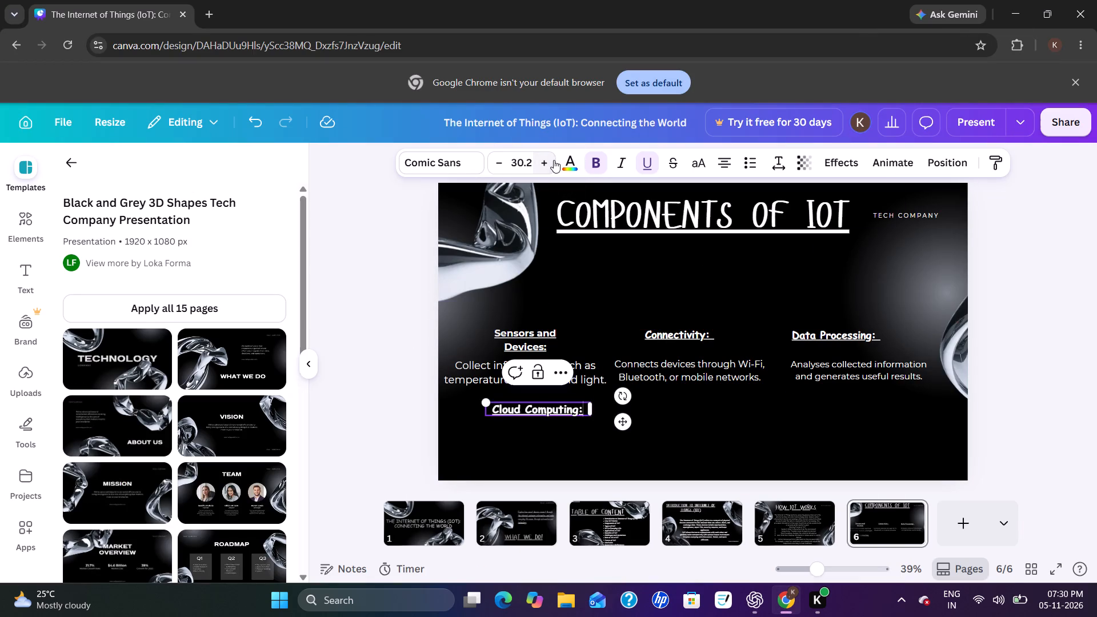
click(383, 384)
Duplicate the Sensors and Devices description and place the copy beneath the "Cloud Computing:" heading.
click(514, 377)
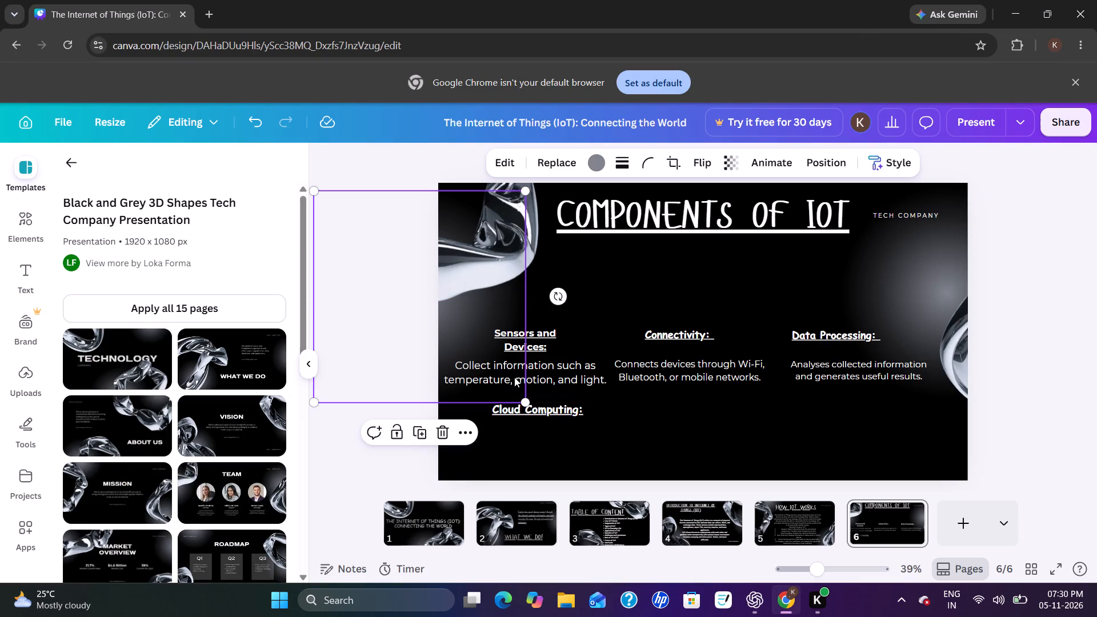
click(561, 372)
click(567, 336)
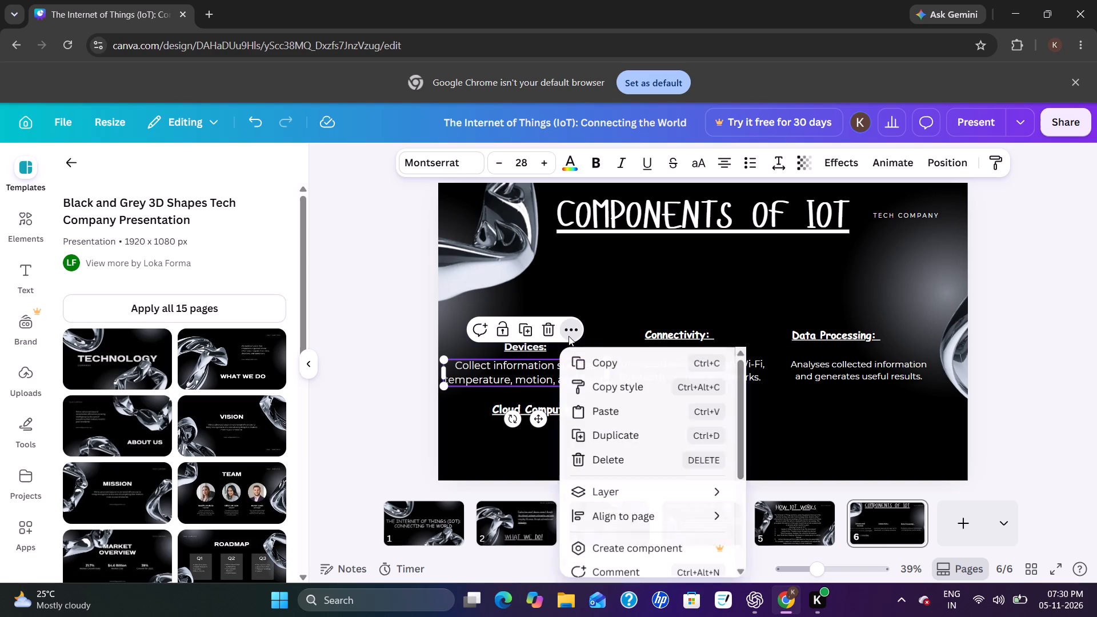
click(610, 444)
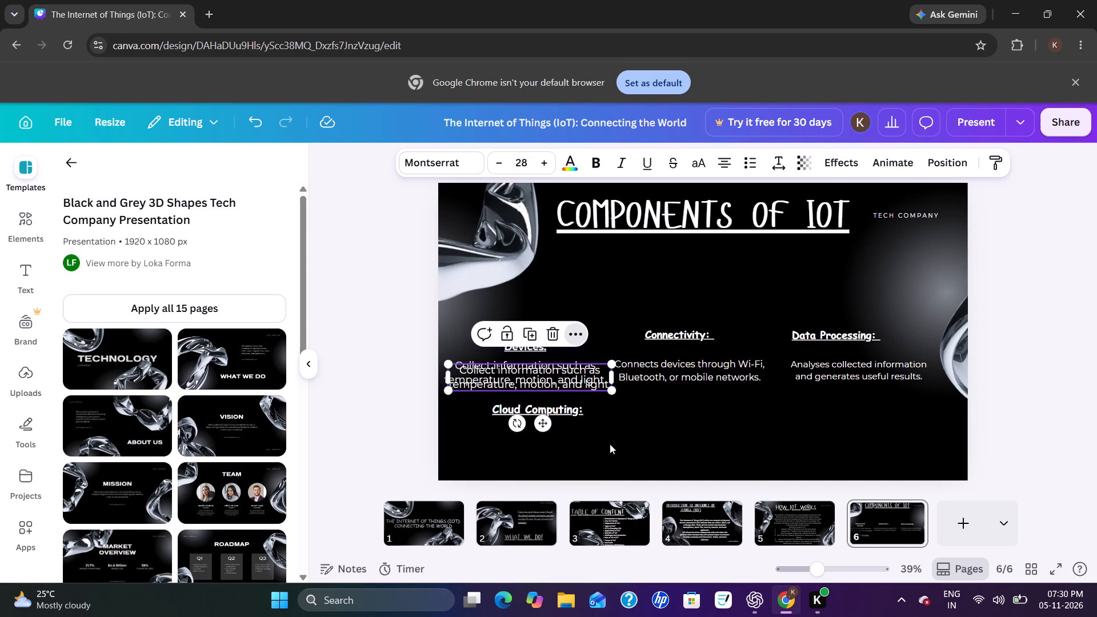
drag(562, 382, 562, 451)
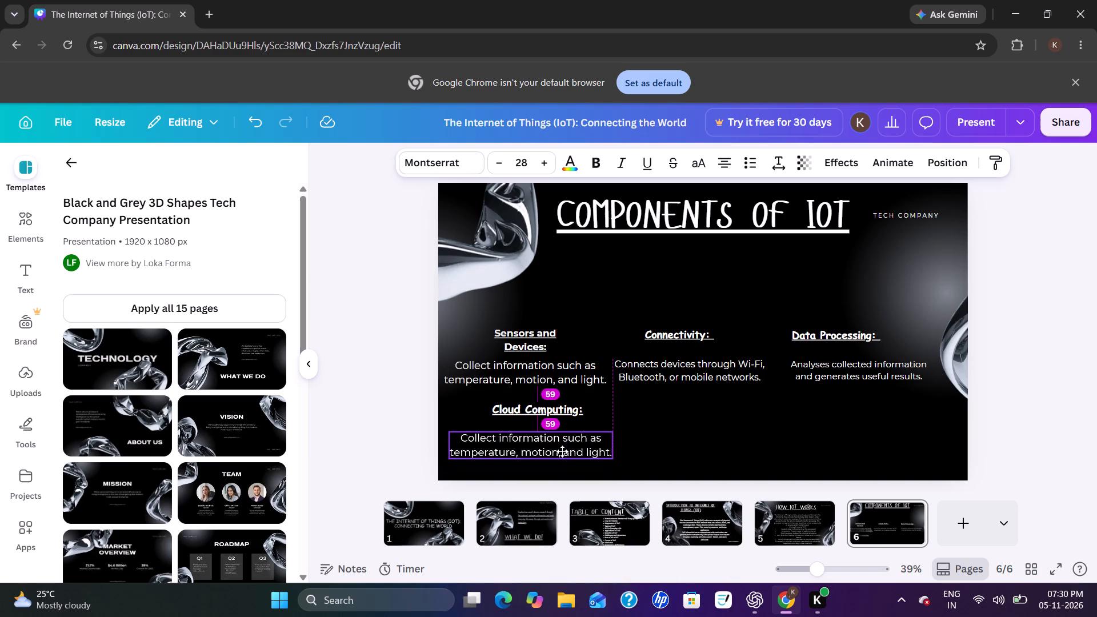
drag(562, 451, 560, 444)
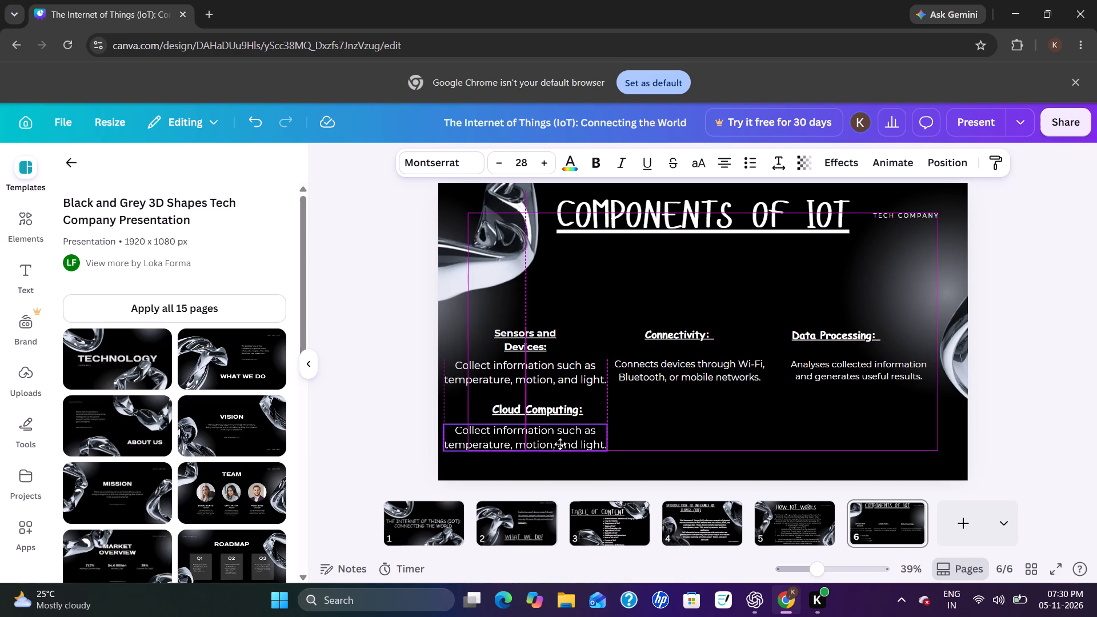
drag(560, 444, 567, 443)
Increase the Connectivity description's text size by one step and widen its box to keep the sentence on two lines.
click(643, 378)
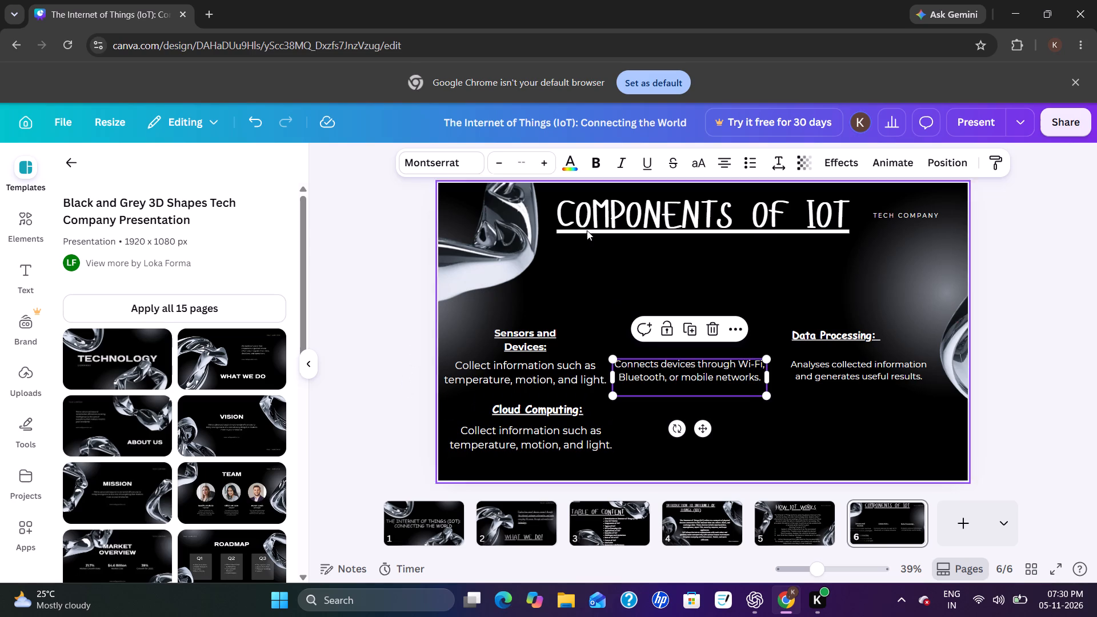
click(541, 171)
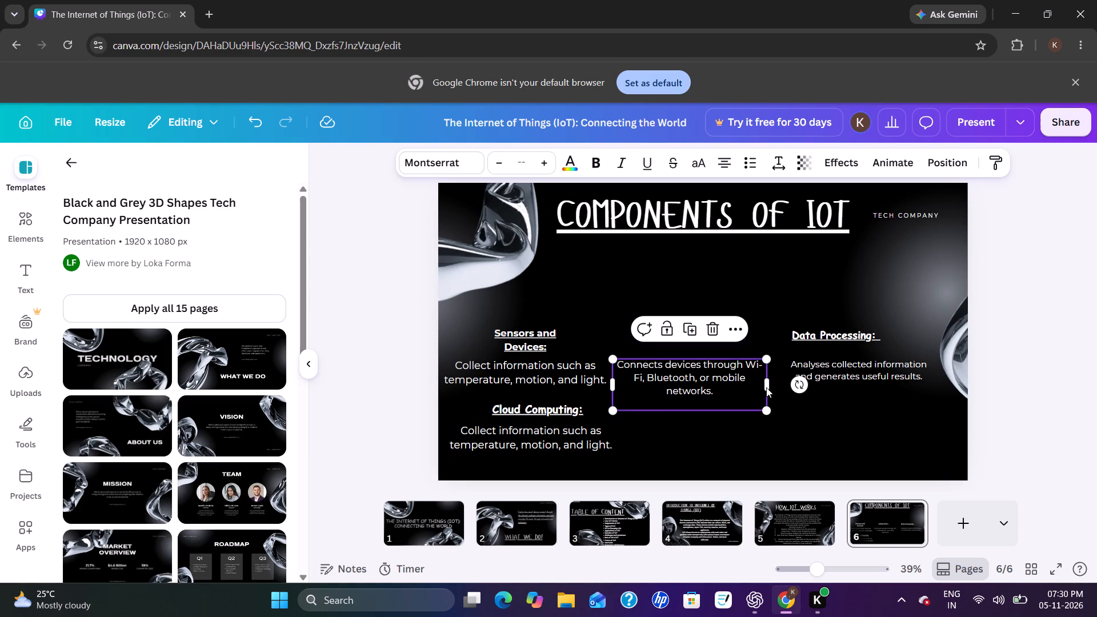
drag(770, 387, 782, 384)
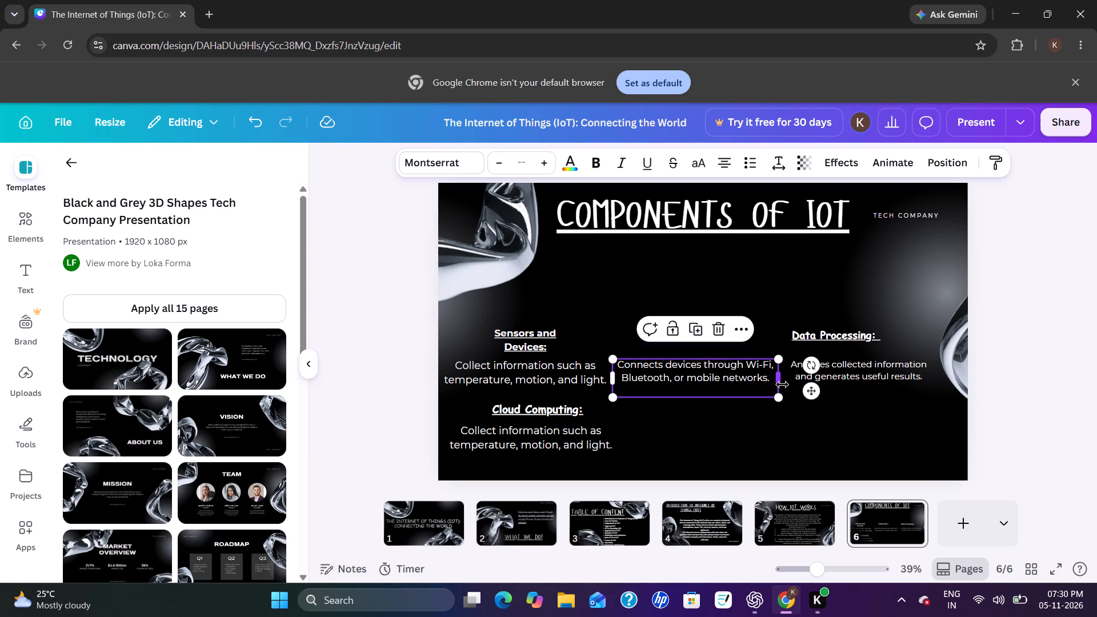
Increase the Data Processing description's text size by two steps and widen its box to about 577, keeping the sentence on two lines.
click(877, 356)
click(832, 364)
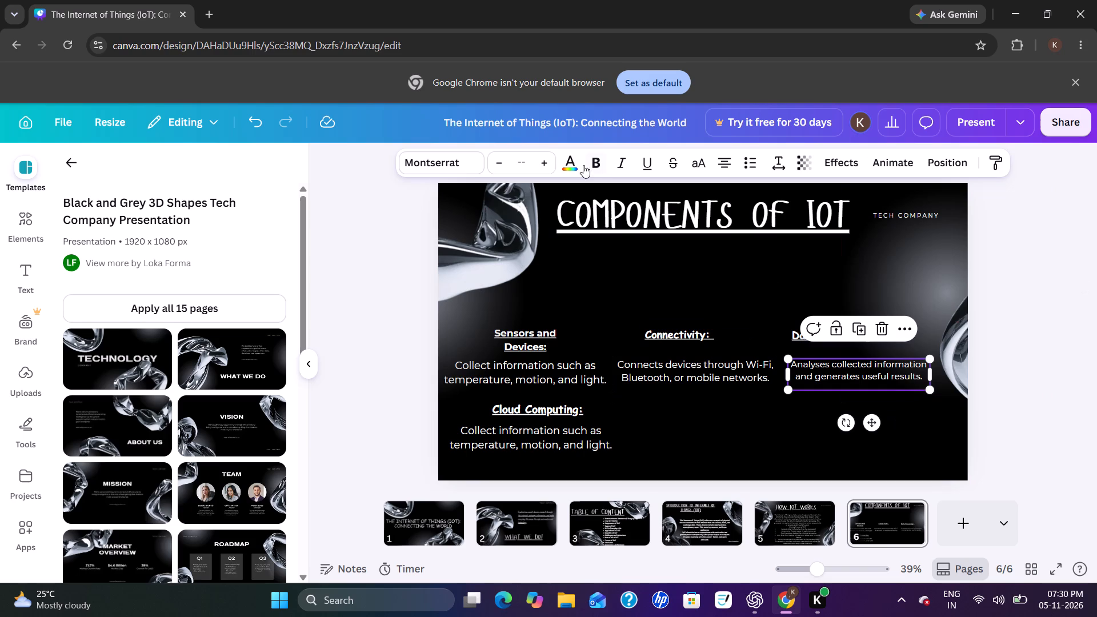
double_click(539, 161)
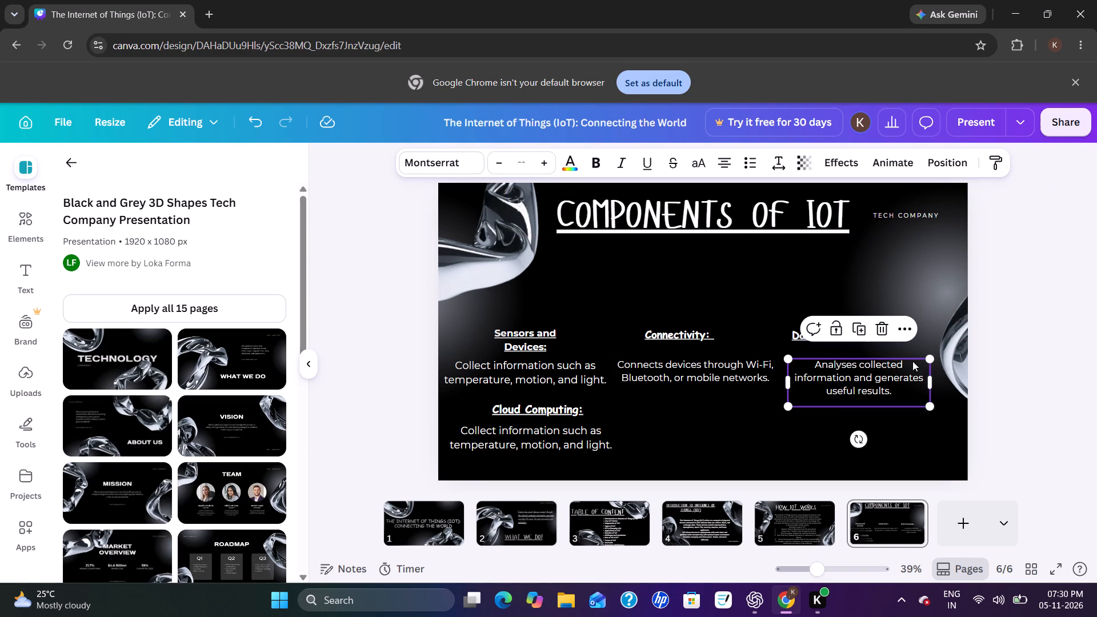
drag(936, 381, 953, 382)
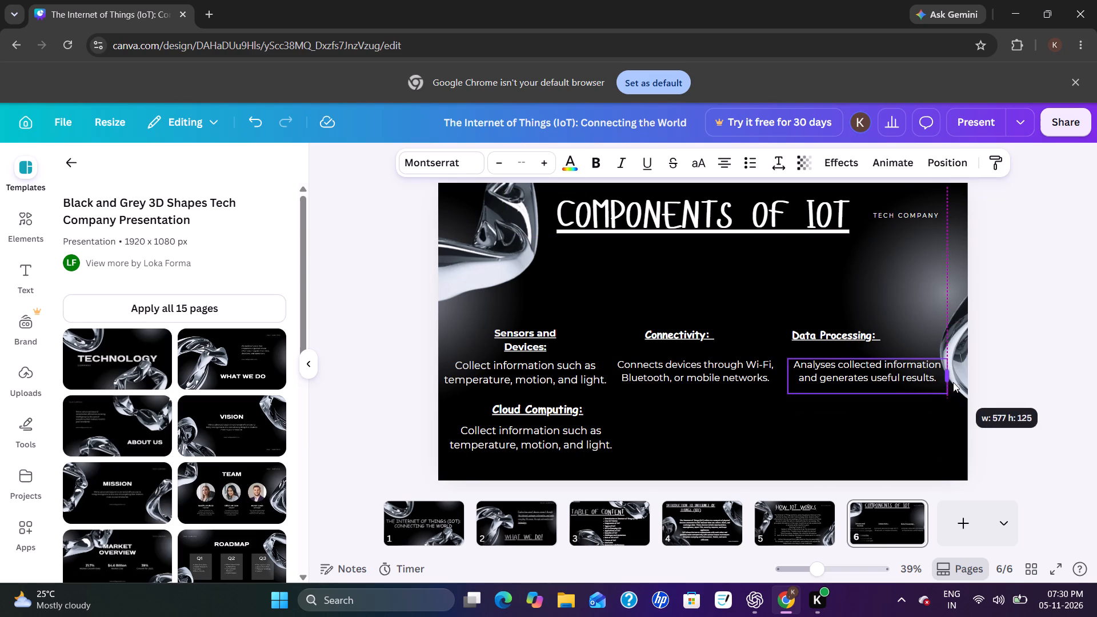
drag(953, 382, 952, 382)
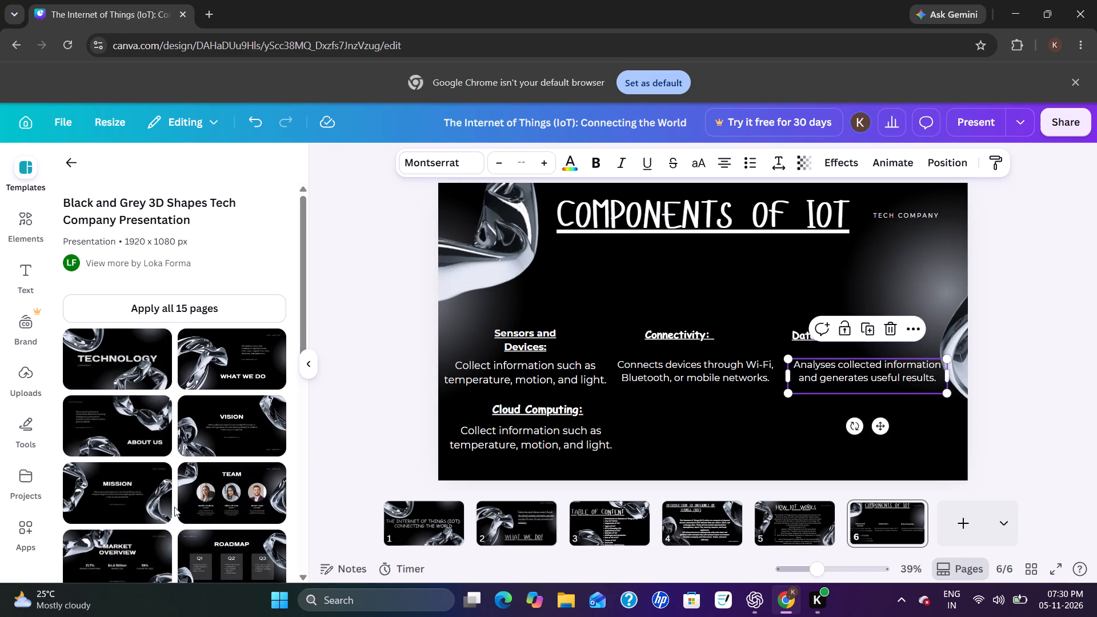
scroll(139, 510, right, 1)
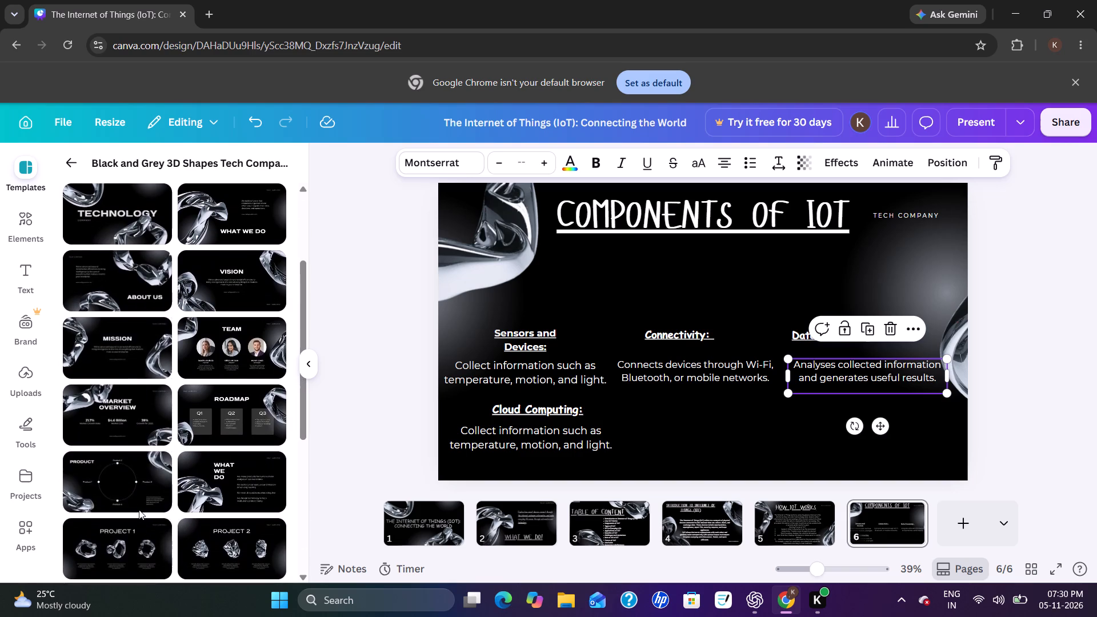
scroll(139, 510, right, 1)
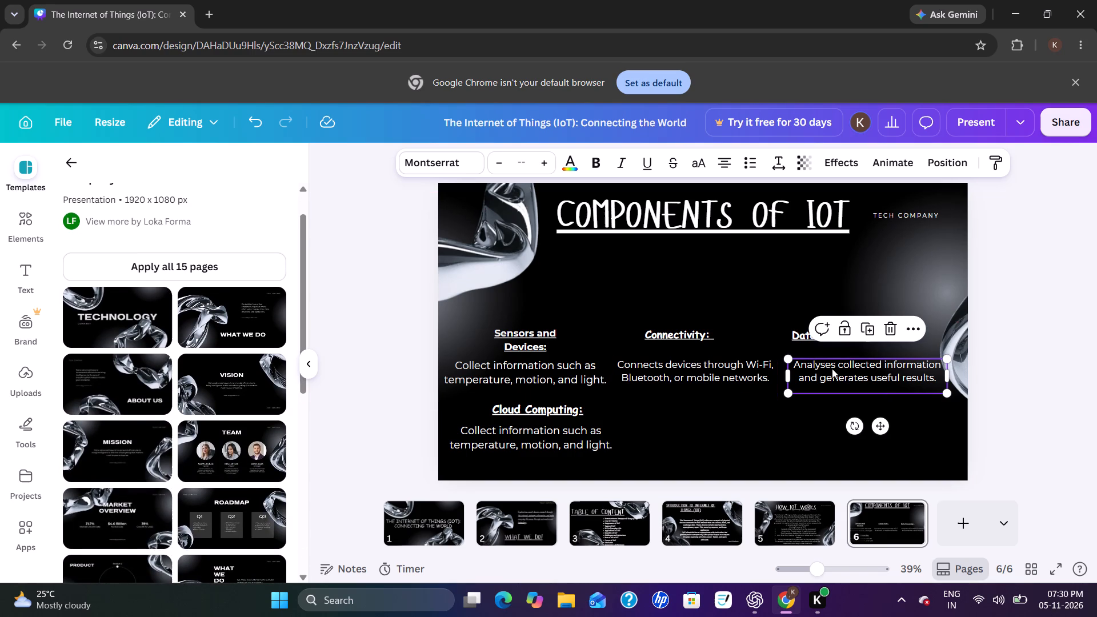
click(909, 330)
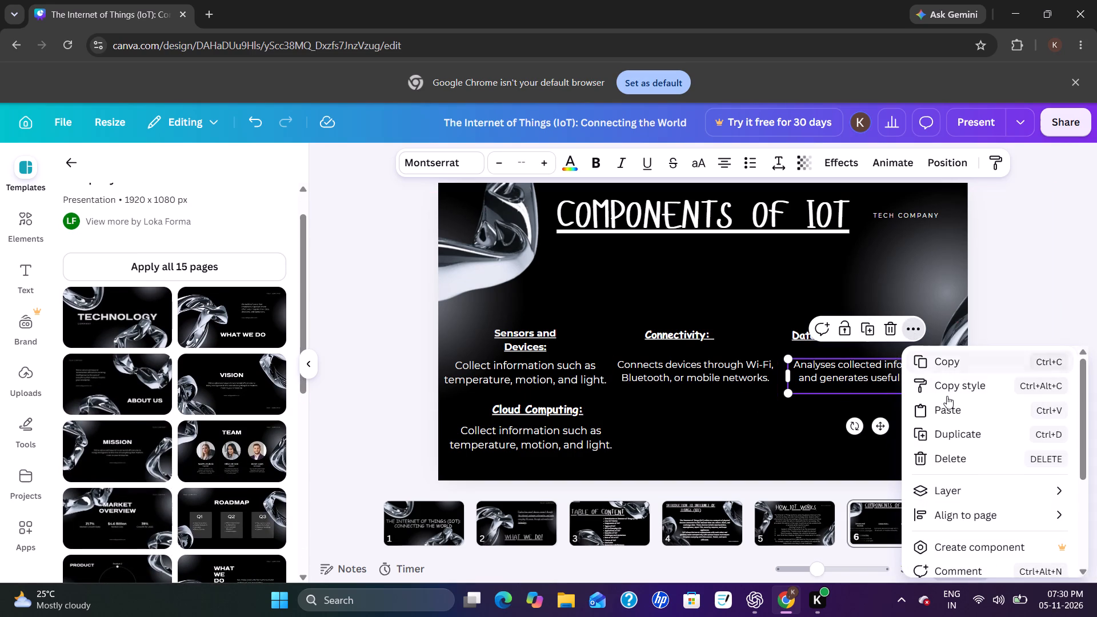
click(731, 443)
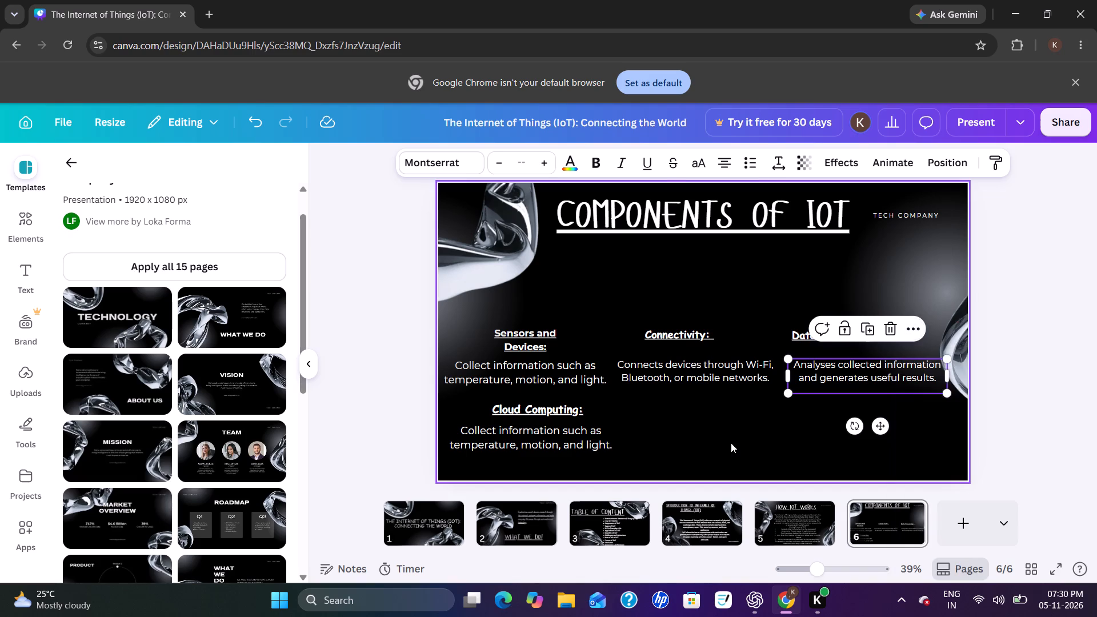
Duplicate the "Cloud Computing:" heading and place the copy beneath the Connectivity description in the middle column.
click(559, 404)
click(584, 375)
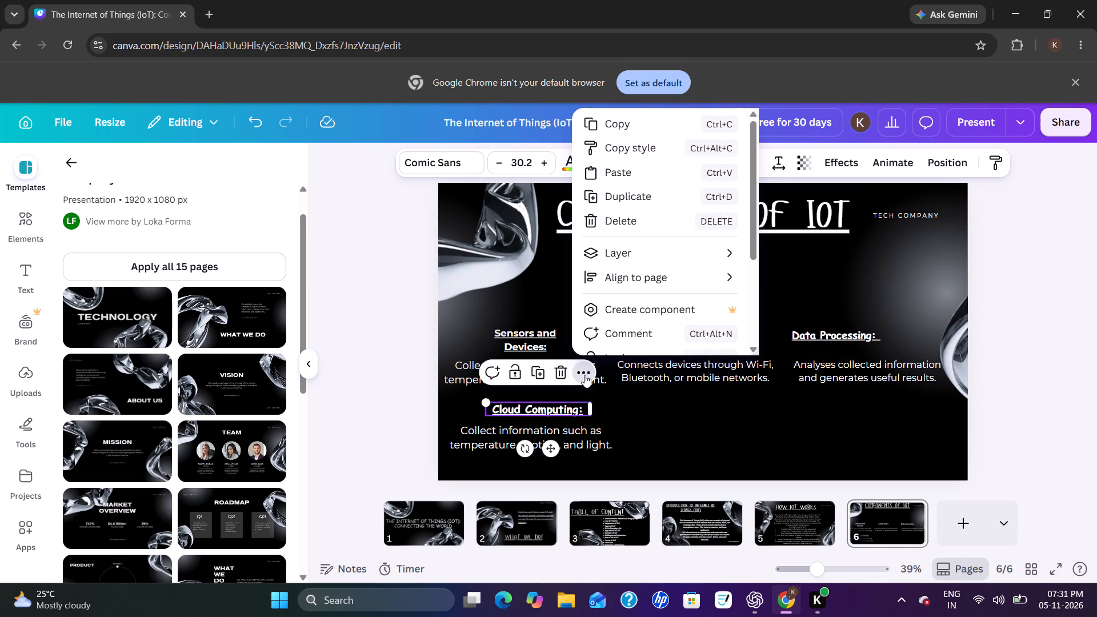
click(648, 189)
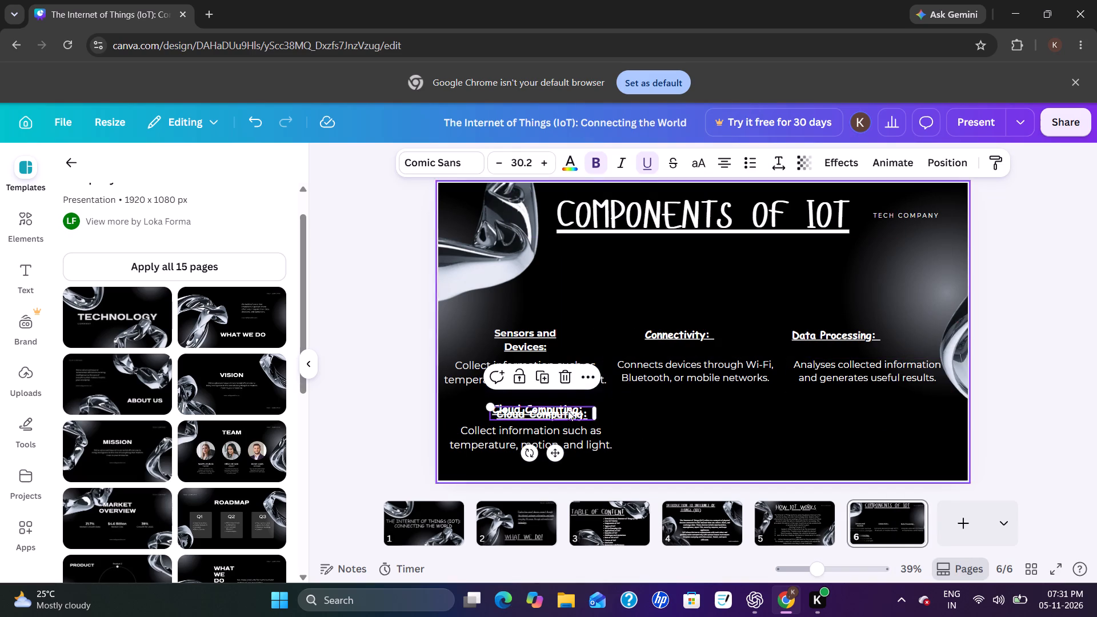
drag(566, 414, 724, 405)
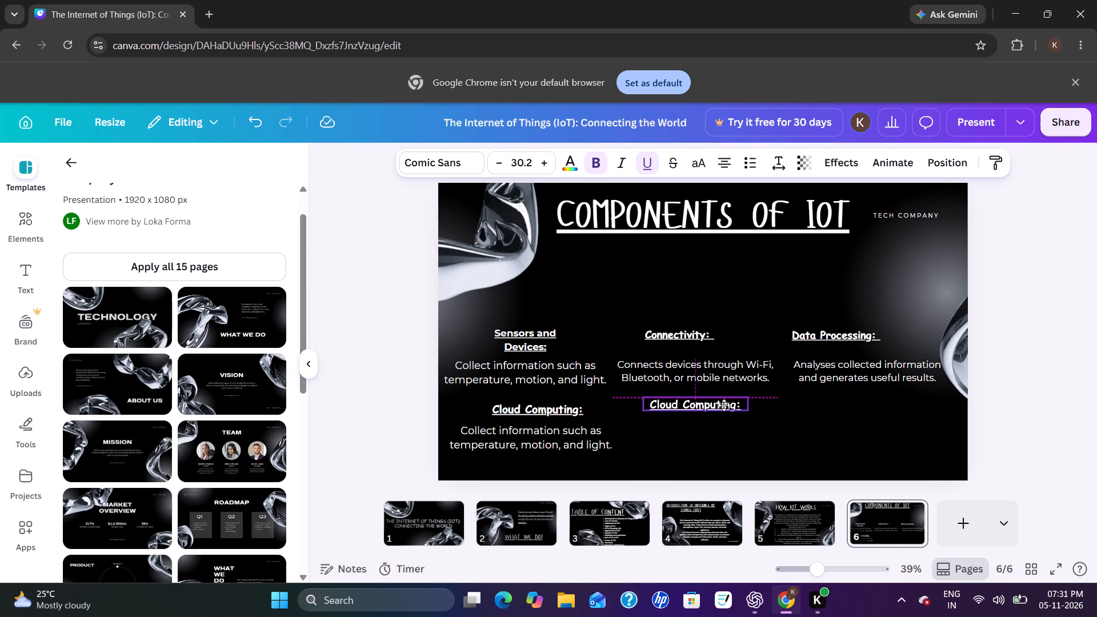
drag(724, 405, 712, 407)
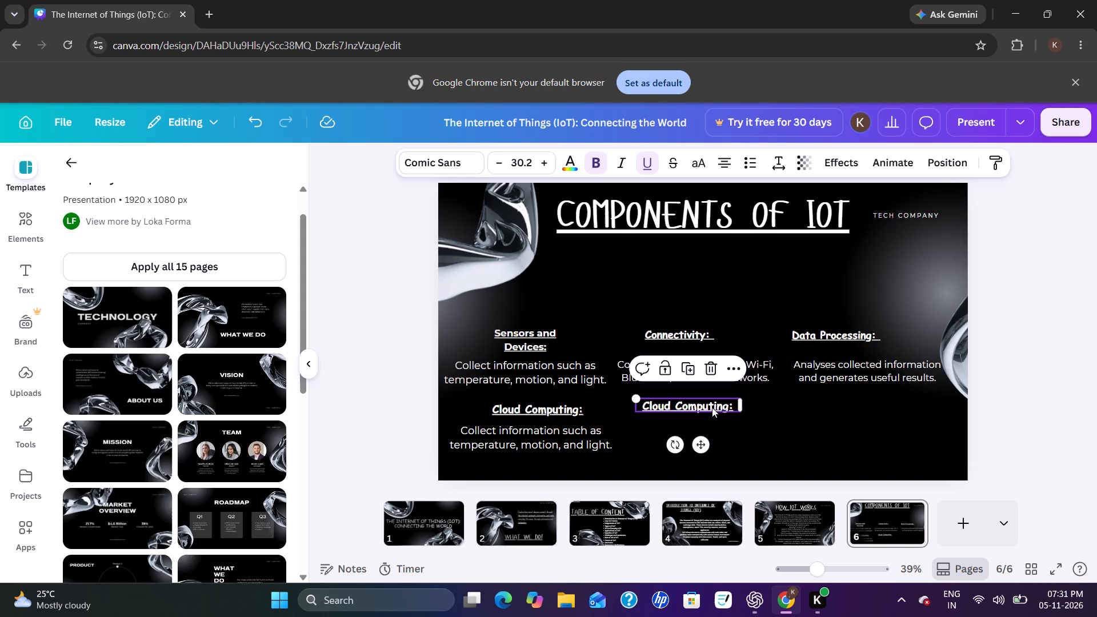
click(718, 402)
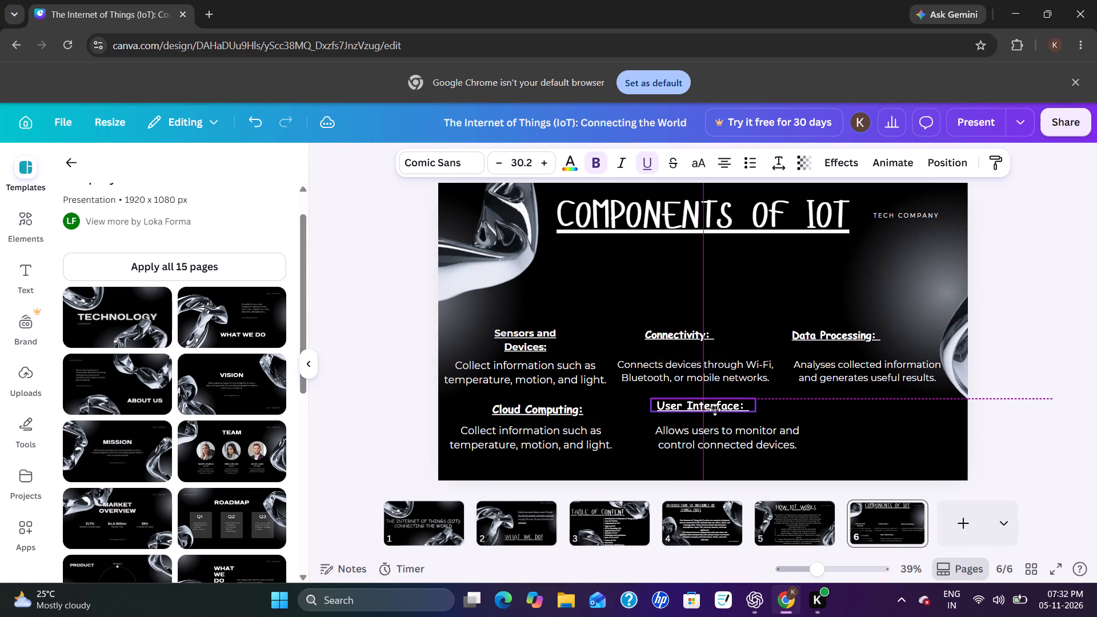
drag(715, 410, 713, 412)
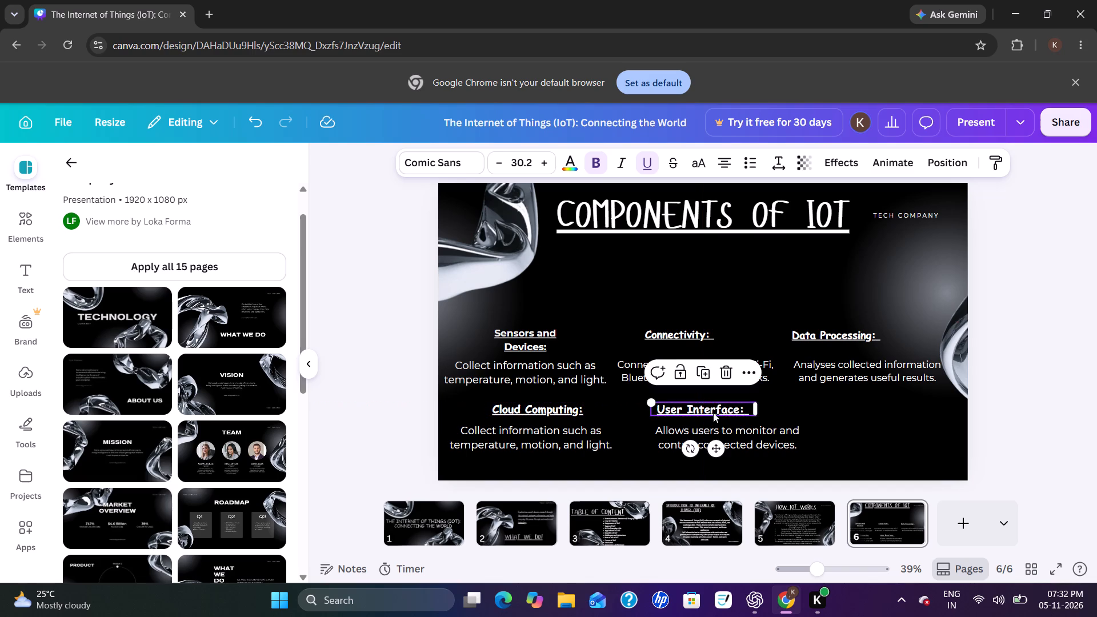
click(983, 338)
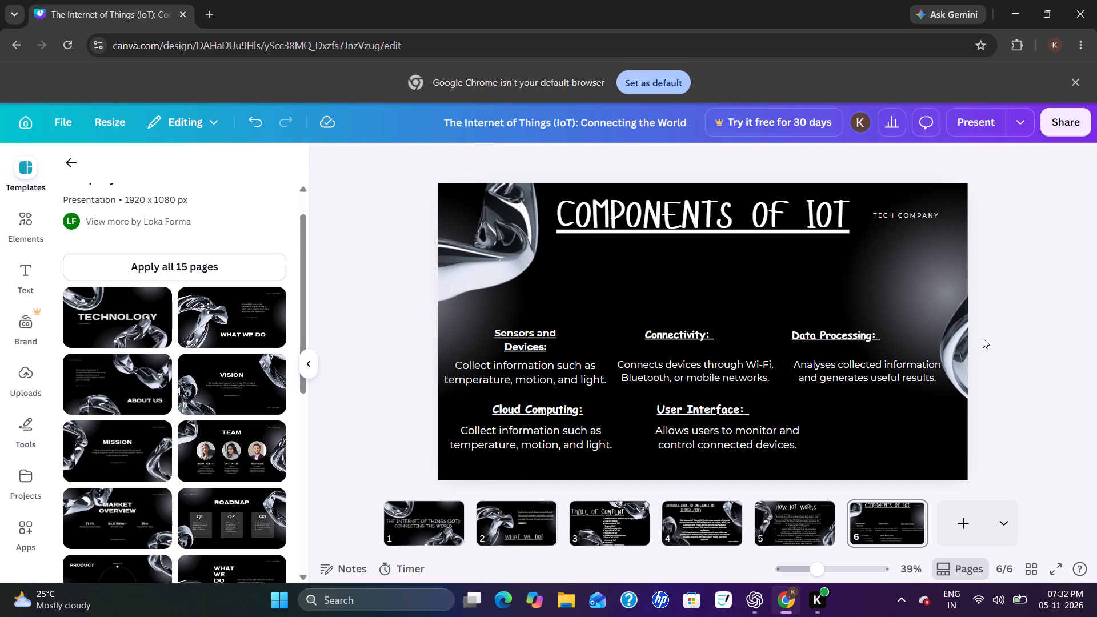
Move the metallic shape at the slide's right edge up and inward so it fills the upper-right corner.
drag(958, 343, 909, 282)
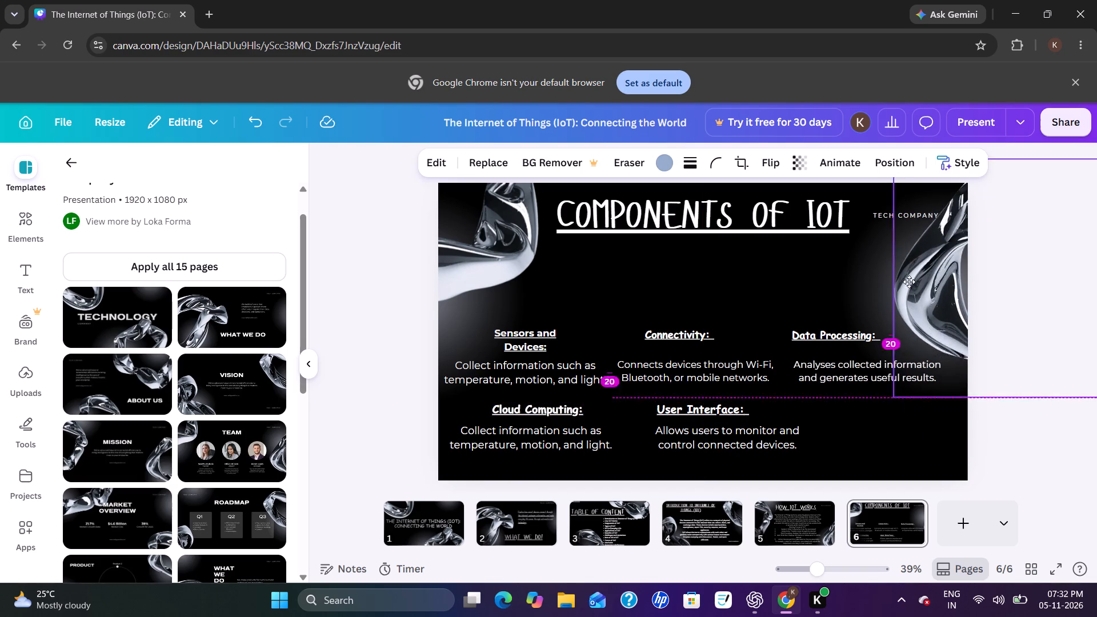
drag(909, 282, 904, 290)
drag(900, 213, 883, 202)
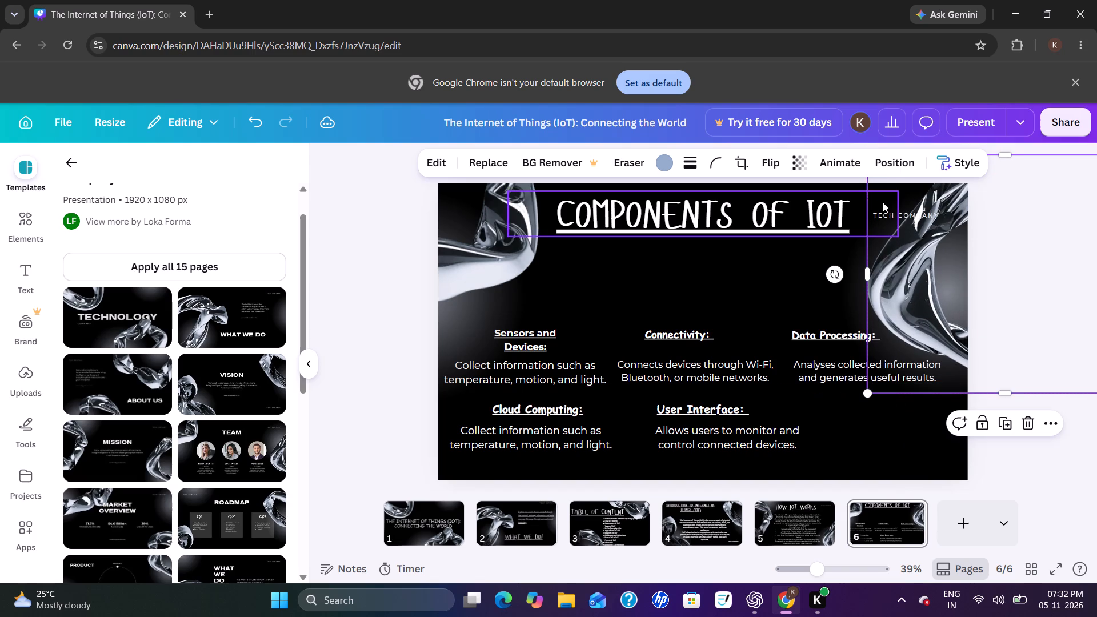
Move the "TECH COMPANY" label to the slide's lower-right area beside the User Interface description and shrink it.
click(897, 217)
drag(897, 217, 895, 231)
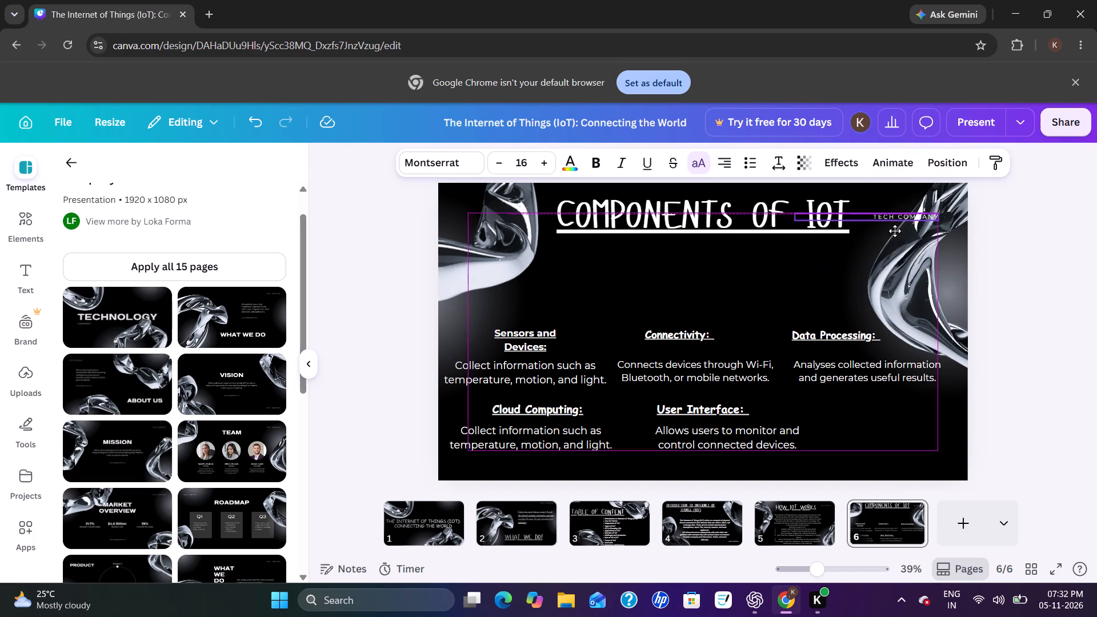
drag(895, 231, 907, 440)
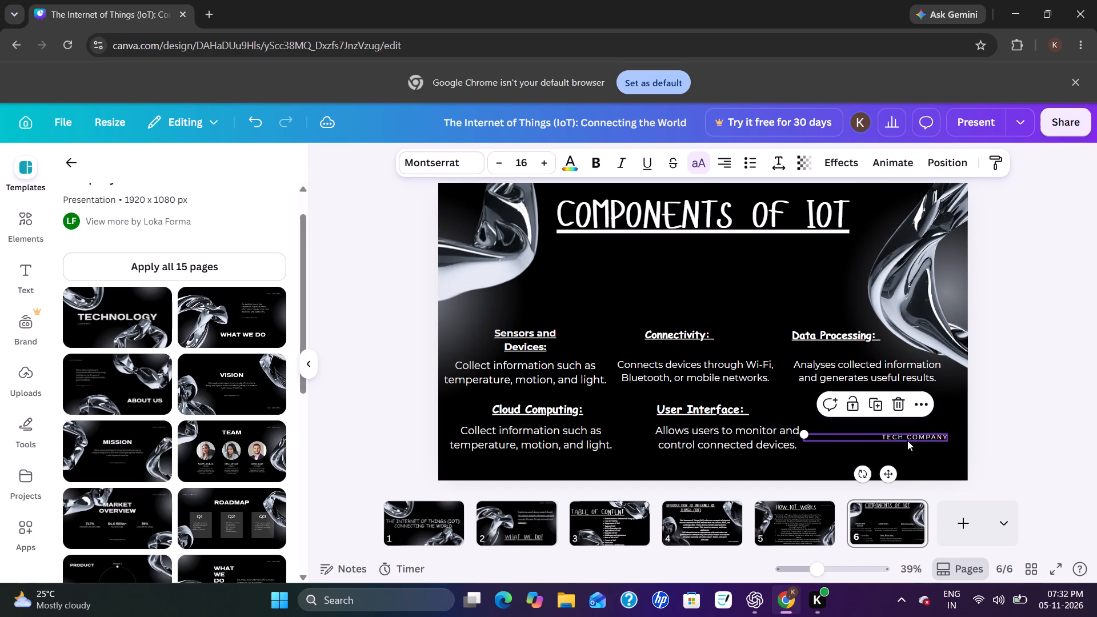
drag(806, 434, 834, 422)
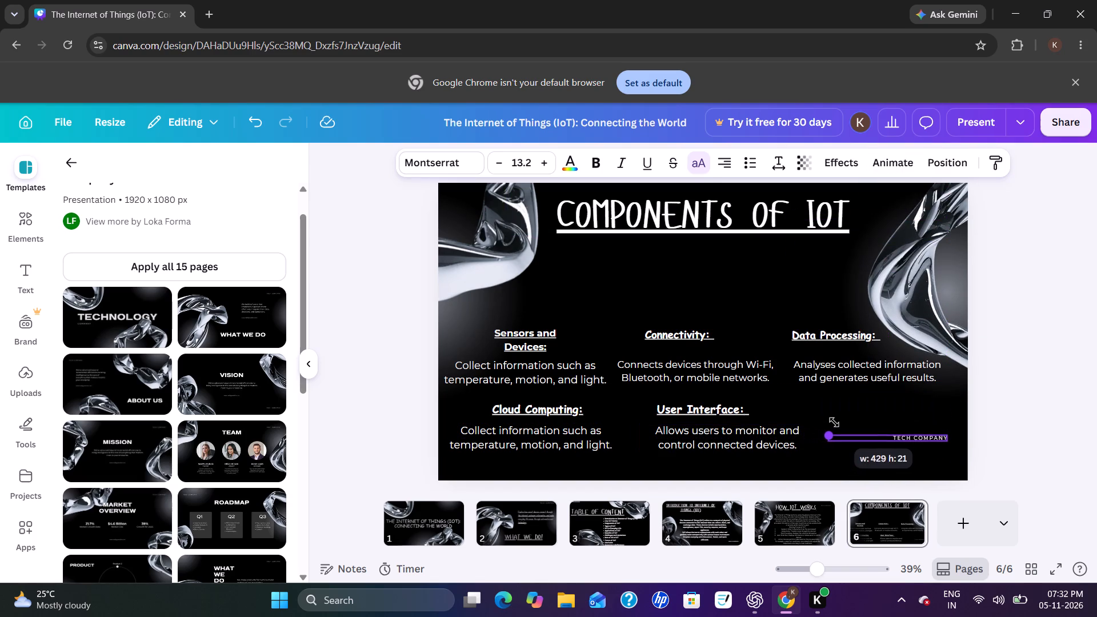
drag(834, 422, 871, 426)
click(986, 352)
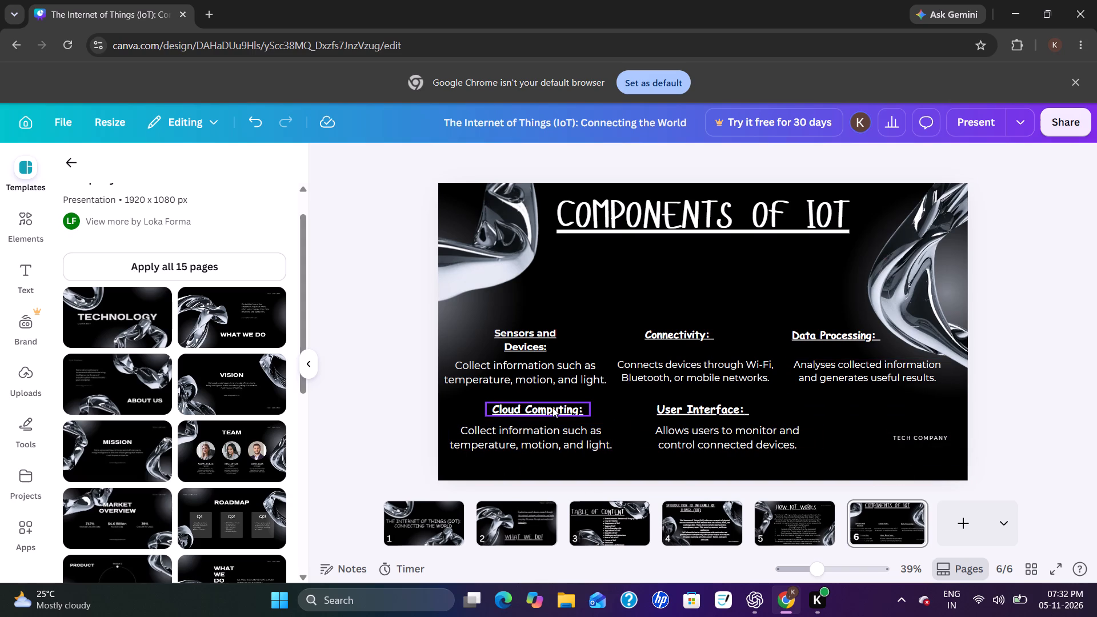
Move the "Components of IoT" title on page 6 slightly lower, keeping it horizontally where it is.
click(1052, 228)
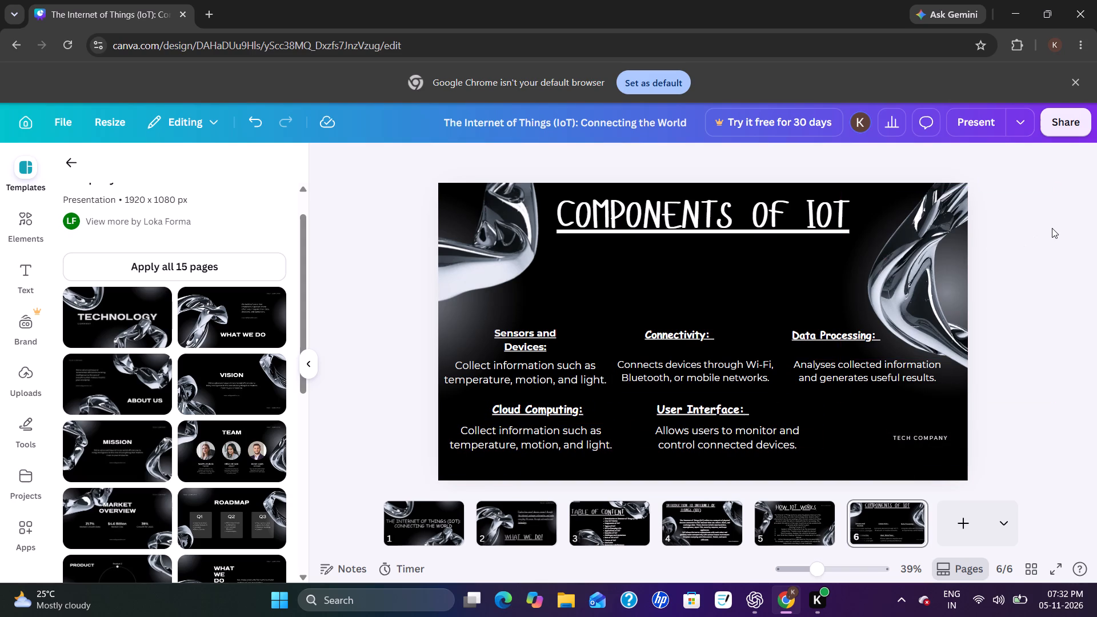
click(1052, 228)
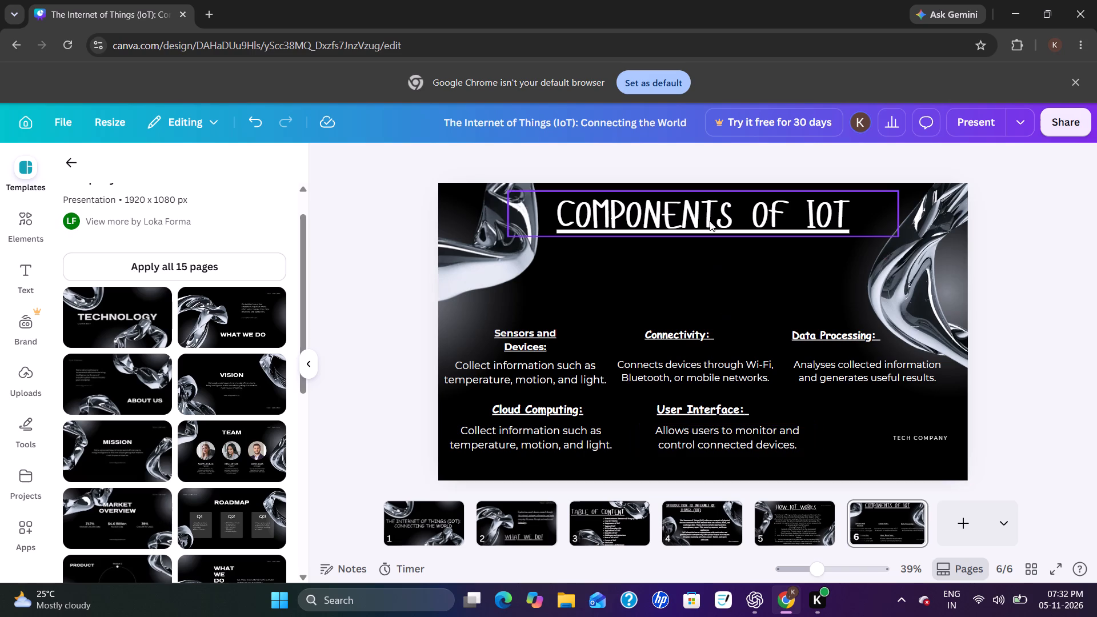
click(701, 214)
drag(701, 214, 699, 236)
Enlarge the "Components of IoT" title's font size to 116.
triple_click(544, 159)
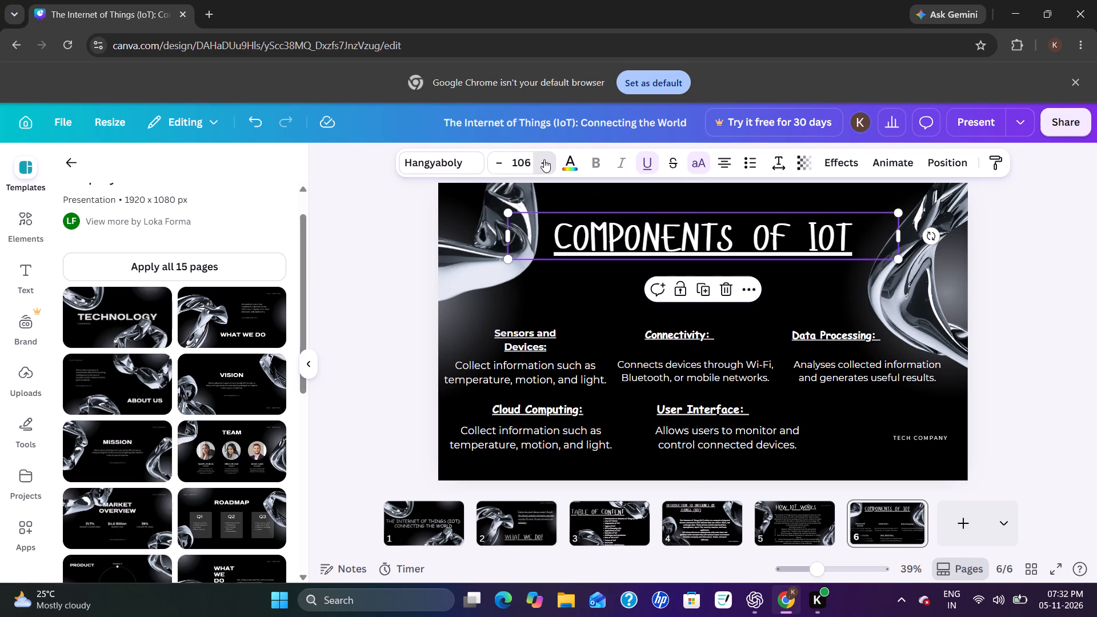
click(544, 159)
click(544, 159)
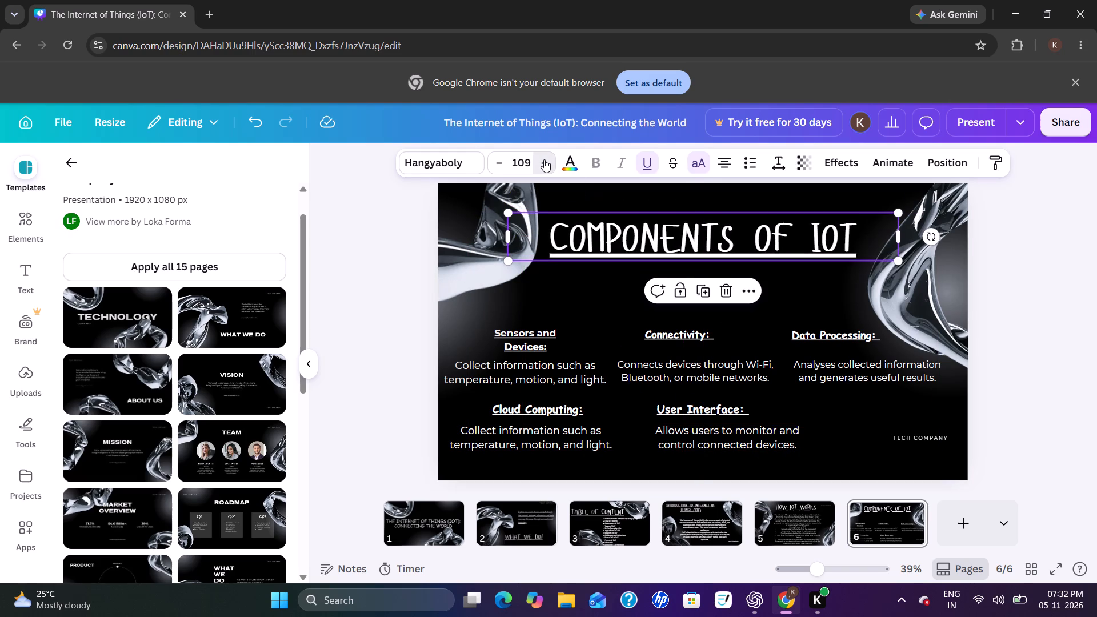
click(544, 159)
click(544, 159)
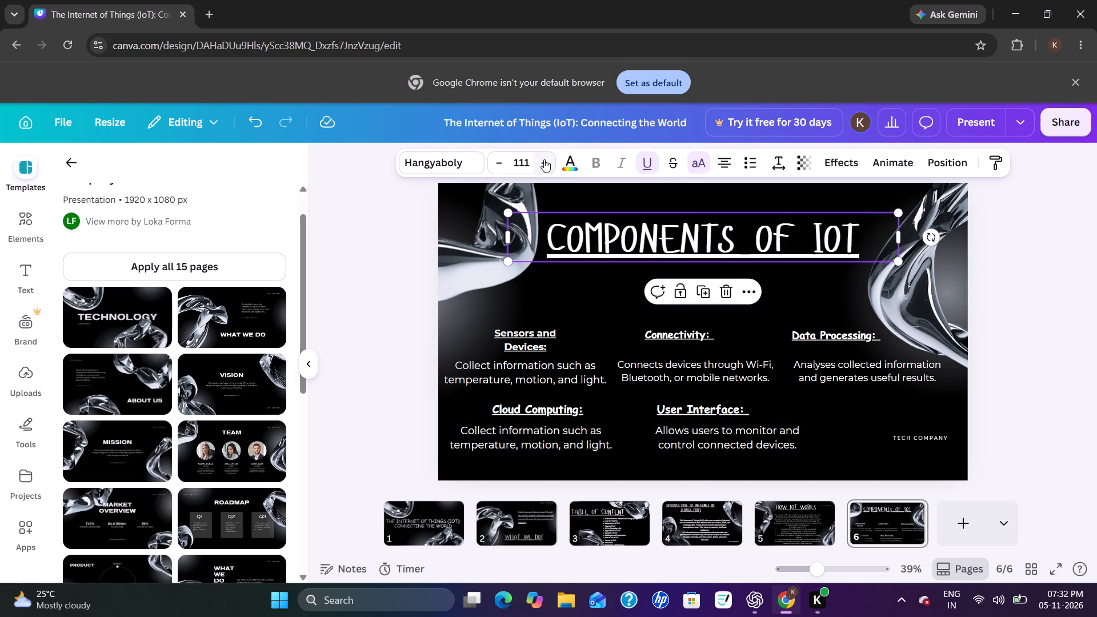
click(544, 159)
click(544, 159)
click(544, 159)
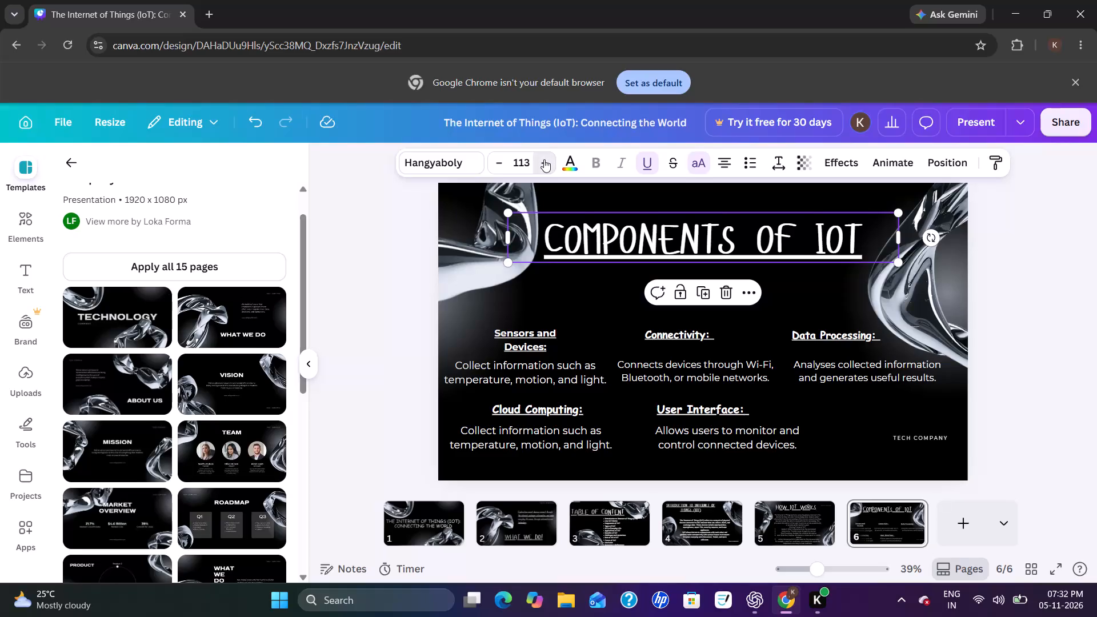
click(544, 159)
click(544, 159)
click(544, 159)
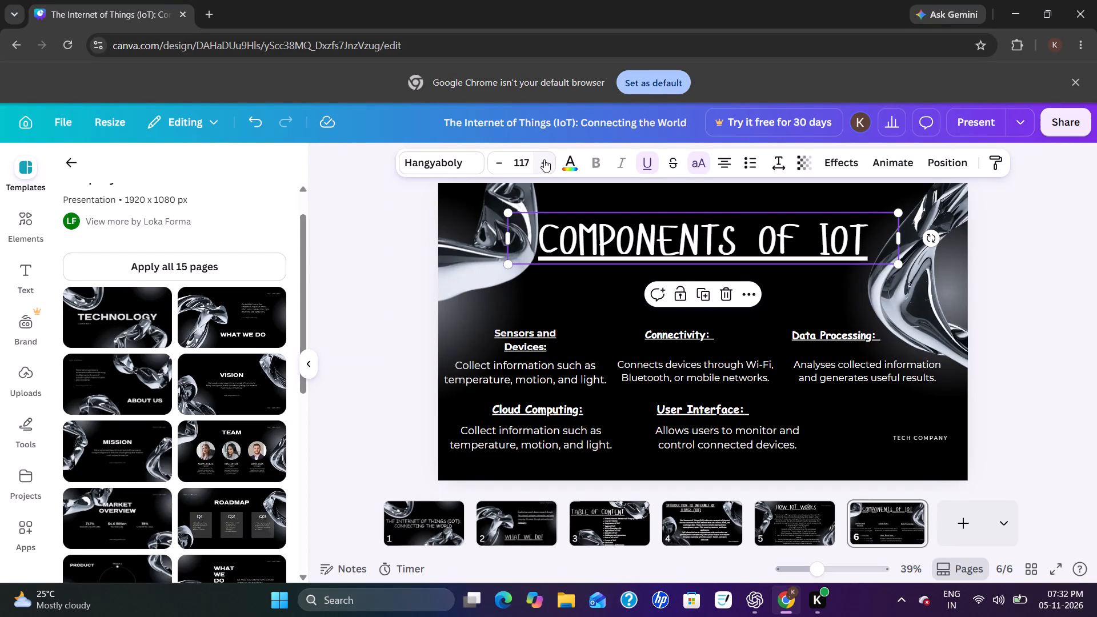
triple_click(498, 173)
click(498, 173)
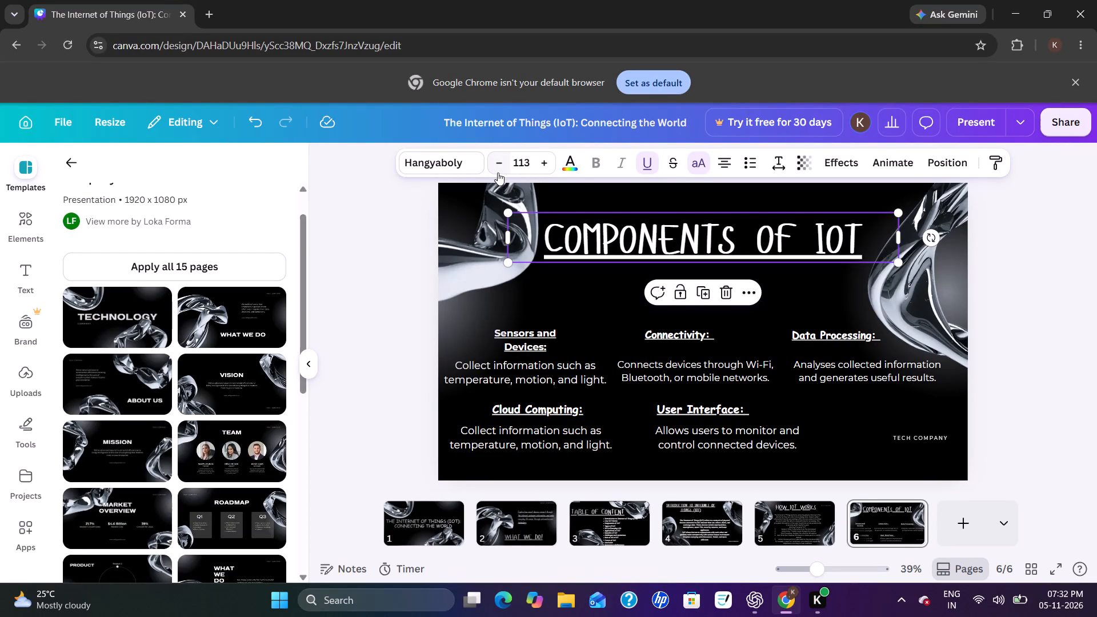
click(551, 160)
click(551, 160)
click(551, 160)
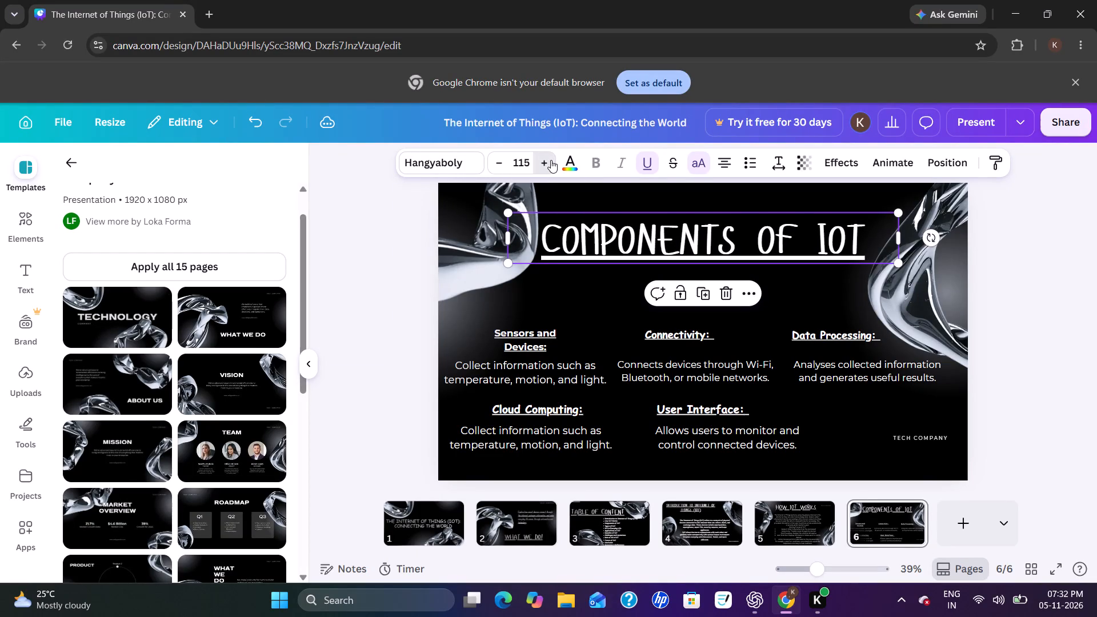
Recolour all five component headings, from "Sensors and Devices:" to "User Interface:", with the design's existing grey-to-white gradient.
click(470, 322)
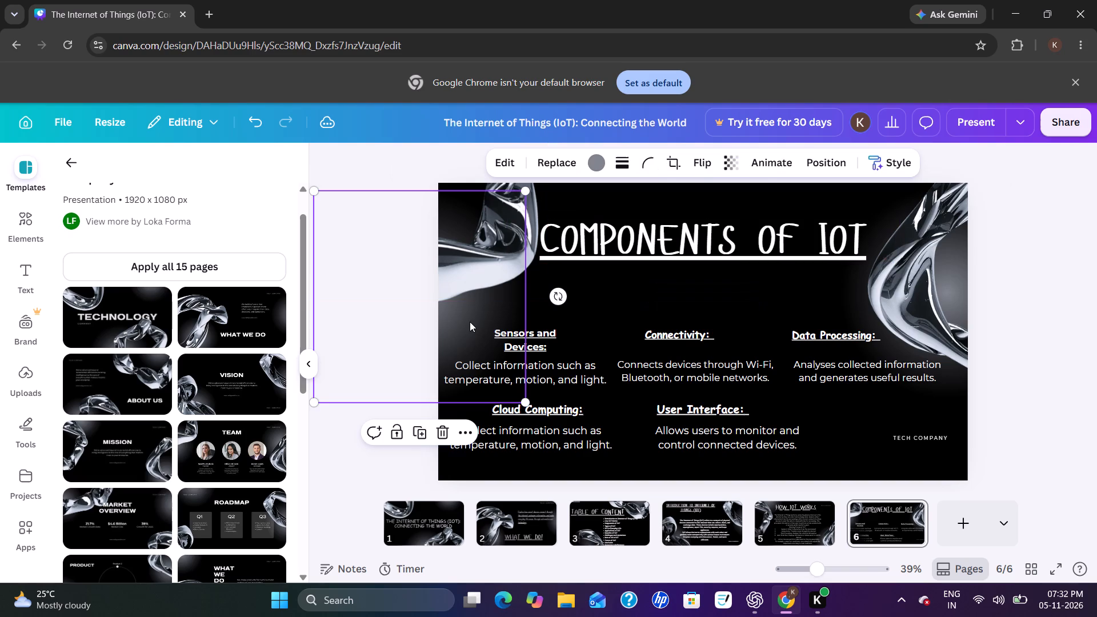
click(552, 351)
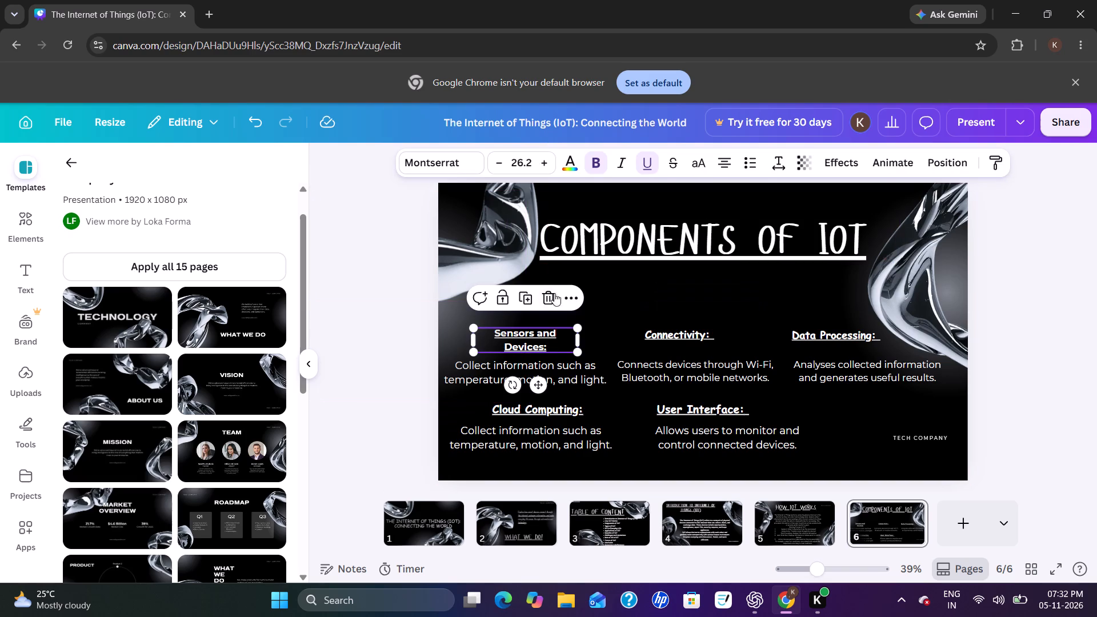
click(571, 157)
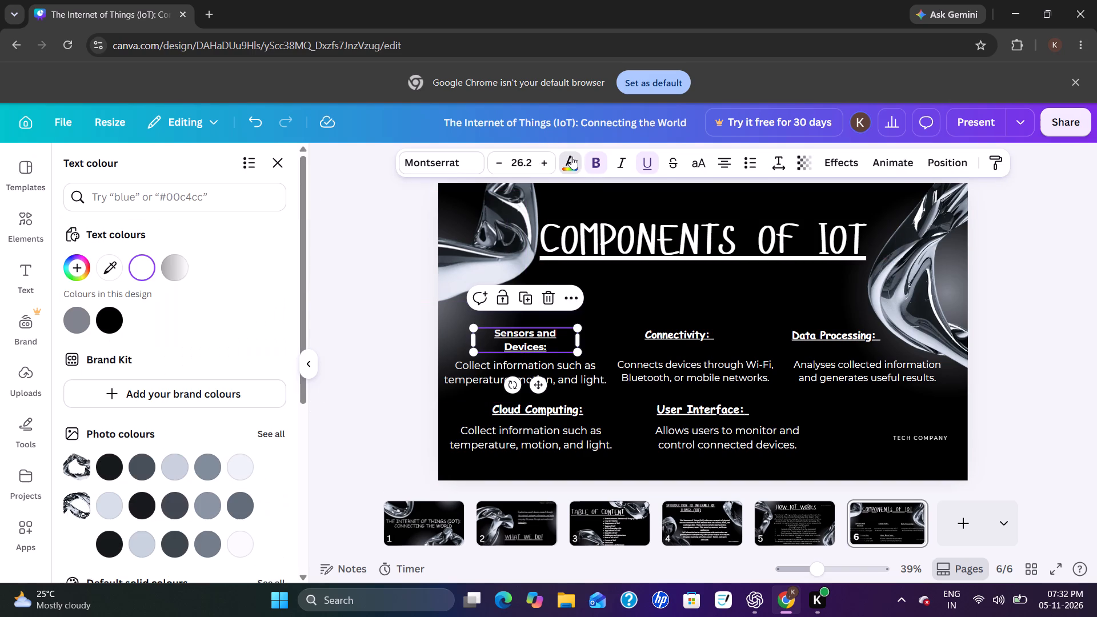
click(182, 279)
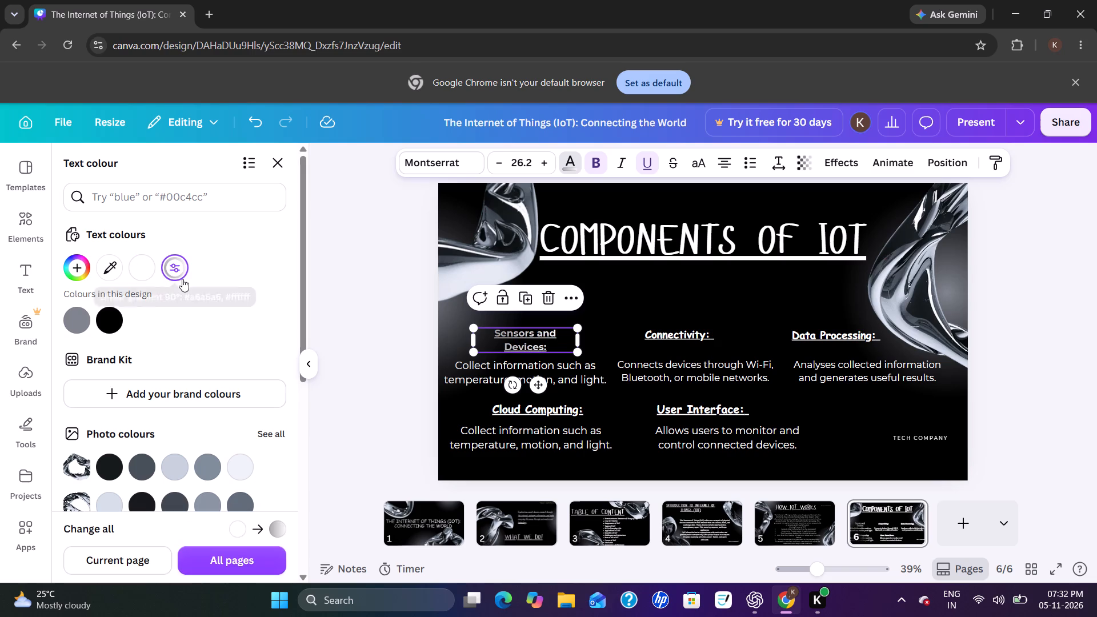
click(664, 330)
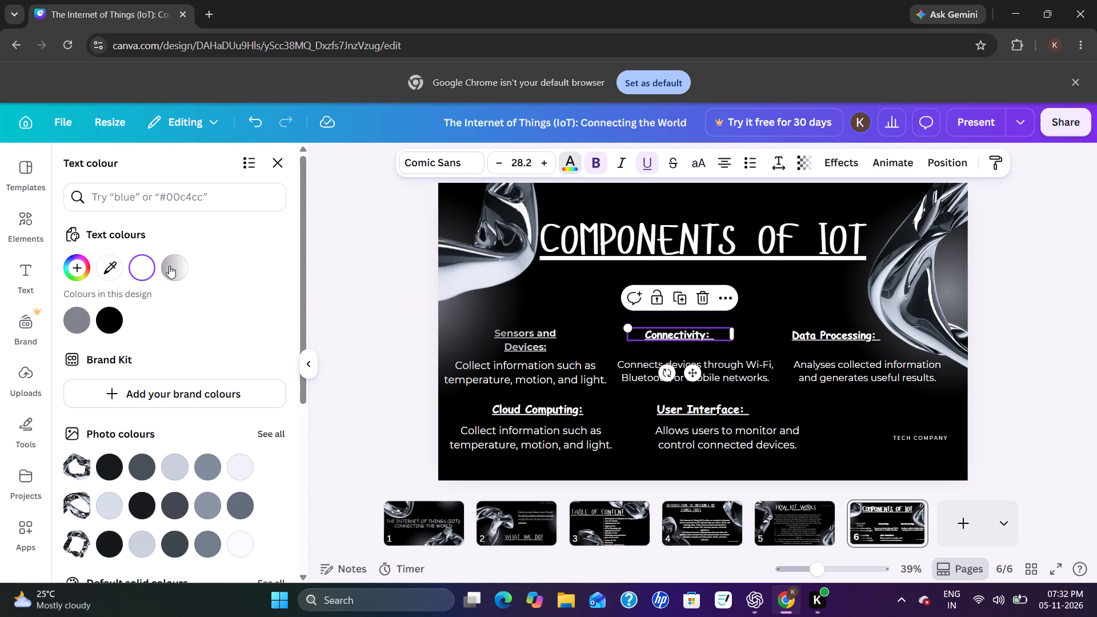
click(169, 265)
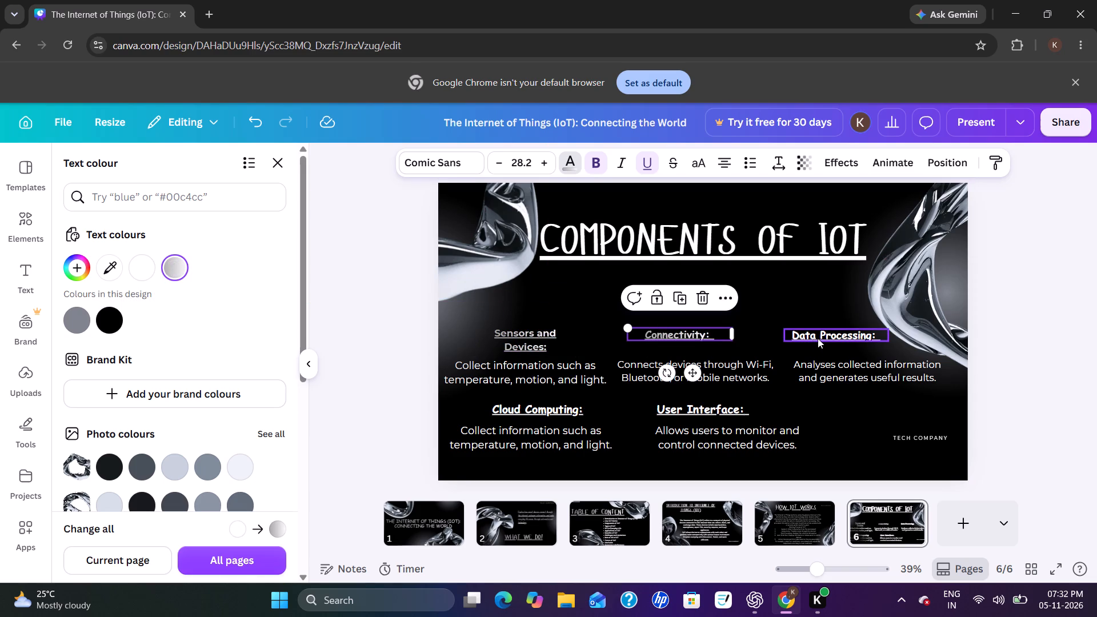
click(818, 338)
click(173, 274)
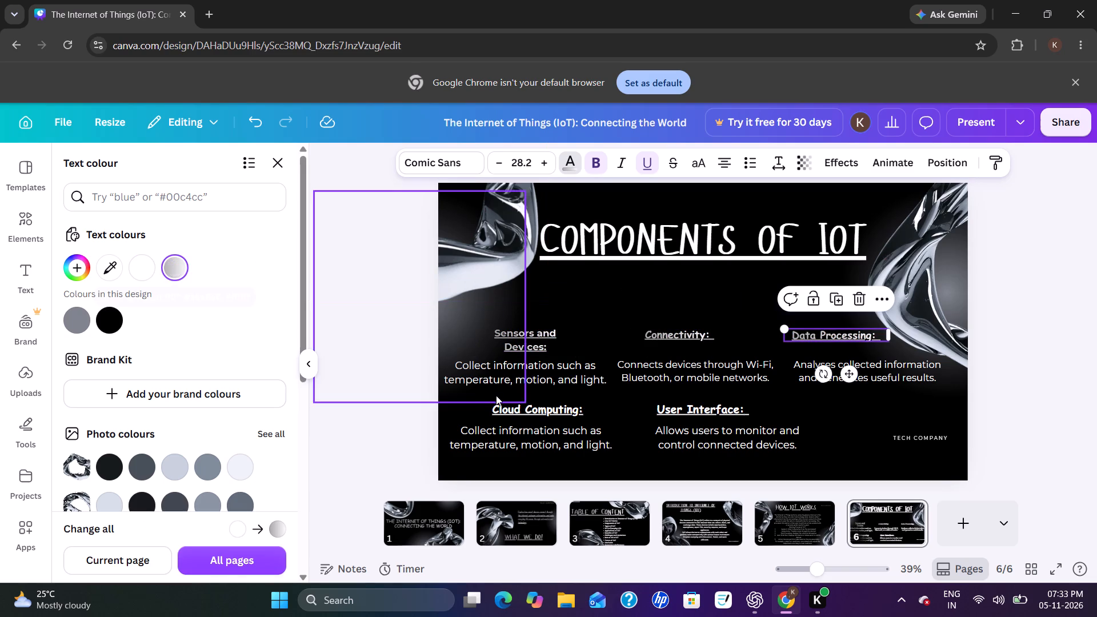
click(502, 407)
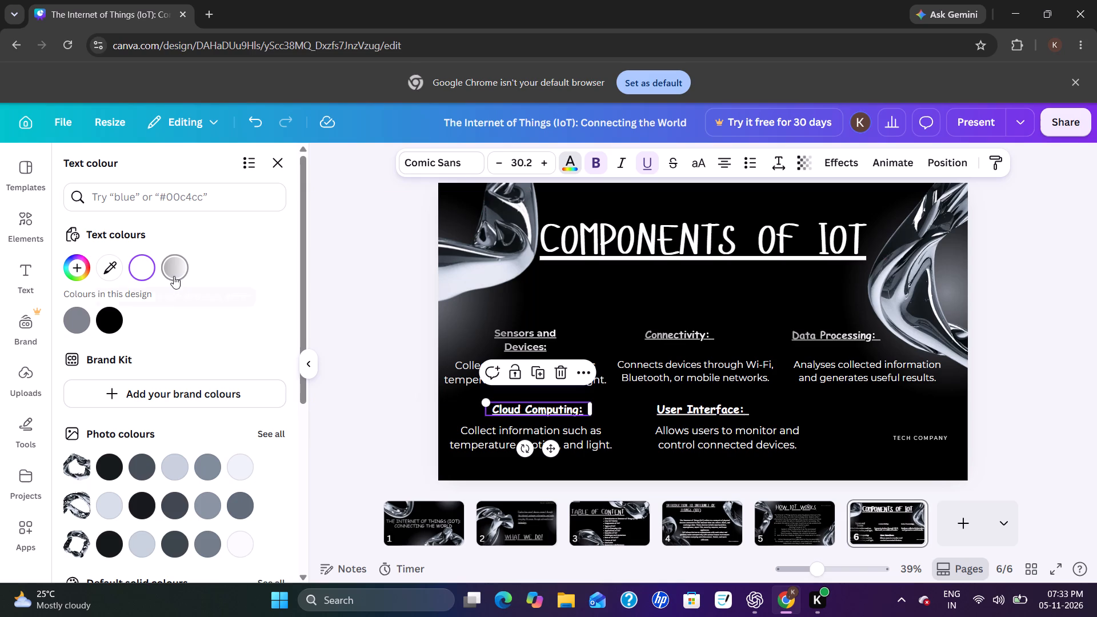
click(174, 276)
click(687, 408)
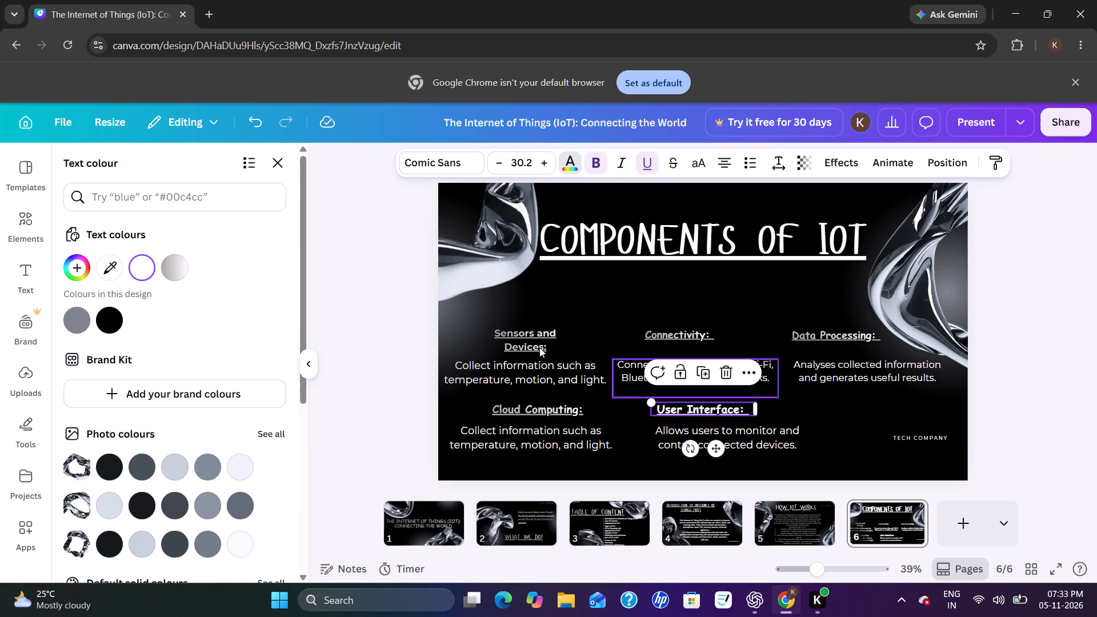
click(170, 266)
click(374, 374)
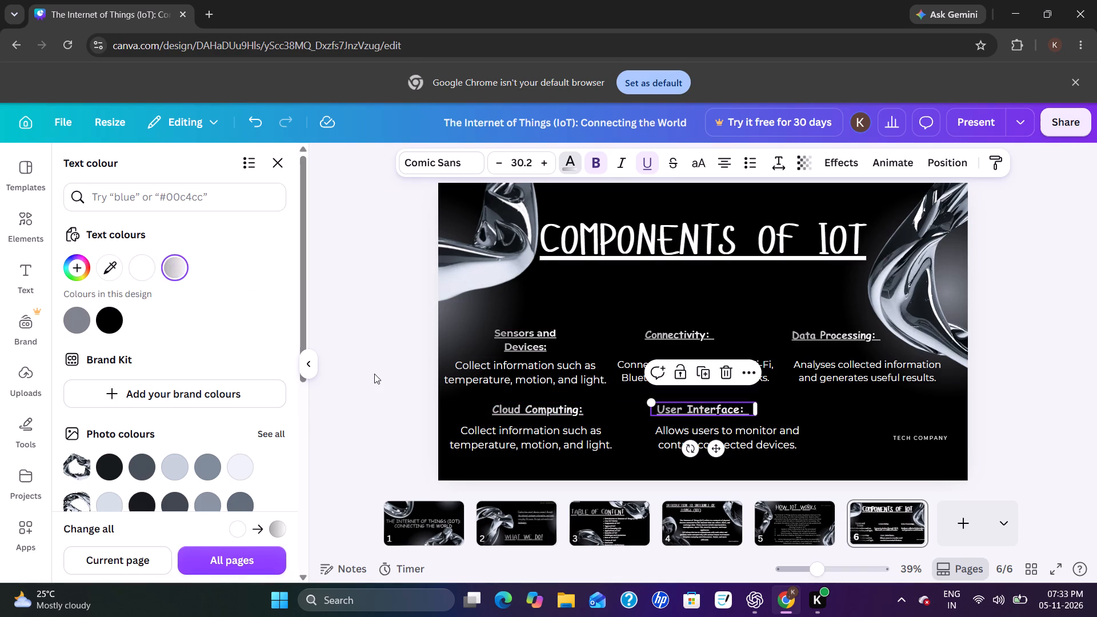
click(374, 374)
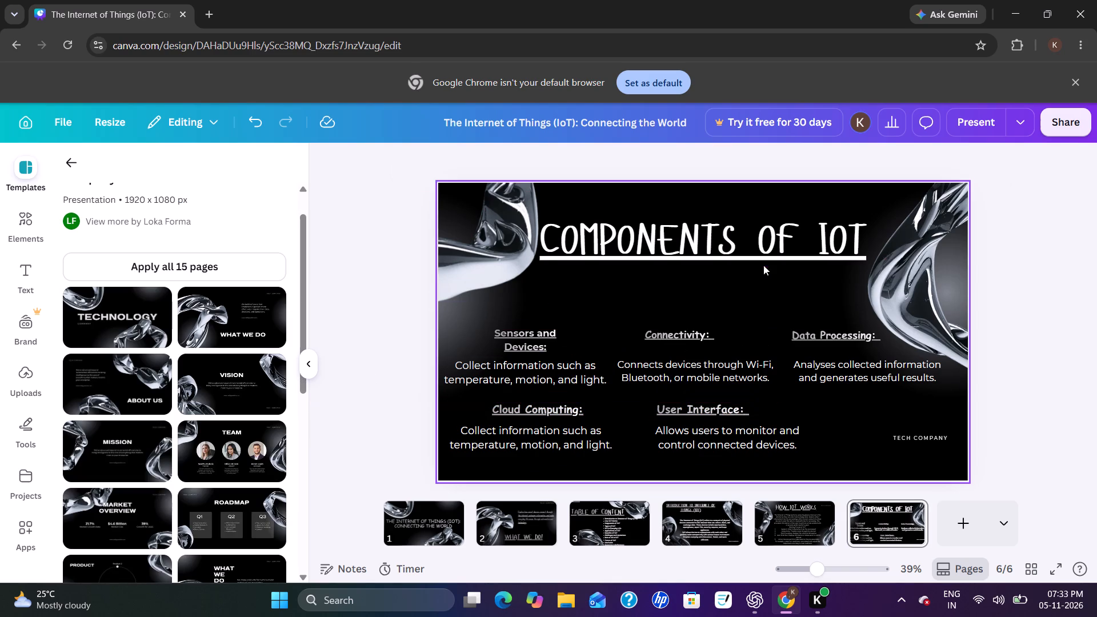
Nudge the "Components of IoT" title slightly to the right and down, between the two metallic shapes.
click(759, 261)
drag(759, 261, 770, 260)
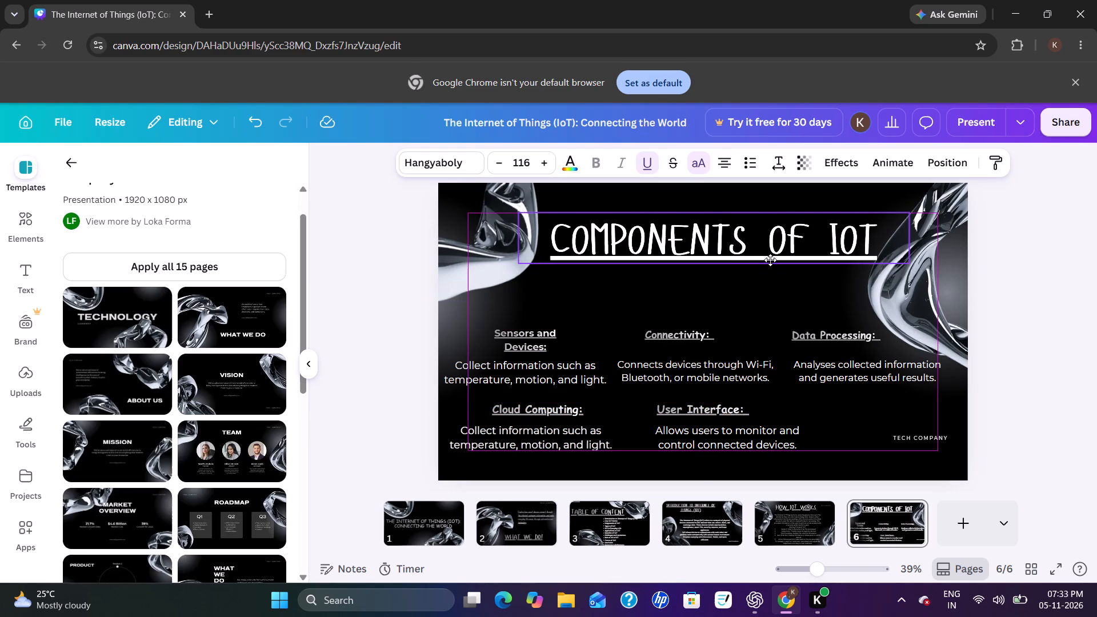
drag(770, 260, 766, 262)
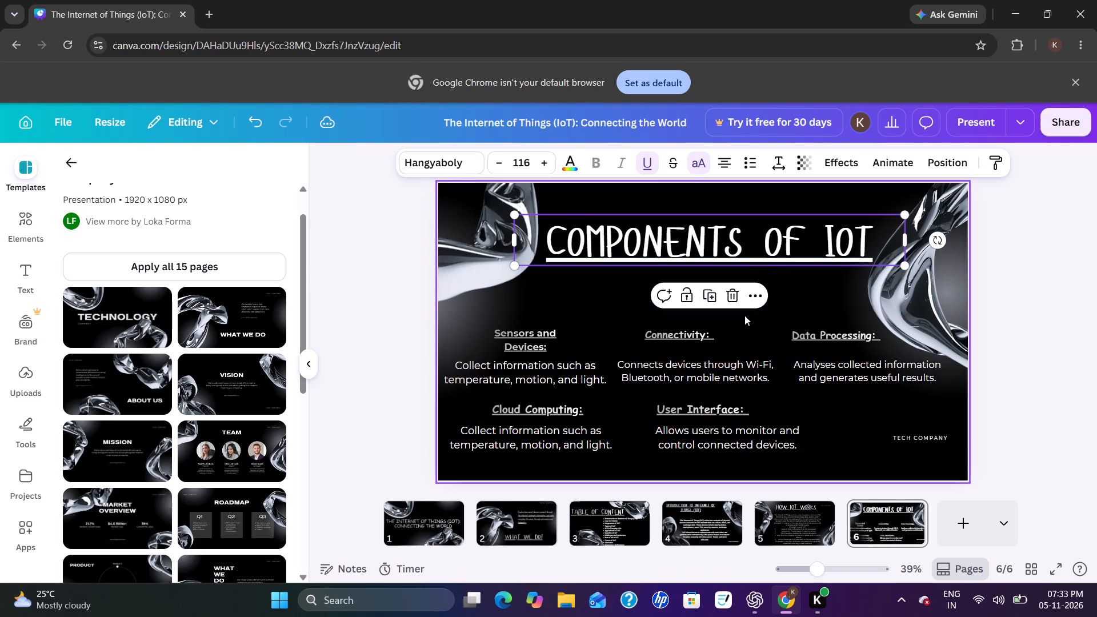
click(1021, 244)
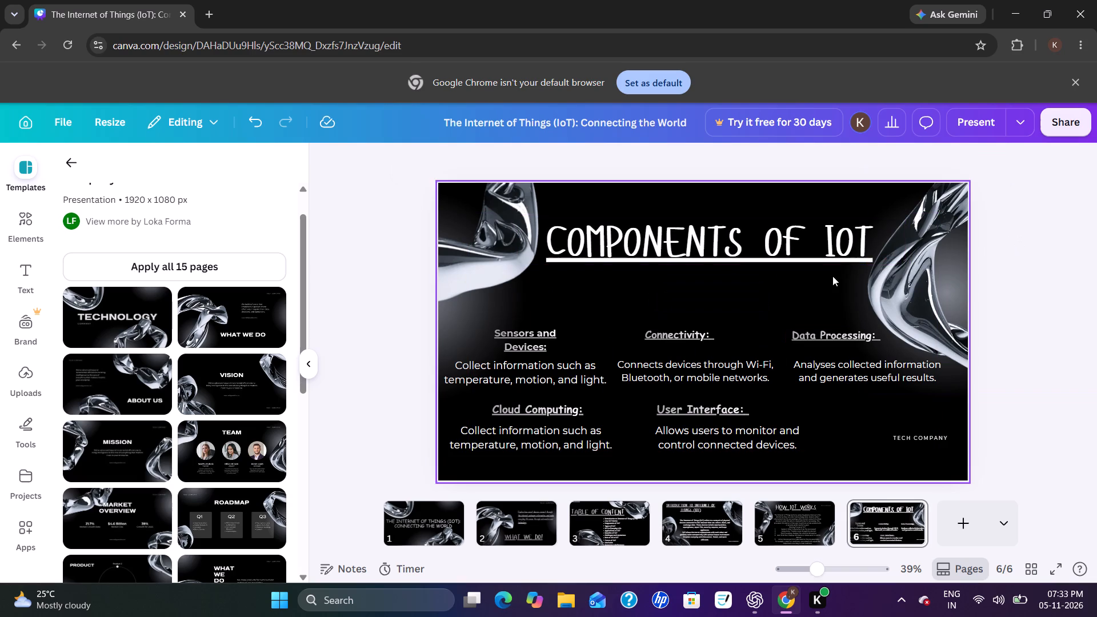
On page 5, add a blank line above "Working Process of IoT:" in the body text and underline that subheading.
click(806, 528)
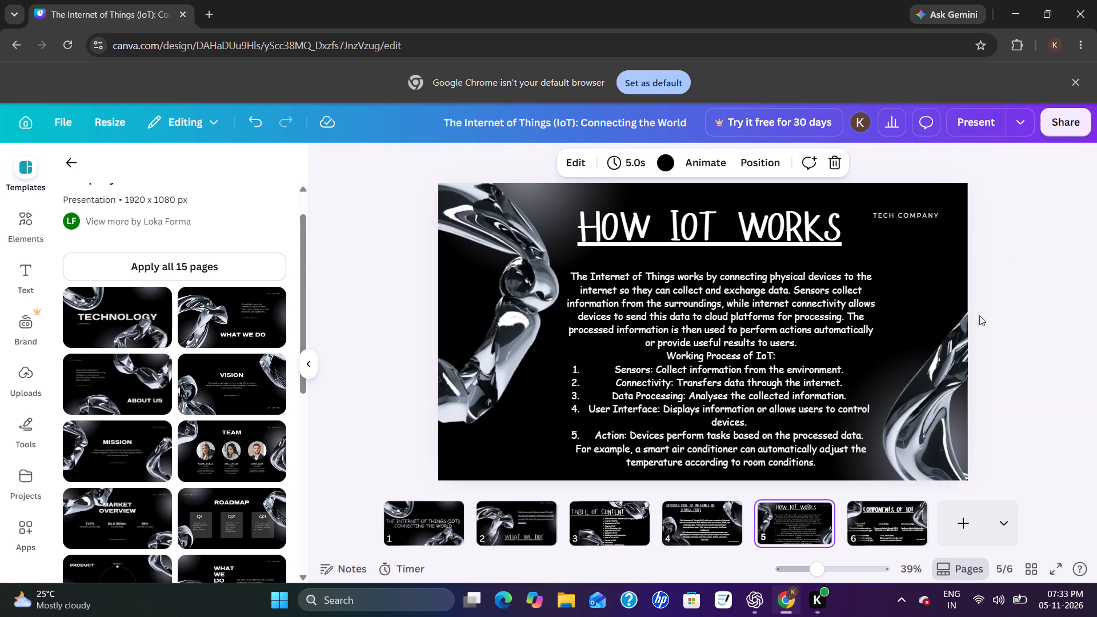
click(1015, 303)
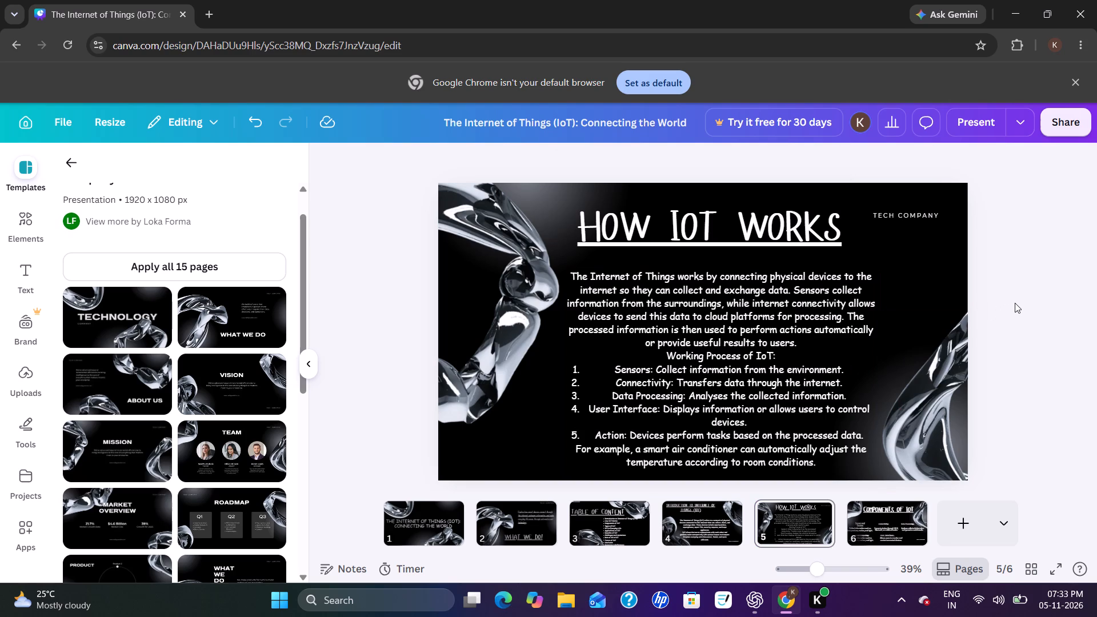
click(807, 346)
click(807, 340)
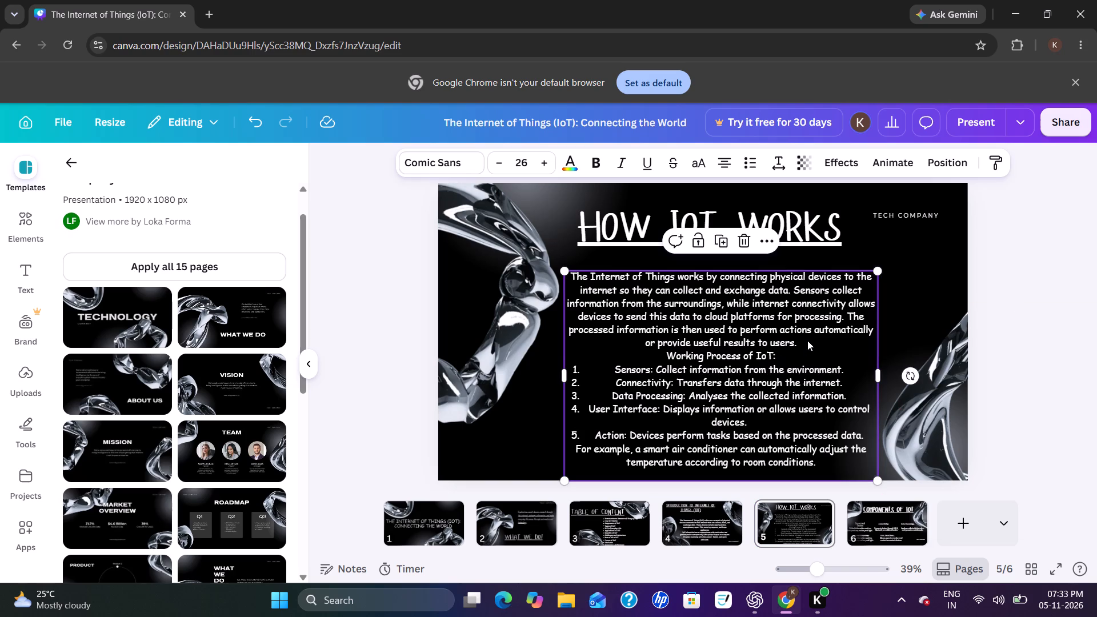
key(Return)
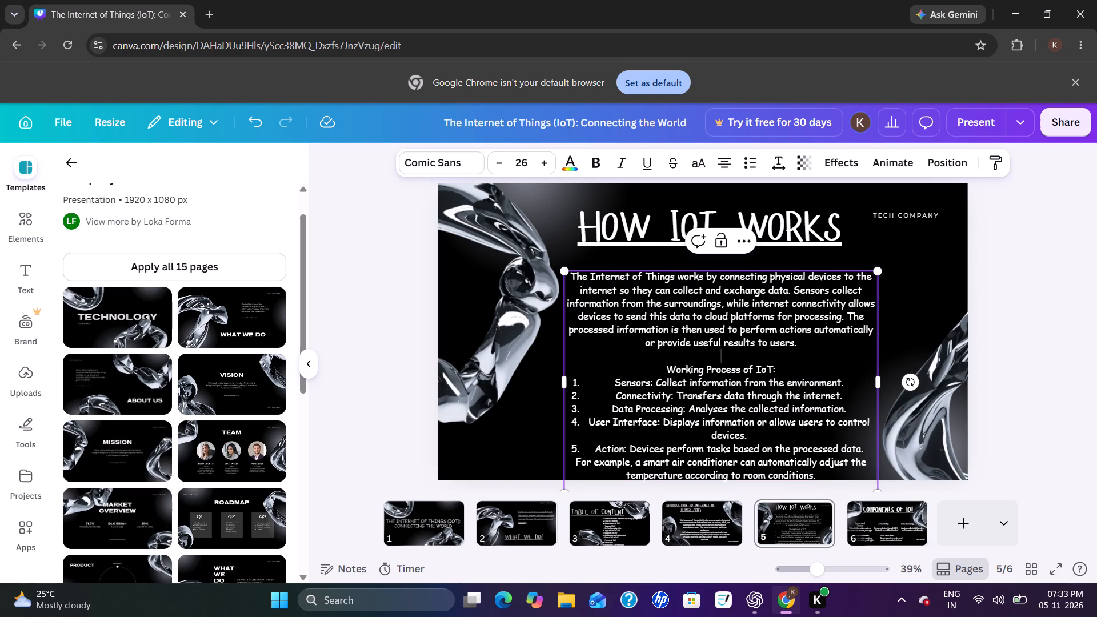
drag(667, 370, 796, 370)
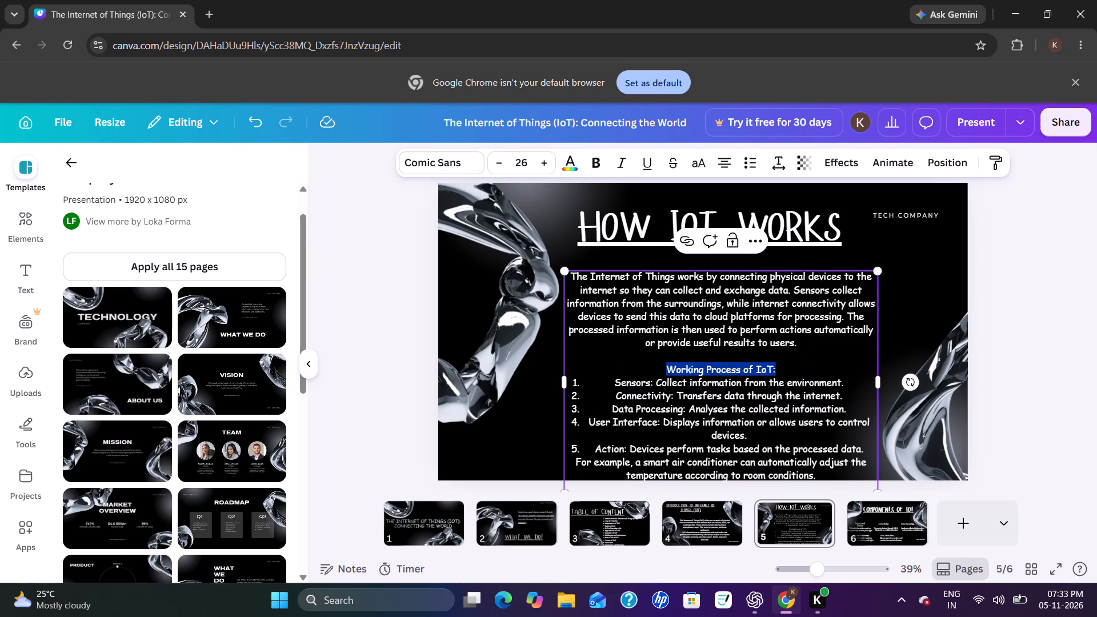
click(646, 162)
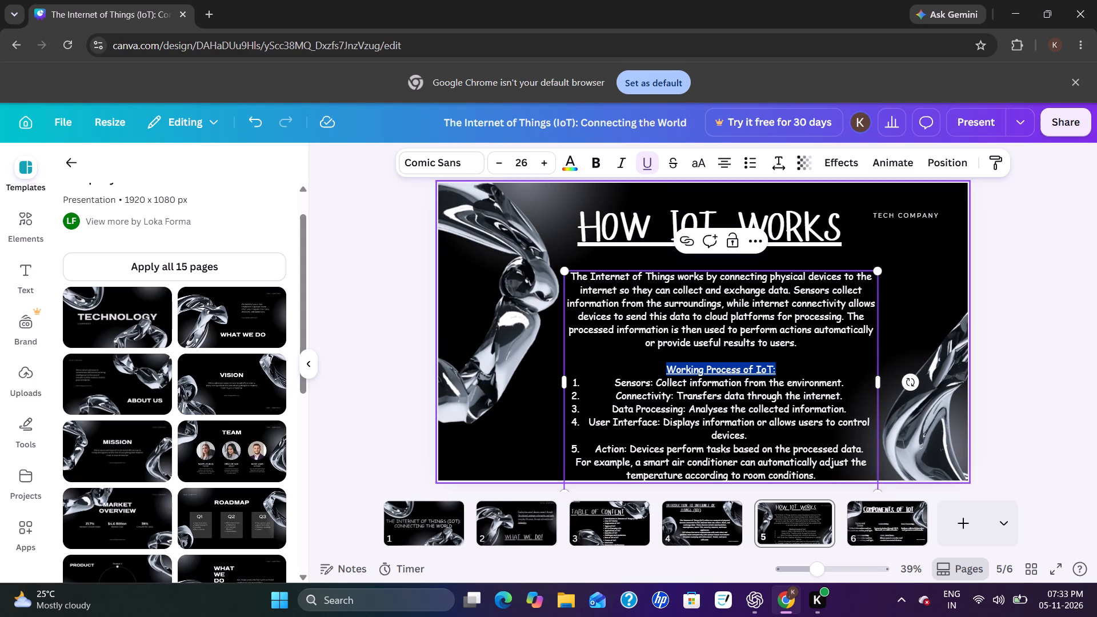
click(1044, 190)
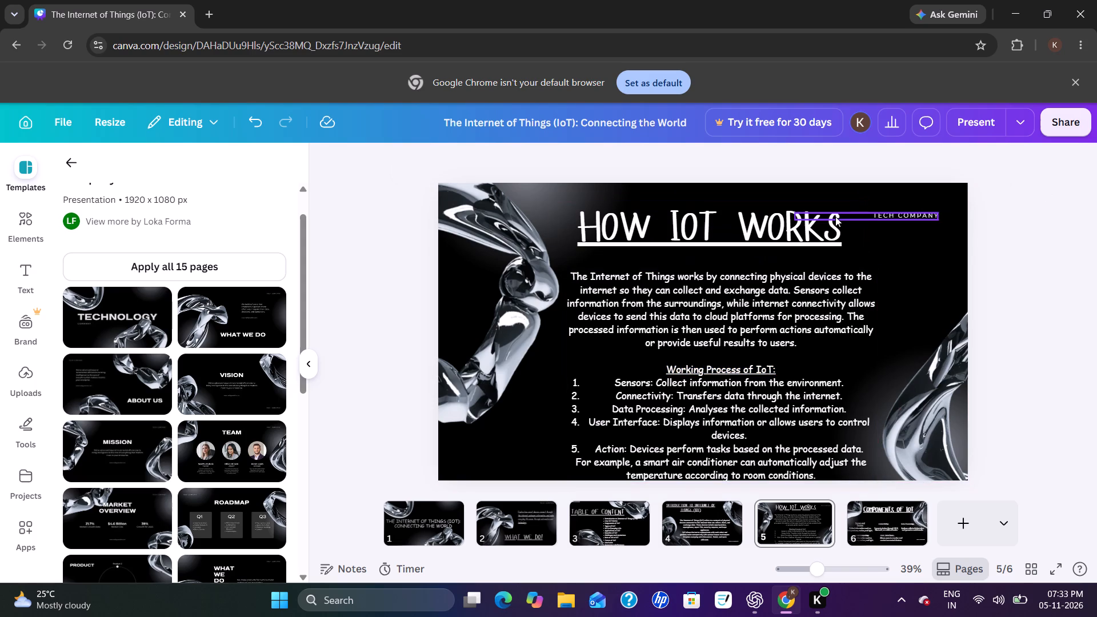
drag(800, 234, 799, 219)
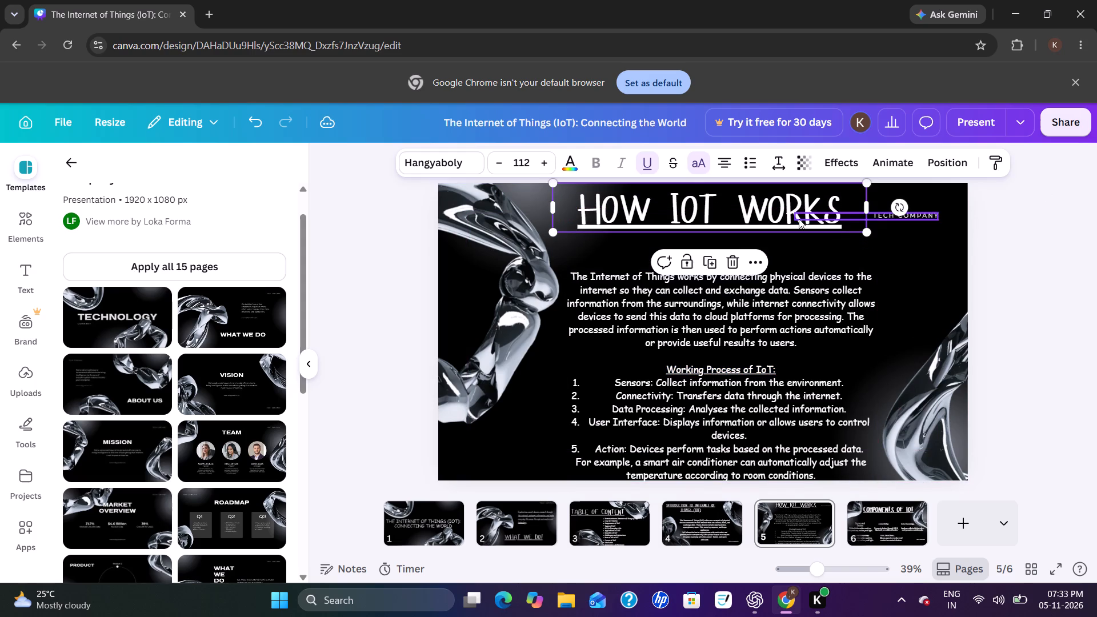
drag(746, 288, 745, 264)
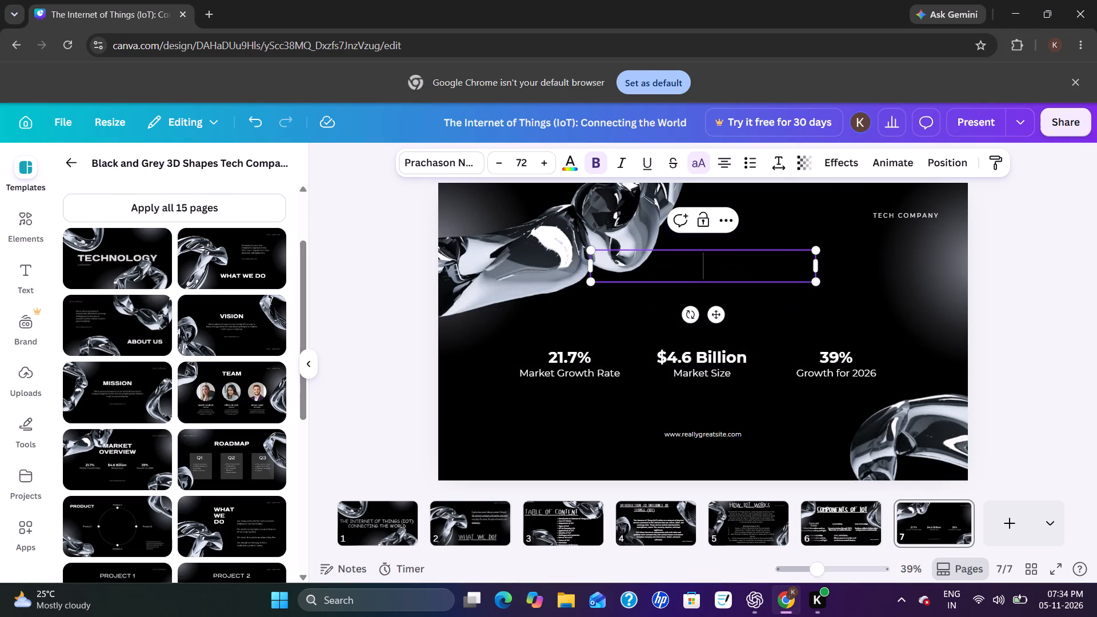
key(ctrl+v)
click(872, 234)
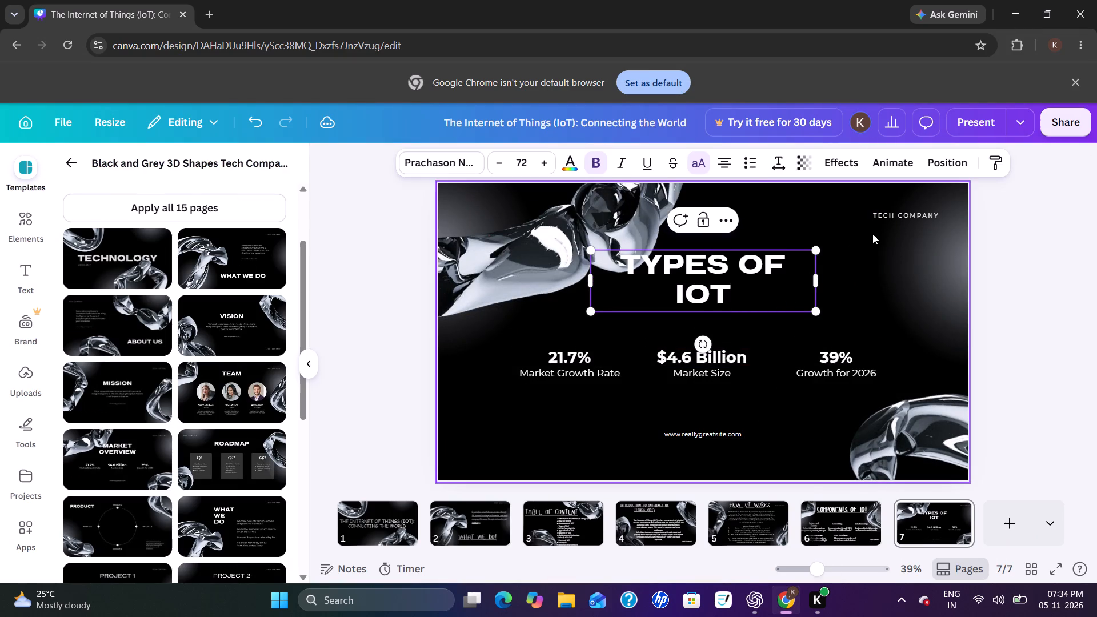
Move the "Types of IoT" title up and to the right, away from the upper metallic shape.
drag(735, 264, 803, 245)
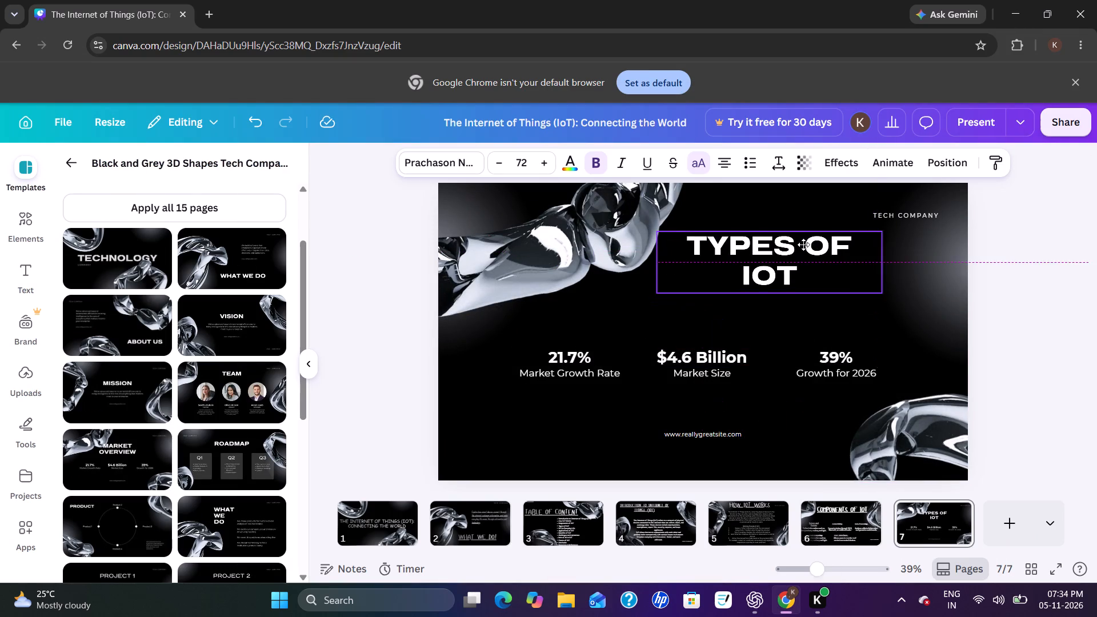
drag(803, 245, 803, 233)
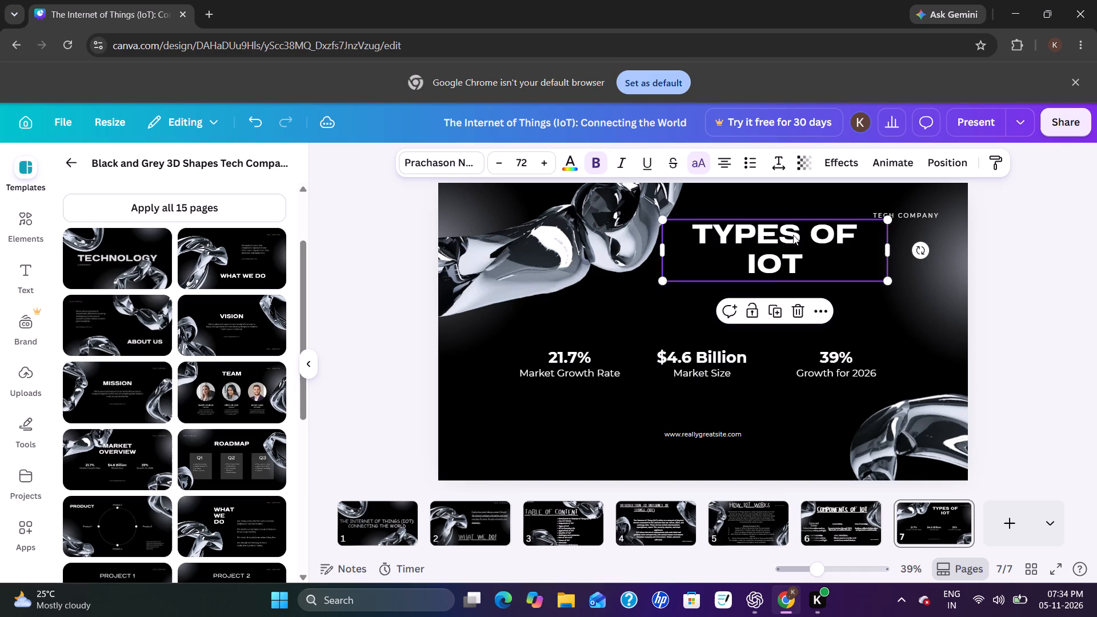
Narrow the "Types of IoT" text box slightly and increase the title's font size to 83.
double_click(496, 166)
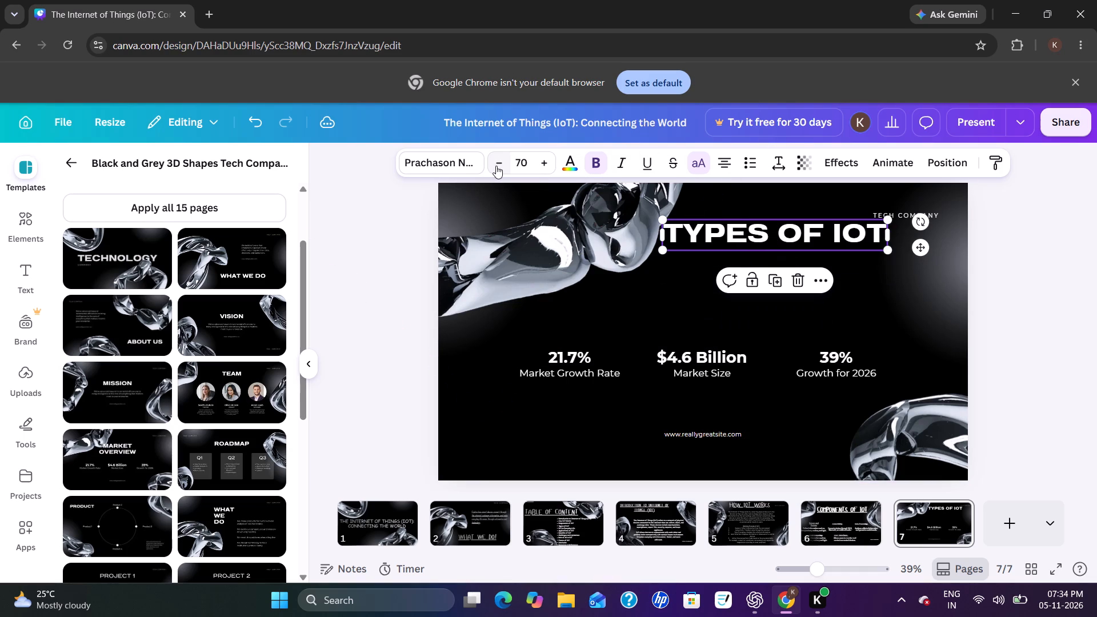
click(542, 157)
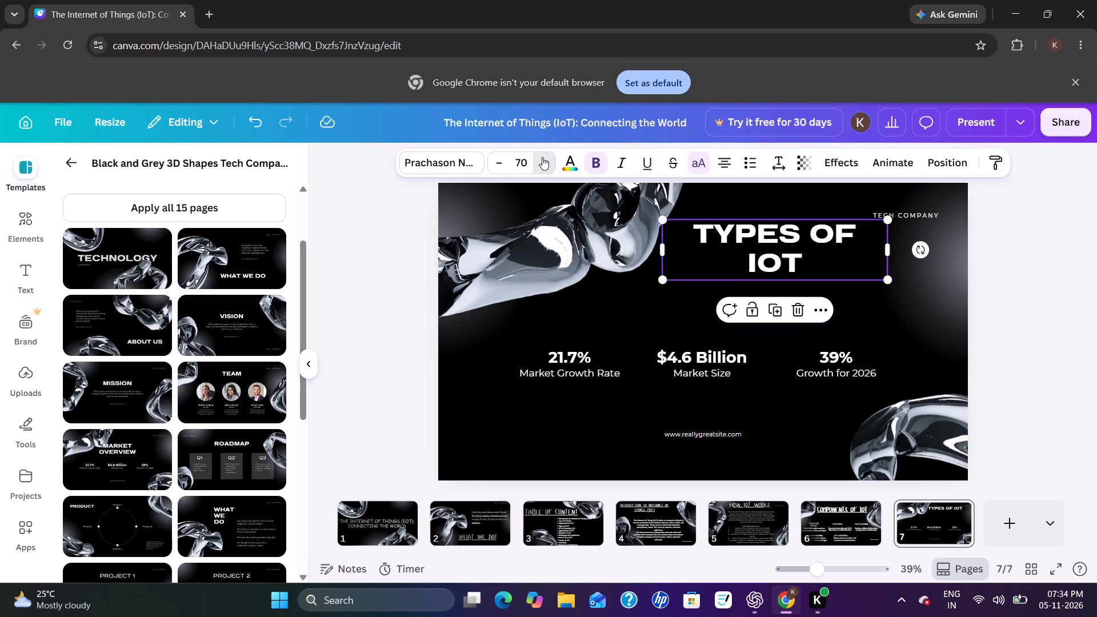
click(542, 157)
click(542, 157)
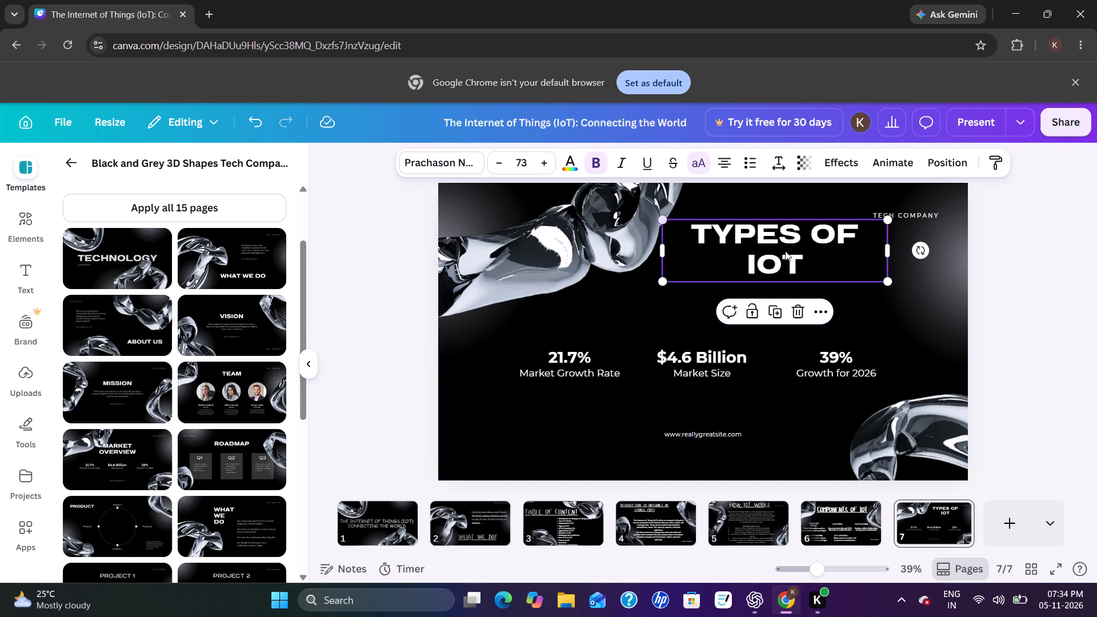
drag(888, 251, 891, 253)
drag(891, 253, 879, 277)
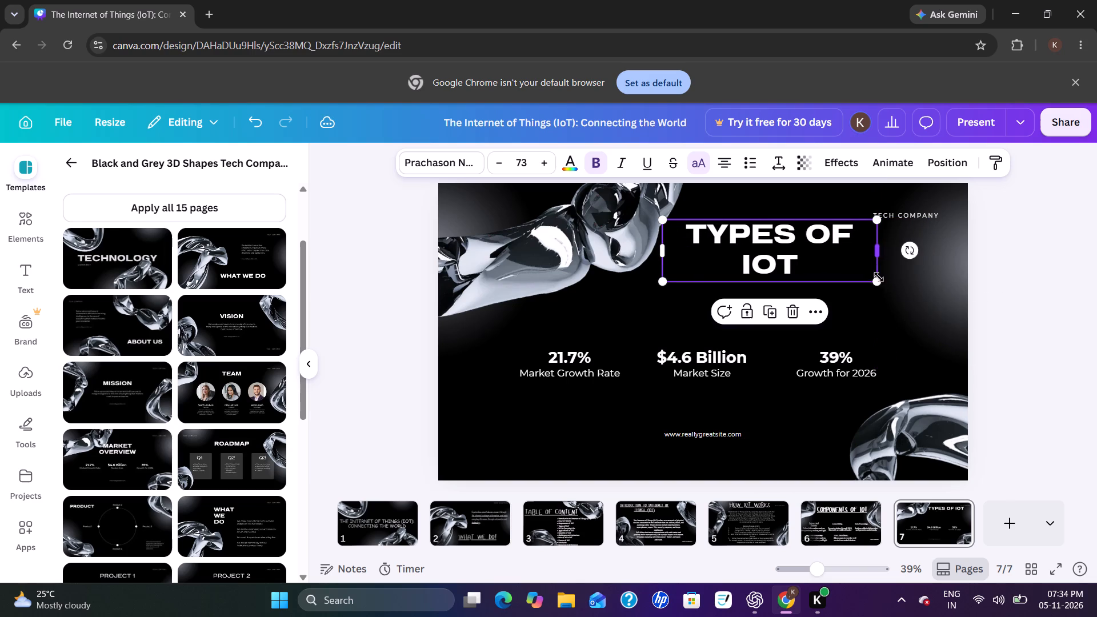
triple_click(550, 161)
triple_click(550, 161)
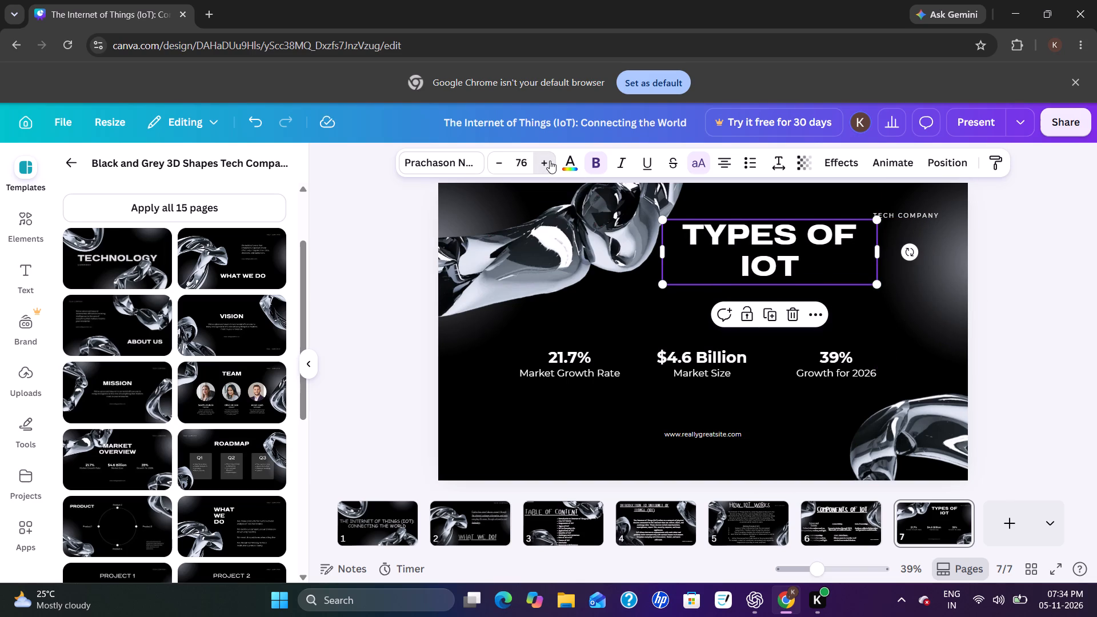
triple_click(550, 161)
click(550, 161)
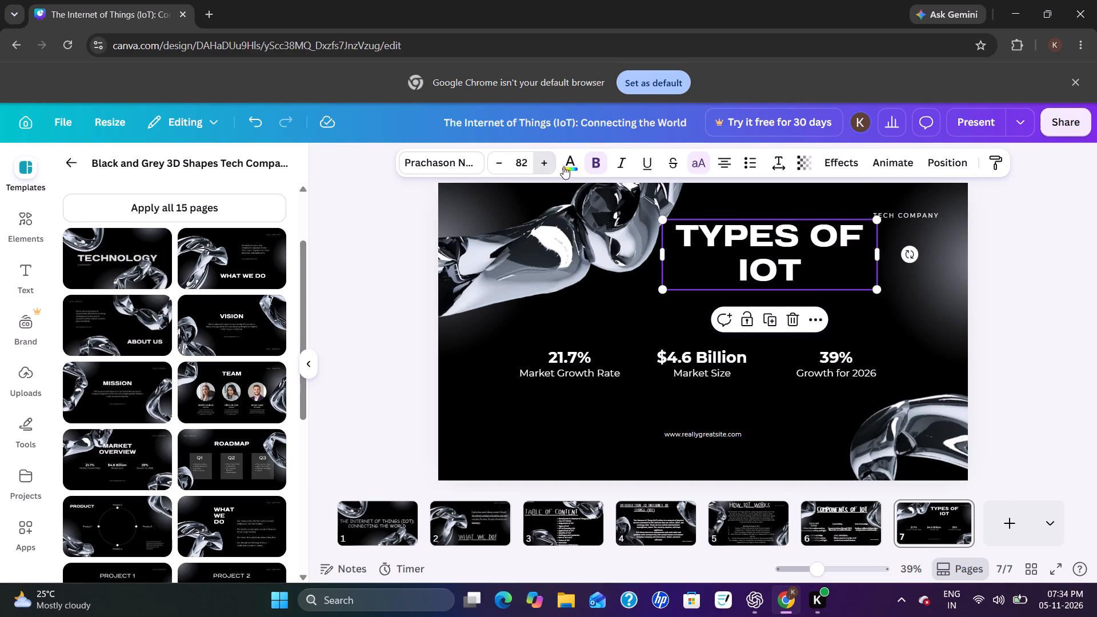
Underline the "Types of IoT" title and change its font to Hangyaboly.
click(656, 162)
click(459, 163)
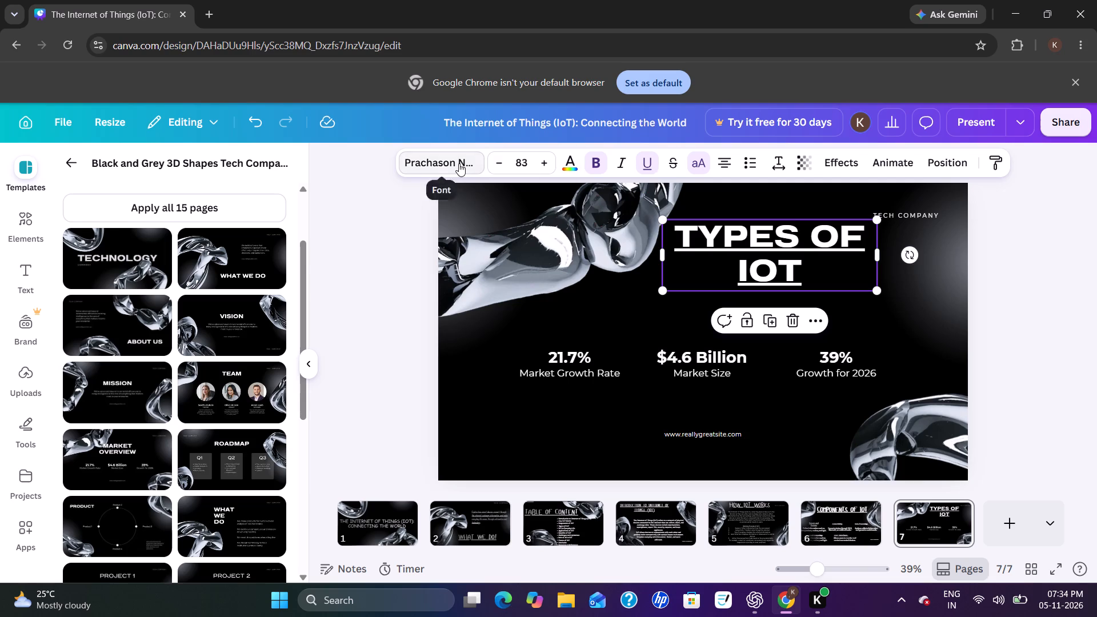
click(179, 383)
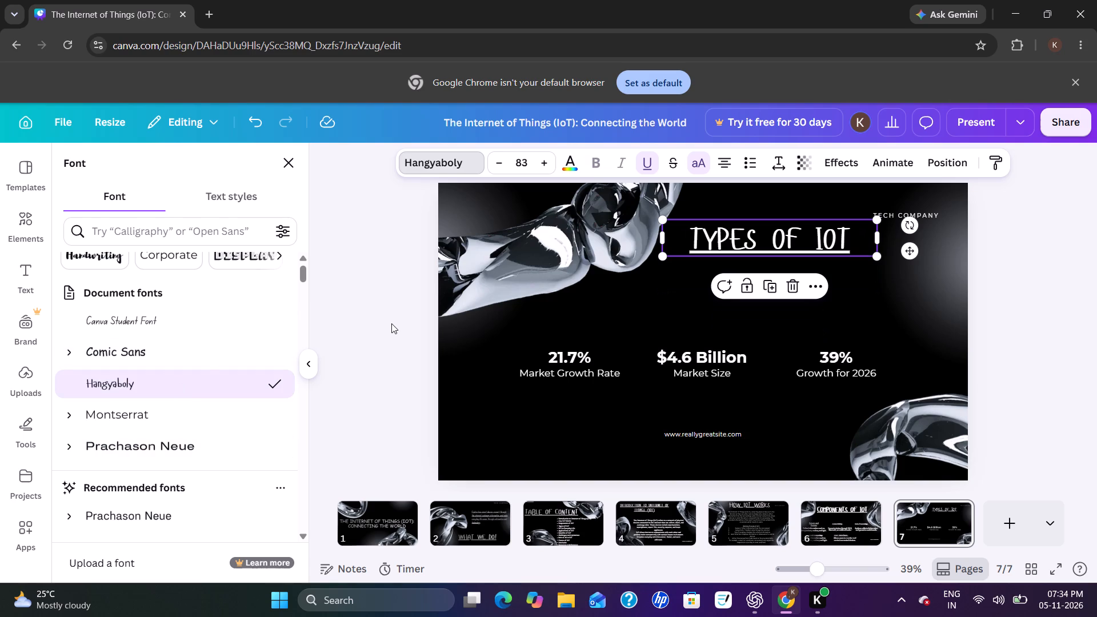
click(366, 290)
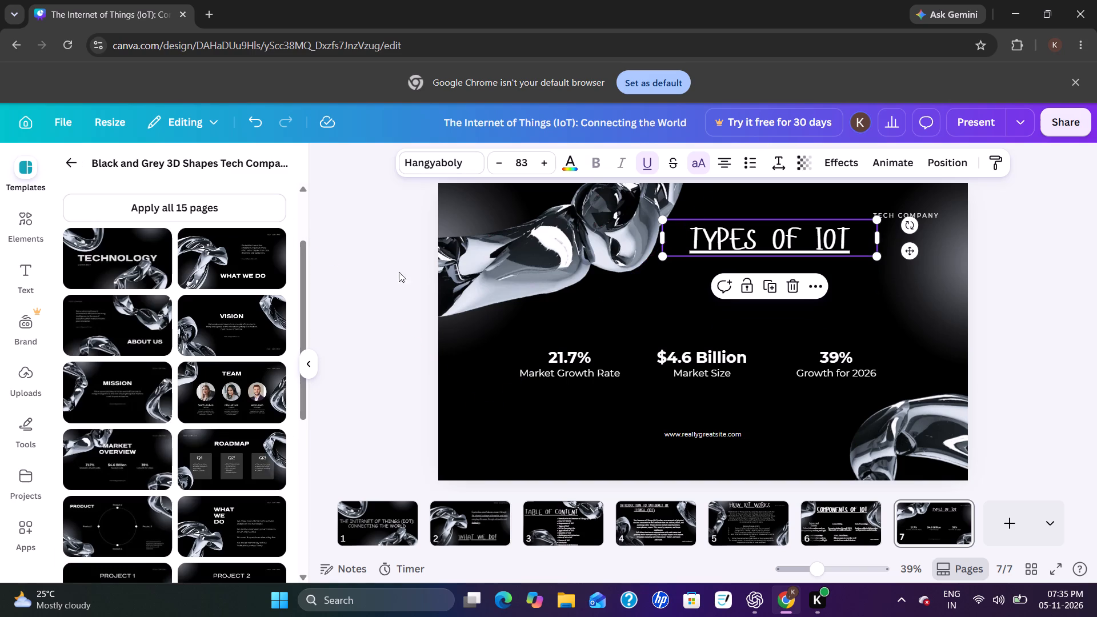
Increase the "Types of IoT" title's font size to 107.
click(537, 162)
triple_click(537, 162)
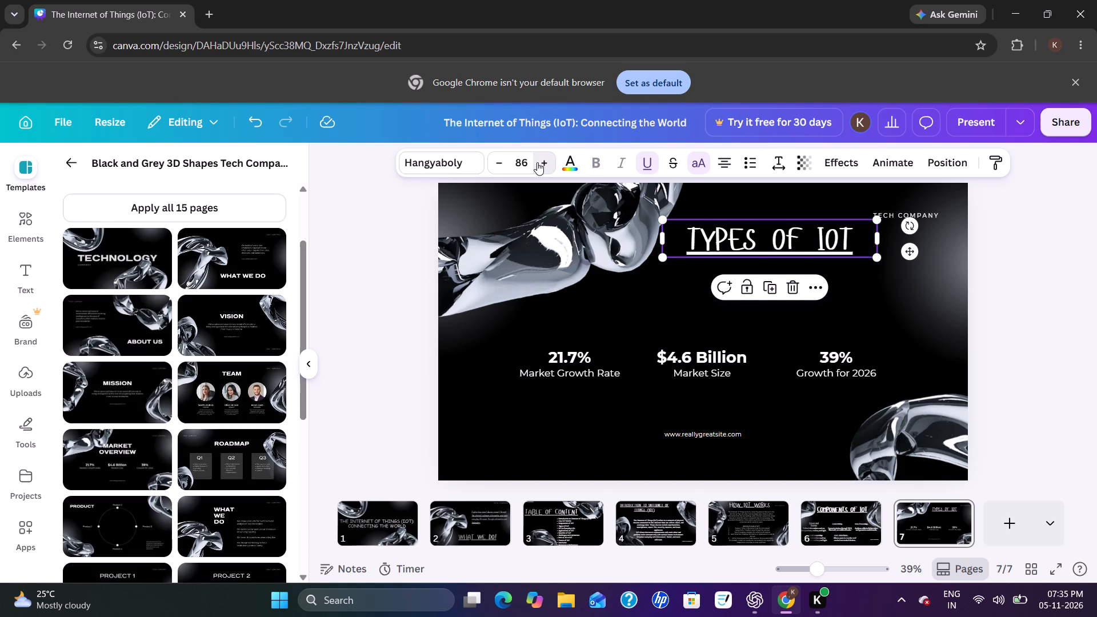
triple_click(537, 162)
triple_click(537, 162)
triple_click(537, 162)
double_click(537, 162)
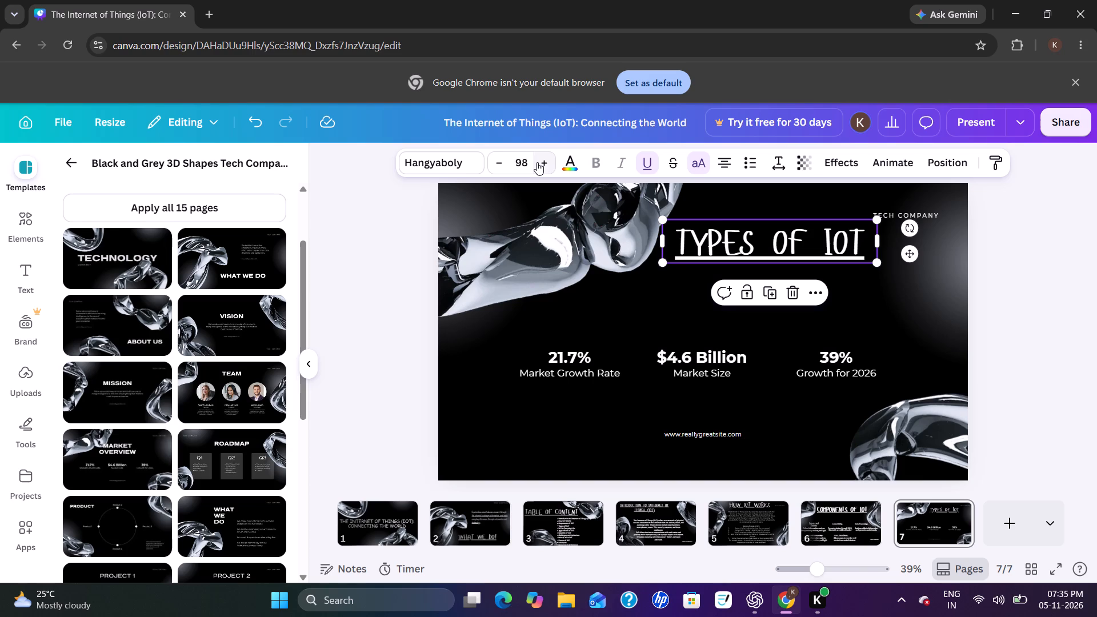
triple_click(537, 162)
triple_click(537, 162)
triple_click(537, 162)
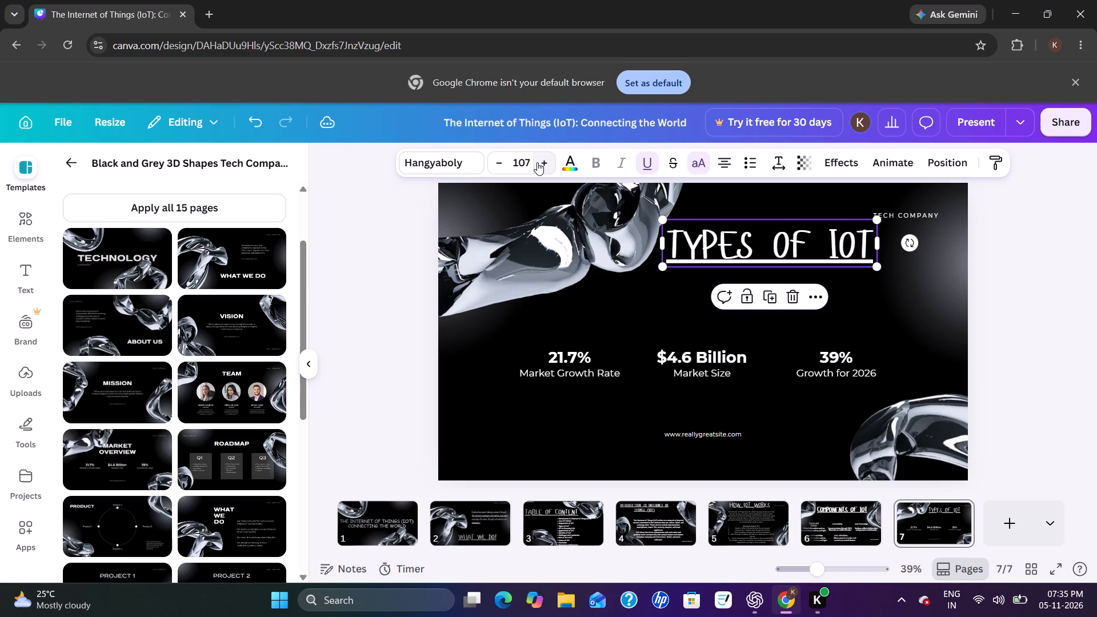
click(381, 306)
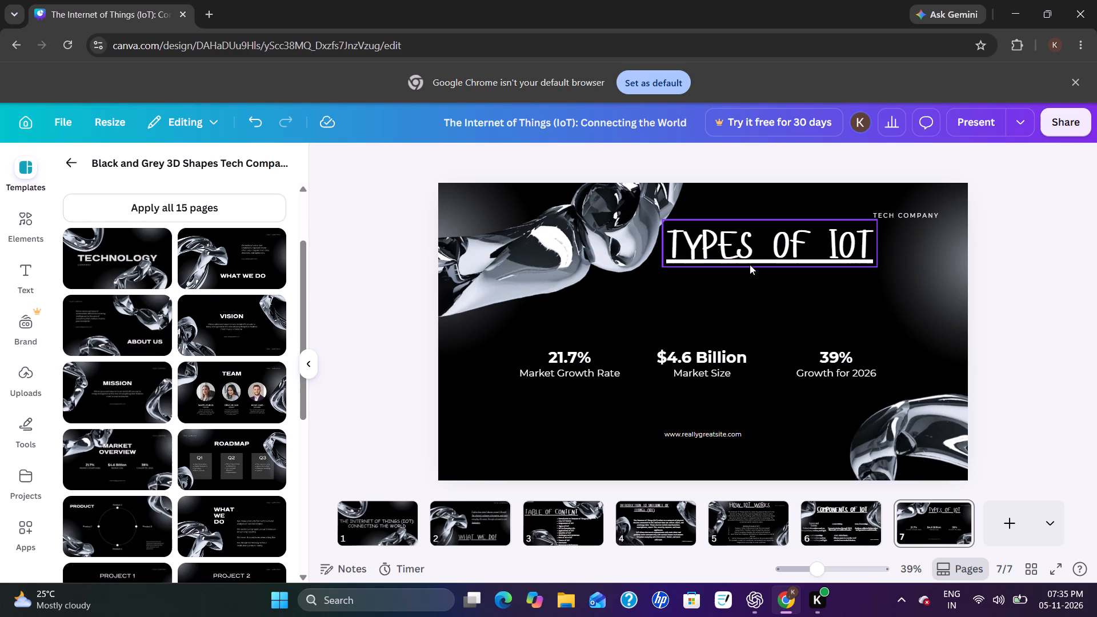
Shift the "TECH COMPANY" label closer to the slide's upper-right corner and nudge the title right and up beneath it.
drag(750, 264, 760, 265)
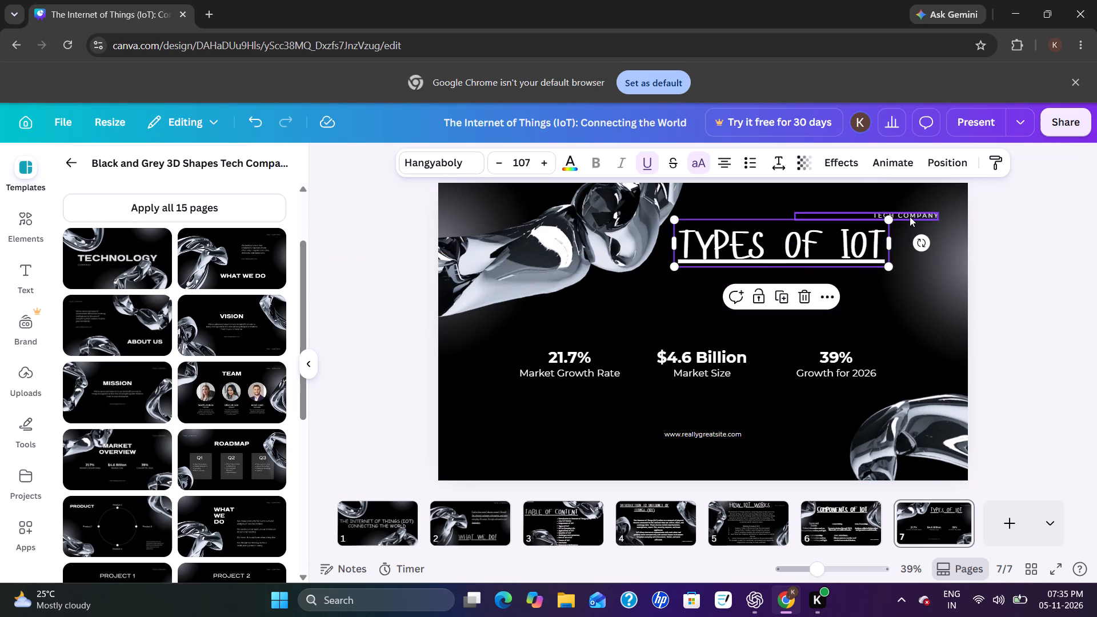
drag(910, 217, 916, 199)
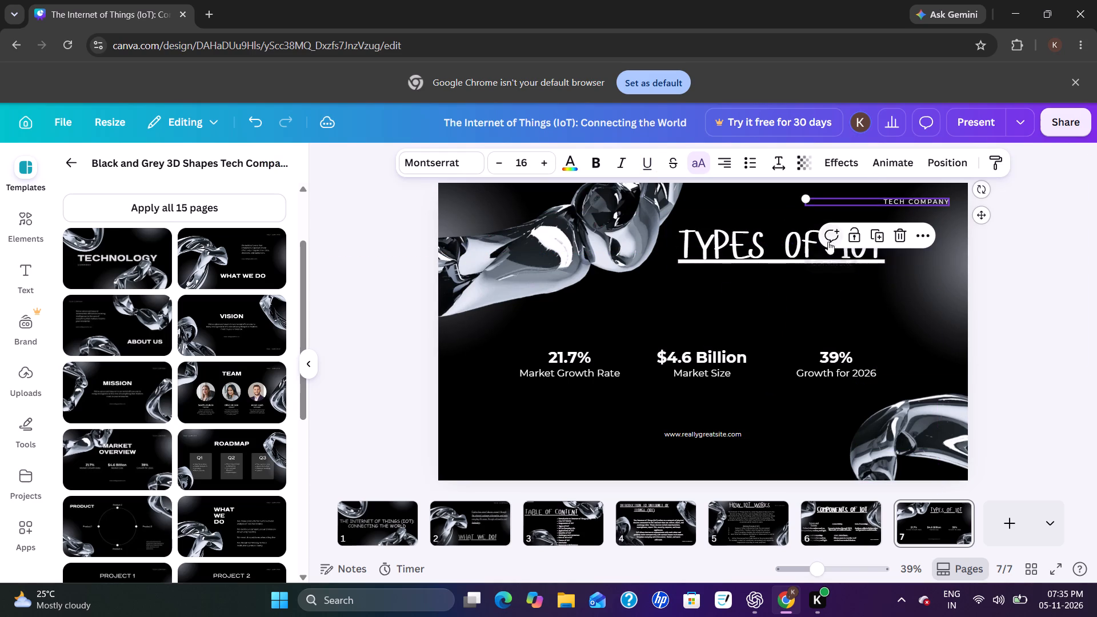
click(814, 250)
drag(814, 250, 816, 240)
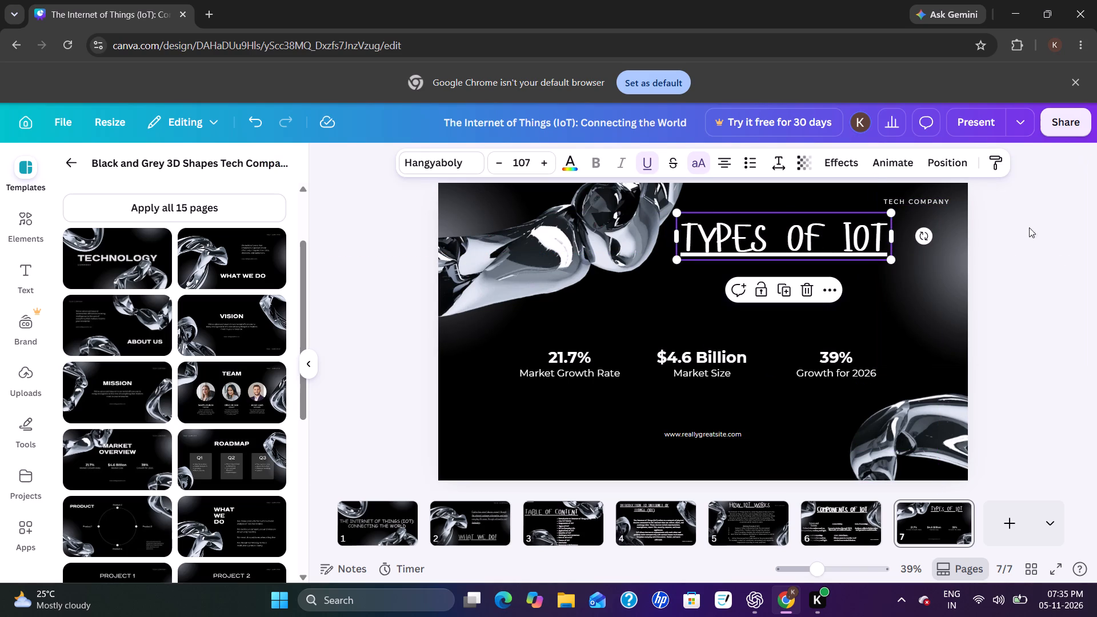
click(1039, 230)
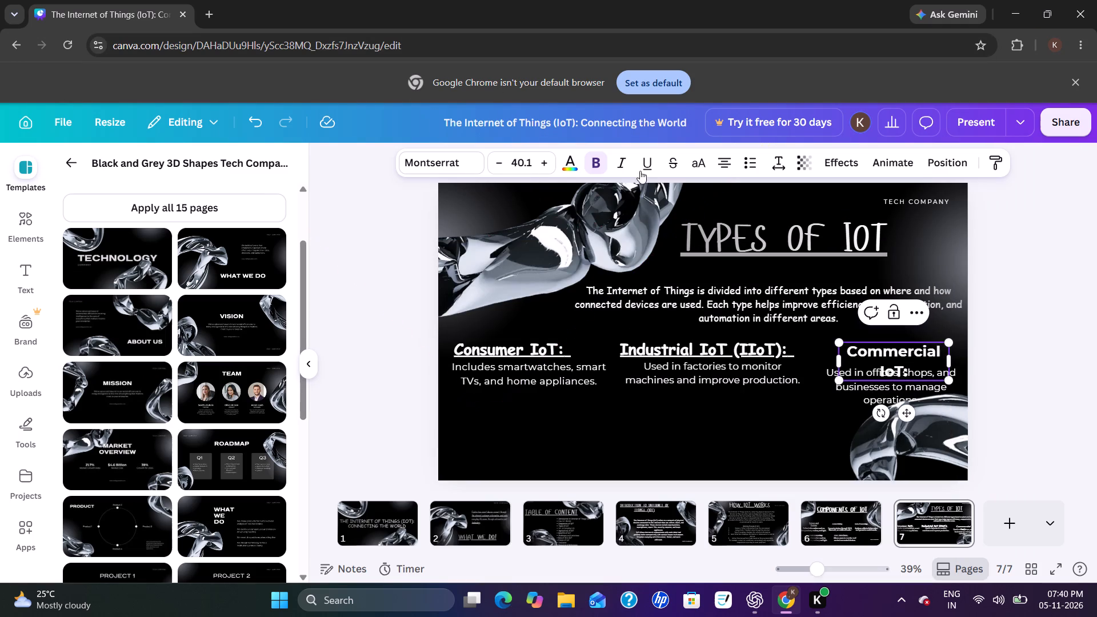
click(652, 166)
click(440, 169)
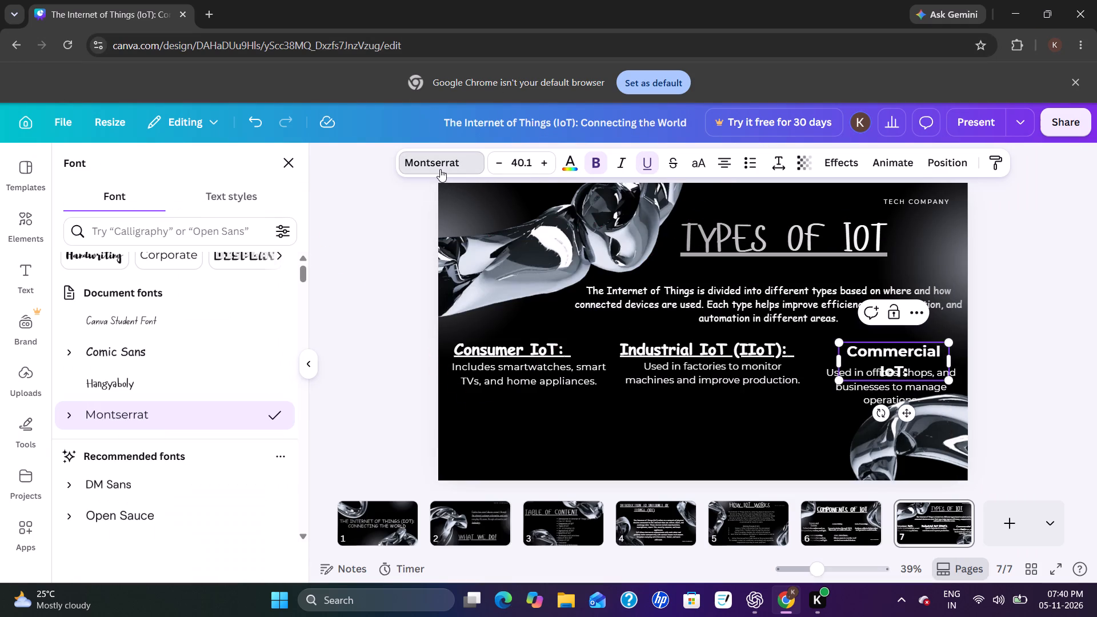
click(195, 356)
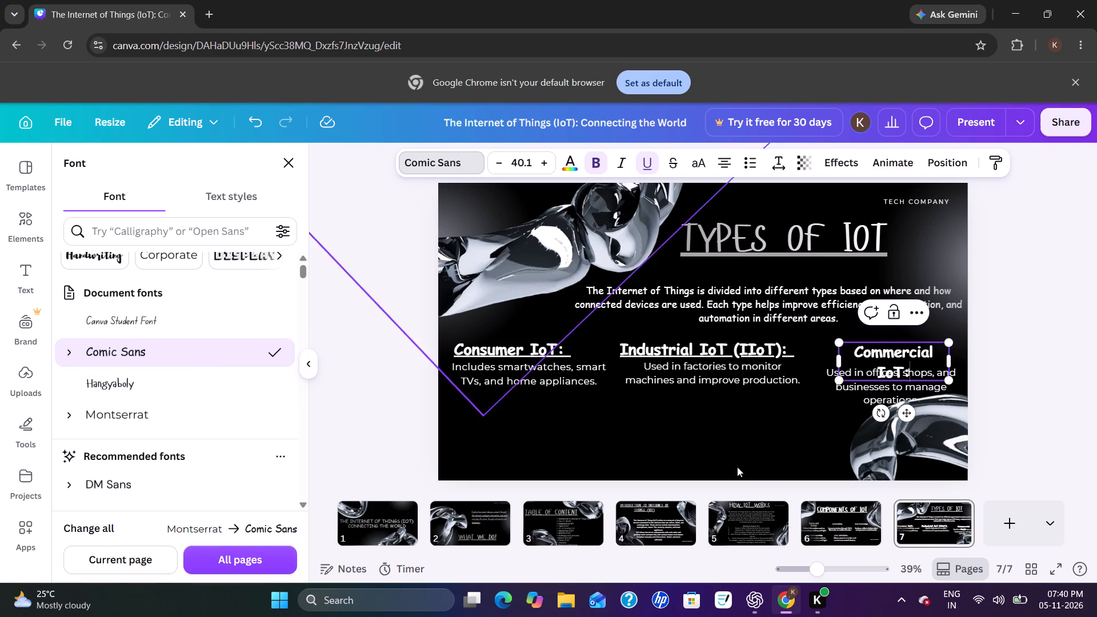
Widen the "Commercial IoT:" heading box to about 468 so it fits on one line, and toggle its underline off.
drag(950, 362, 968, 356)
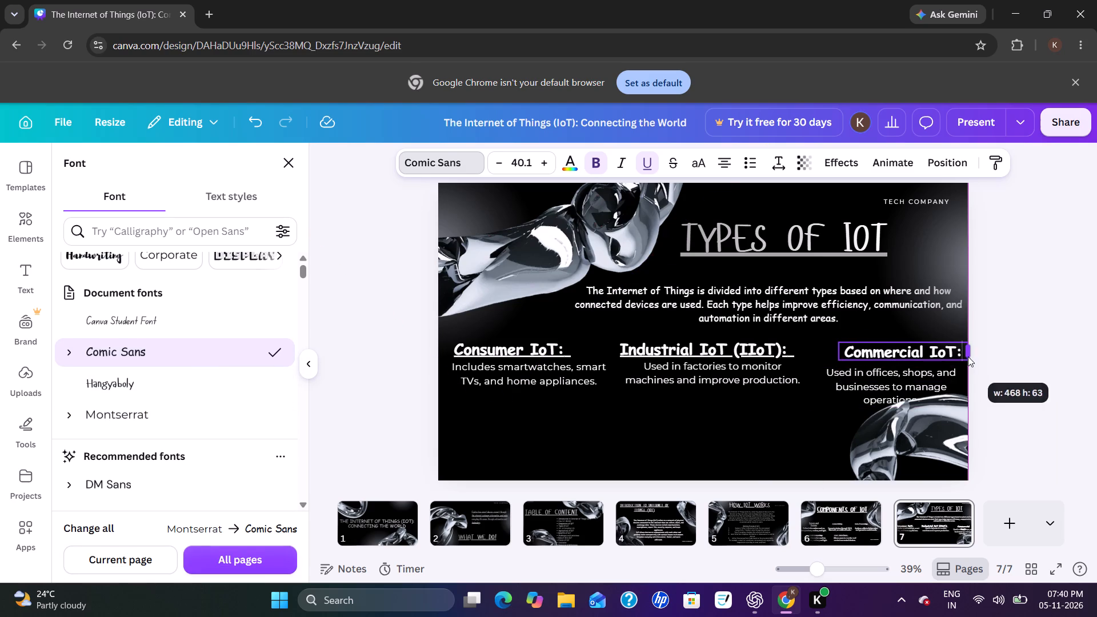
drag(968, 356, 970, 356)
click(651, 159)
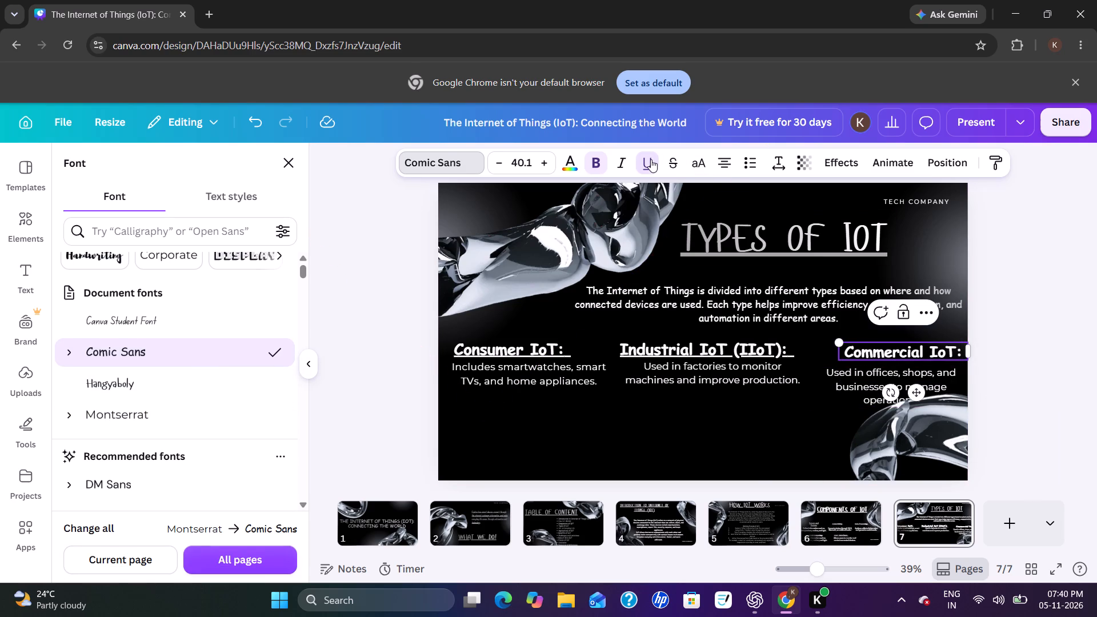
click(1075, 266)
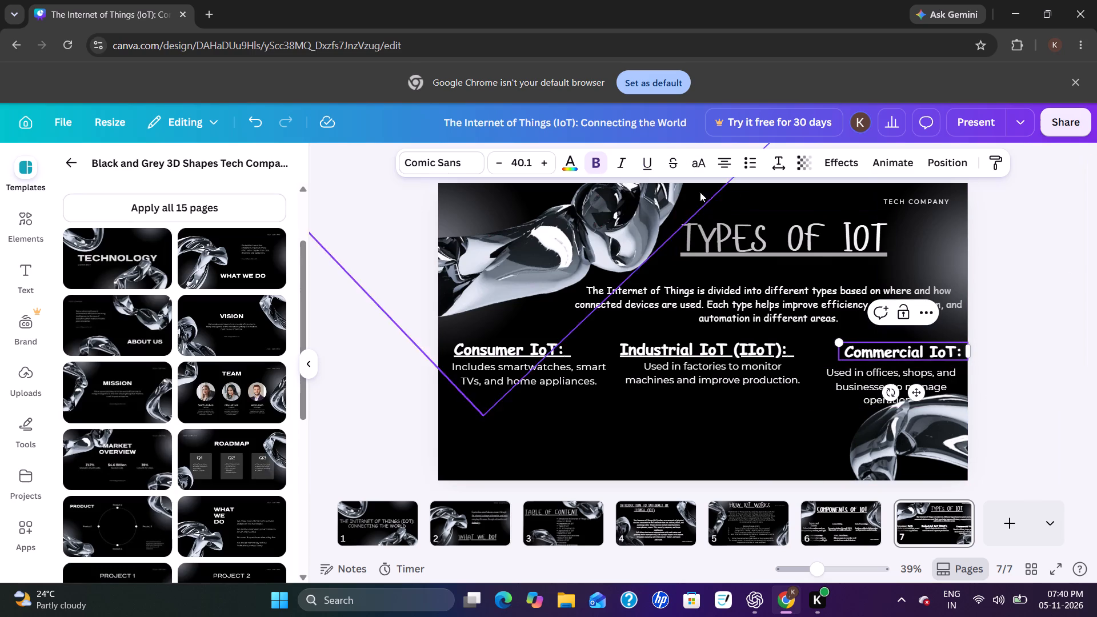
click(653, 161)
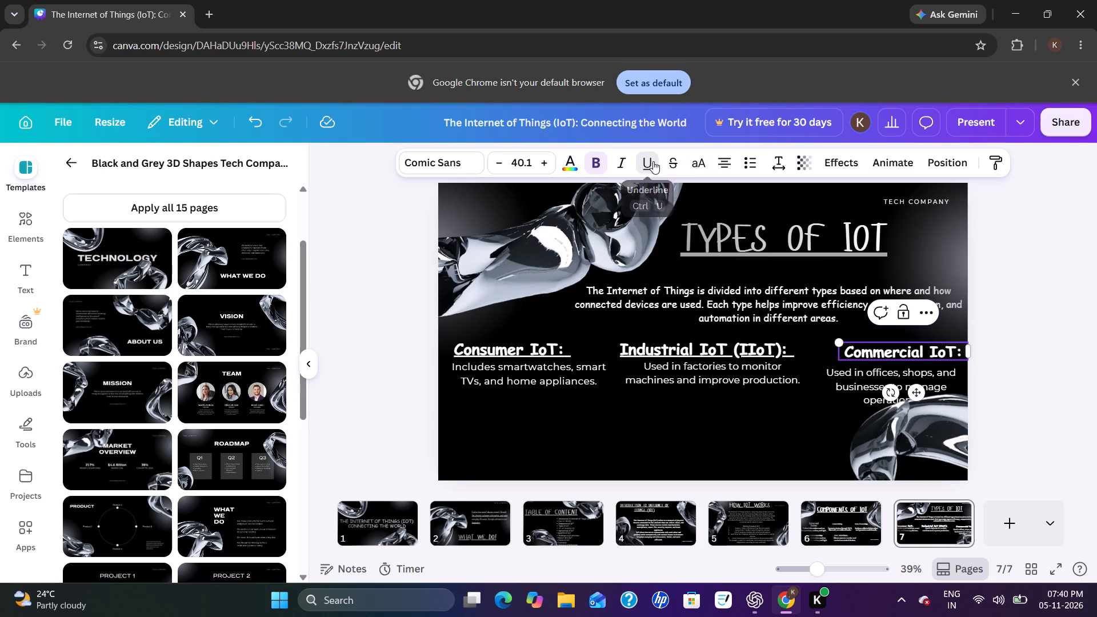
click(897, 356)
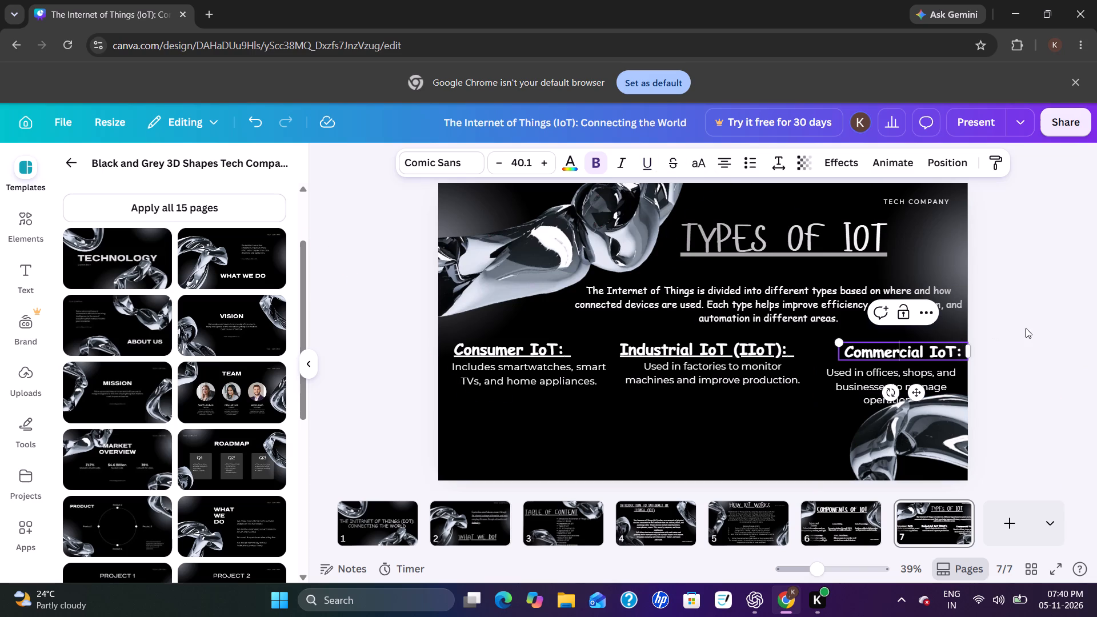
click(1026, 328)
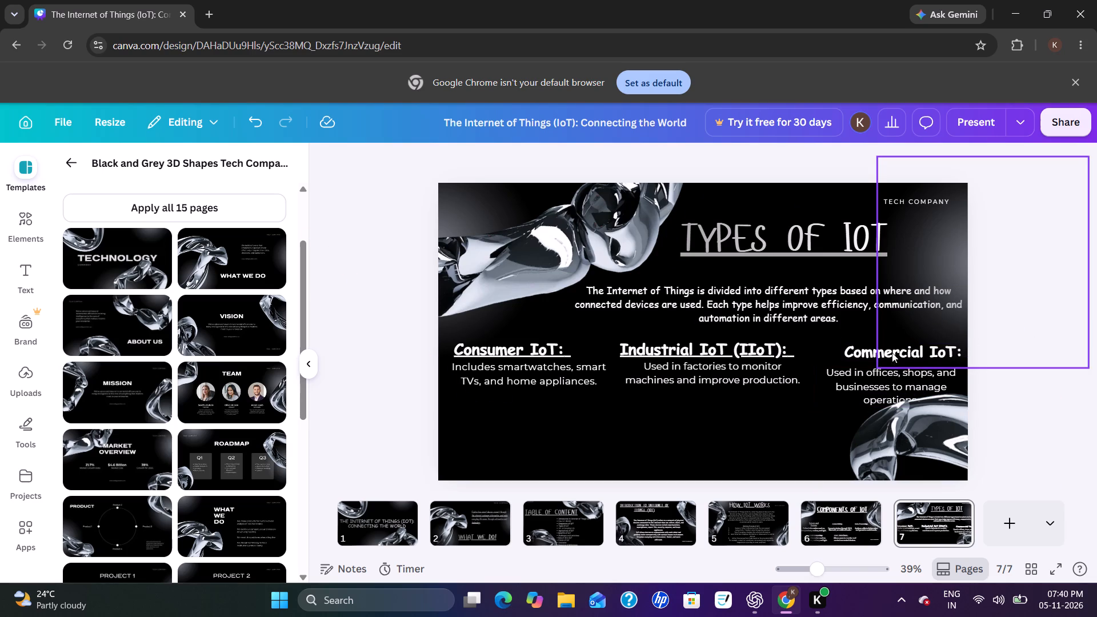
Move the "Commercial IoT:" heading left, level with the other two headings, and try toggling its underline.
click(857, 354)
drag(857, 354, 836, 350)
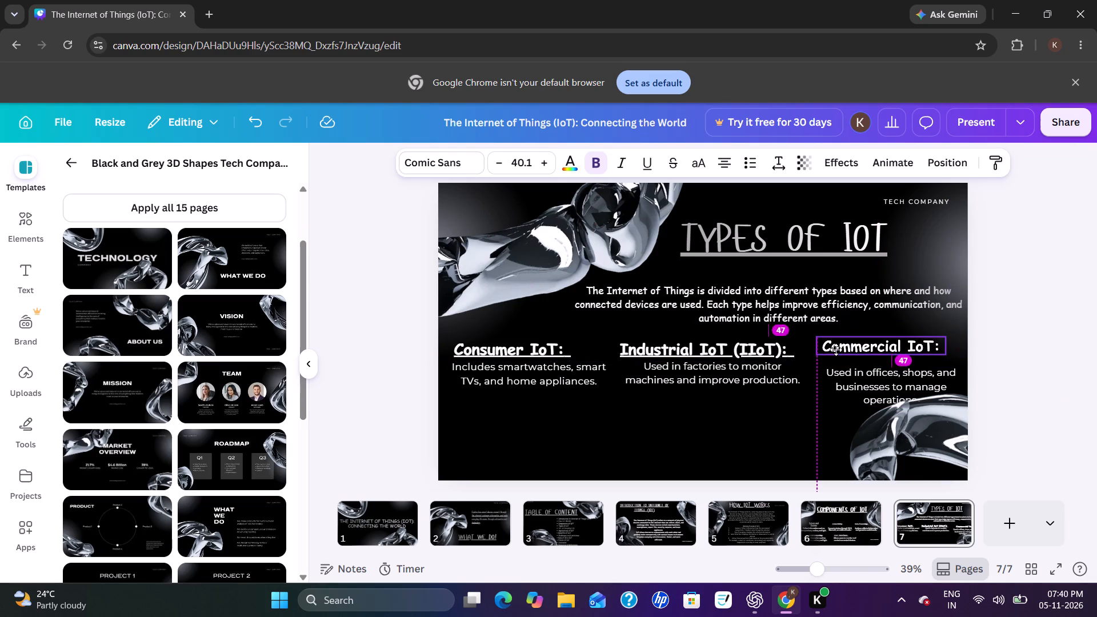
drag(836, 350, 836, 352)
click(651, 162)
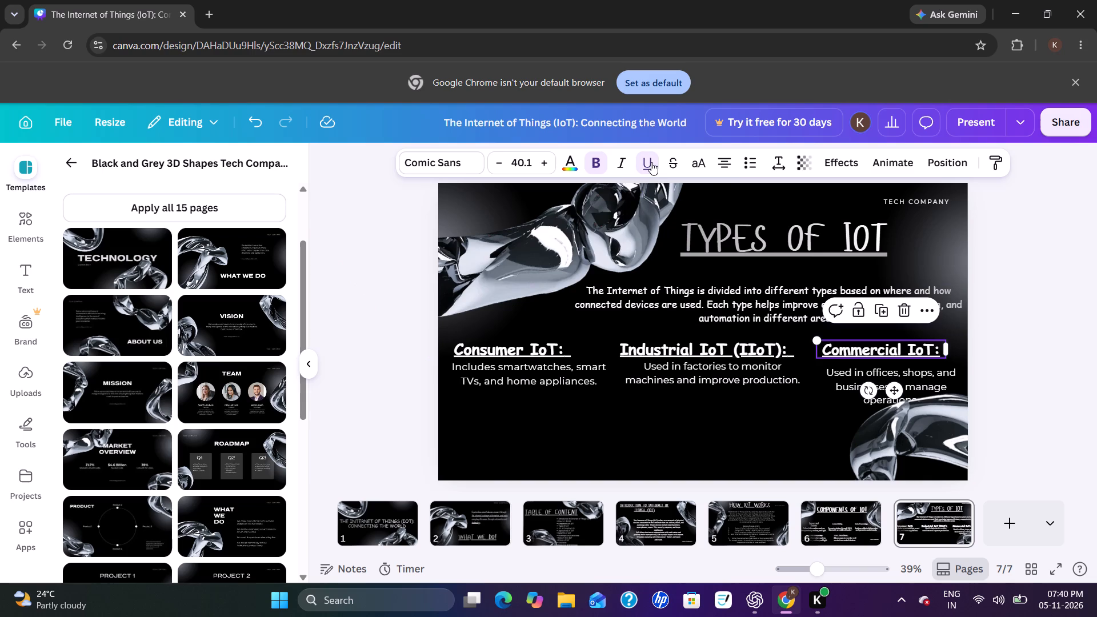
click(651, 162)
Widen the Commercial IoT description box slightly on its left side.
click(837, 379)
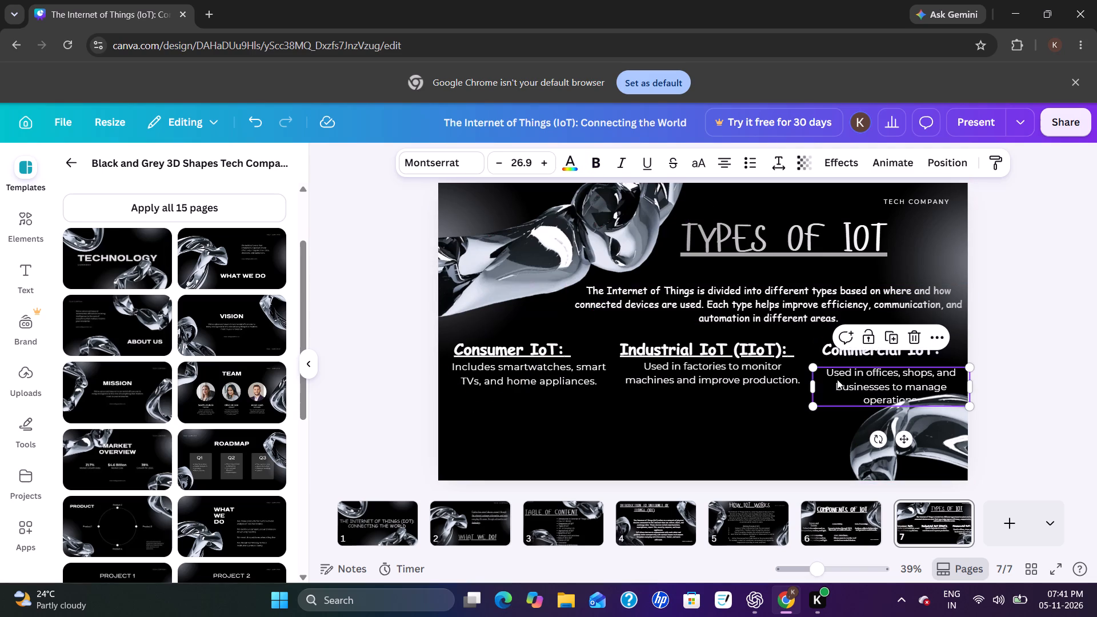
drag(808, 387, 804, 383)
drag(804, 383, 802, 379)
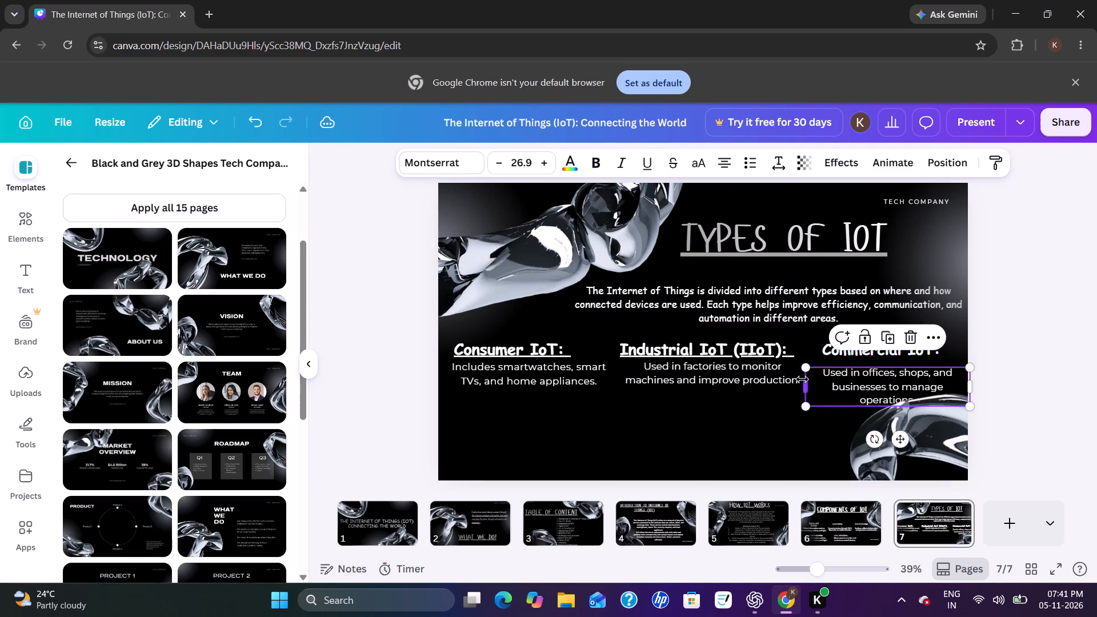
click(1043, 327)
Shift the glass shape in the slide's bottom-right corner down and slightly right, clear of the Commercial IoT description.
drag(915, 445, 924, 464)
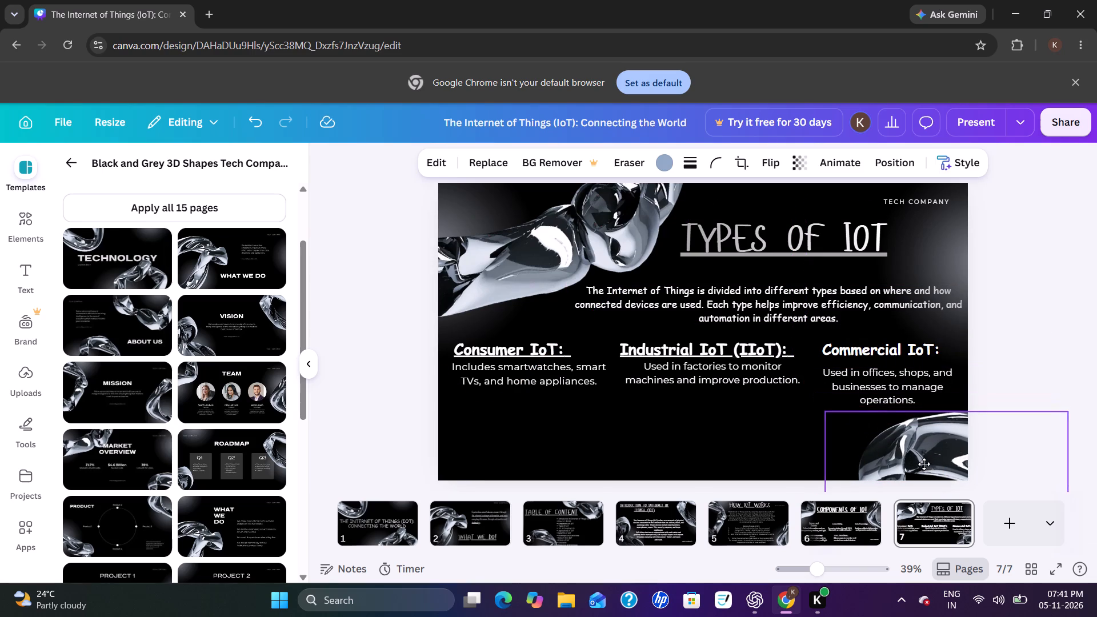
drag(924, 464, 924, 462)
click(1006, 353)
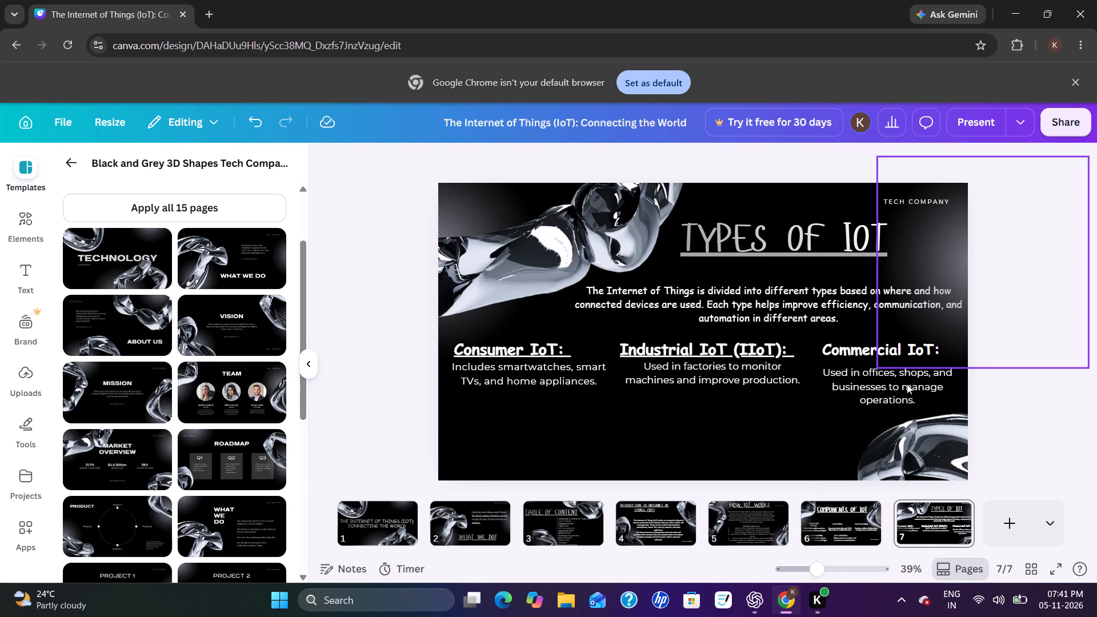
Nudge the Commercial IoT description up slightly and underline the "Commercial IoT:" heading.
click(907, 384)
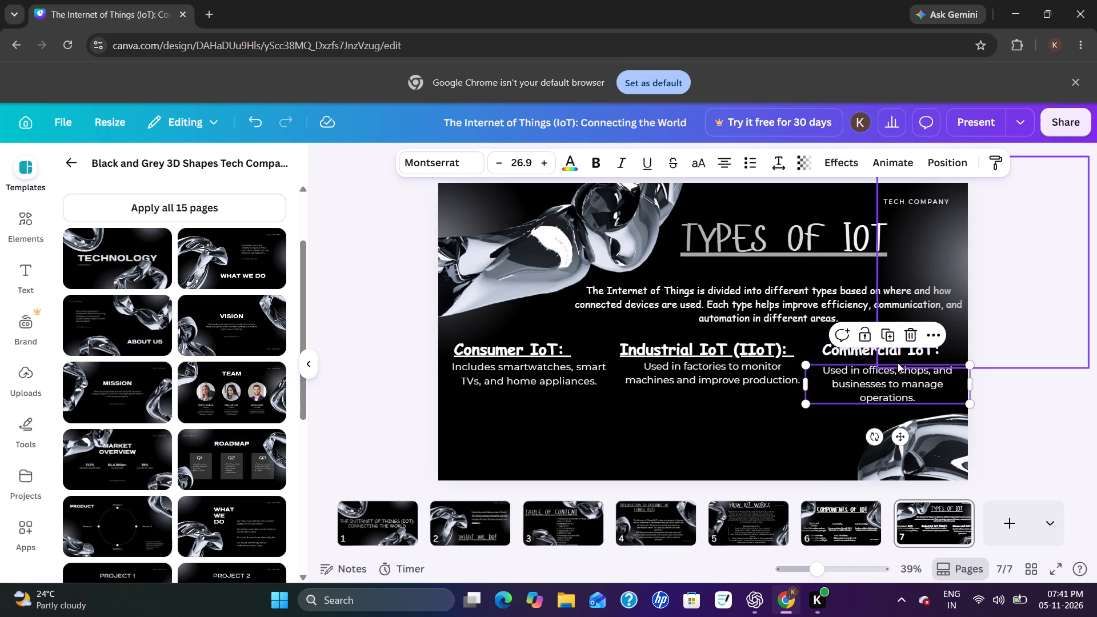
click(860, 353)
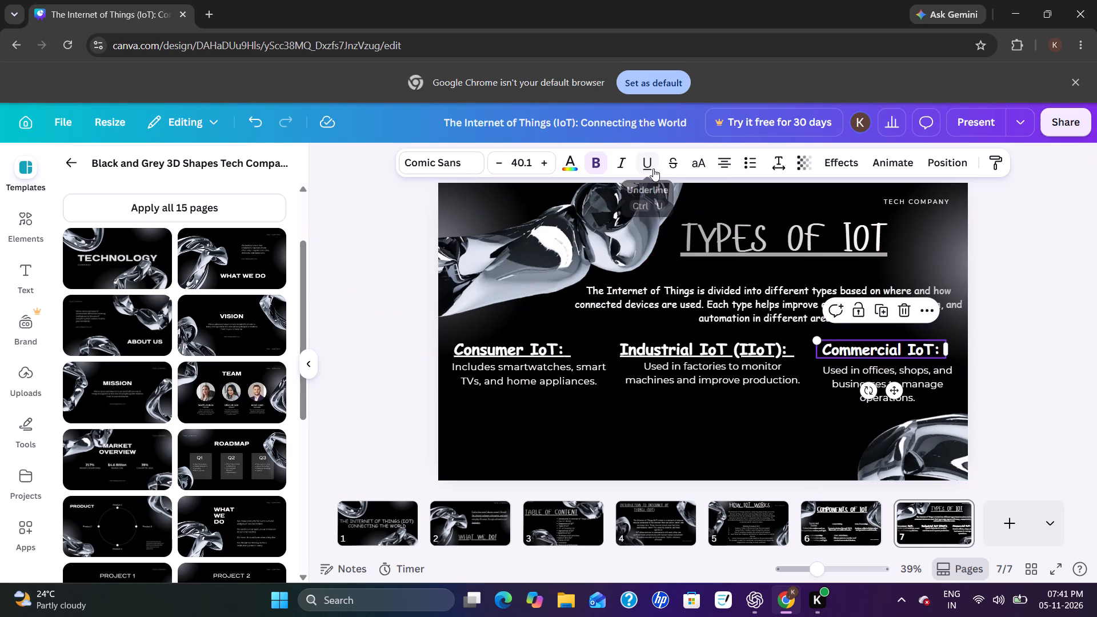
click(653, 169)
Widen the Commercial IoT description slightly on its right side and move it up, level with the Industrial IoT description.
click(838, 382)
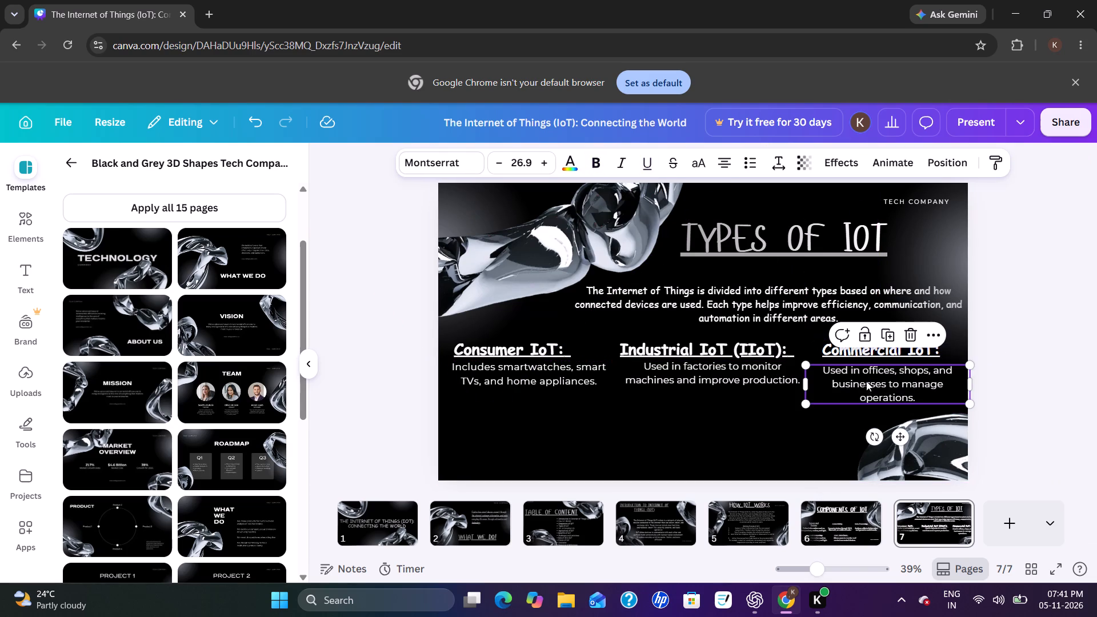
click(970, 384)
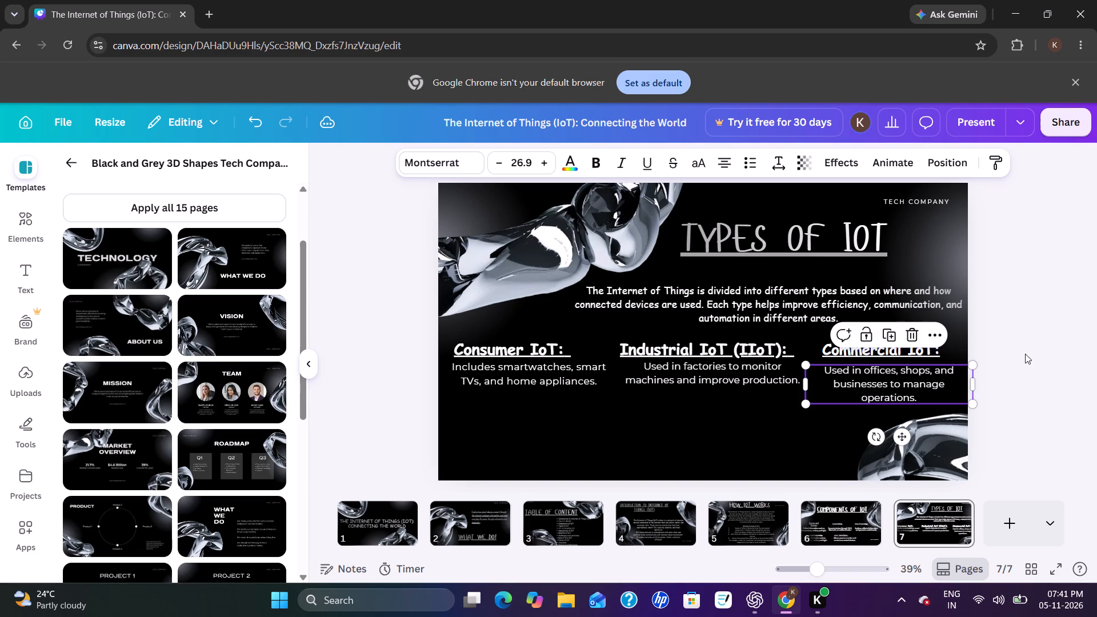
click(927, 392)
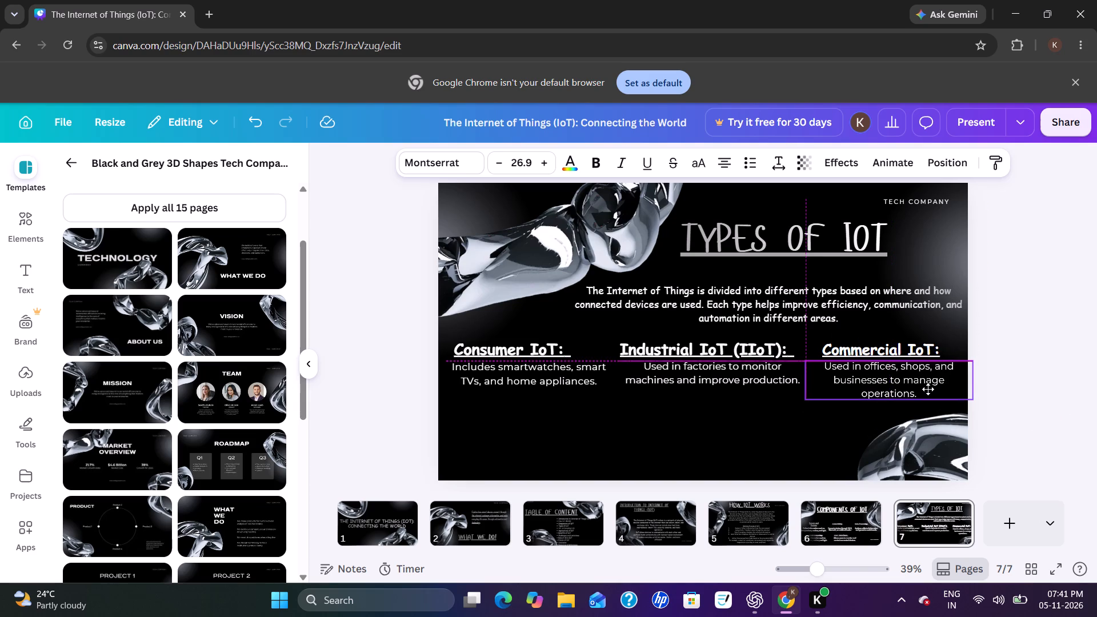
click(1071, 327)
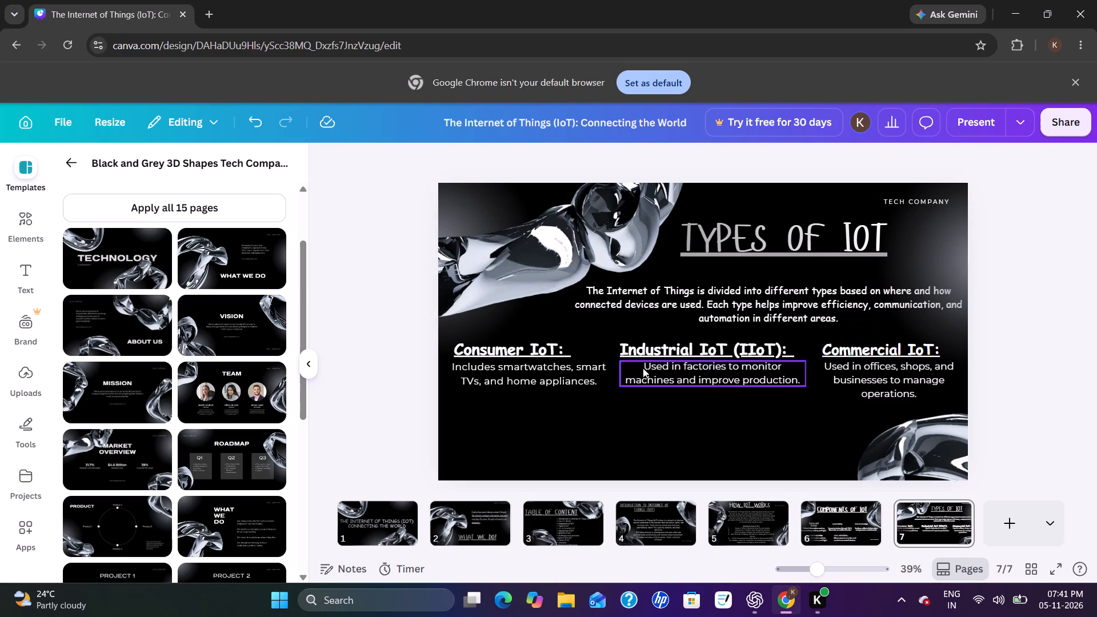
Move the Consumer, Industrial and Commercial IoT descriptions down slightly, keeping them level with a small gap below their headings.
click(587, 379)
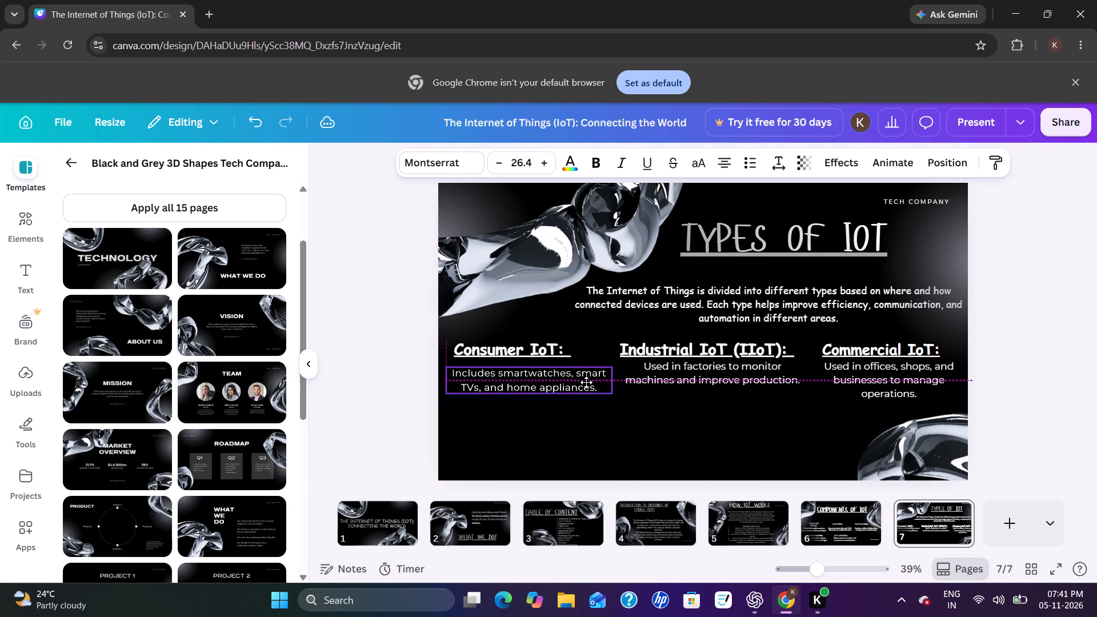
drag(653, 387, 652, 396)
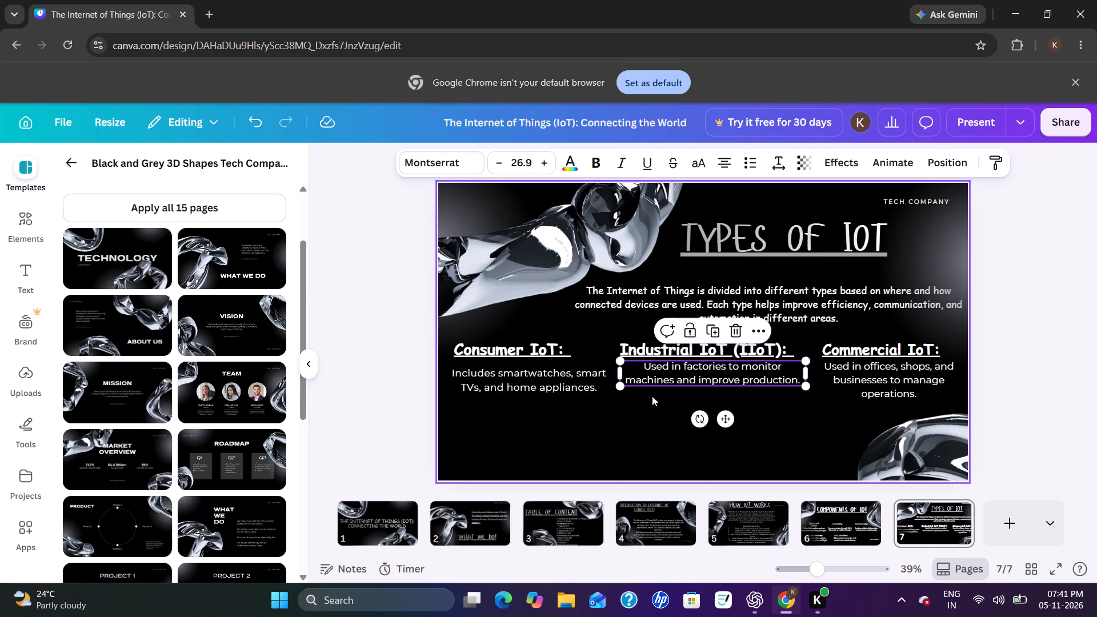
drag(652, 396, 649, 401)
drag(661, 371, 661, 378)
drag(888, 372, 888, 375)
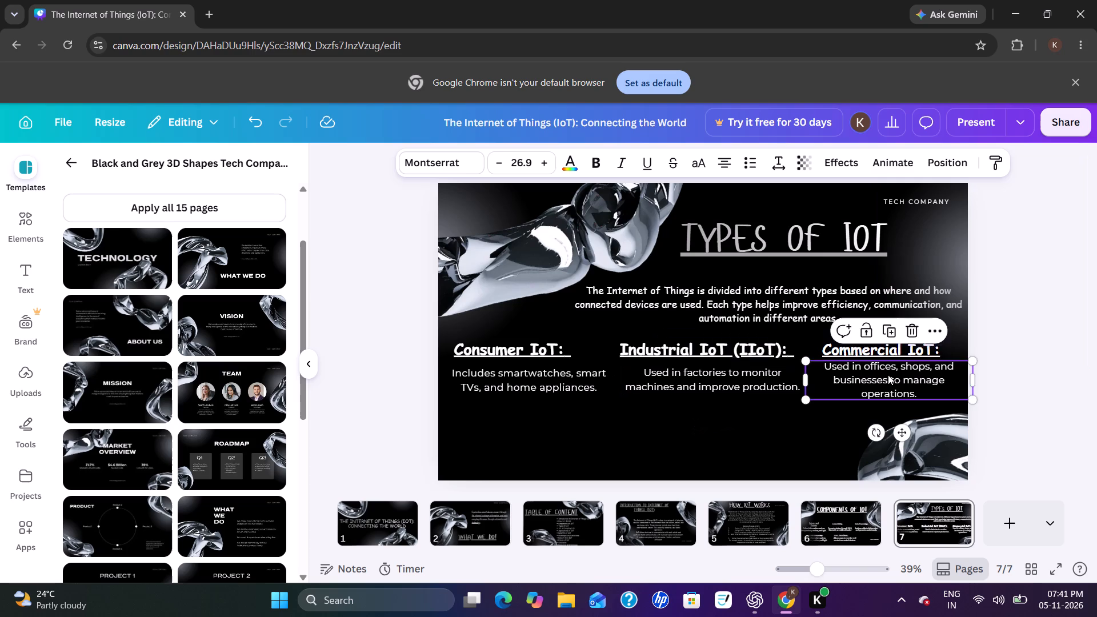
drag(888, 375, 888, 380)
click(977, 343)
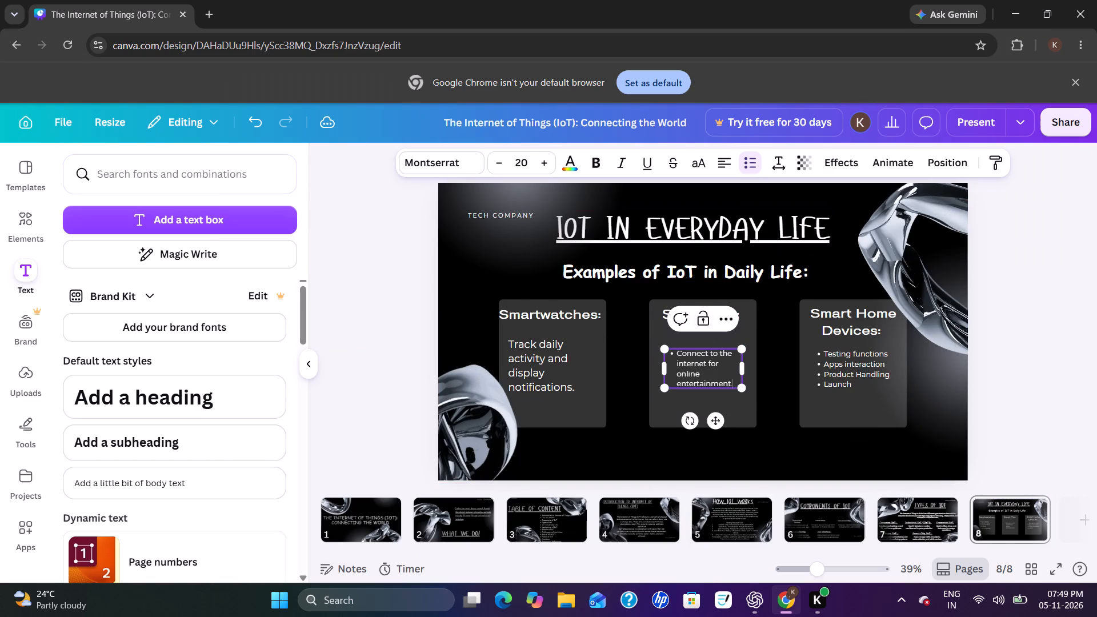
click(677, 356)
key(BackSpace)
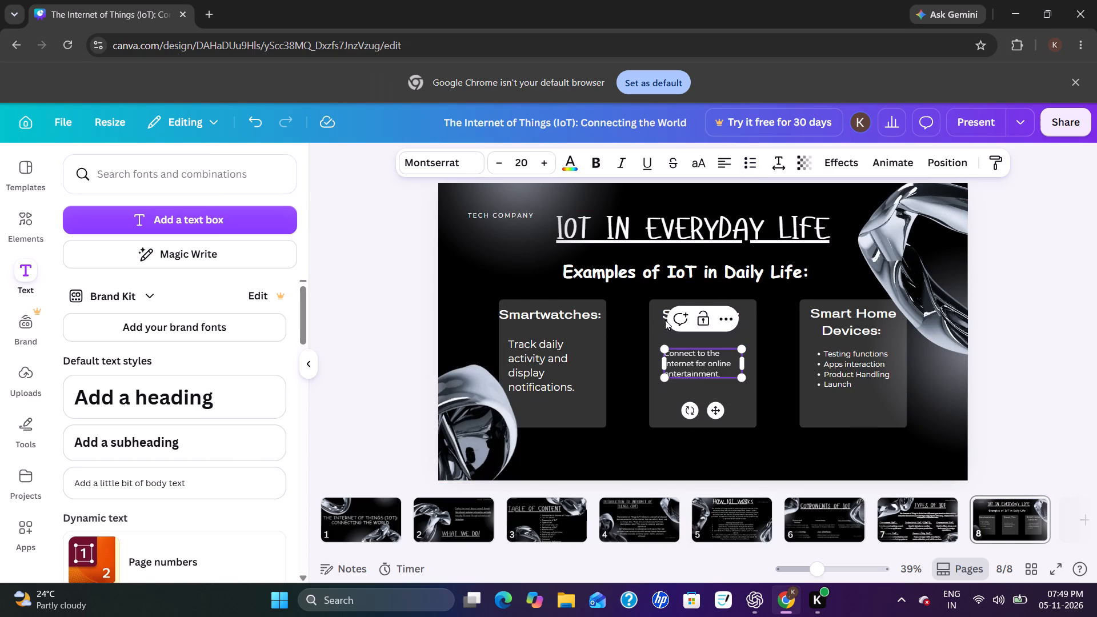
Increase the Smart TVs description's text size to 30 and move it up closer to its heading.
triple_click(542, 169)
triple_click(542, 169)
triple_click(542, 169)
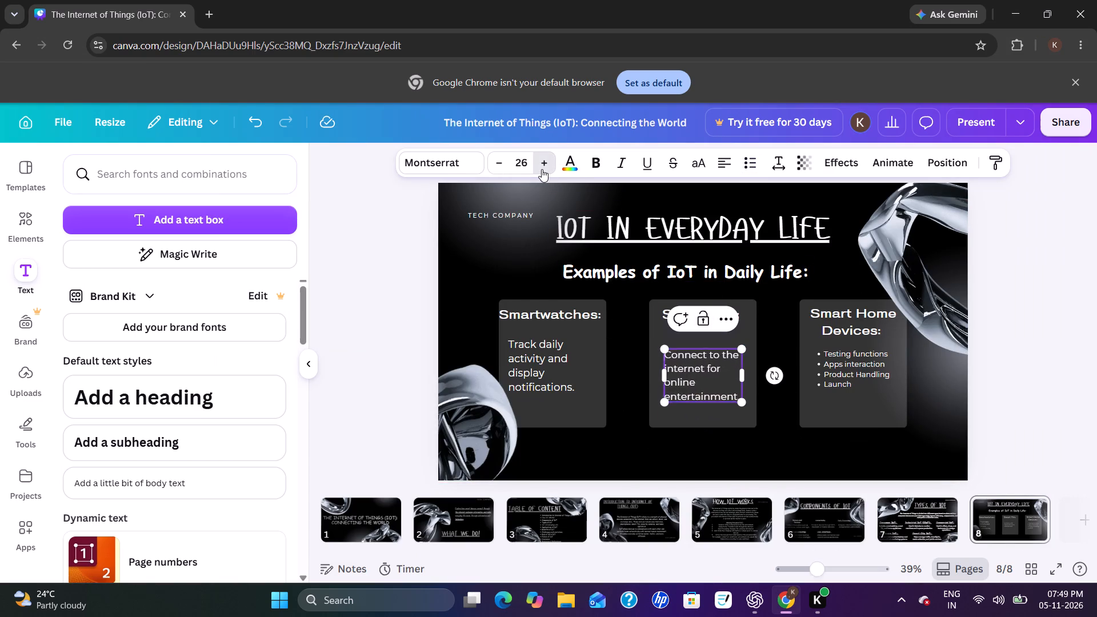
click(542, 169)
click(708, 386)
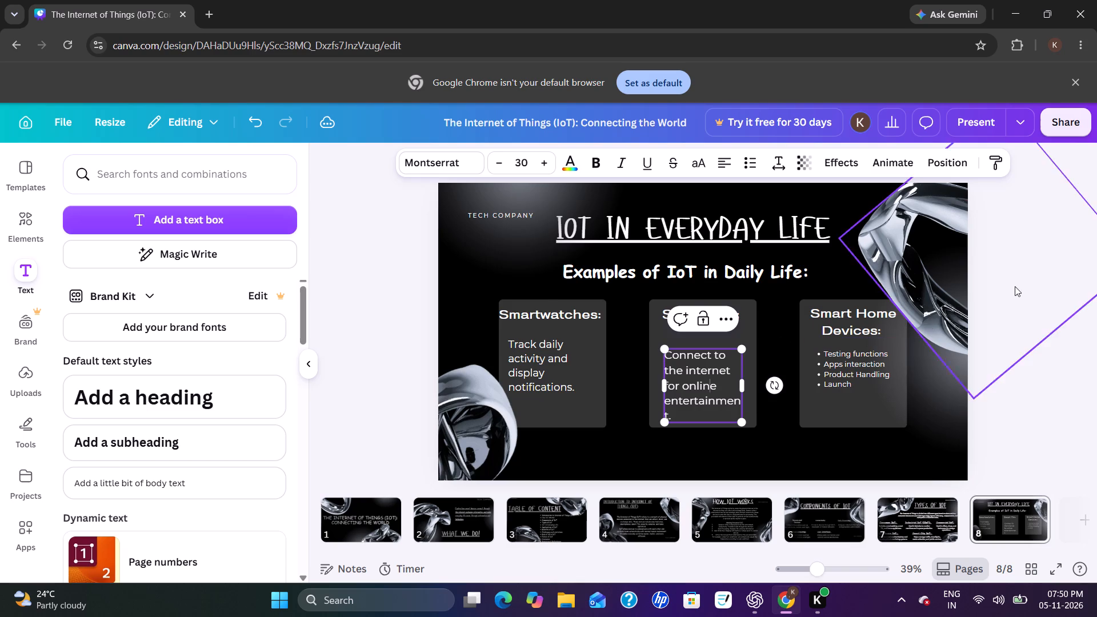
click(1018, 282)
right_drag(708, 400, 707, 369)
click(707, 369)
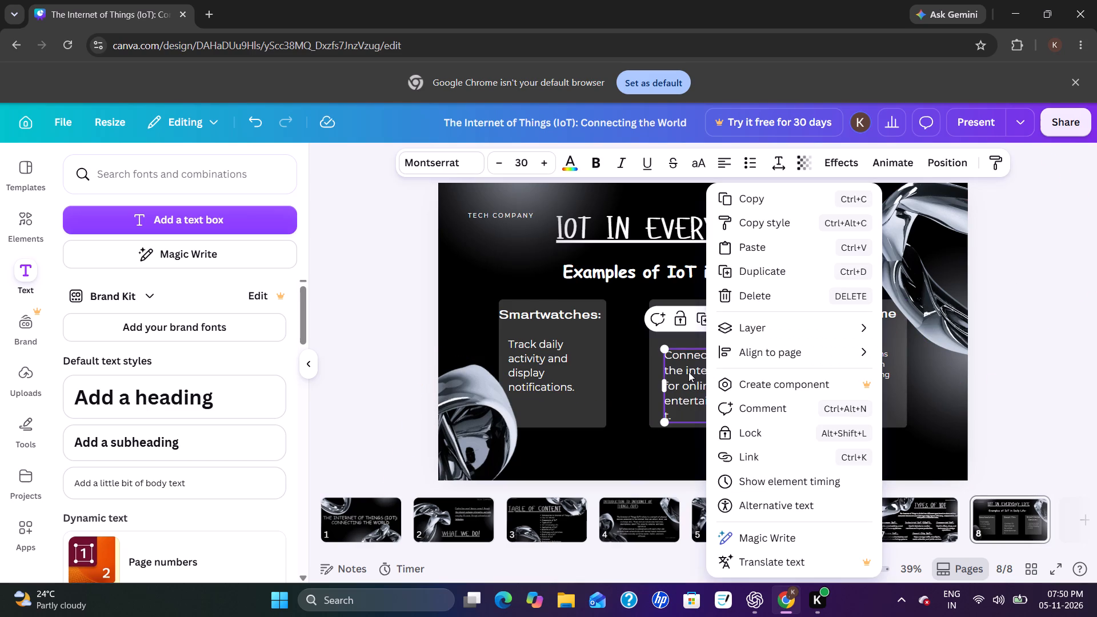
drag(688, 372, 688, 347)
click(627, 380)
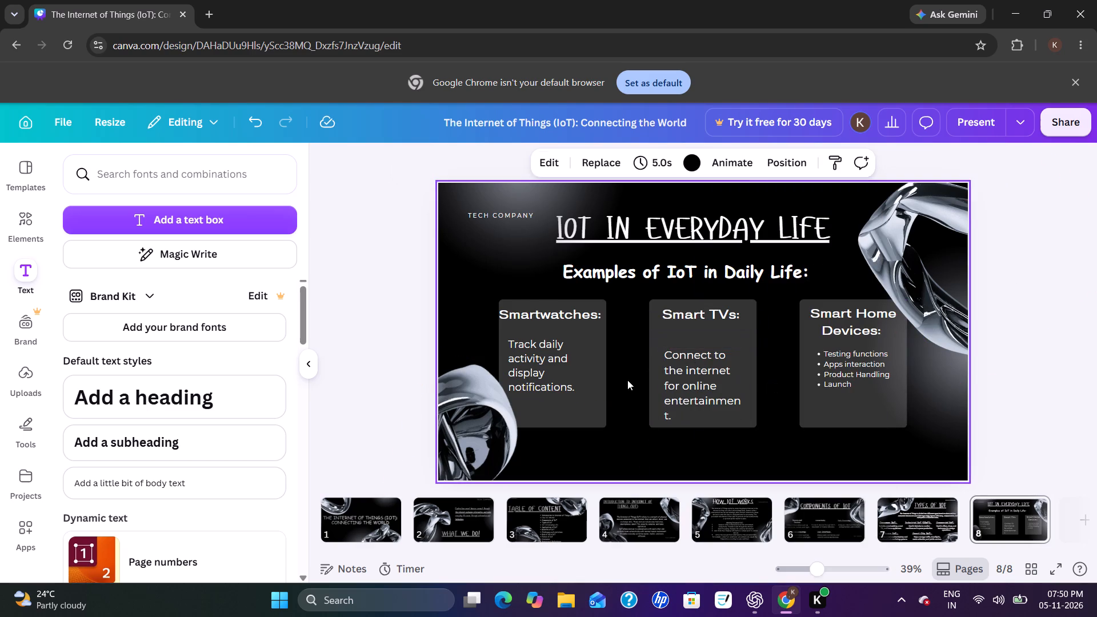
drag(671, 376, 668, 362)
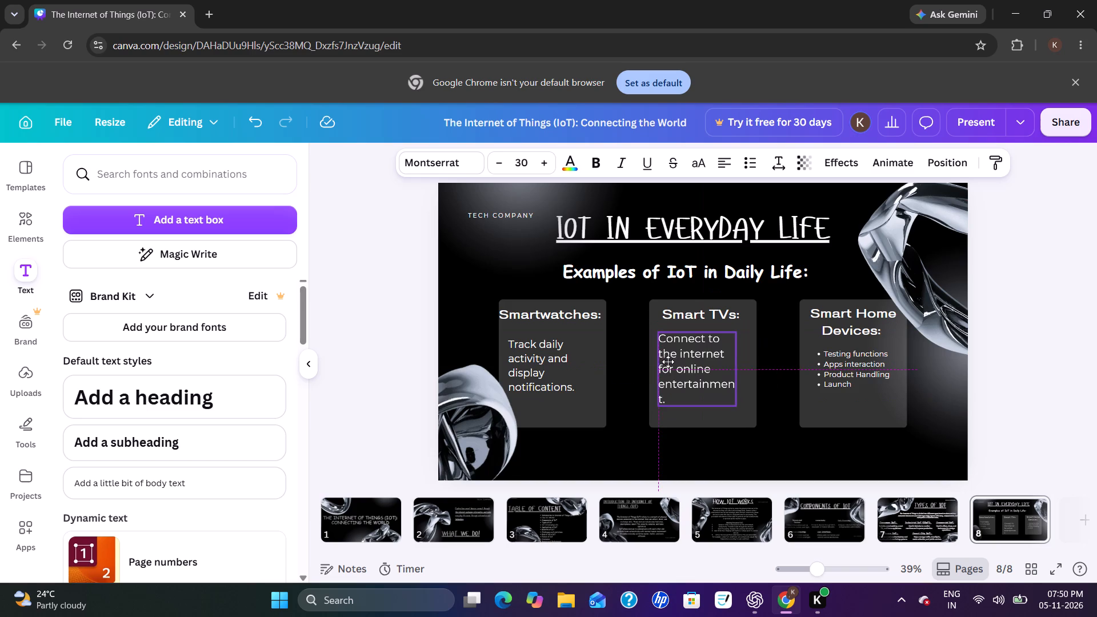
drag(668, 362, 667, 366)
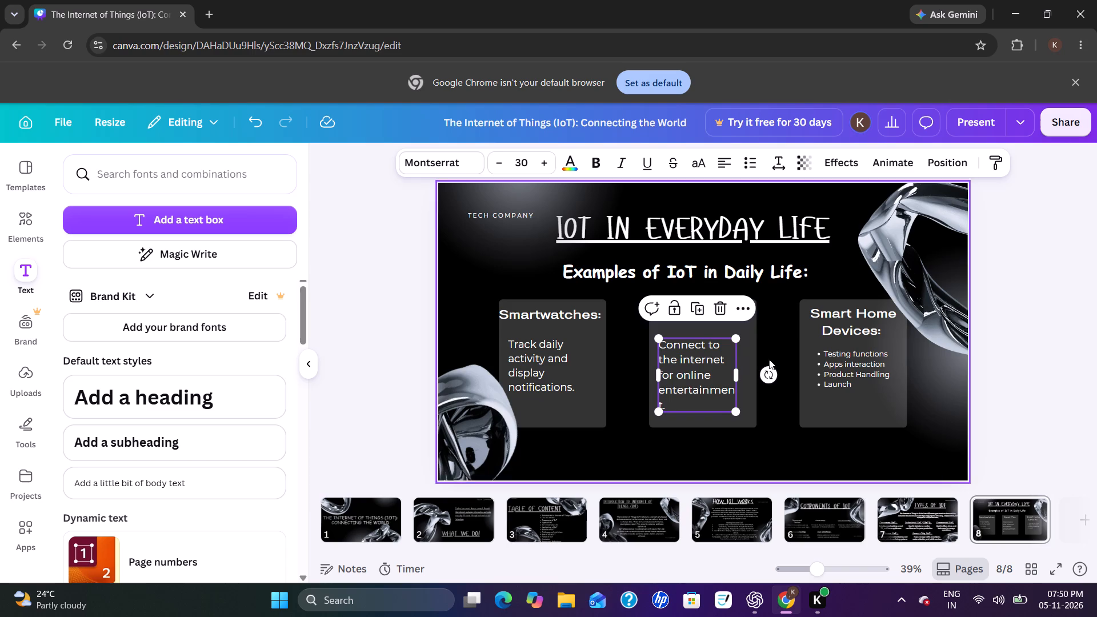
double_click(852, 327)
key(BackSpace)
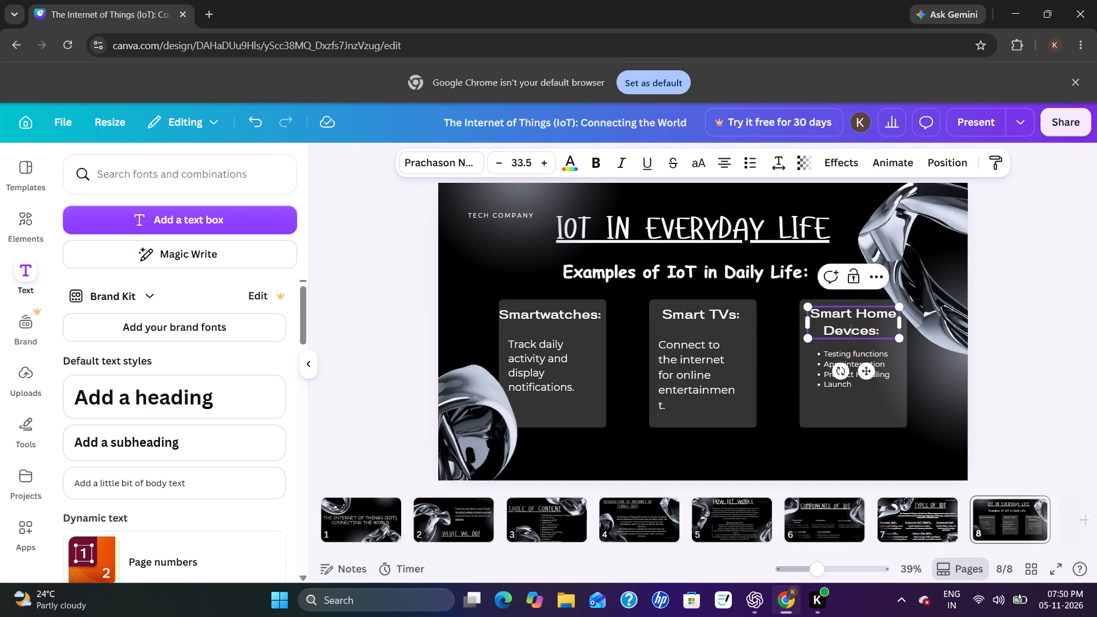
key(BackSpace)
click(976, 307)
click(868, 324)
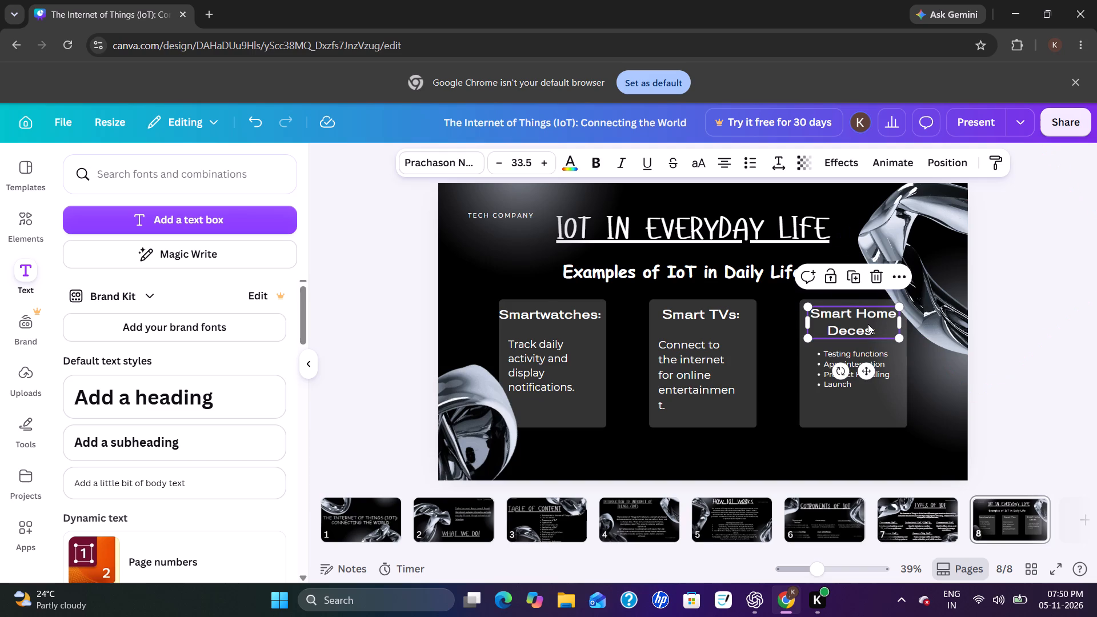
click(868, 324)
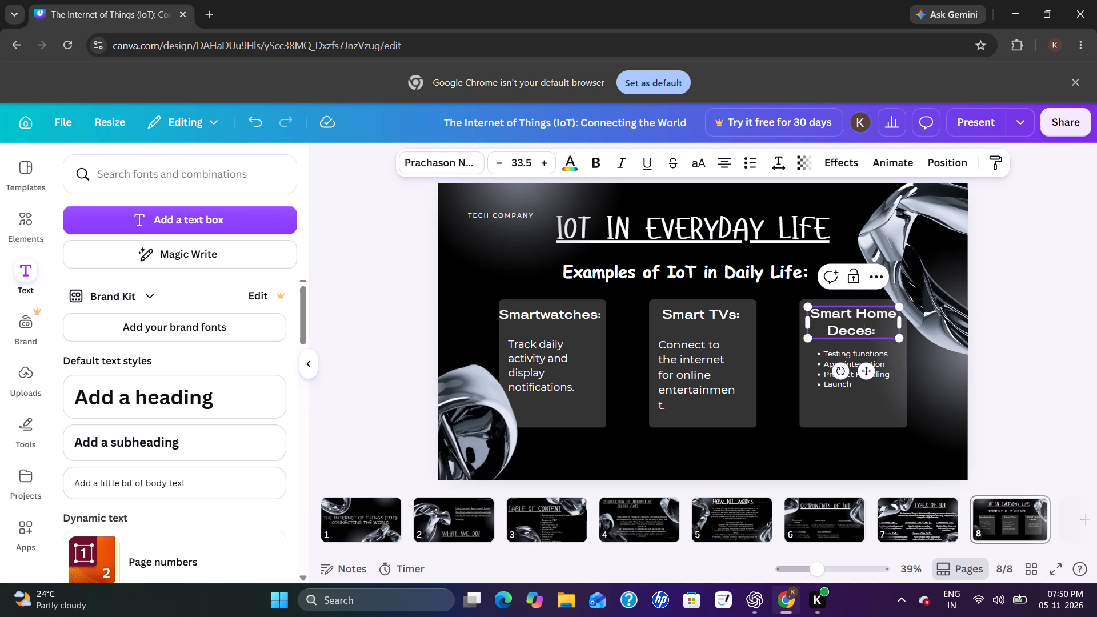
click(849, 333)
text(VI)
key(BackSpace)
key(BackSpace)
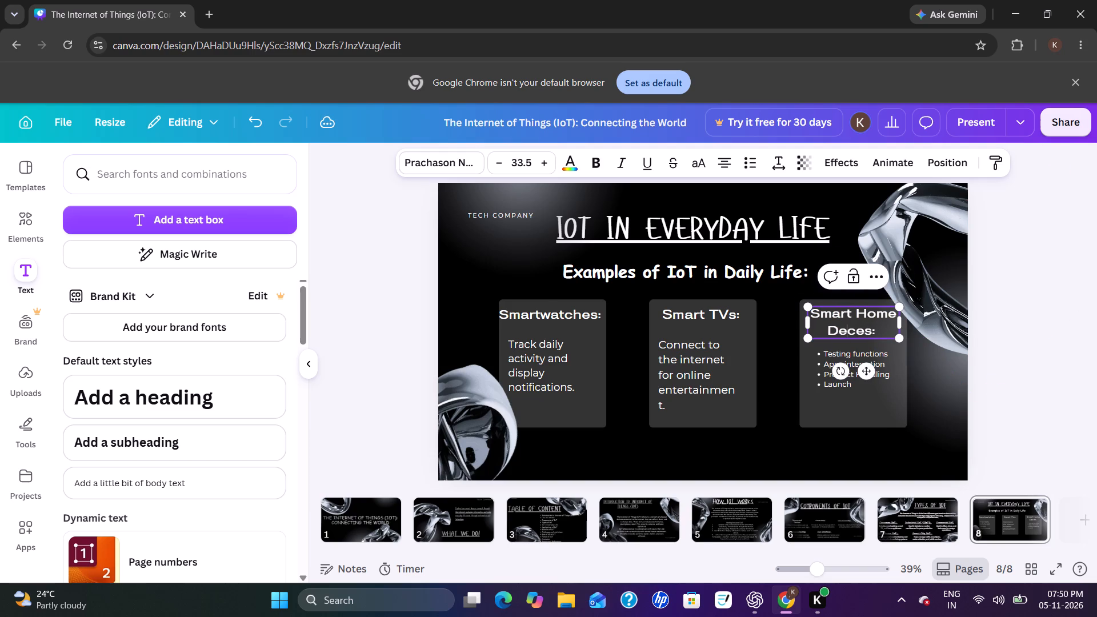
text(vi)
double_click(825, 375)
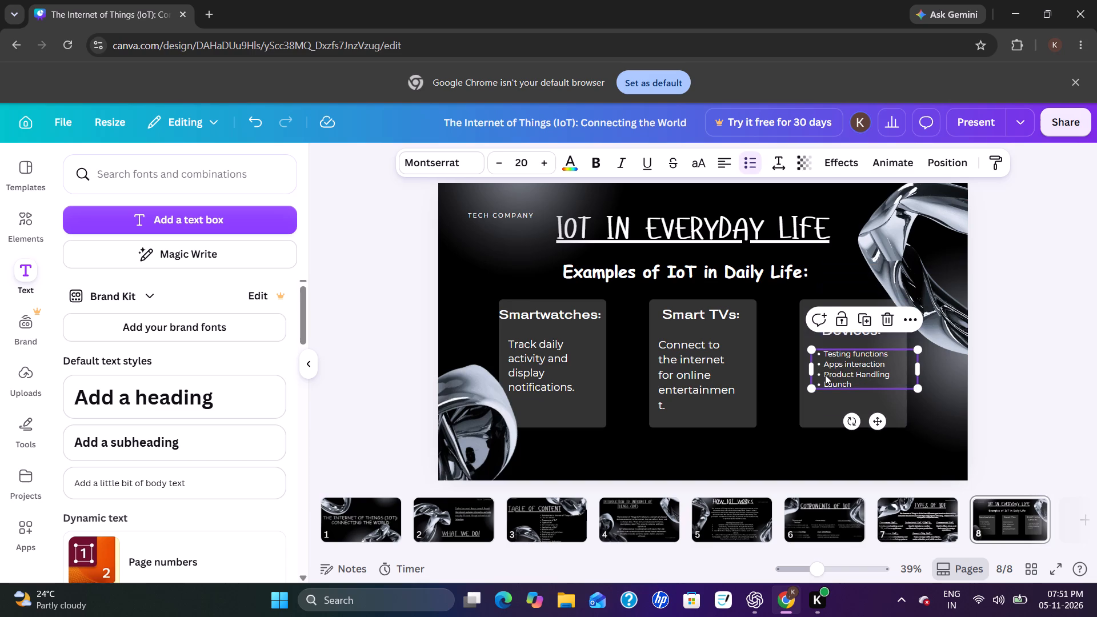
key(BackSpace)
key(BackSpace)
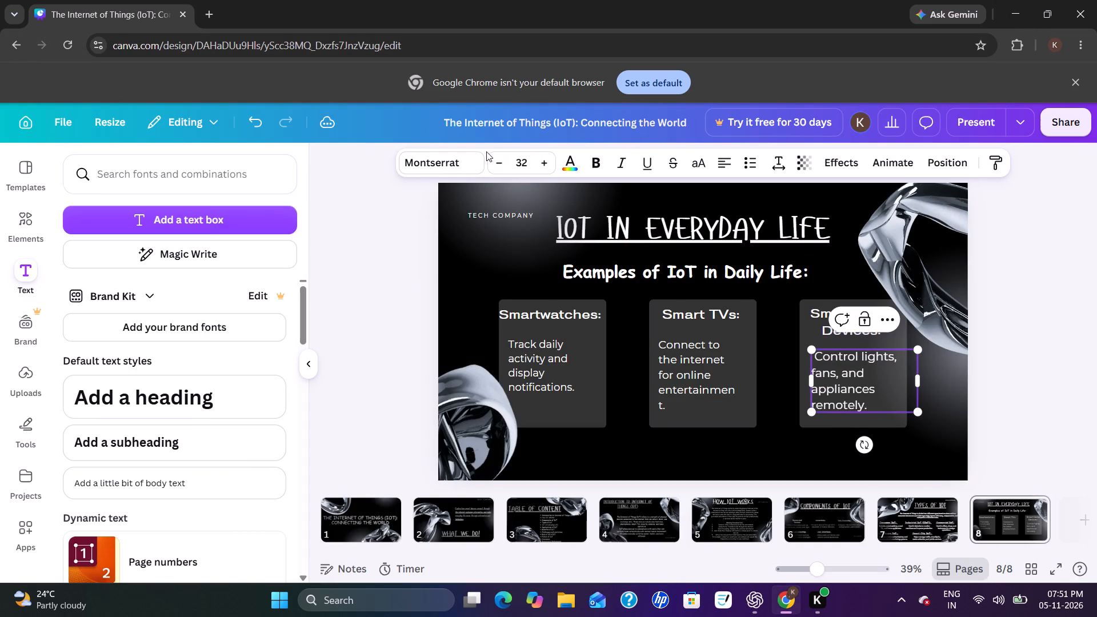
click(510, 166)
click(498, 164)
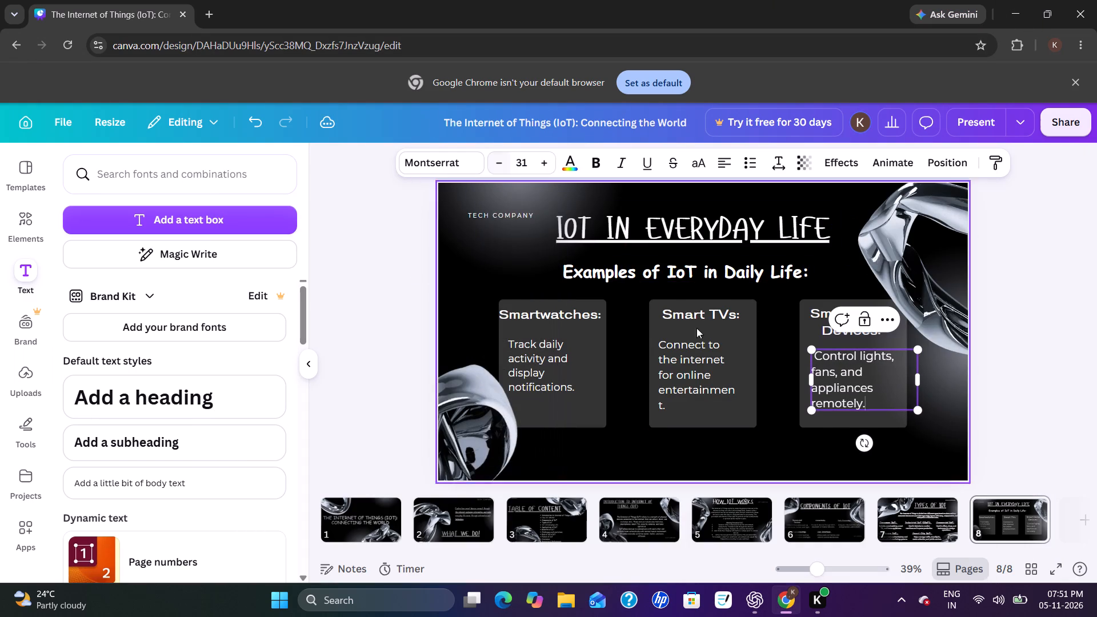
Set the Smartwatches description's text size to 30 to match the Smart TVs description.
click(701, 343)
click(560, 364)
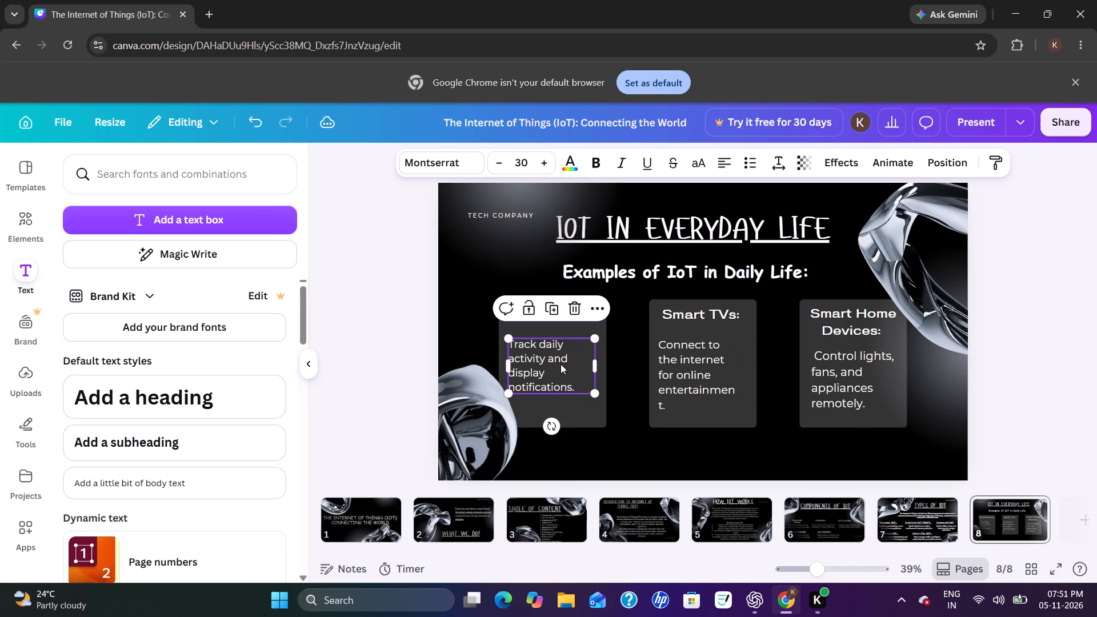
click(544, 163)
click(544, 163)
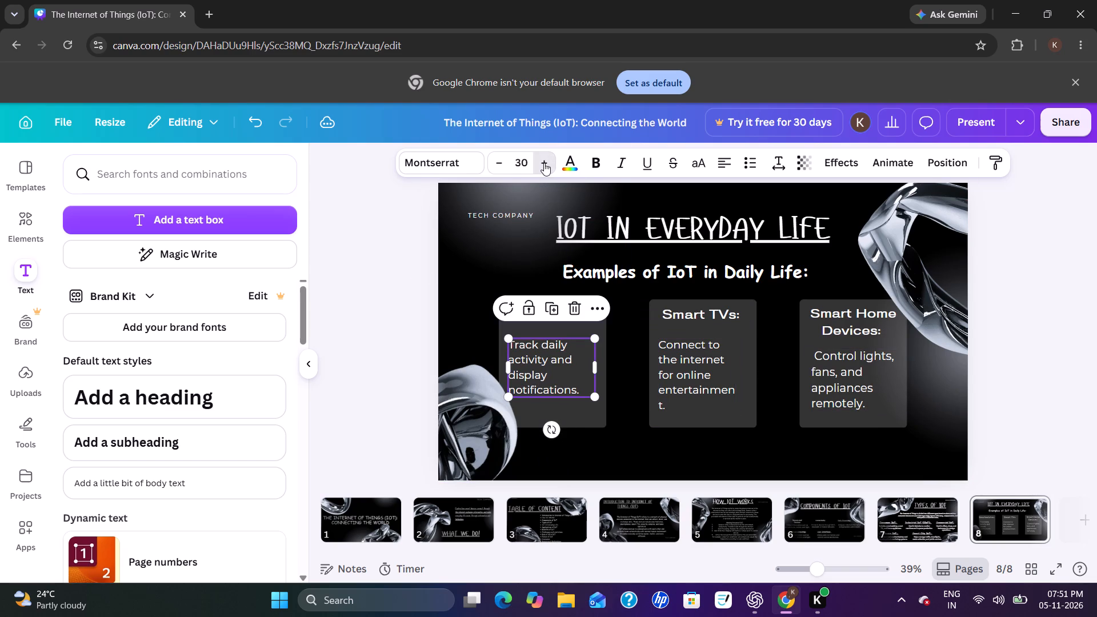
Reduce the Smart Home Devices description's text size to 30 and narrow its text frame to fit inside the third box.
click(704, 354)
click(823, 374)
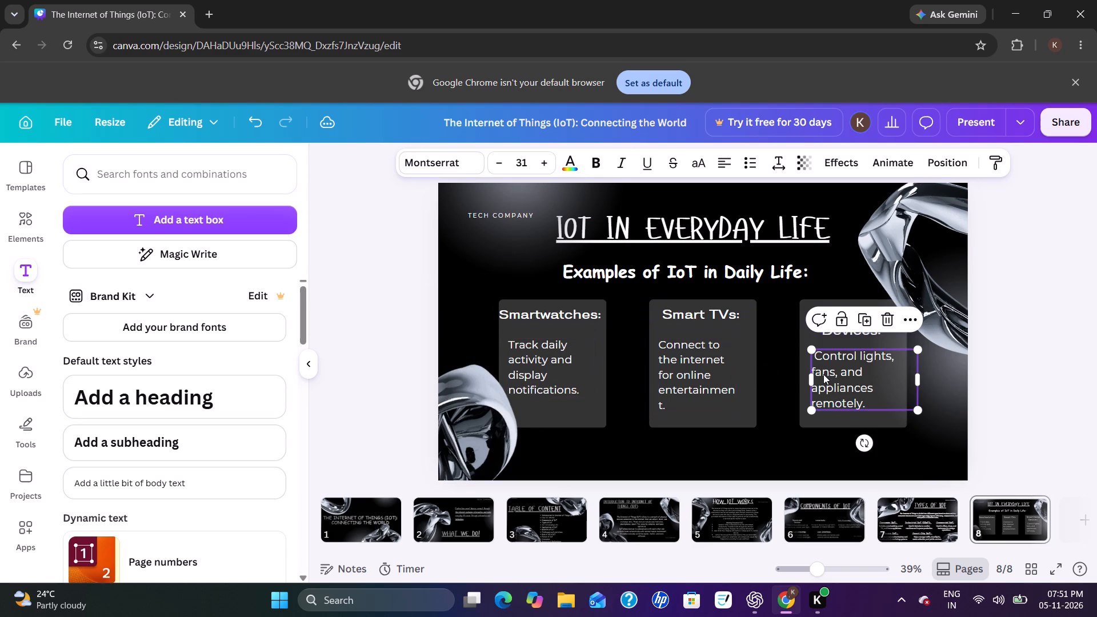
click(491, 162)
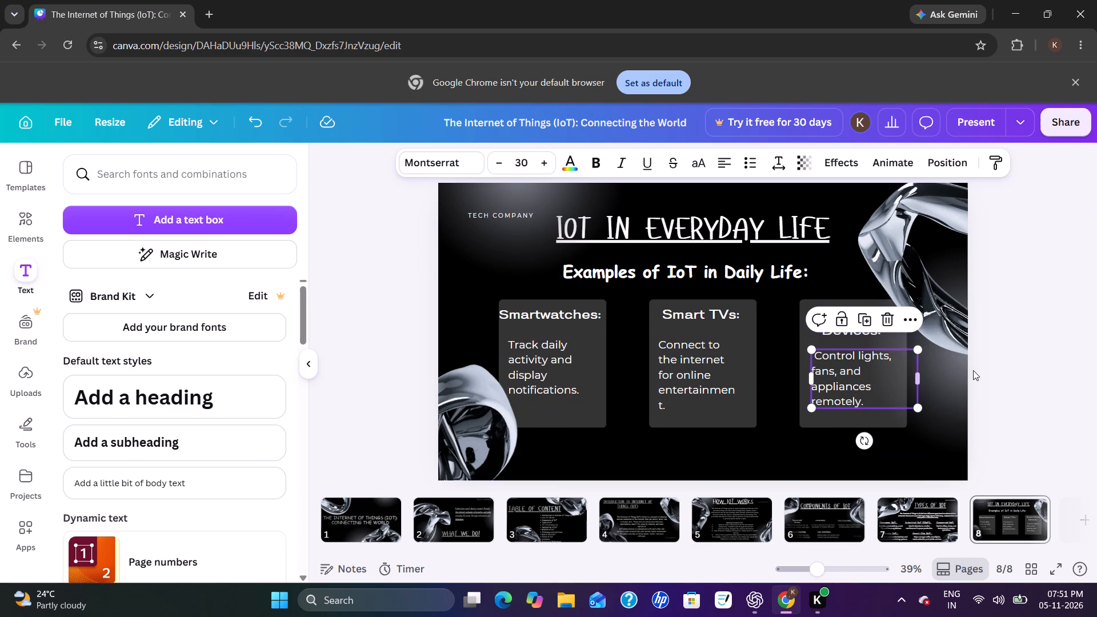
click(973, 370)
click(899, 386)
drag(919, 380, 902, 390)
click(988, 367)
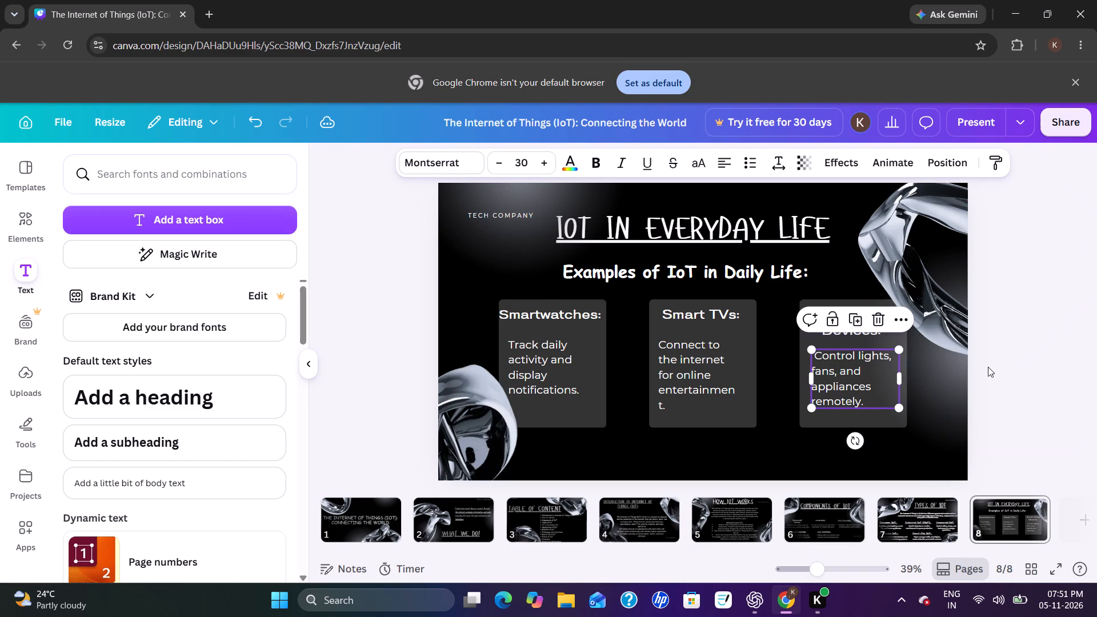
Change the "Smartwatches:" heading to Canva Student Font and increase its size to 47.5.
click(586, 308)
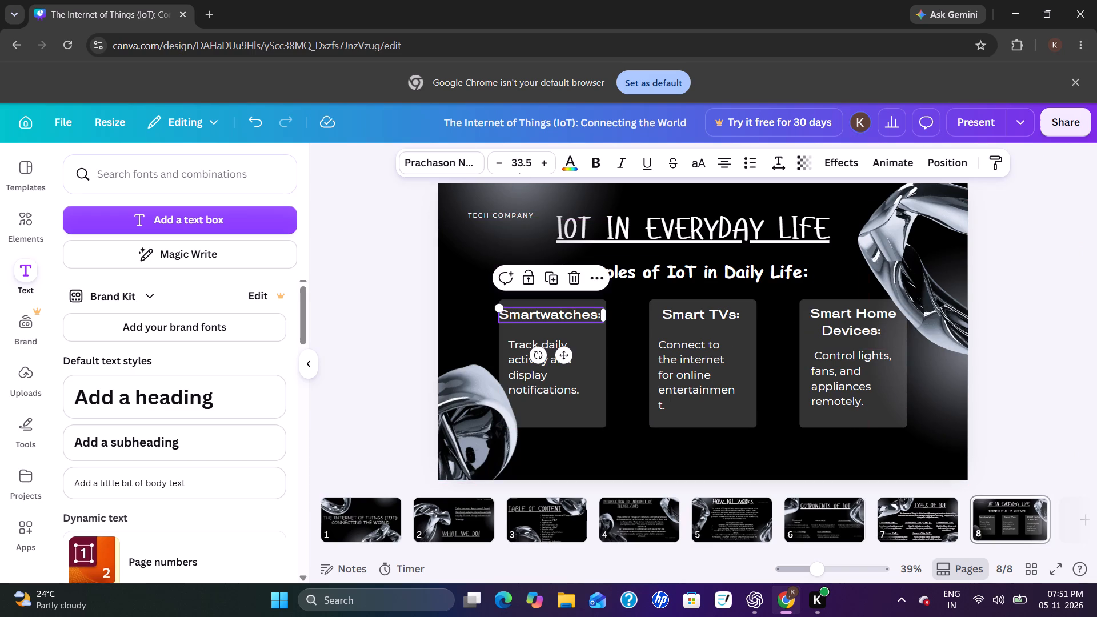
click(450, 150)
click(436, 168)
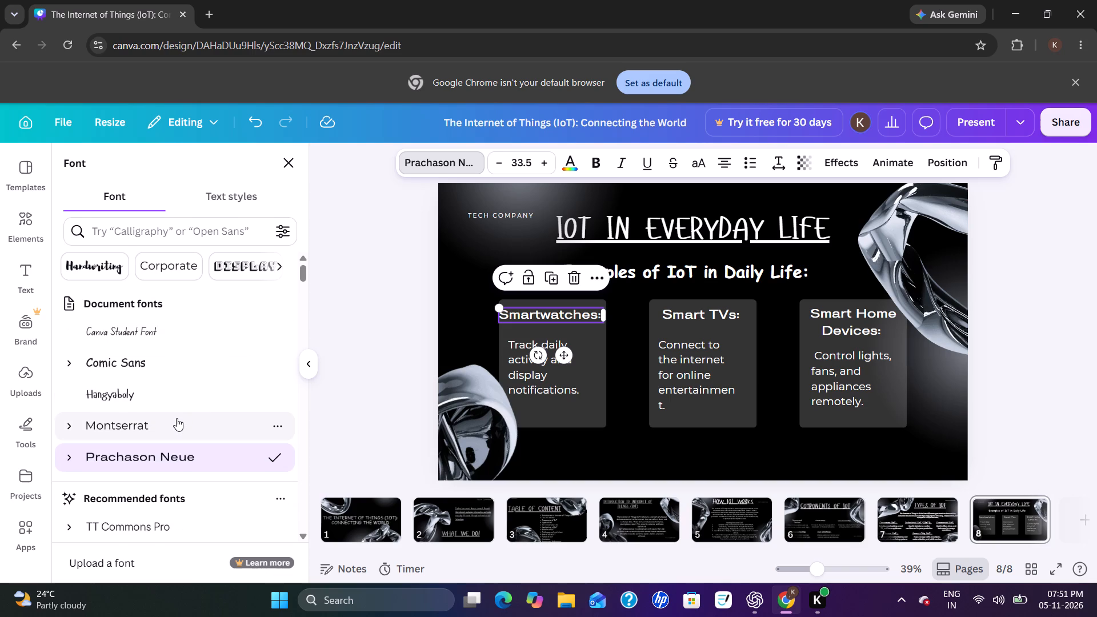
click(166, 339)
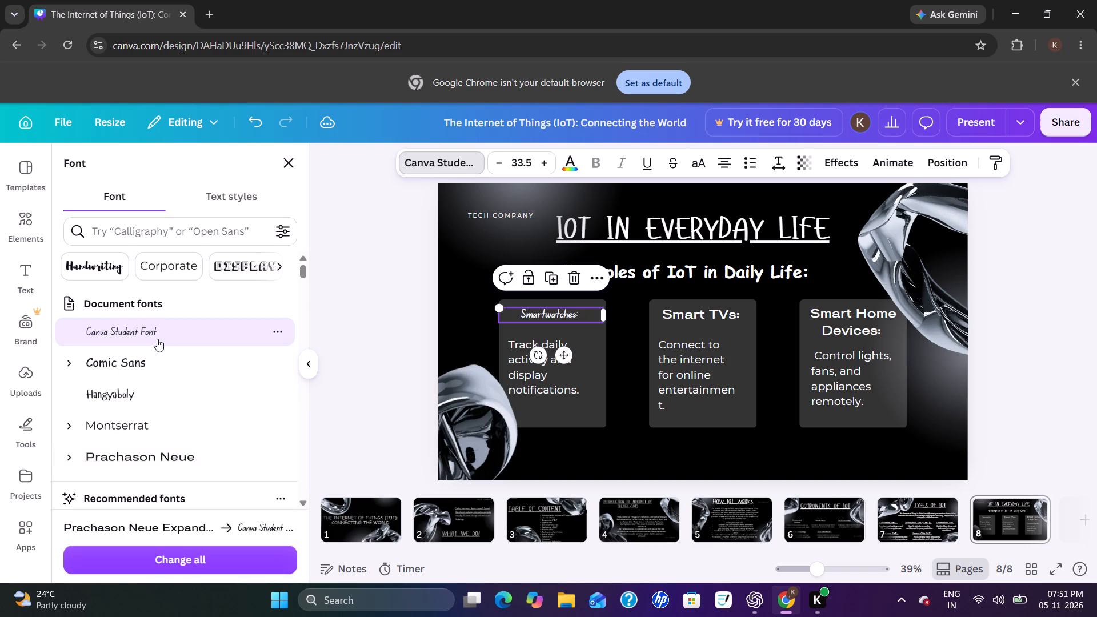
triple_click(540, 159)
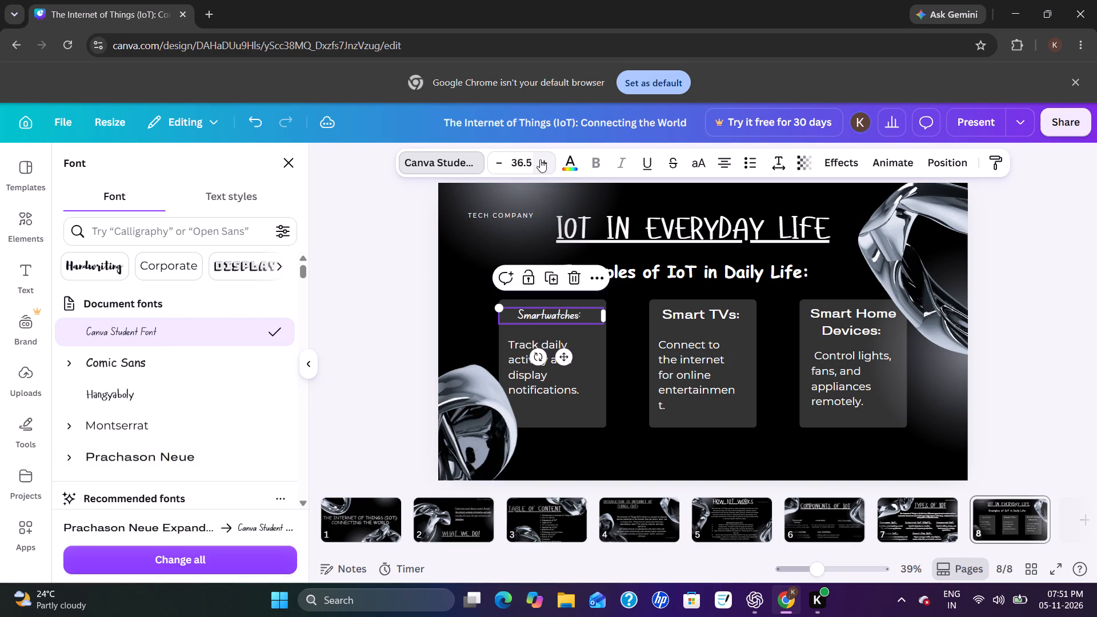
double_click(540, 159)
click(540, 159)
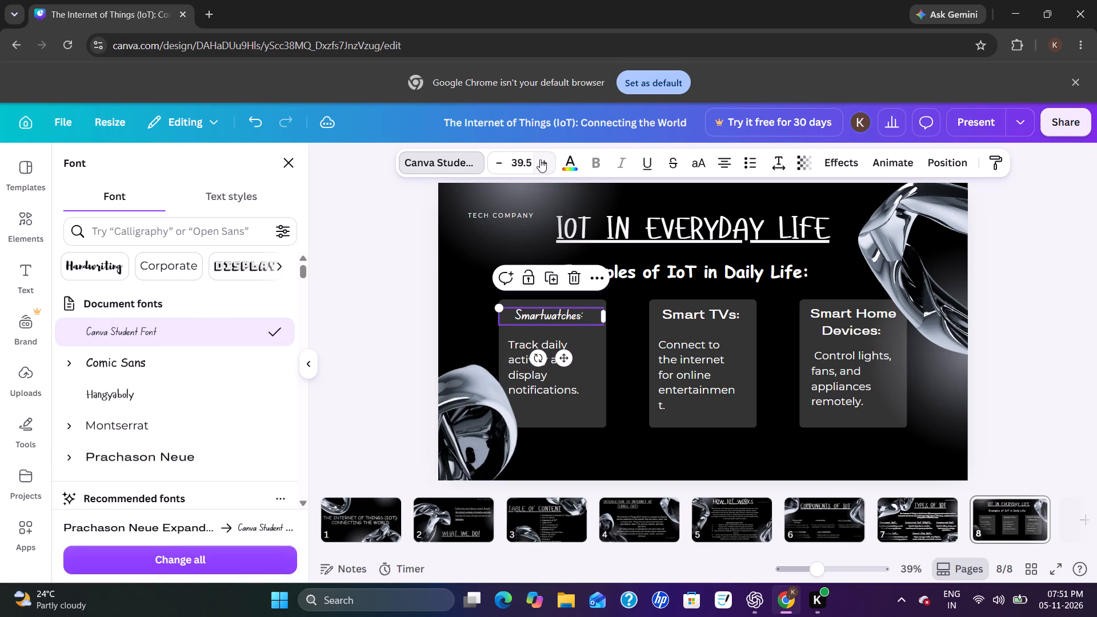
double_click(540, 159)
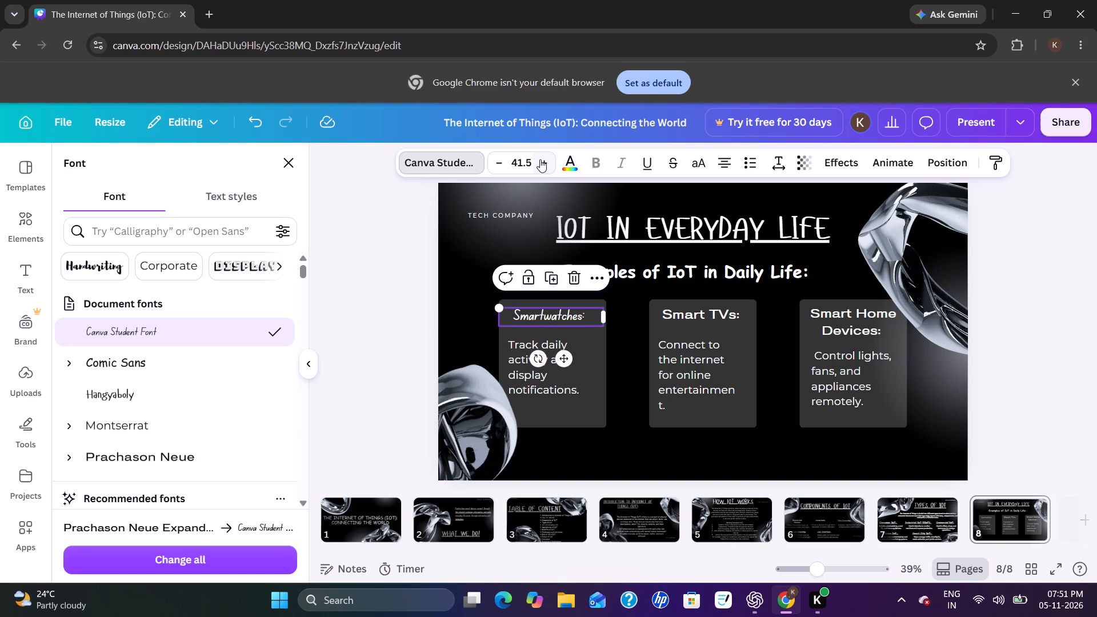
triple_click(540, 159)
triple_click(540, 159)
click(540, 159)
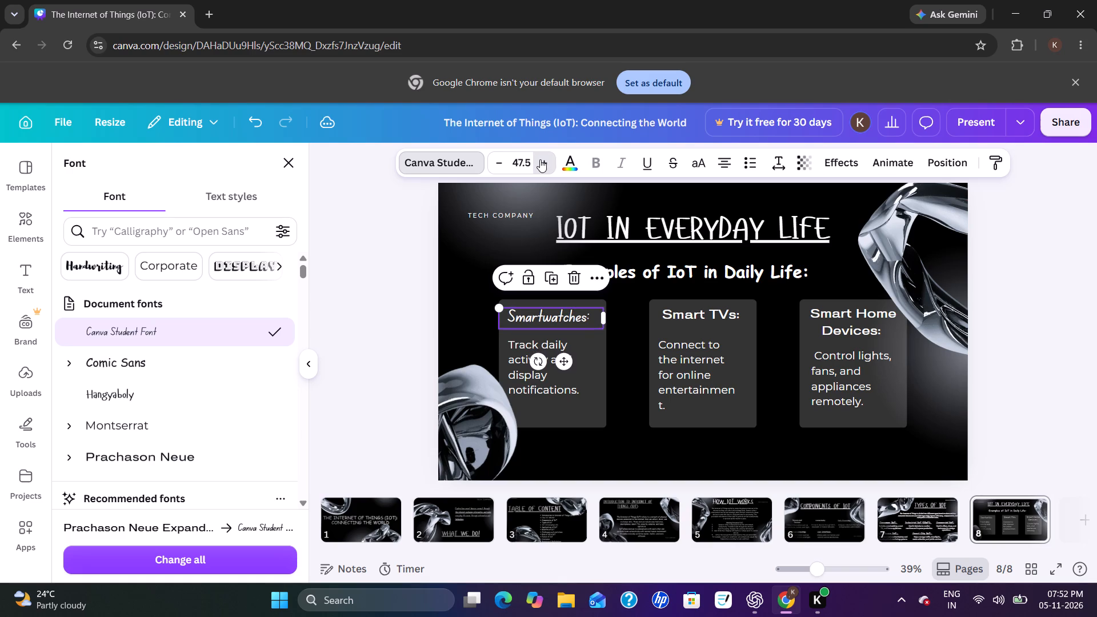
Change the "Smart TVs:" heading to Canva Student Font and increase its size to 52.5.
click(706, 307)
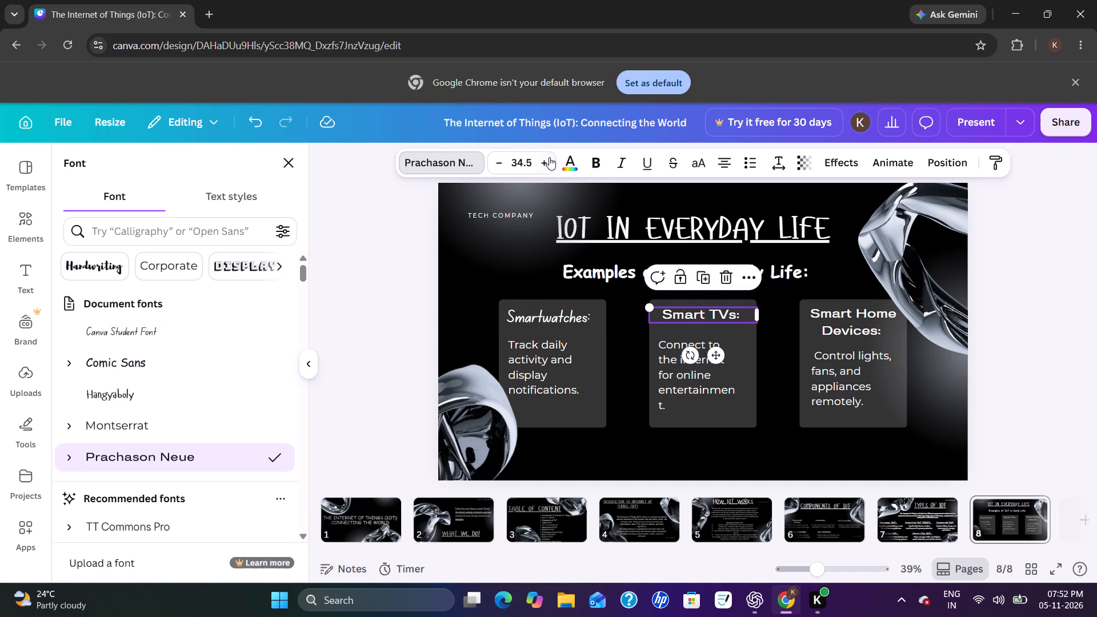
triple_click(549, 160)
double_click(549, 160)
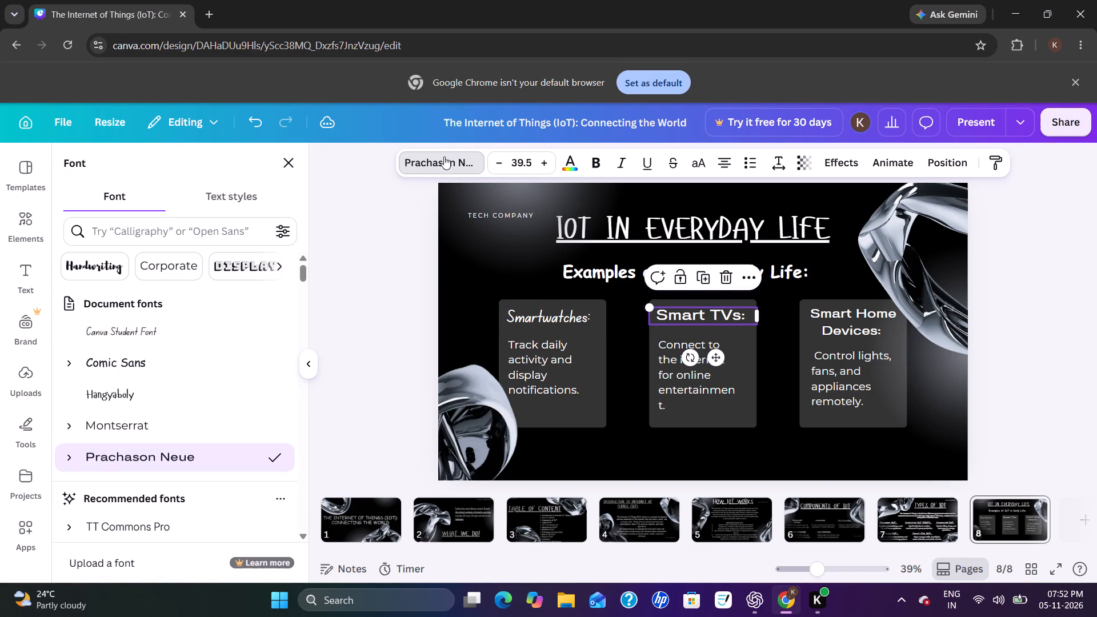
click(444, 157)
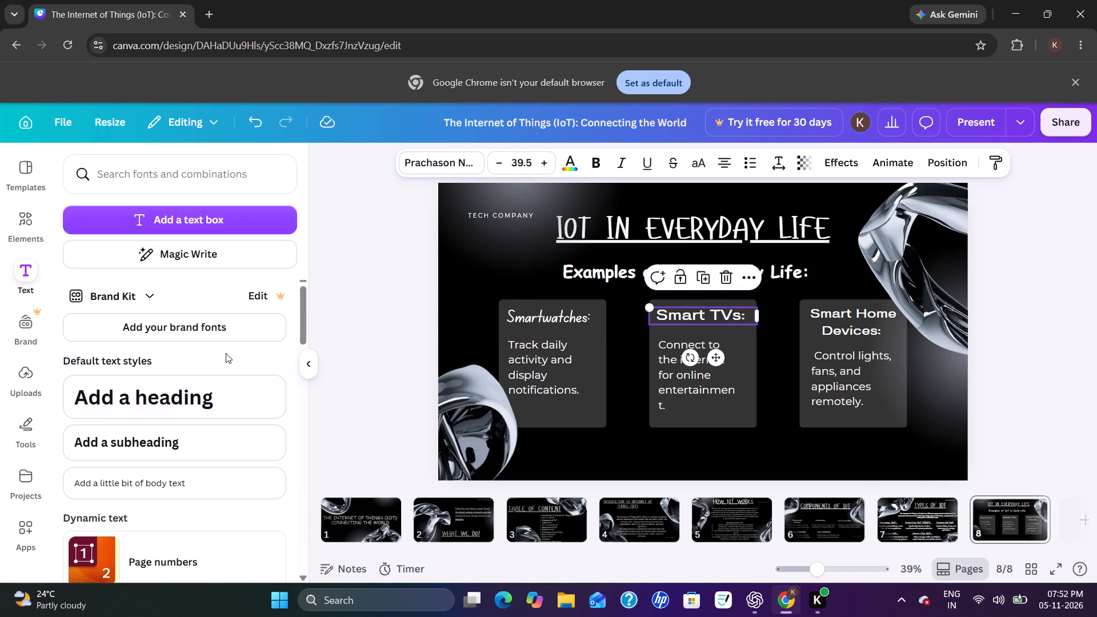
click(456, 165)
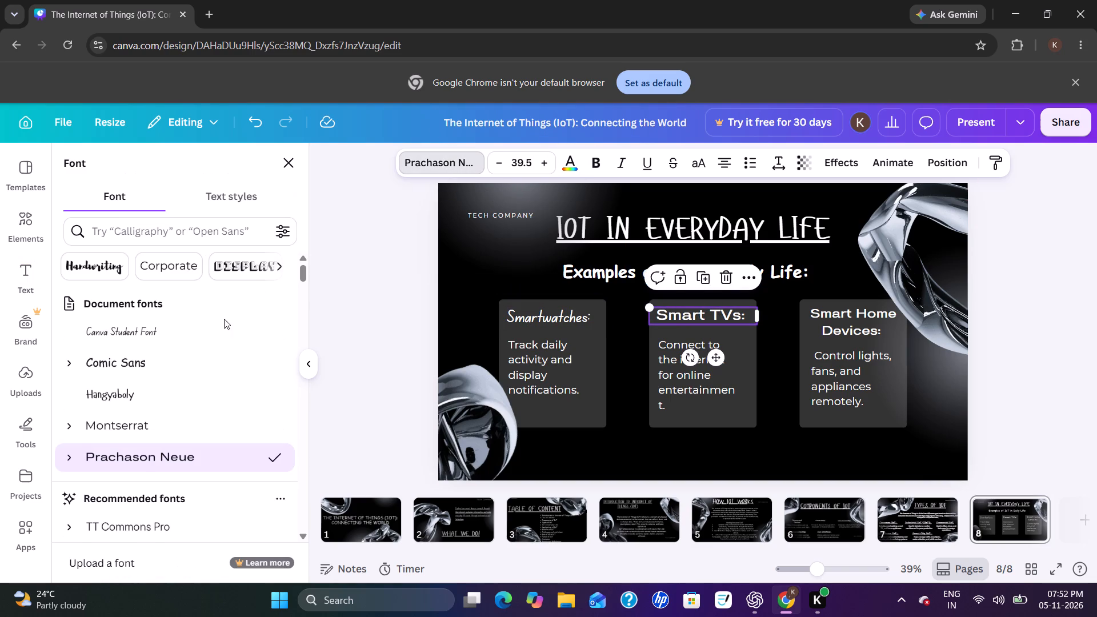
click(209, 339)
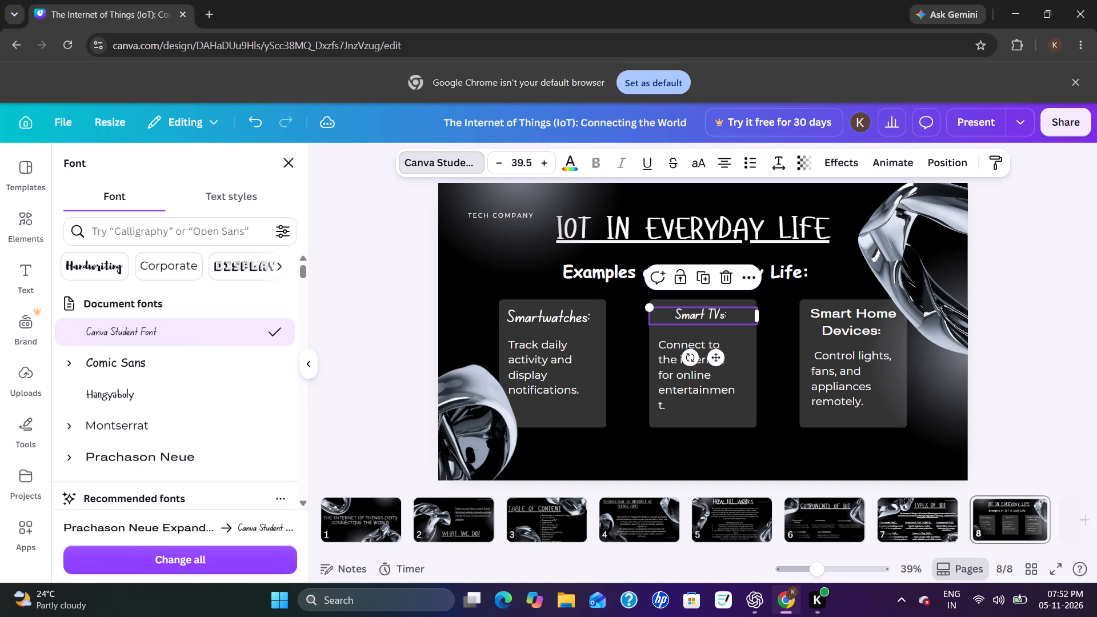
triple_click(545, 165)
triple_click(545, 165)
triple_click(545, 165)
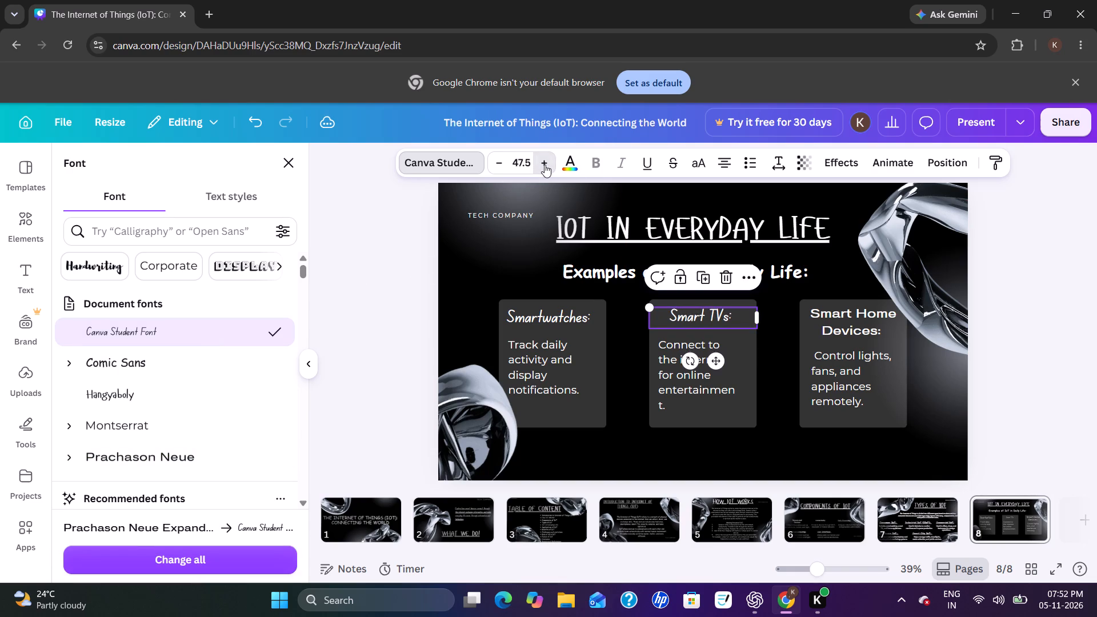
triple_click(545, 165)
click(545, 165)
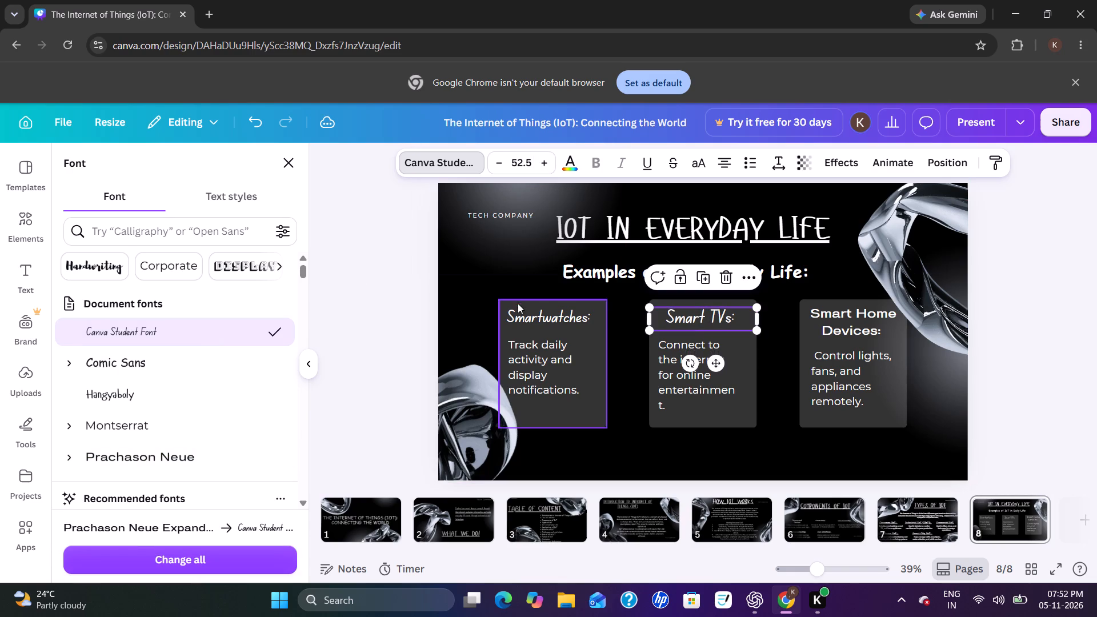
Reduce the "Smart TVs:" heading's size to 48.5 to match the "Smartwatches:" heading.
click(523, 312)
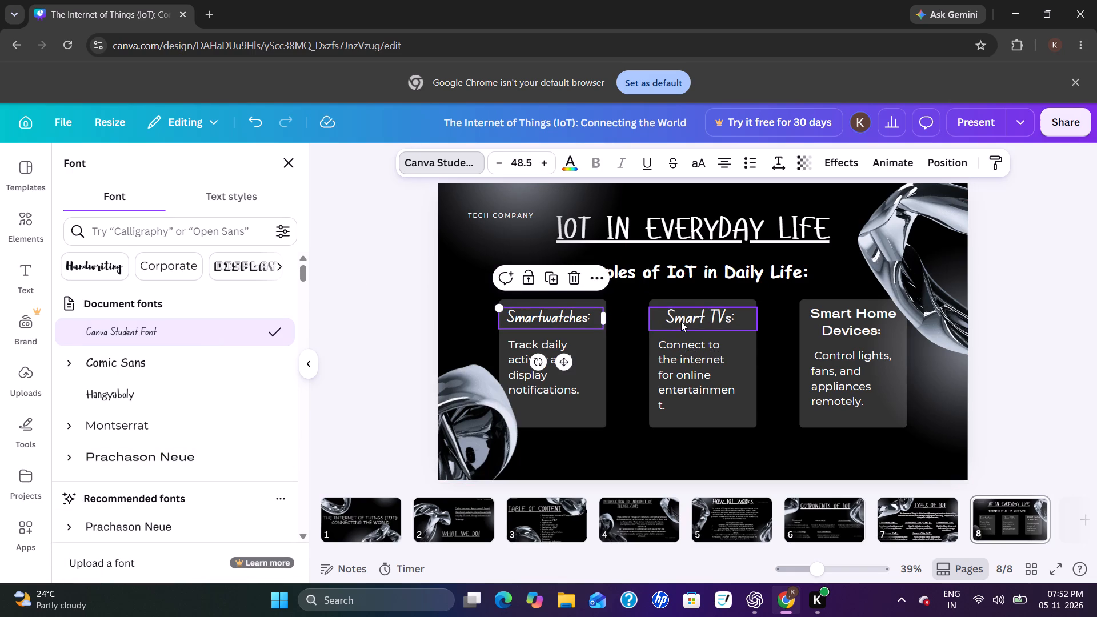
click(681, 322)
double_click(507, 166)
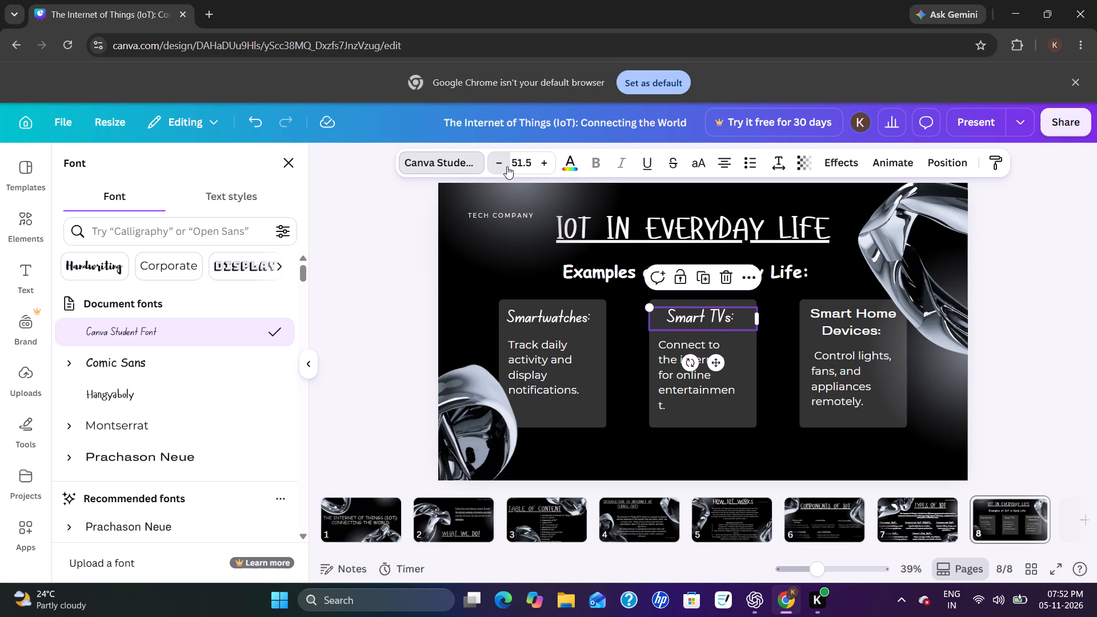
click(507, 166)
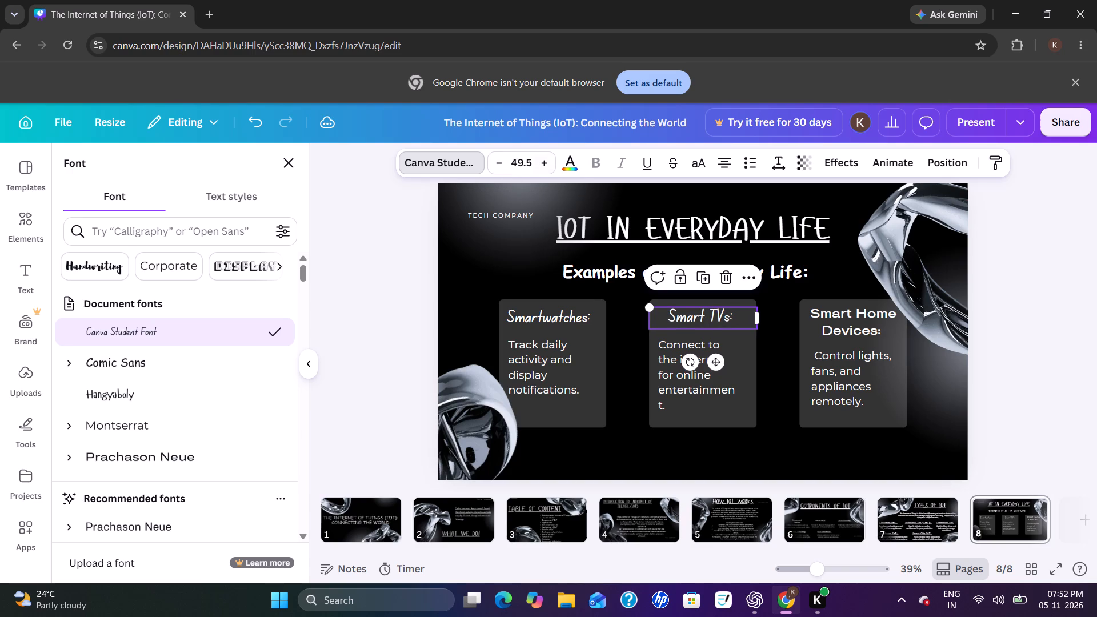
click(503, 170)
Change the "Smart Home Devices:" heading to Canva Student Font and increase its size to 48.5.
click(826, 315)
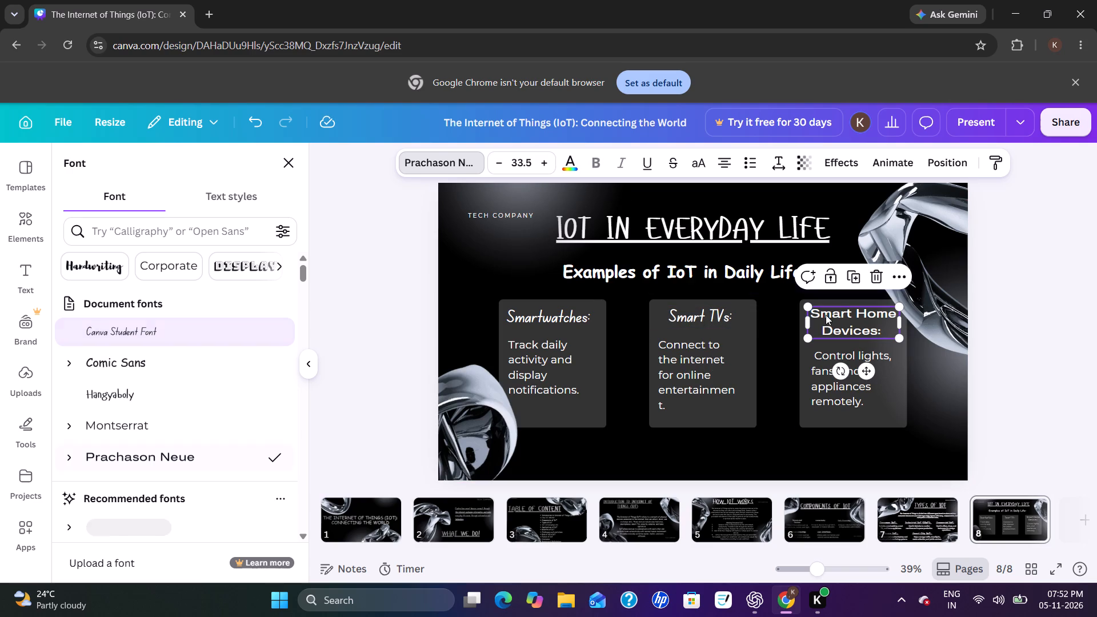
click(469, 171)
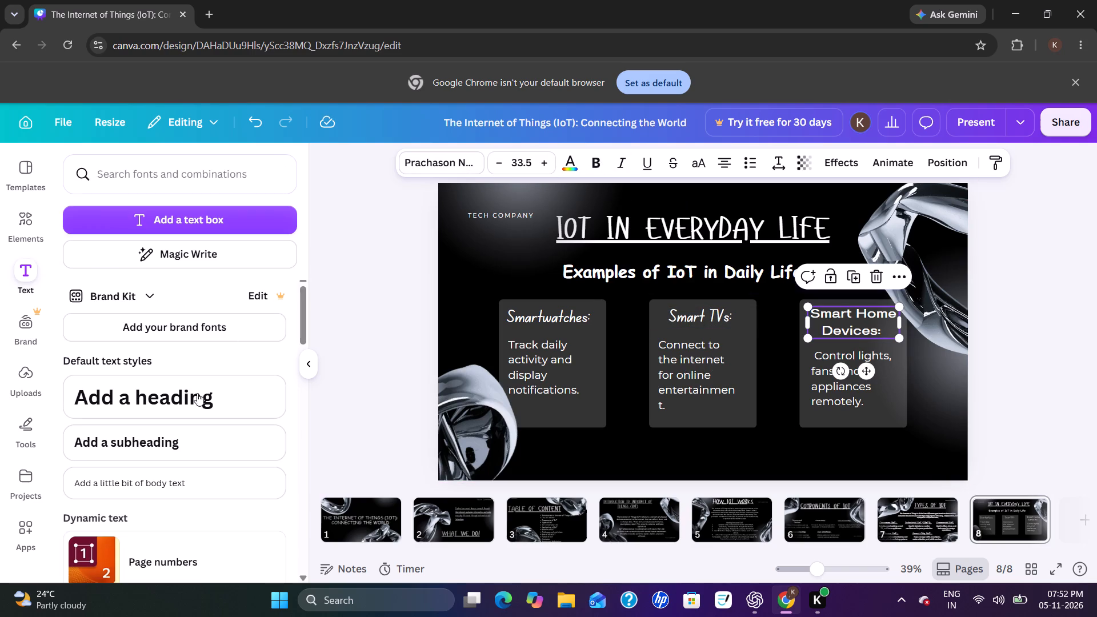
click(427, 171)
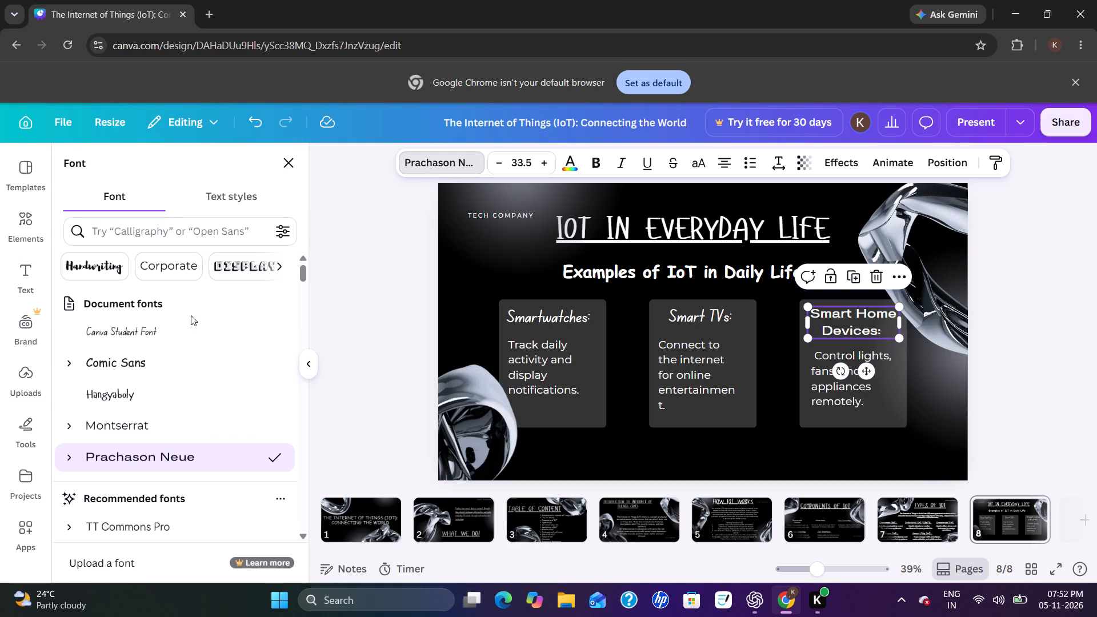
click(184, 323)
triple_click(547, 159)
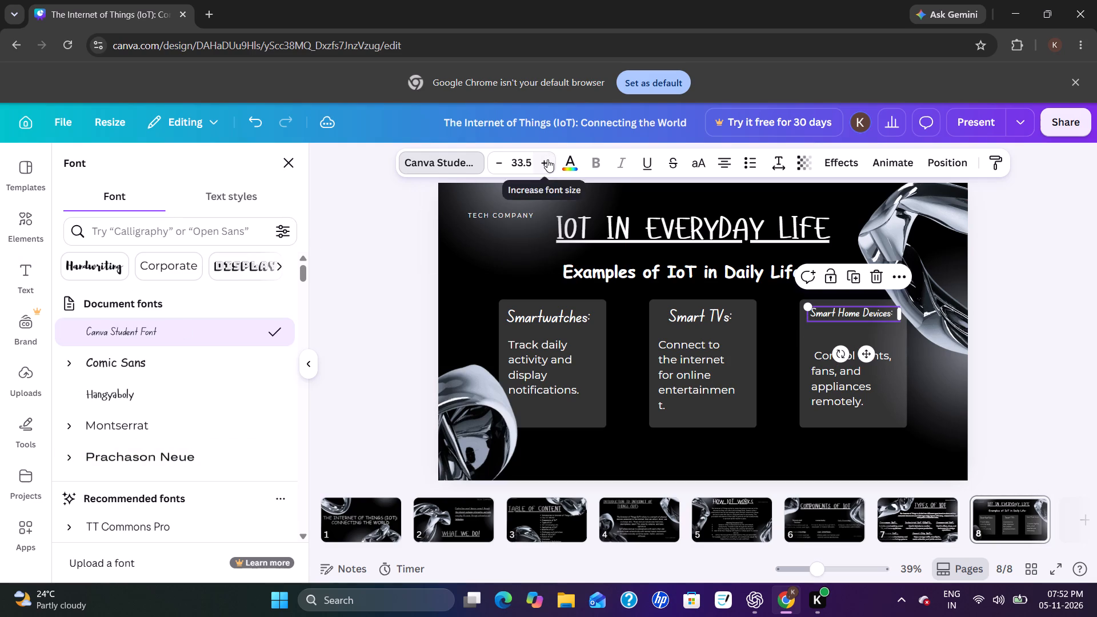
triple_click(547, 159)
triple_click(547, 159)
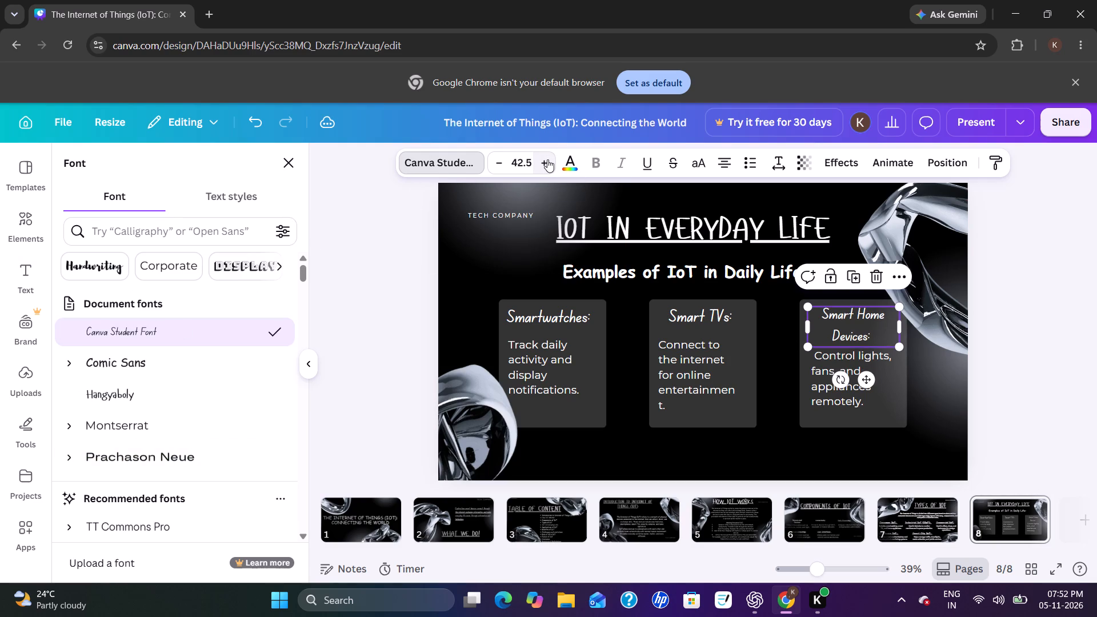
triple_click(547, 159)
click(547, 159)
click(547, 159)
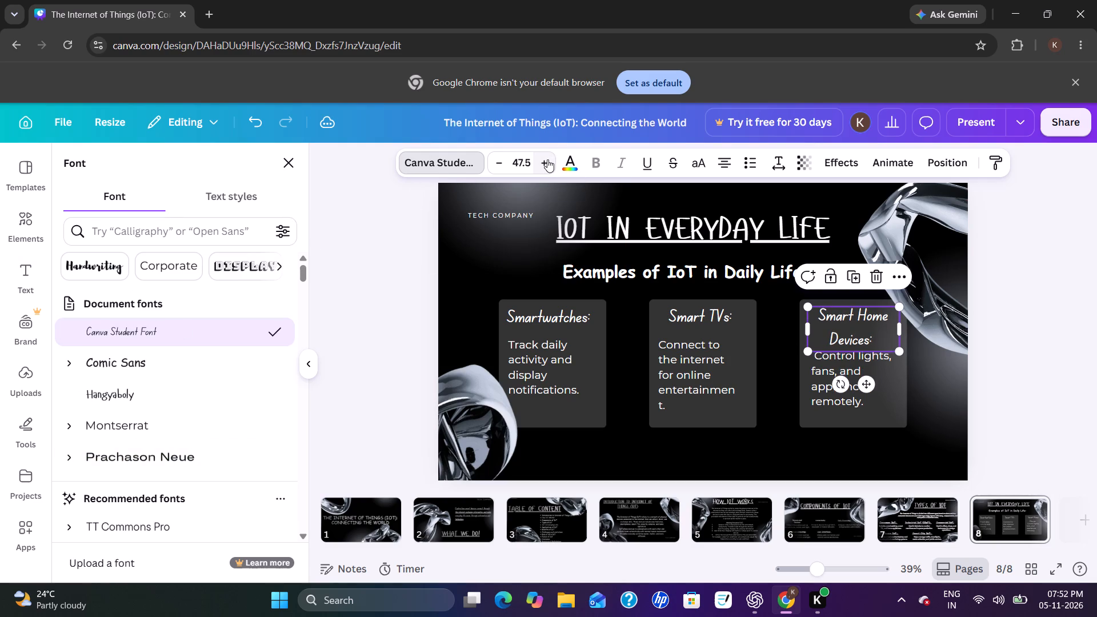
click(547, 159)
click(351, 302)
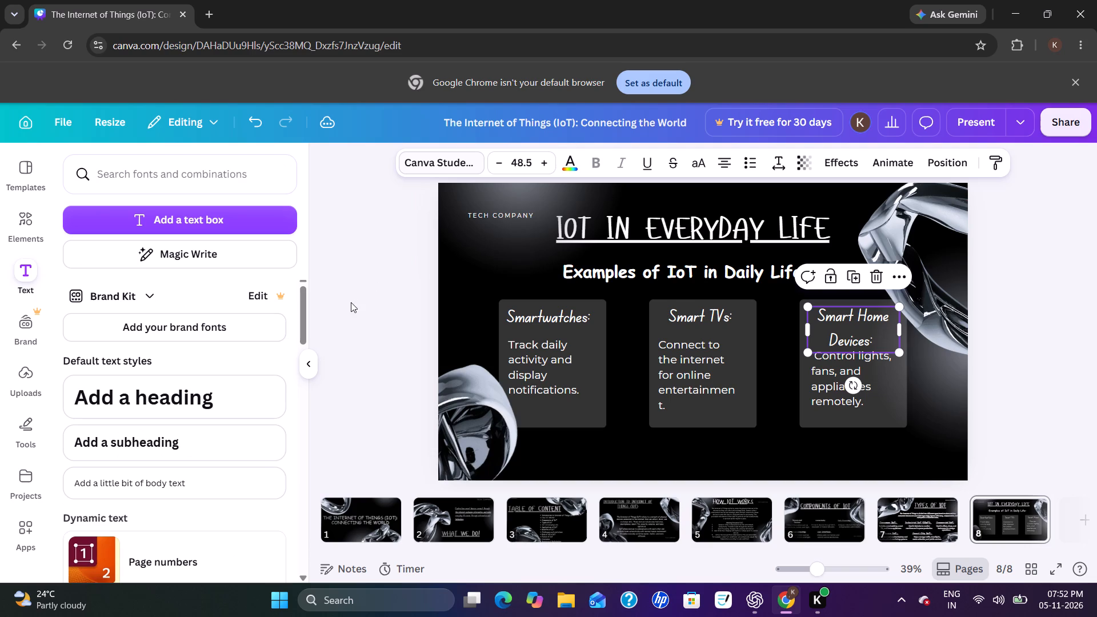
click(949, 344)
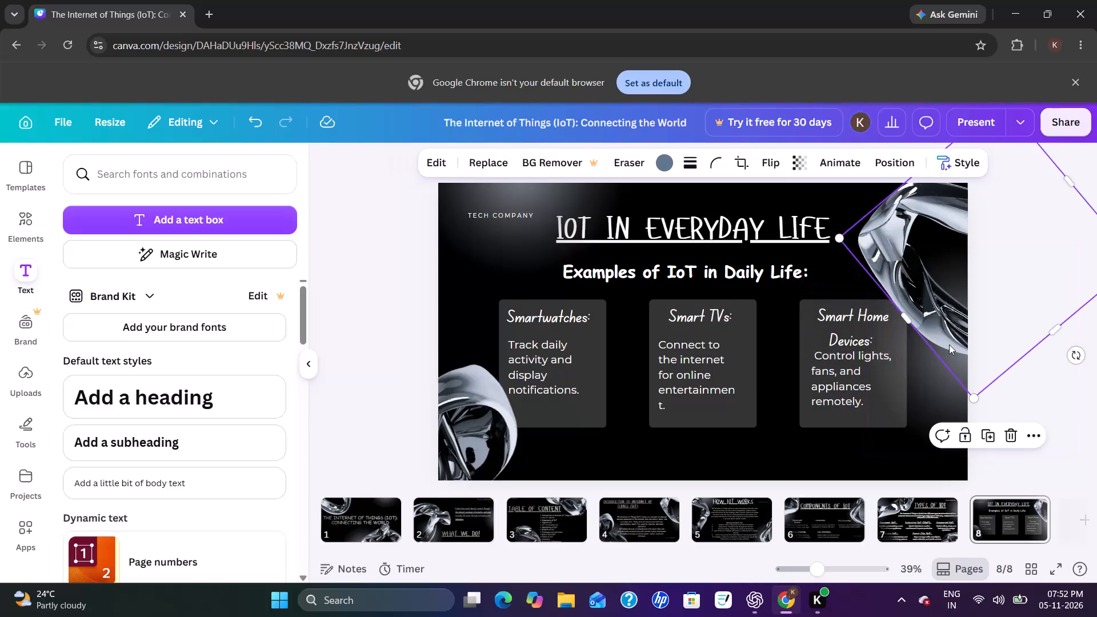
click(1036, 386)
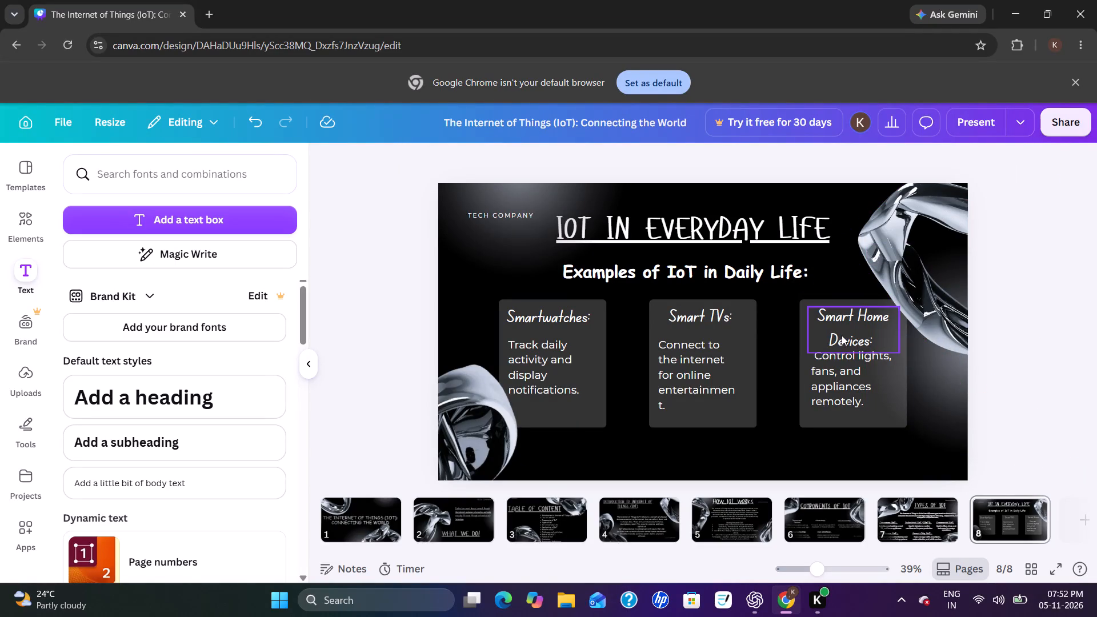
Nudge the "Smart Home Devices:" heading slightly upward and reduce its size to 45.5.
click(842, 335)
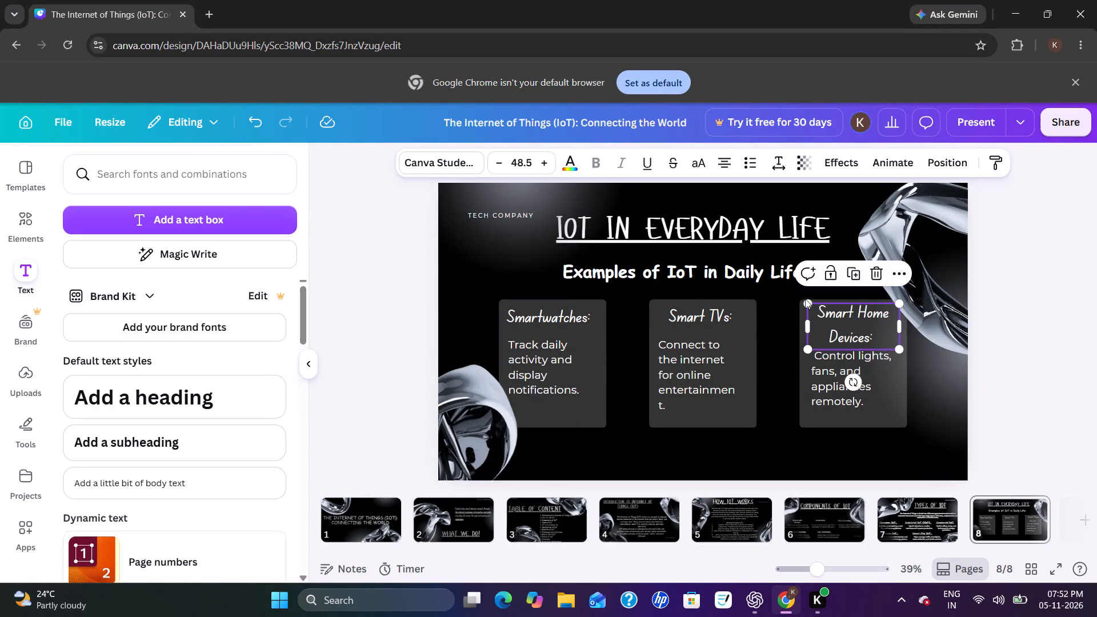
click(494, 163)
click(494, 163)
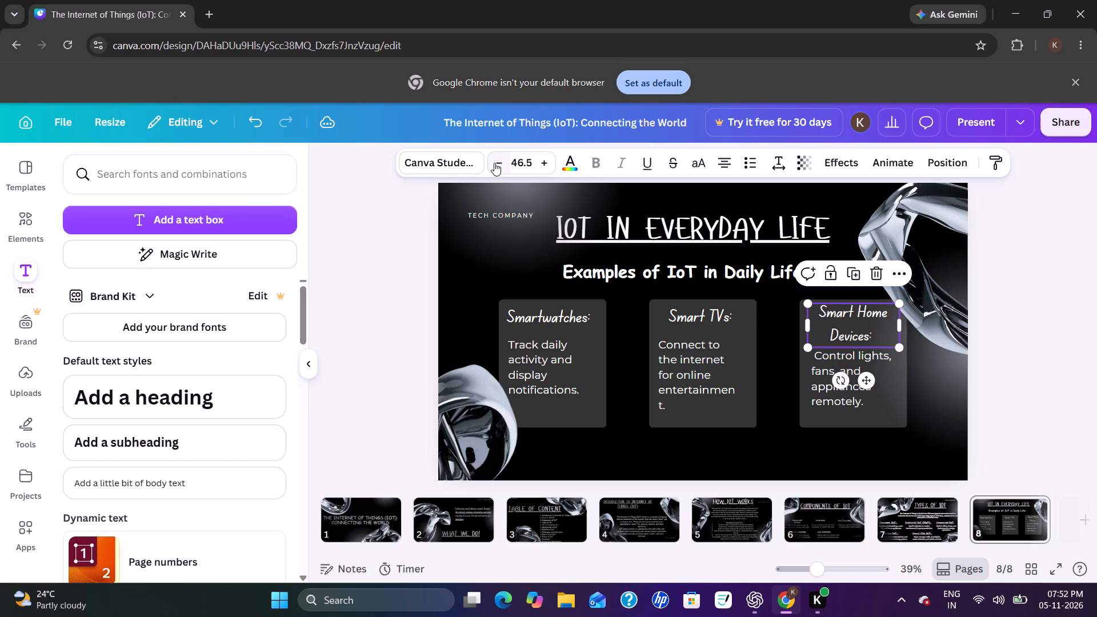
click(494, 163)
click(1031, 293)
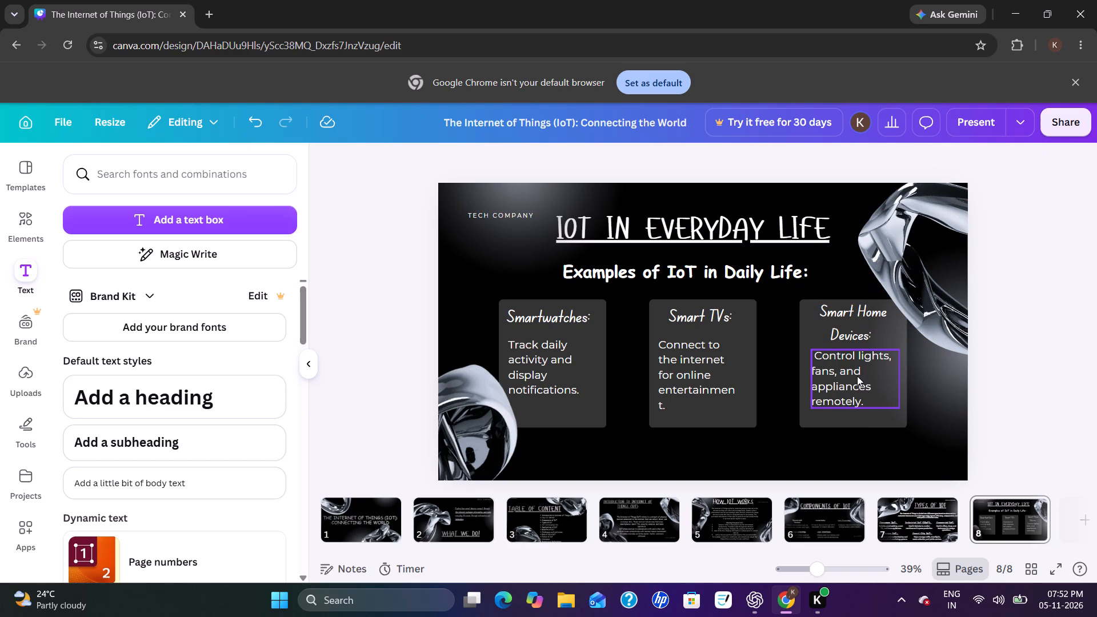
click(989, 358)
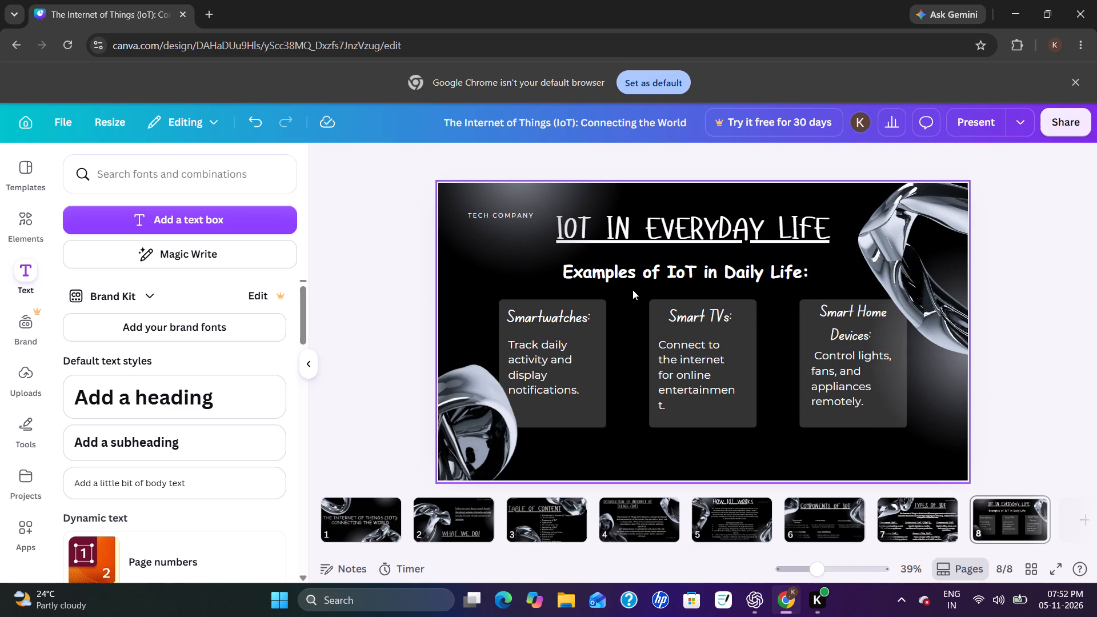
Underline the "Smartwatches:", "Smart TVs:" and "Smart Home Devices:" headings in the three example boxes.
click(578, 310)
click(647, 168)
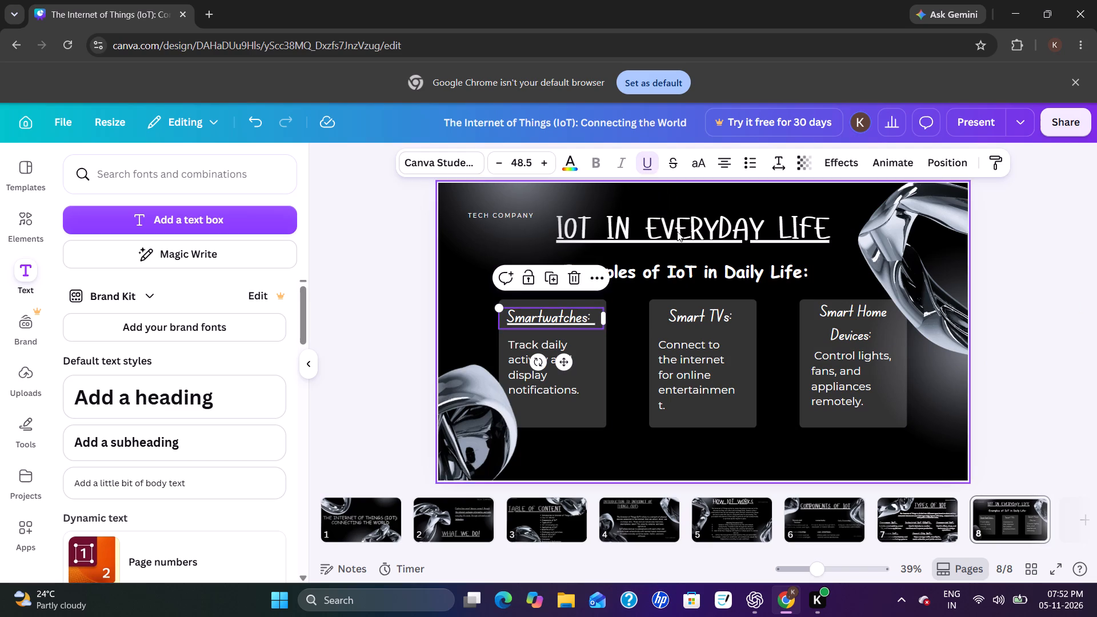
click(711, 311)
click(649, 167)
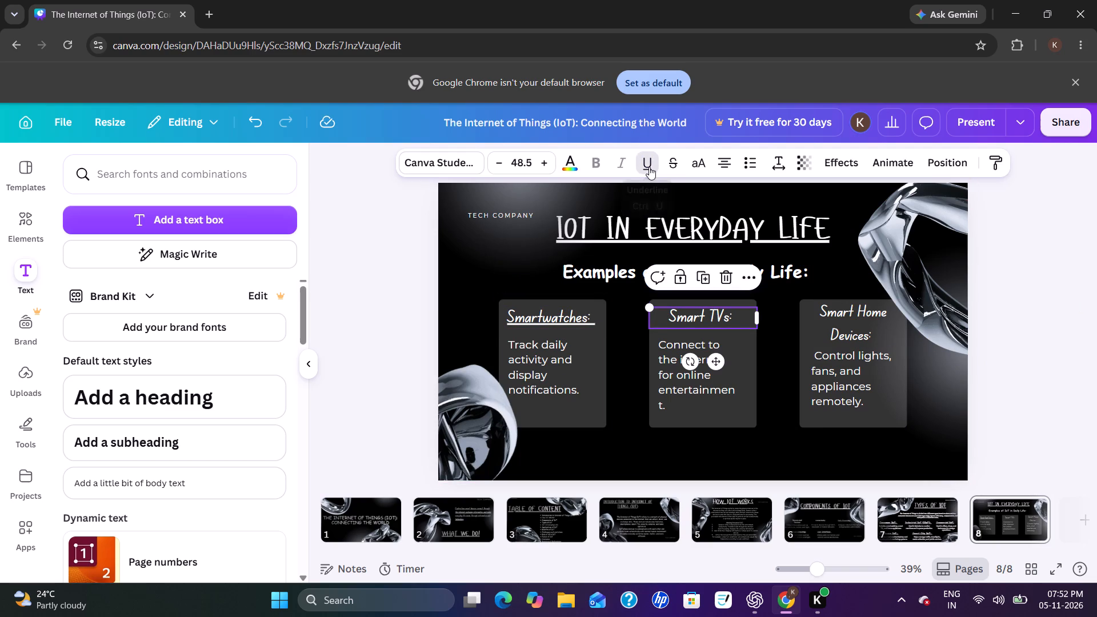
click(845, 318)
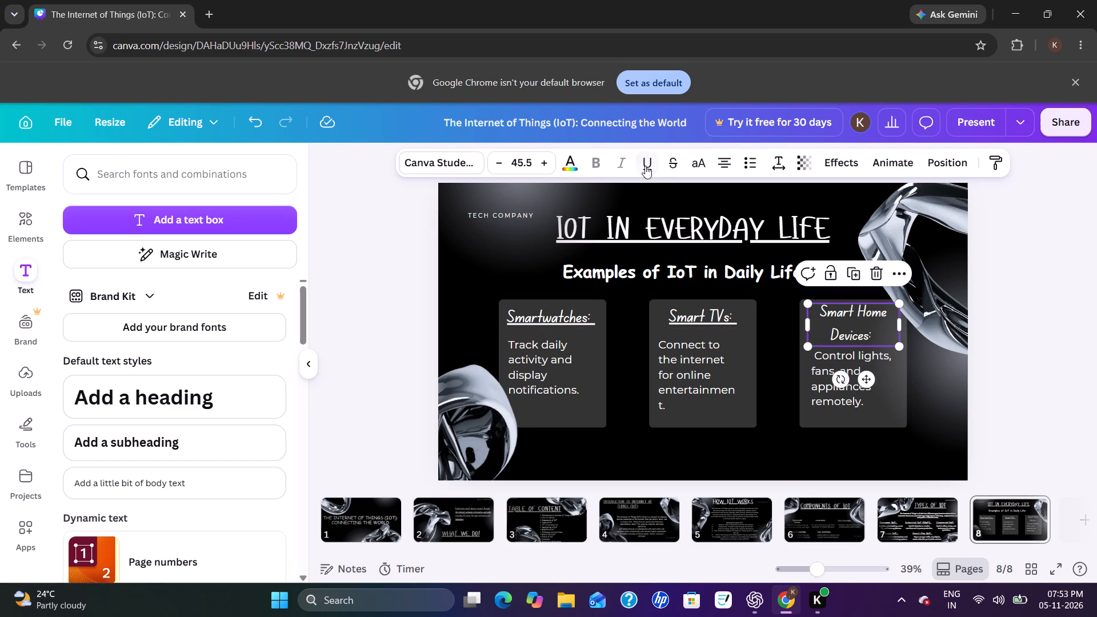
click(645, 166)
click(979, 275)
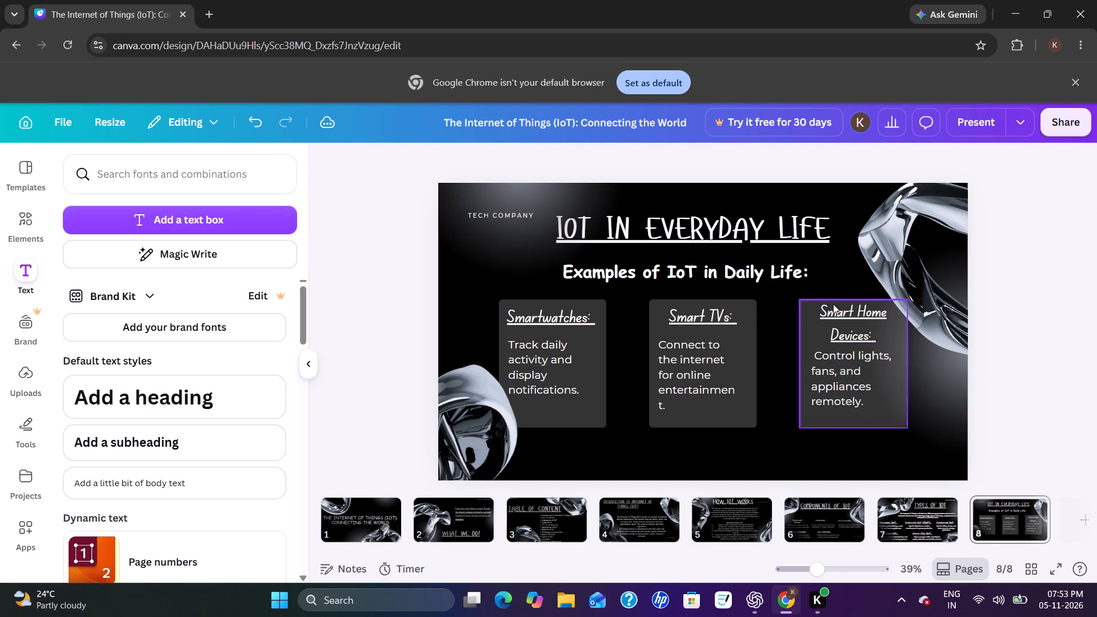
click(341, 407)
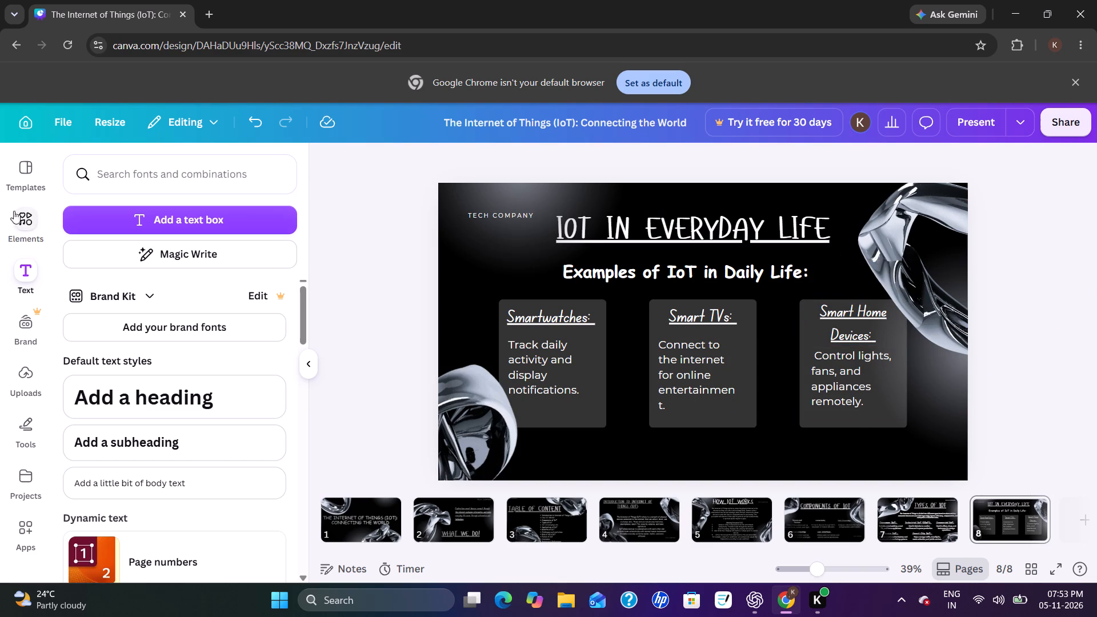
Add the template's Product page with the four-point circle diagram as page 9.
click(32, 186)
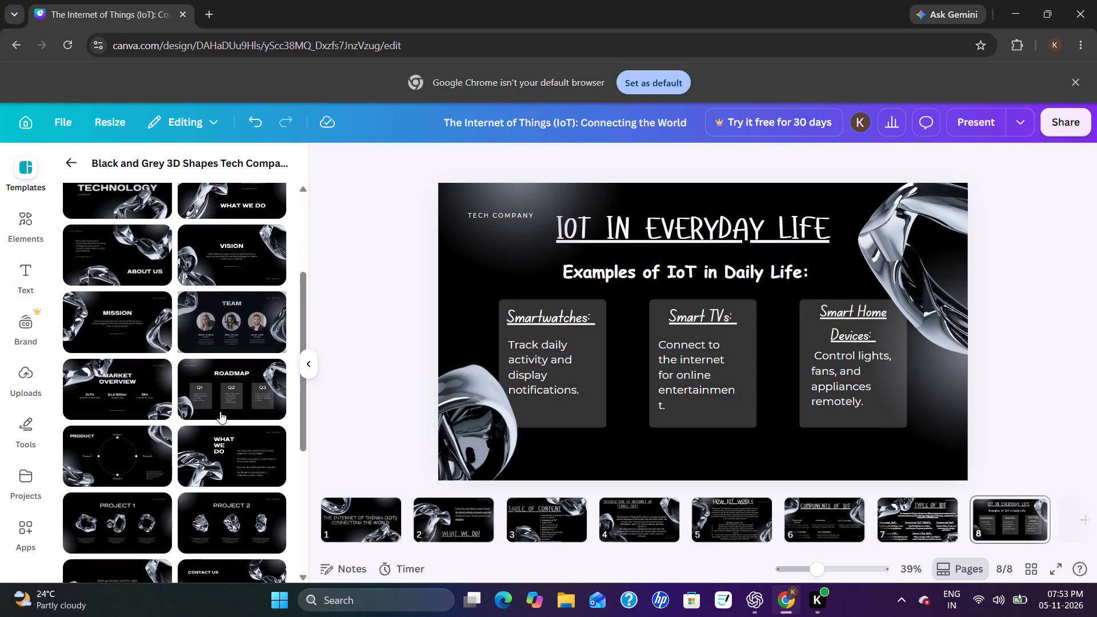
click(130, 444)
click(617, 384)
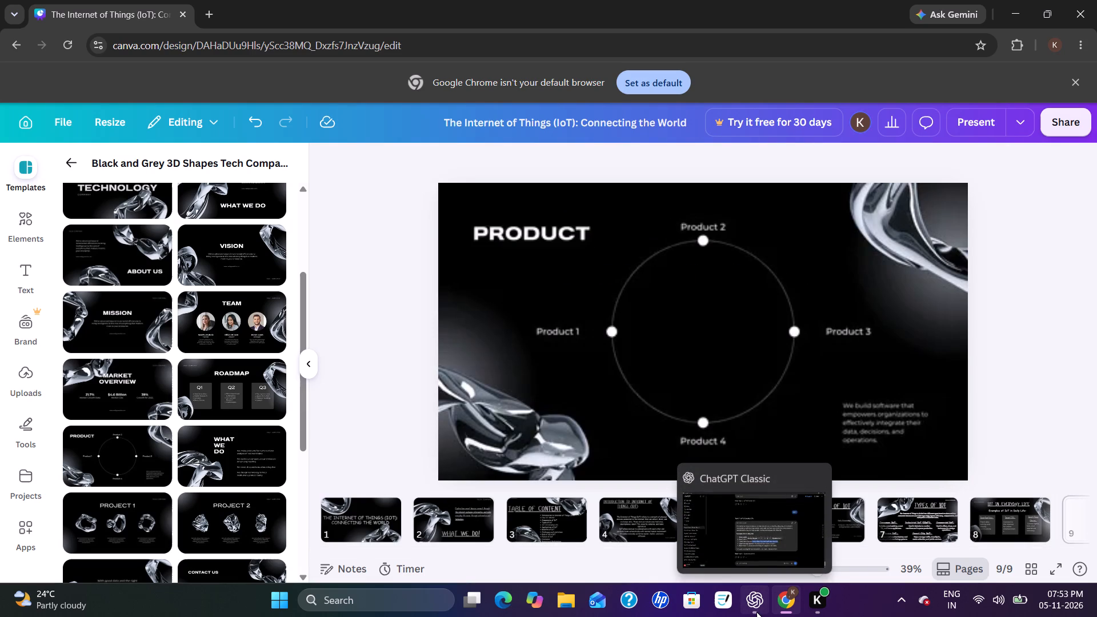
click(1004, 392)
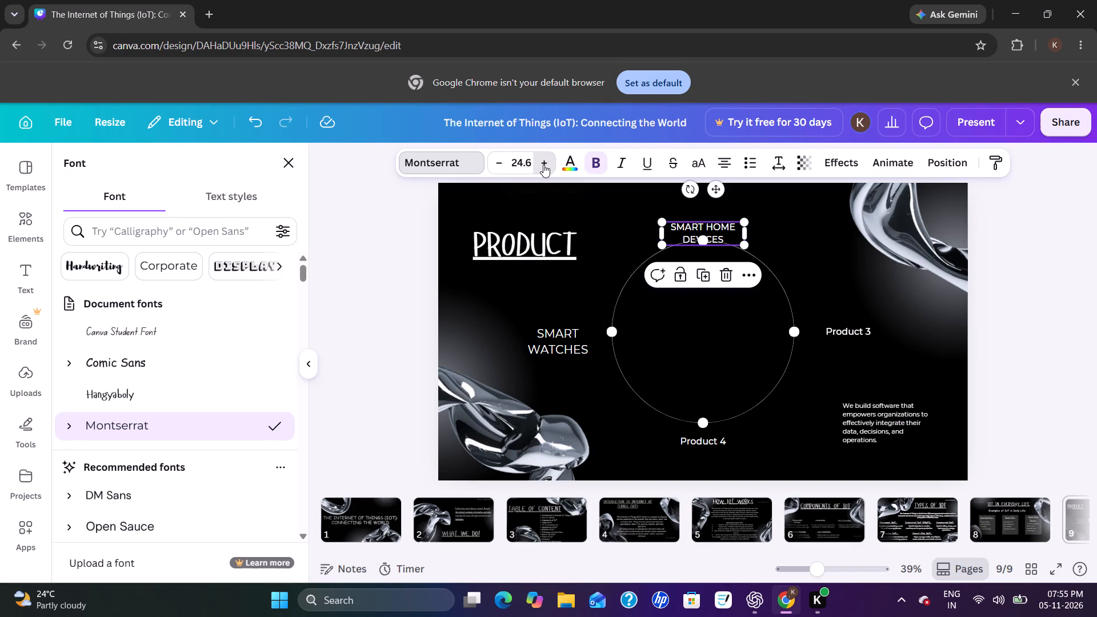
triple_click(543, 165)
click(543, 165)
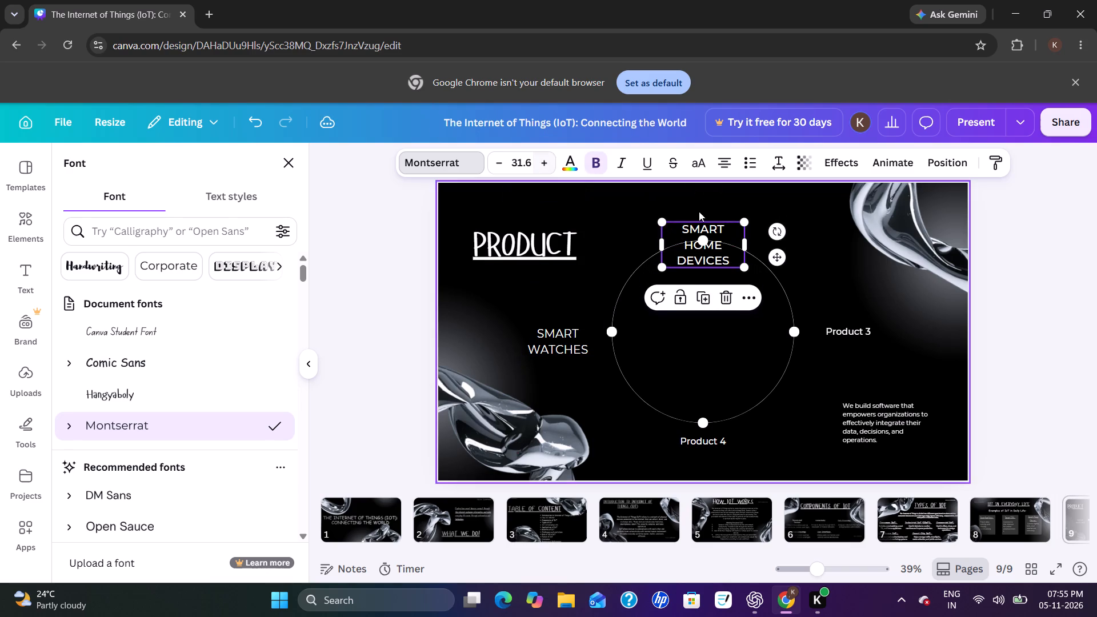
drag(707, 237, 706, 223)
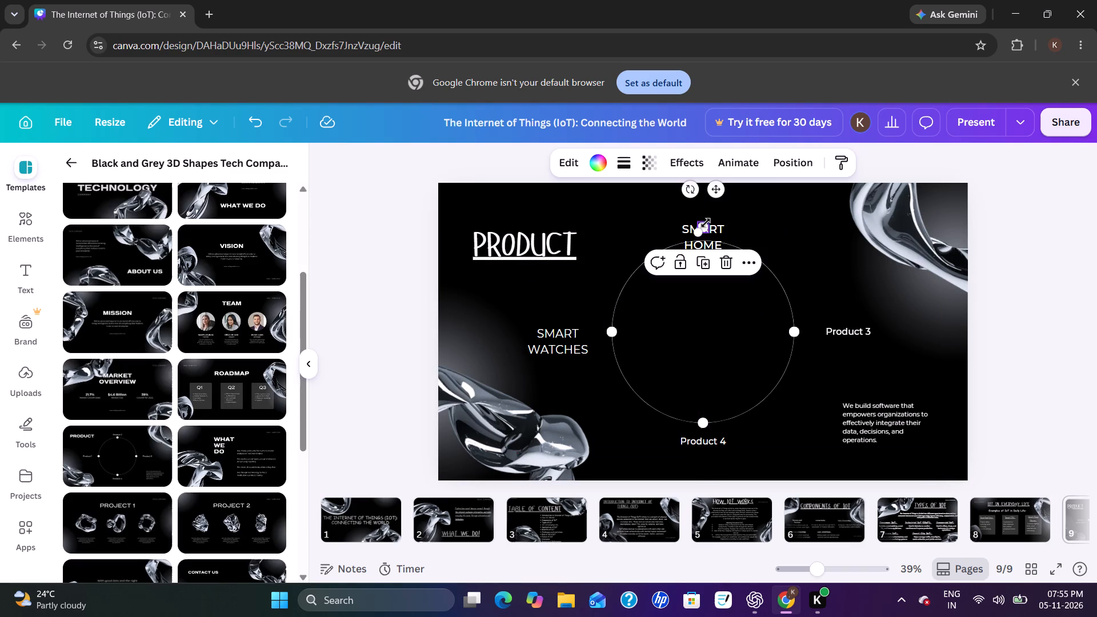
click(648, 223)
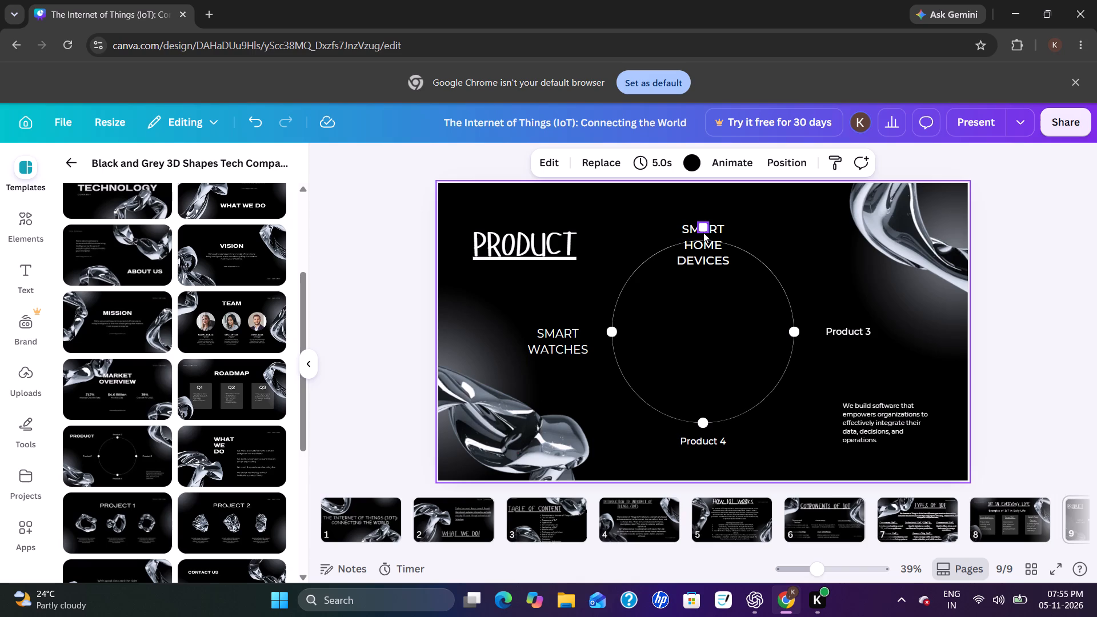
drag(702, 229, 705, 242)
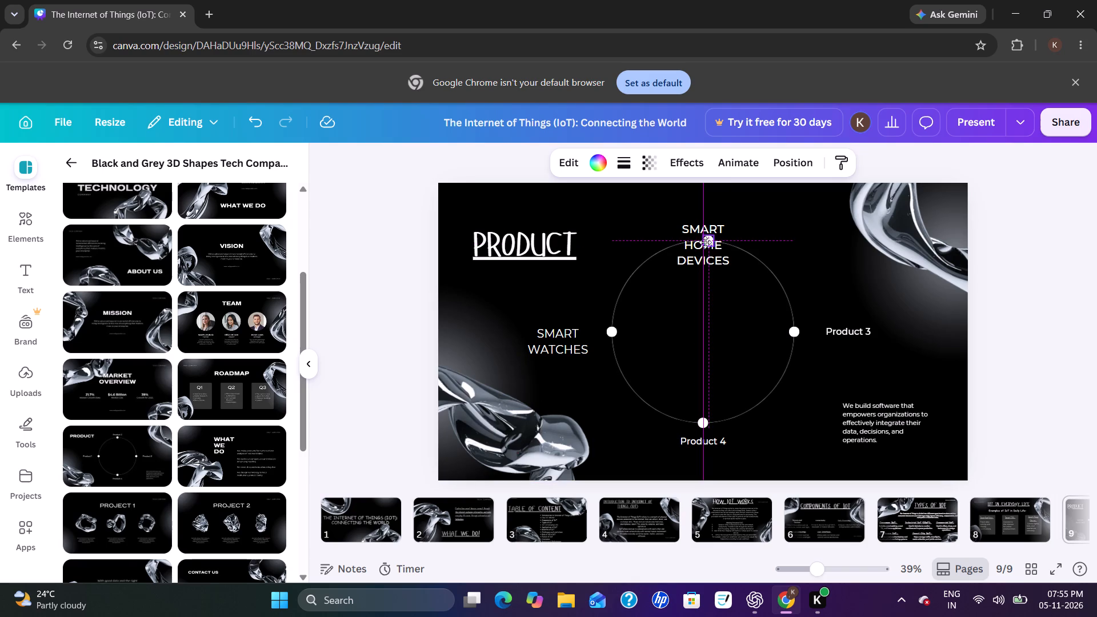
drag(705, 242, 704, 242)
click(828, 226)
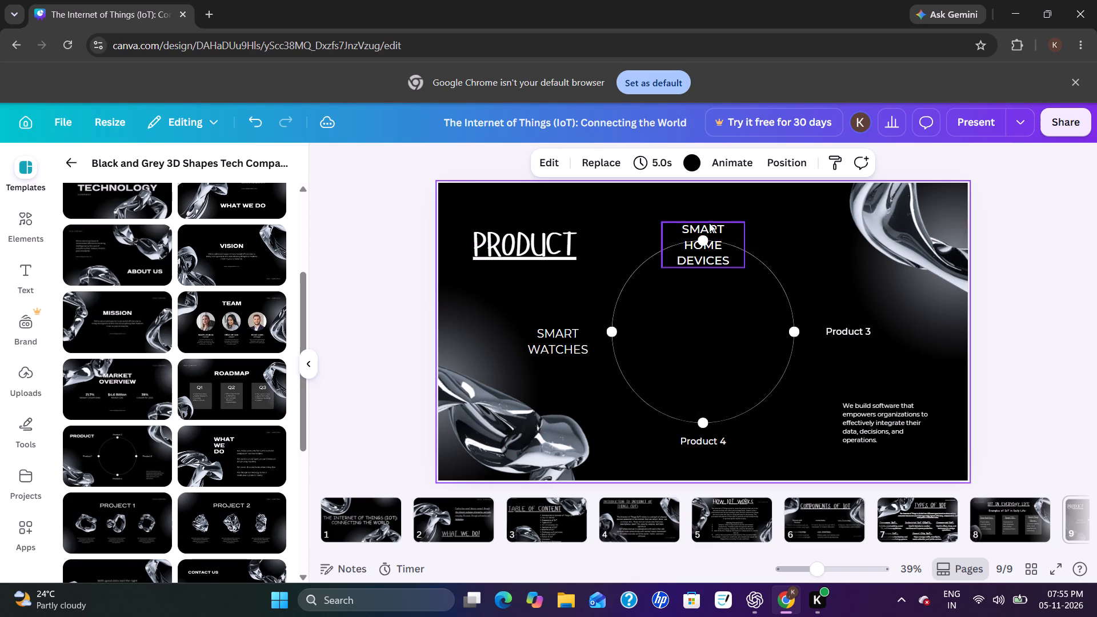
Move the "SMART HOME DEVICES" label above the circle's top dot and reduce its font size to 29.6.
drag(700, 225, 701, 190)
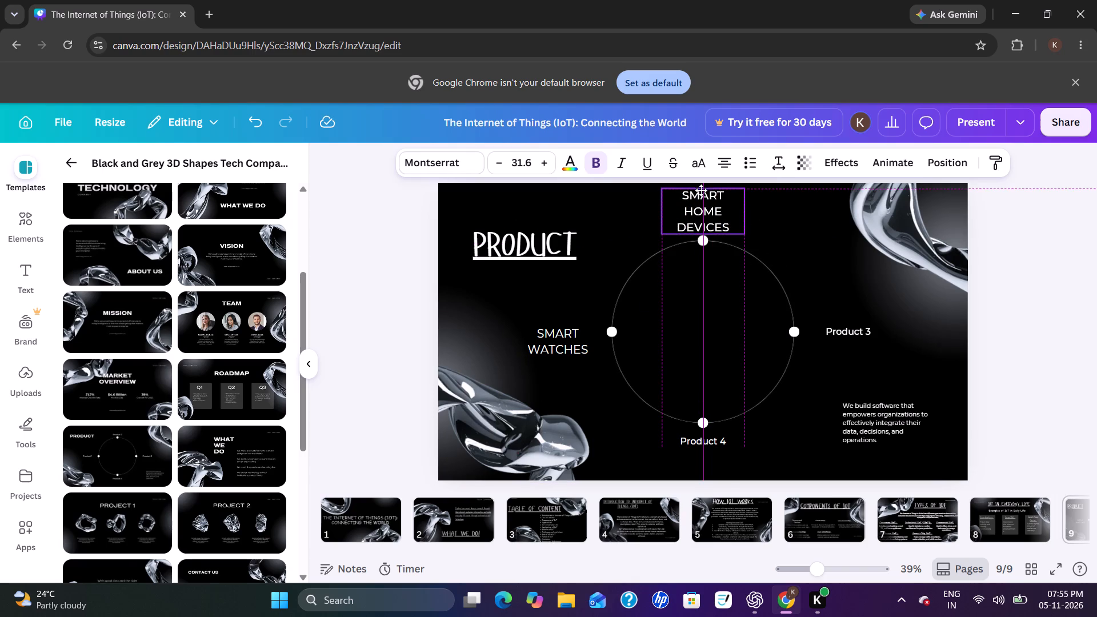
drag(701, 190, 700, 197)
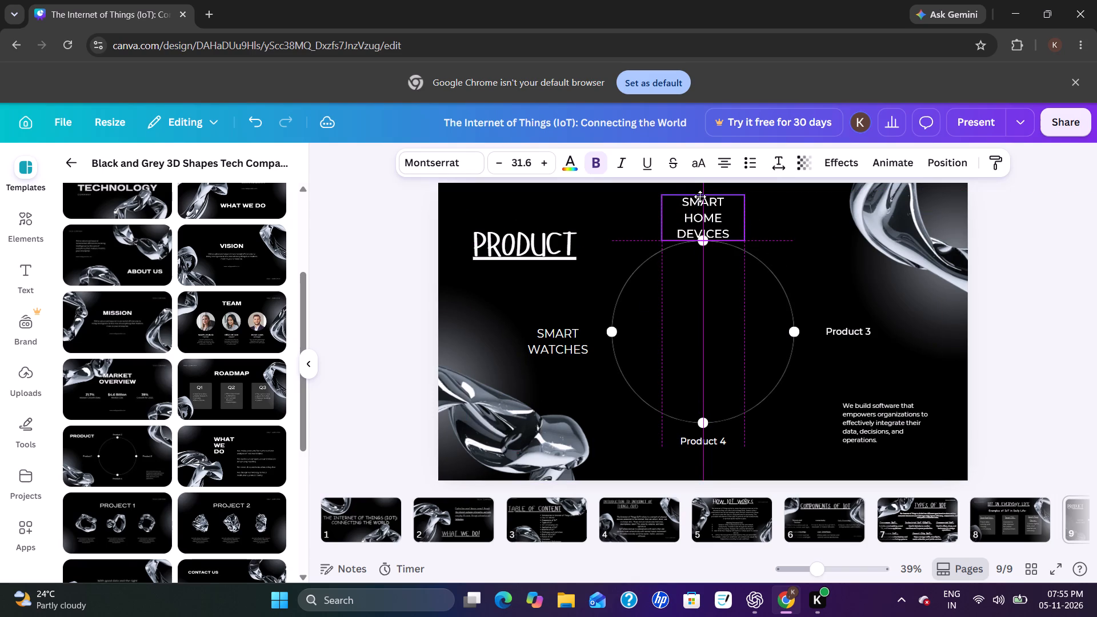
drag(700, 197, 700, 195)
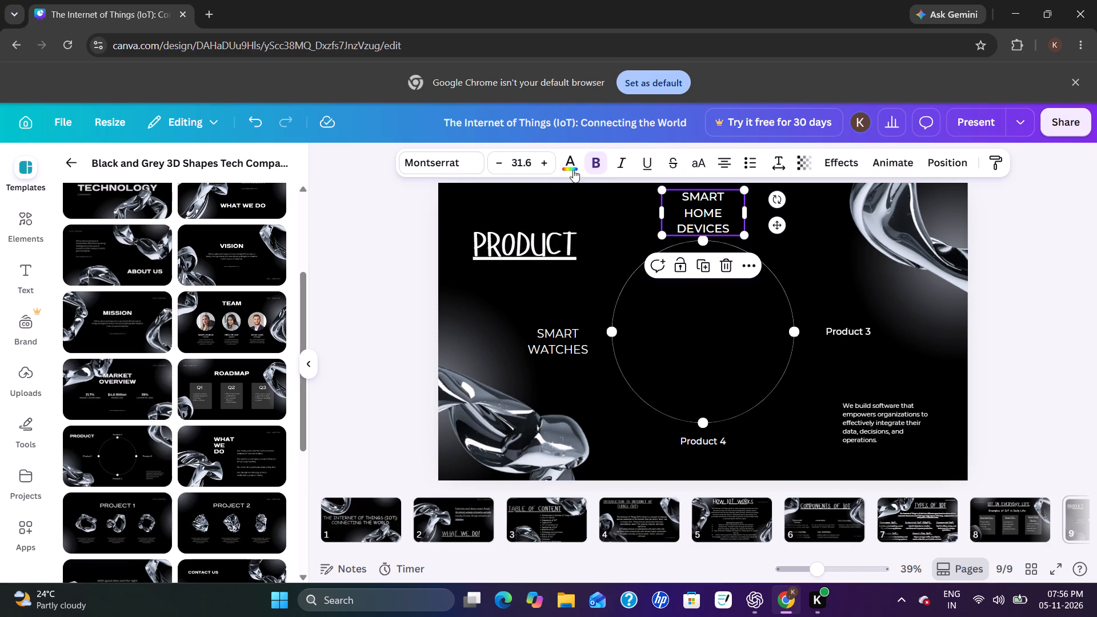
double_click(501, 165)
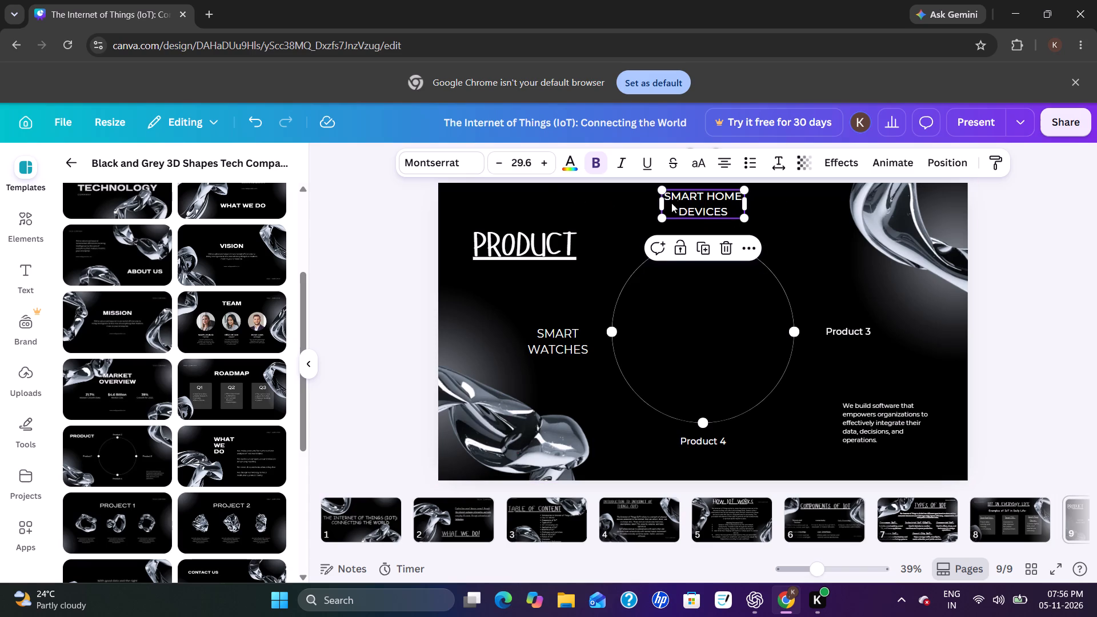
drag(695, 201, 694, 213)
click(997, 231)
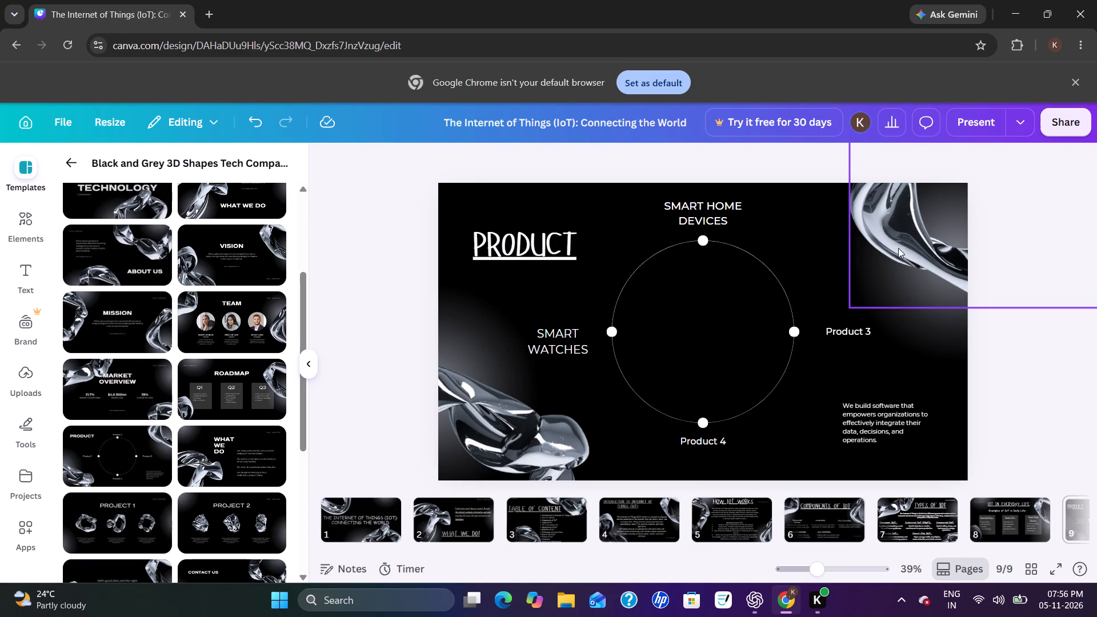
Move the "SMART WATCHES" label closer to the circle's left dot and fine-tune the gap between "SMART HOME DEVICES" and the top dot.
drag(579, 339, 589, 335)
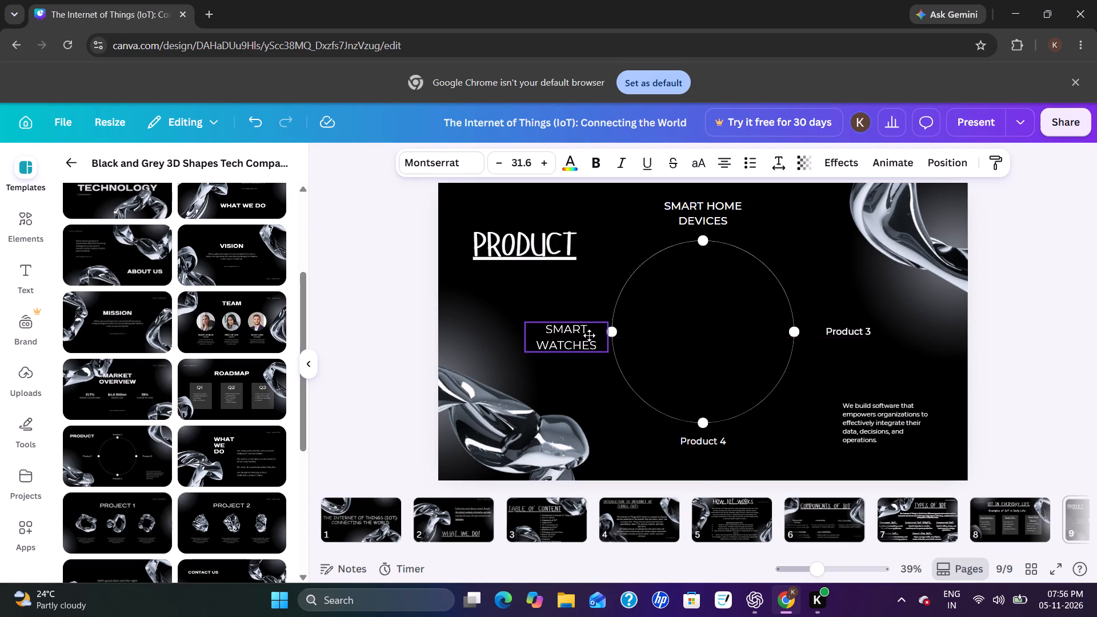
drag(589, 335, 590, 335)
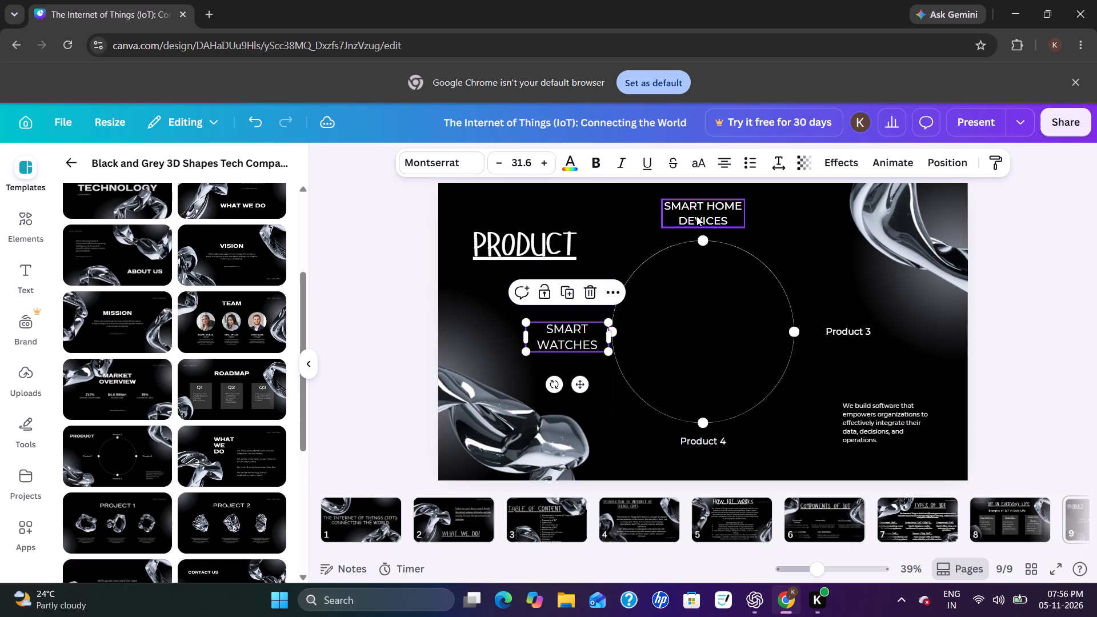
drag(696, 216, 696, 223)
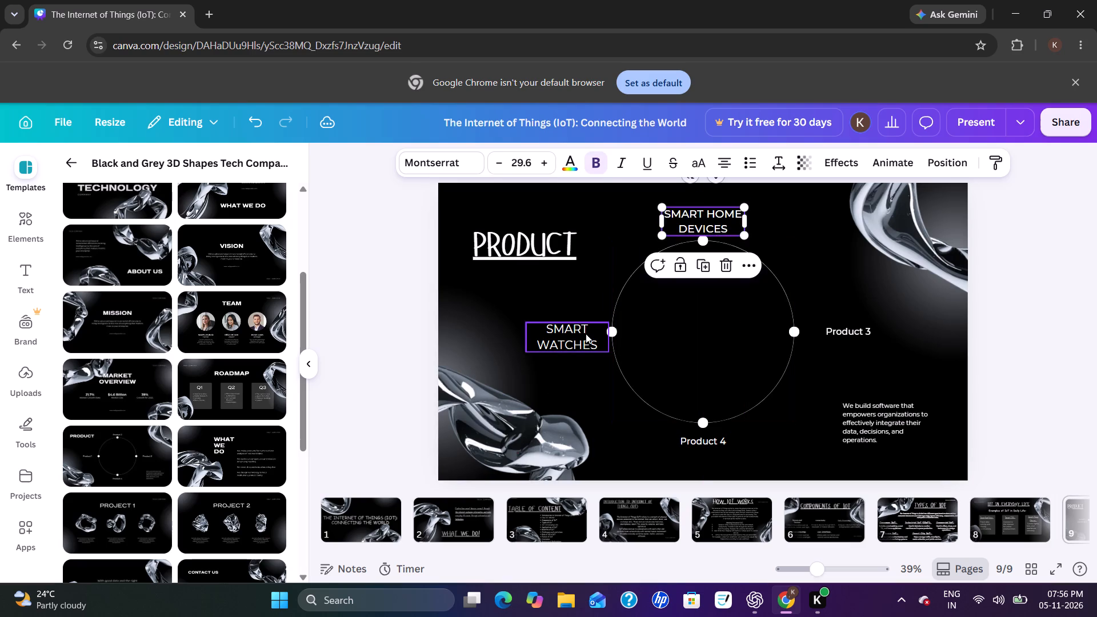
drag(586, 334, 591, 329)
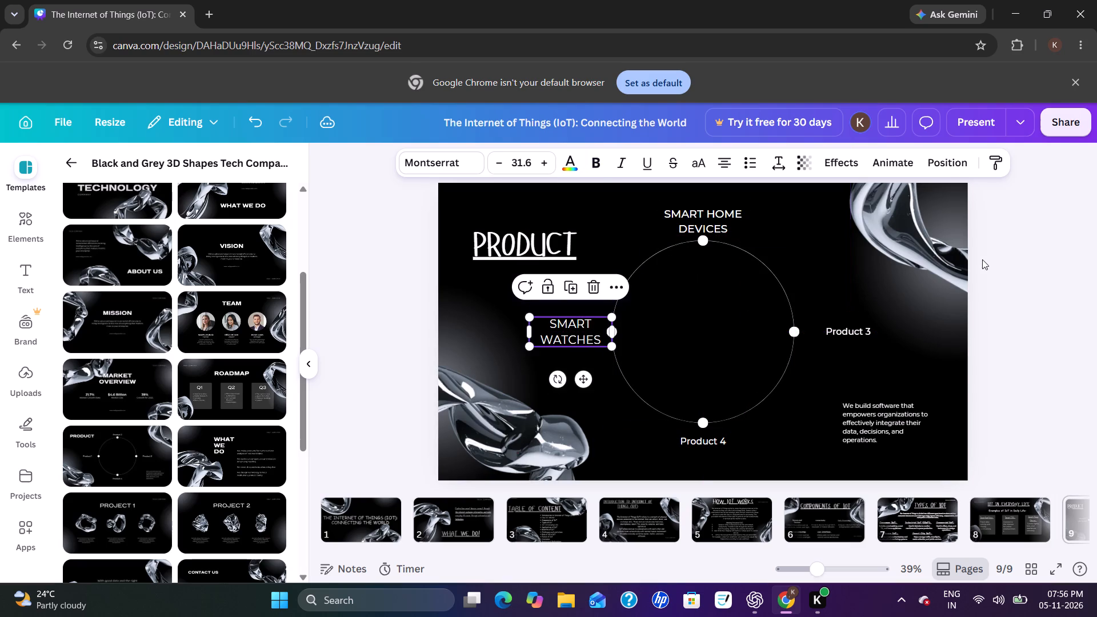
click(991, 259)
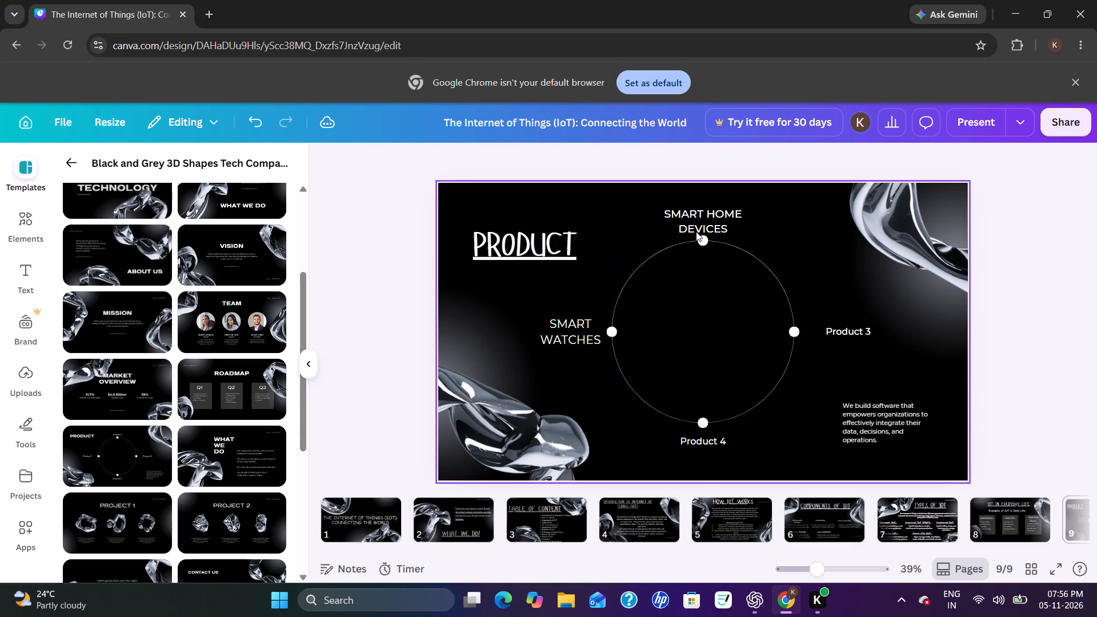
click(696, 231)
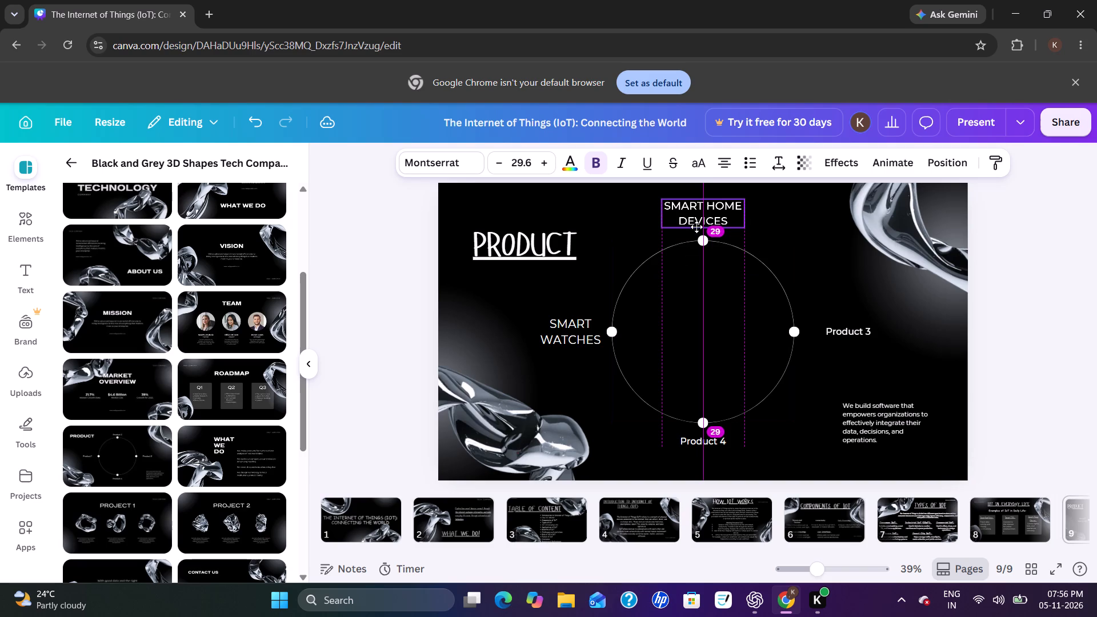
click(1004, 194)
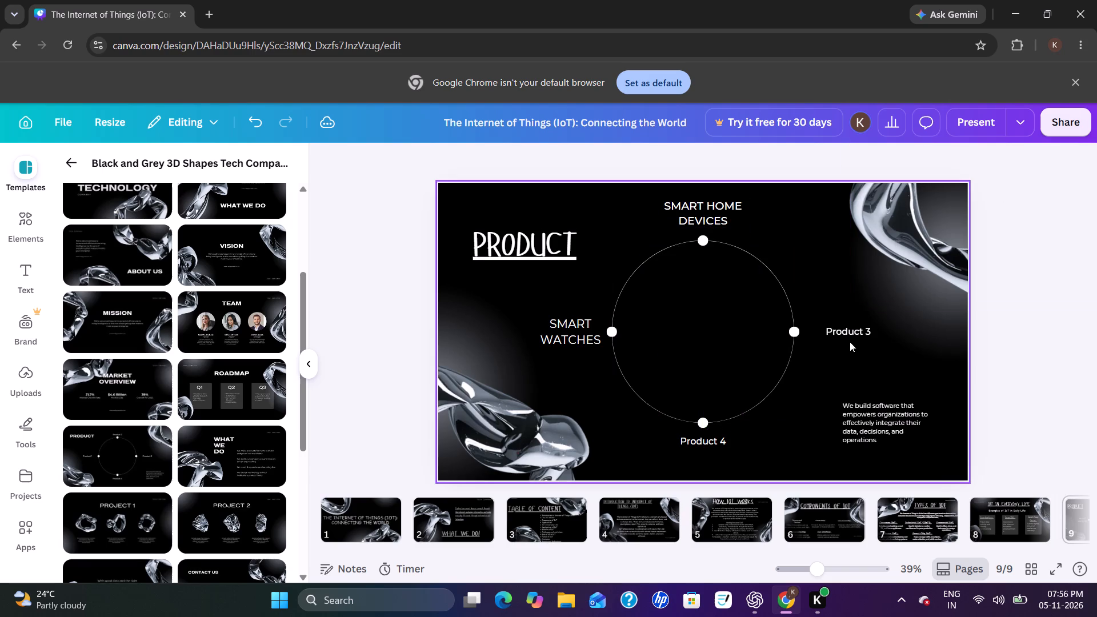
Replace the "Product 3" label with "SECURITY CAMERA", checking the name in ChatGPT's product image, and enlarge it to size 31.6.
double_click(856, 334)
key(BackSpace)
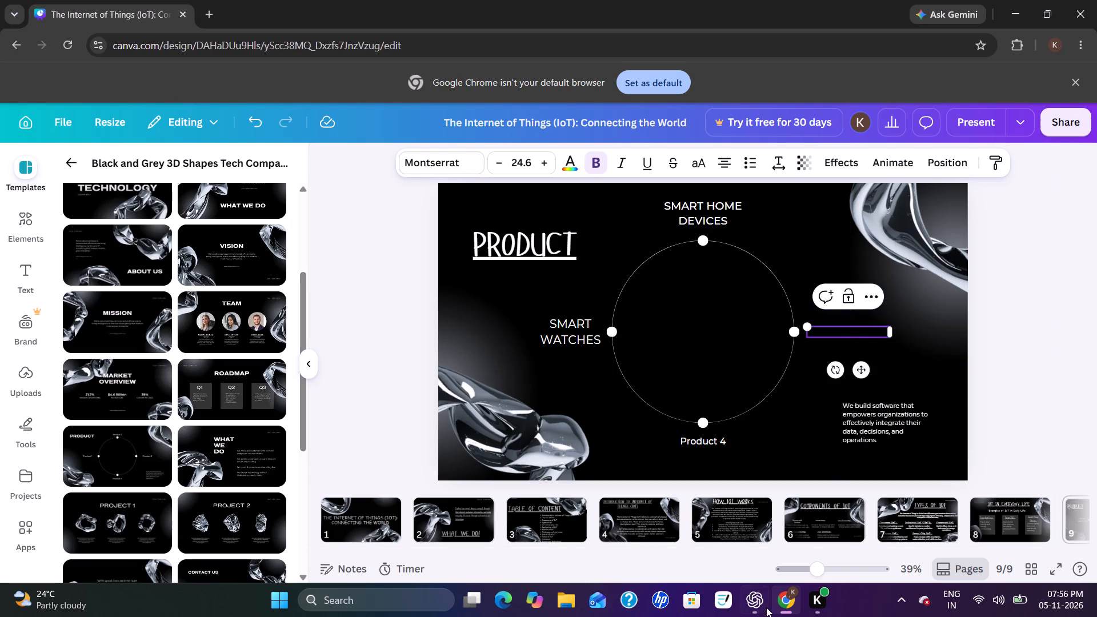
click(766, 609)
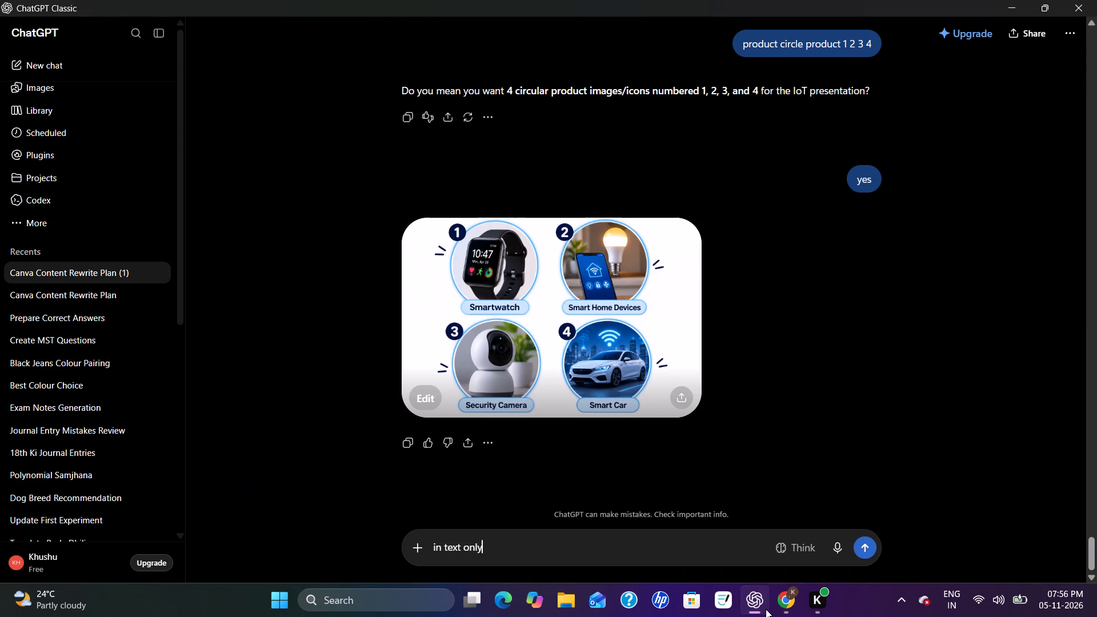
click(784, 608)
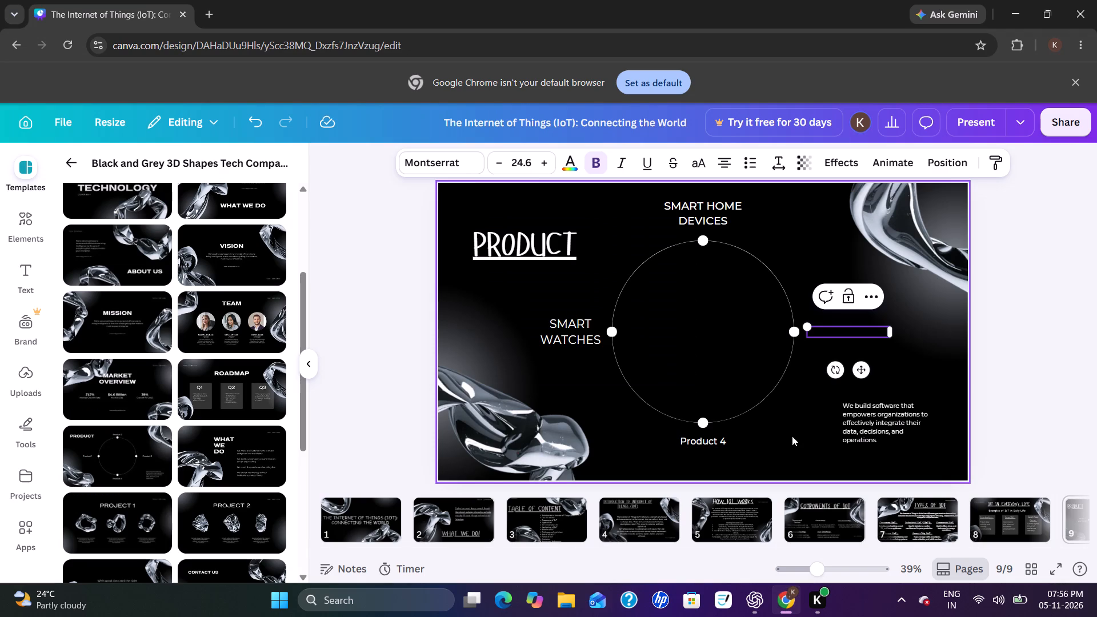
text(SECURITY)
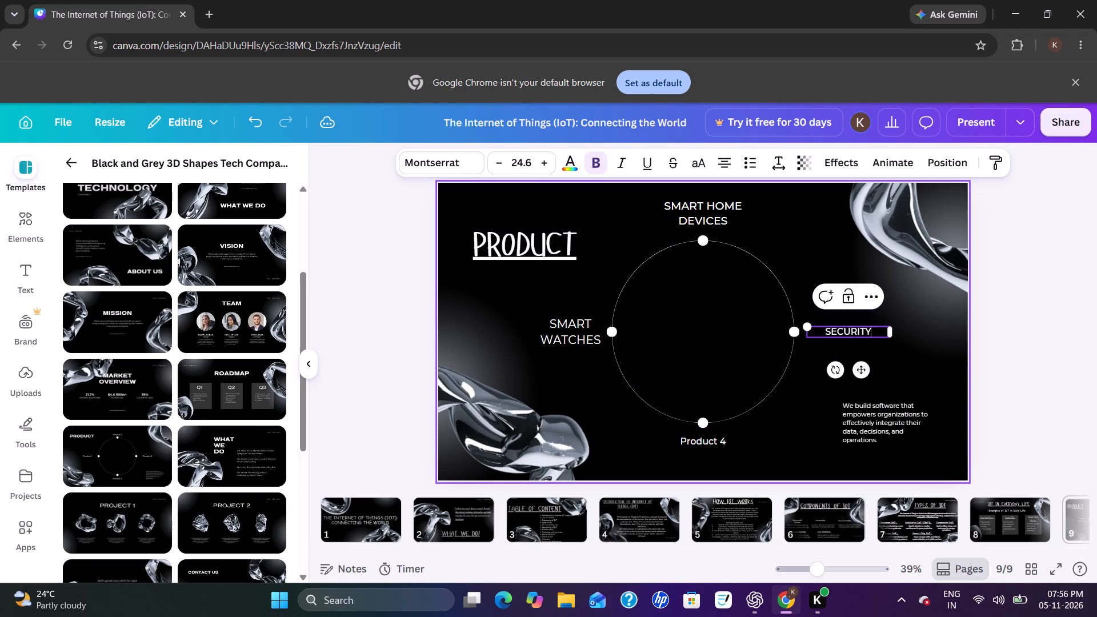
key(space)
text(CAMERA)
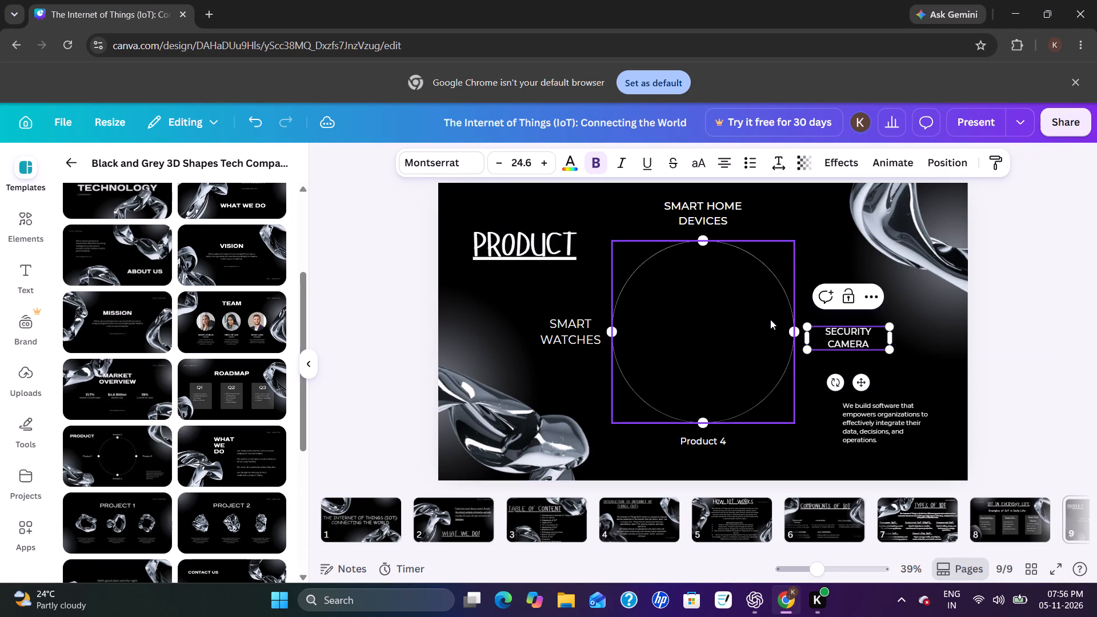
triple_click(547, 161)
triple_click(547, 161)
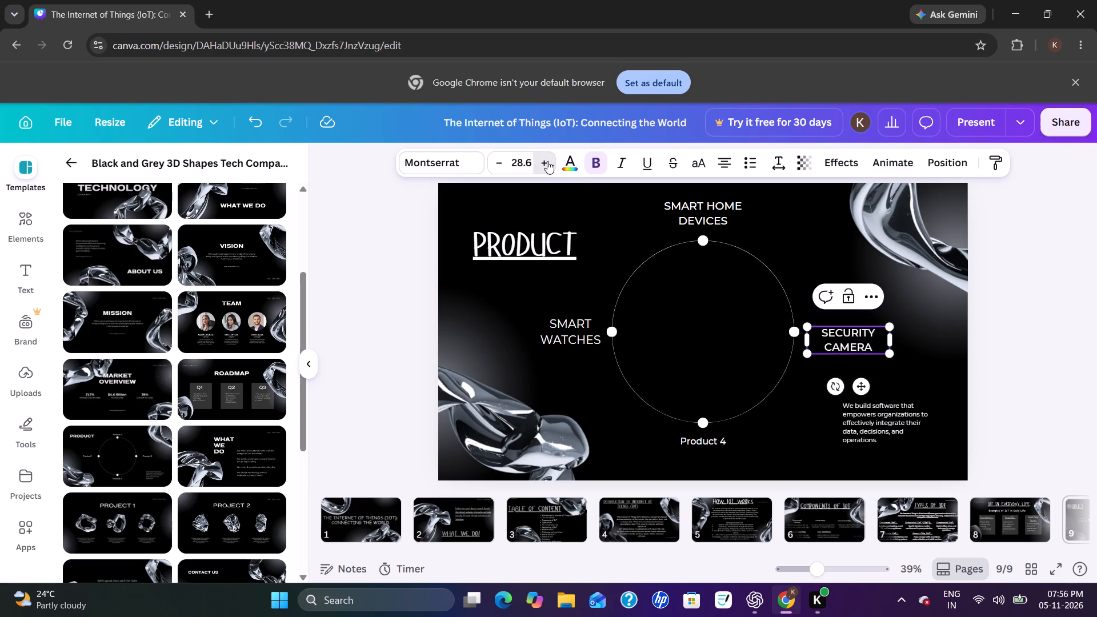
click(547, 161)
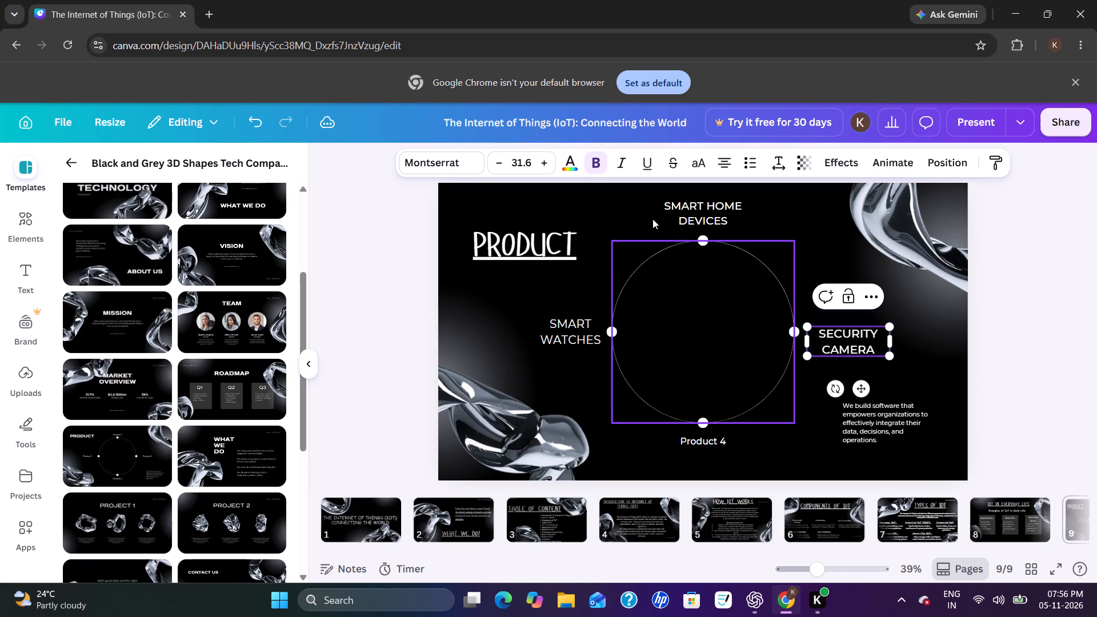
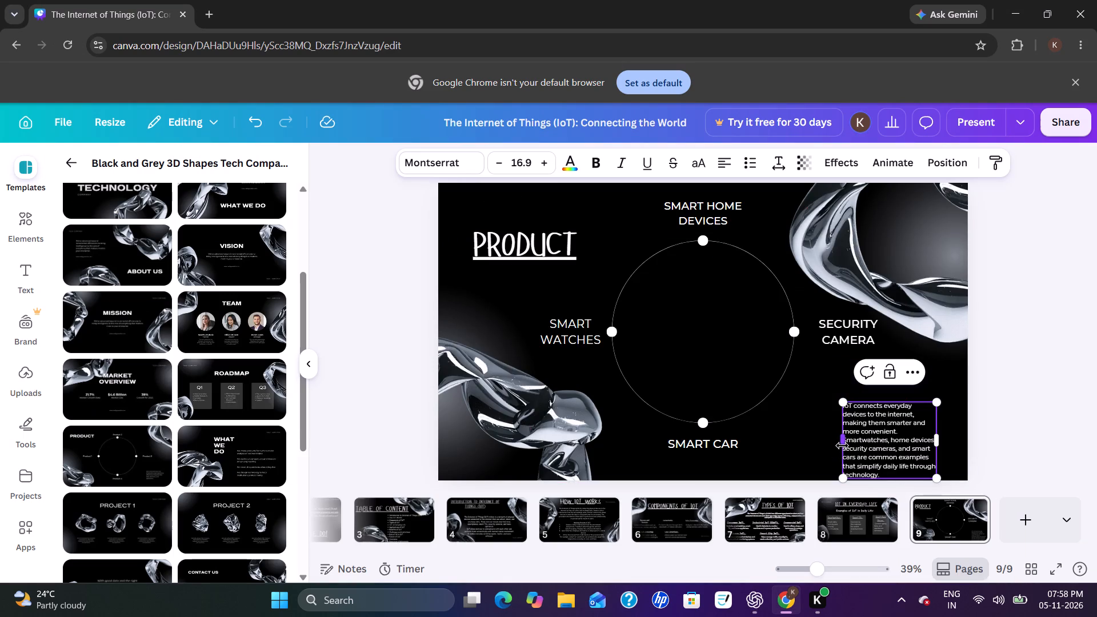
Widen the description text box leftward until its left edge lines up with the circle's right edge.
drag(842, 446, 800, 436)
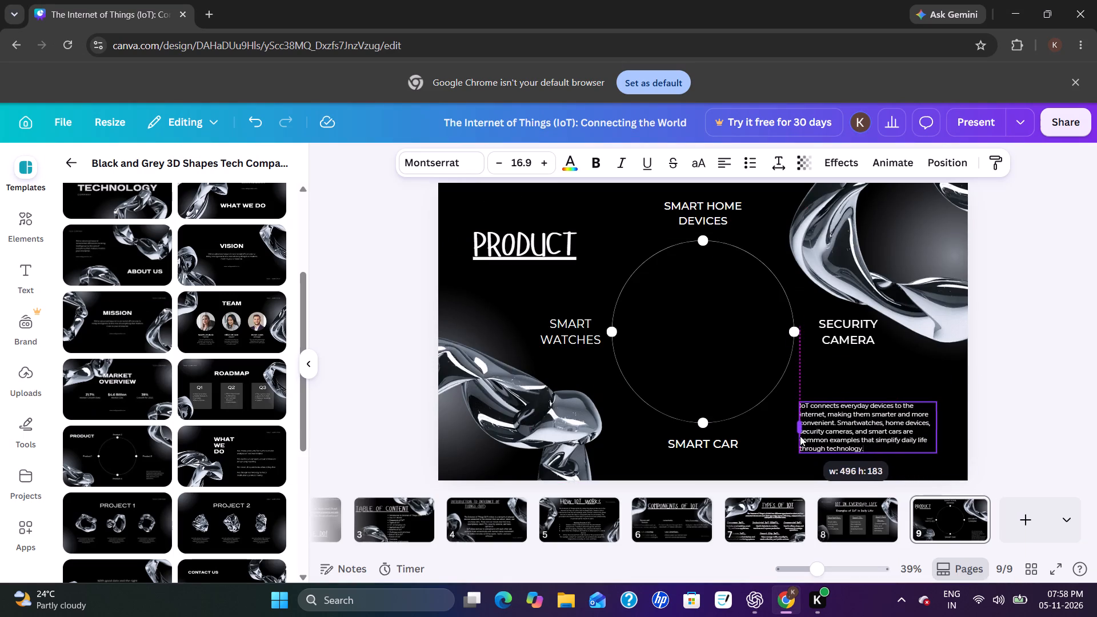
drag(800, 436, 797, 443)
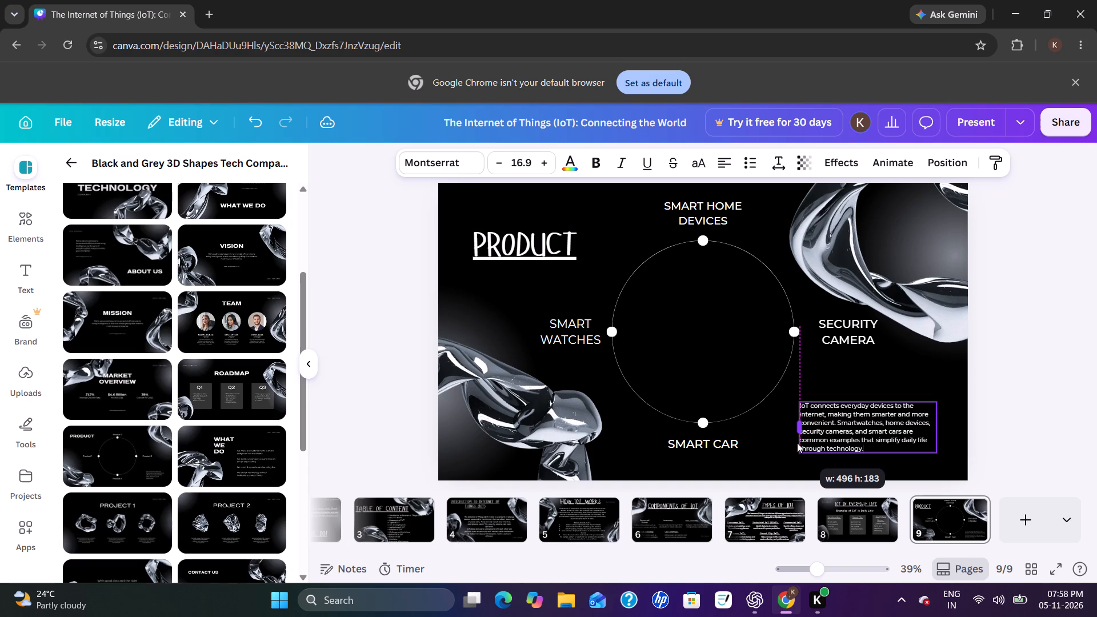
drag(797, 443, 811, 440)
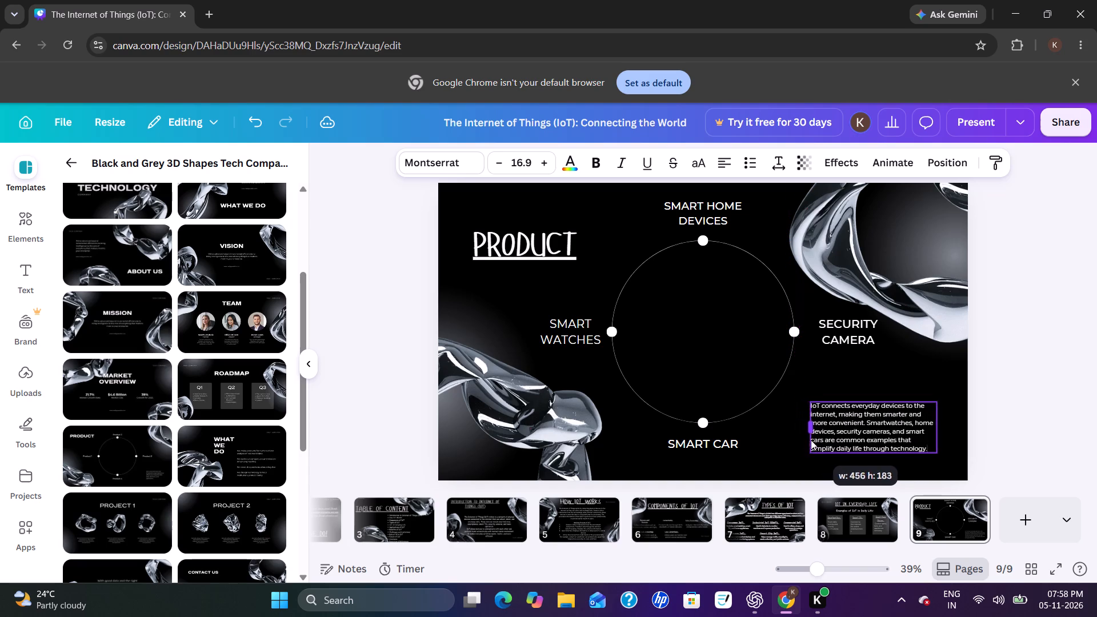
drag(811, 440, 790, 450)
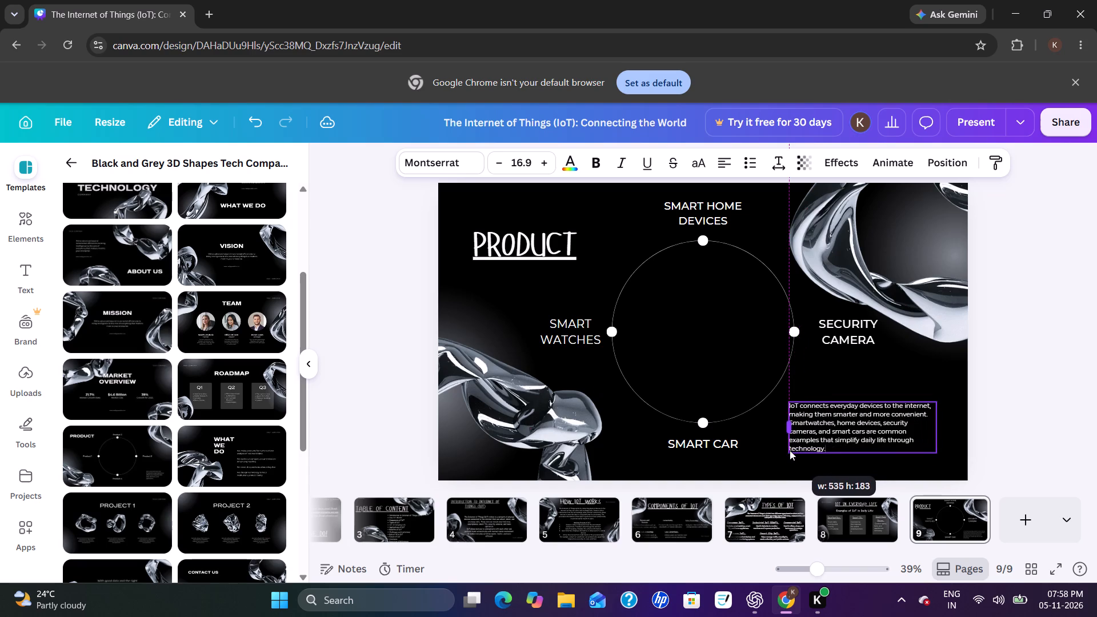
drag(790, 450, 795, 444)
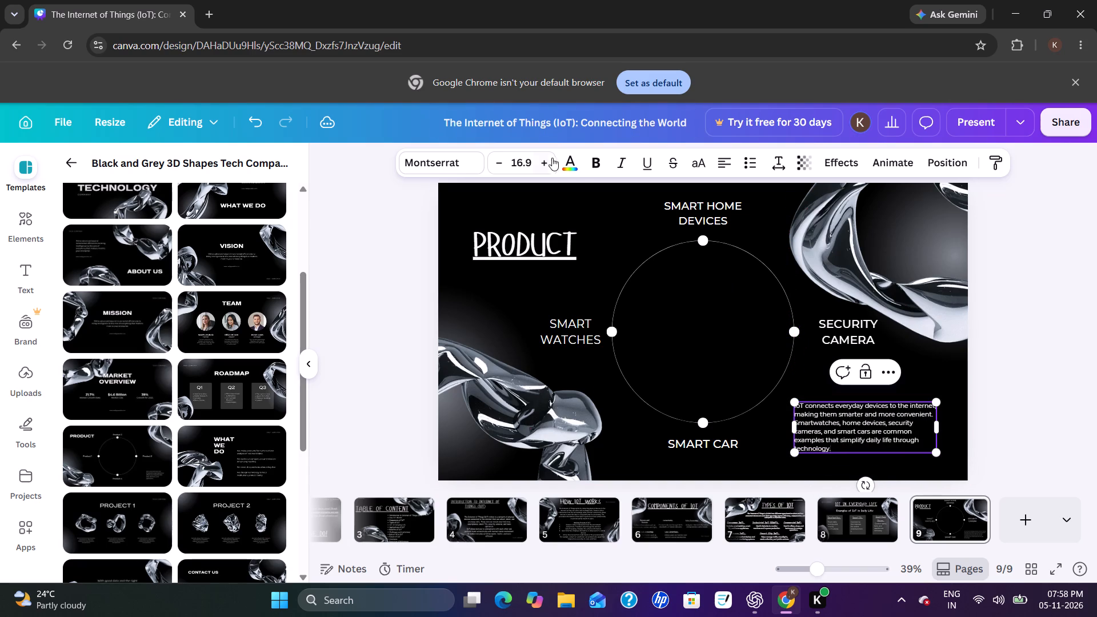
Enlarge the description text to size 22.9, move its box up beneath the Security Camera label and widen it toward the slide's right edge.
triple_click(546, 168)
triple_click(546, 168)
triple_click(546, 168)
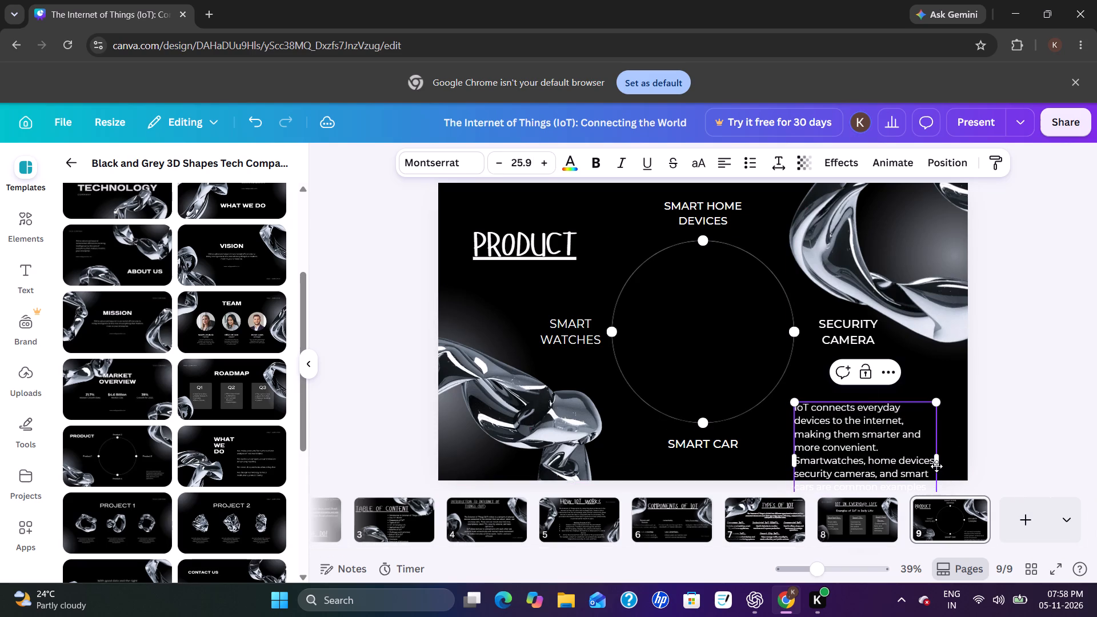
drag(936, 466, 942, 435)
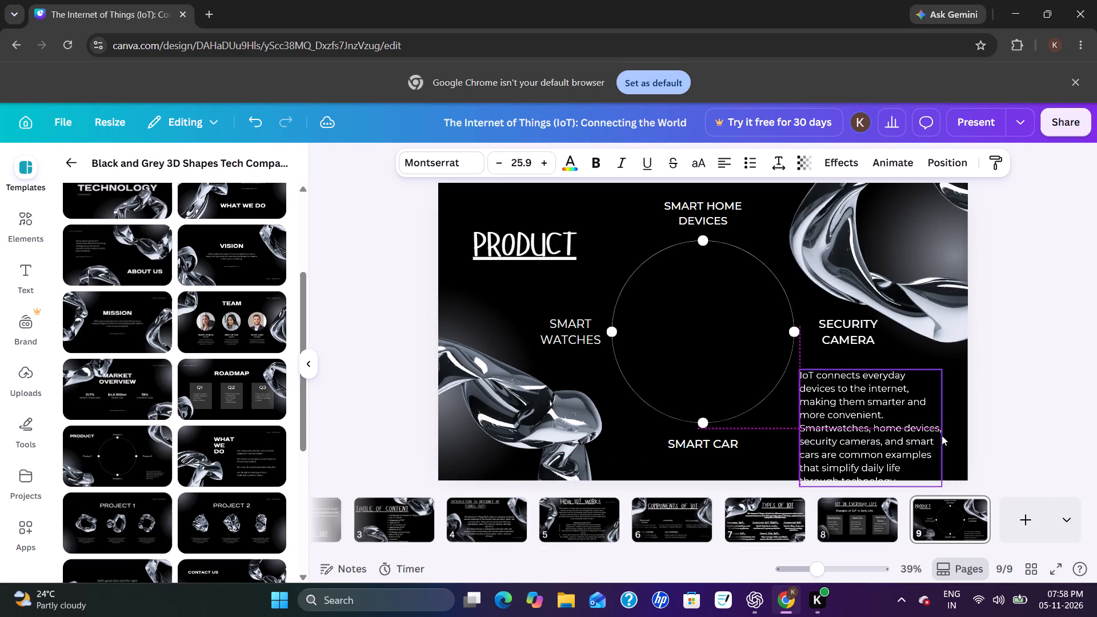
drag(942, 435, 938, 423)
drag(938, 423, 962, 423)
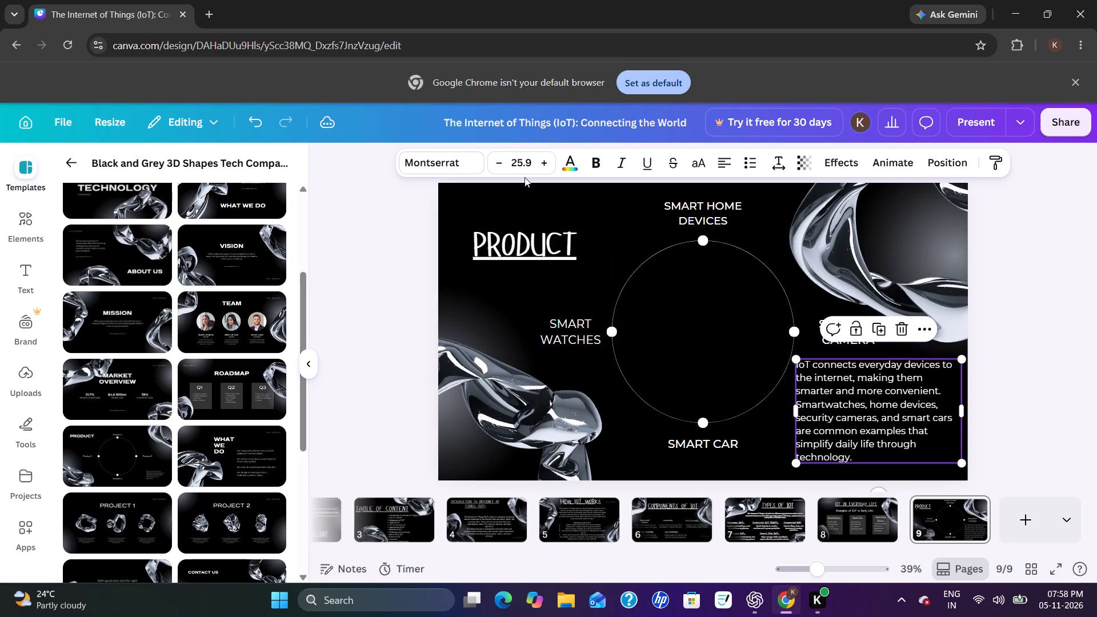
triple_click(497, 166)
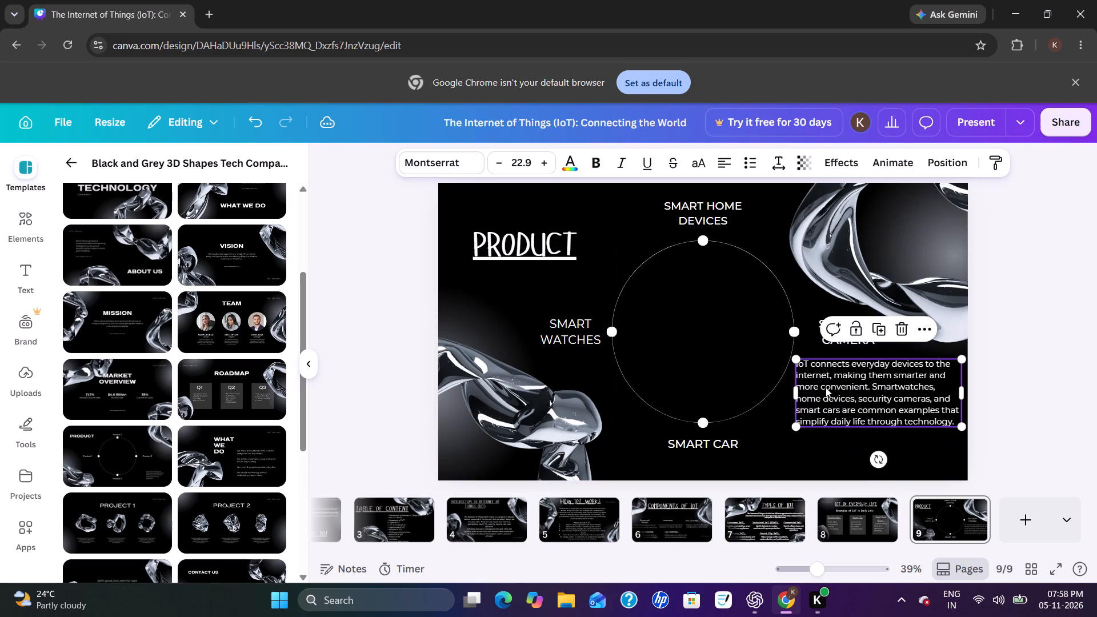
Move the description inside the circle at the slide's centre and reduce its font size to 19.9.
drag(826, 387, 652, 330)
triple_click(503, 170)
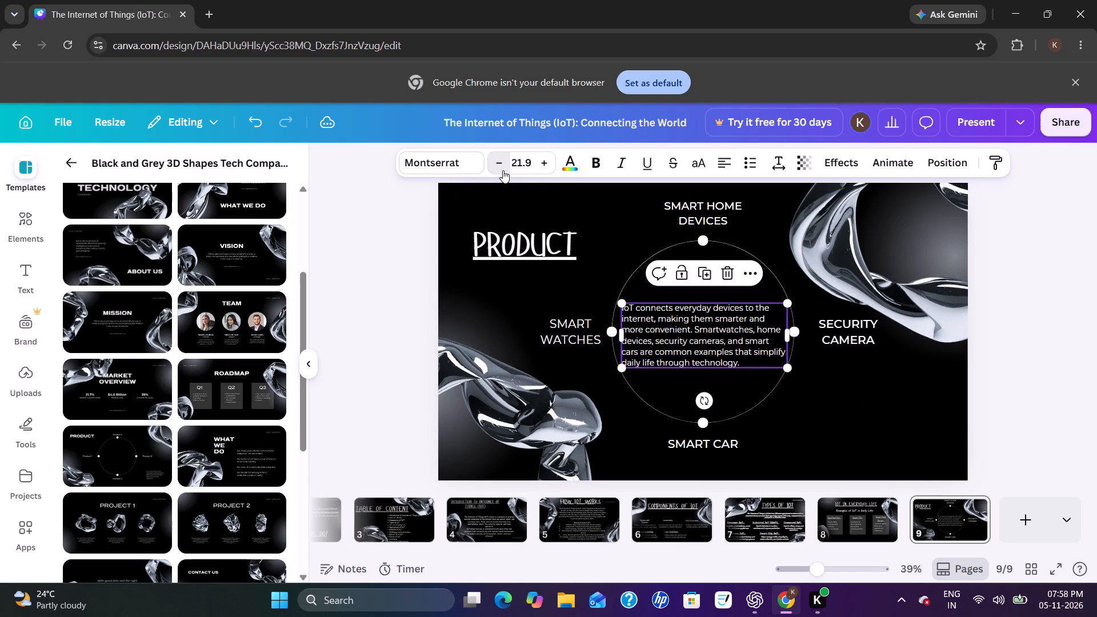
drag(684, 340, 692, 339)
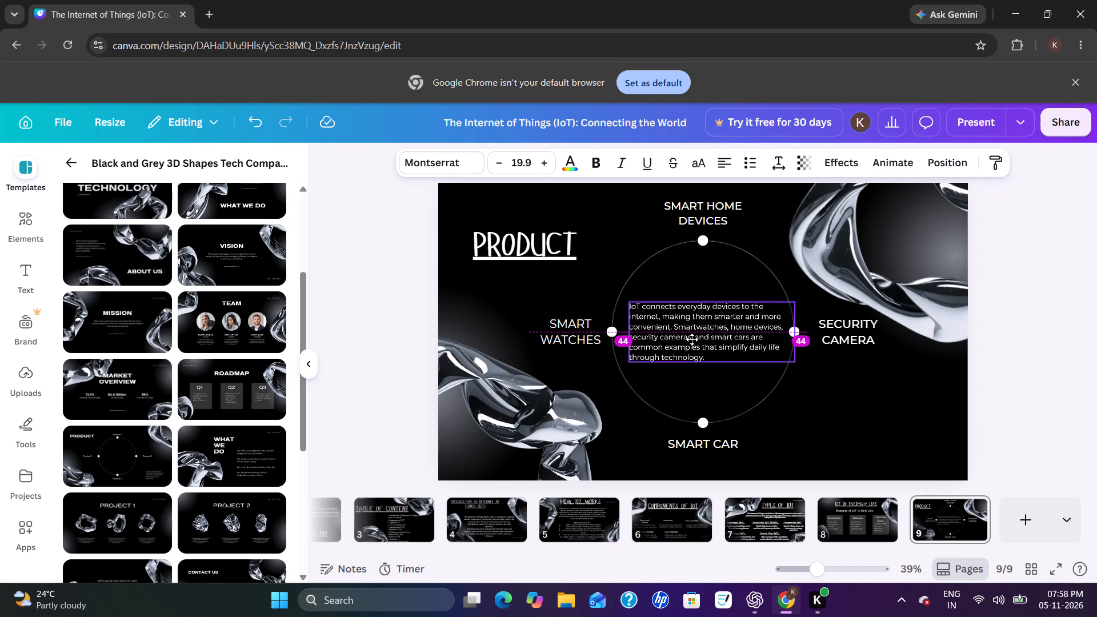
drag(692, 339, 690, 342)
click(1035, 322)
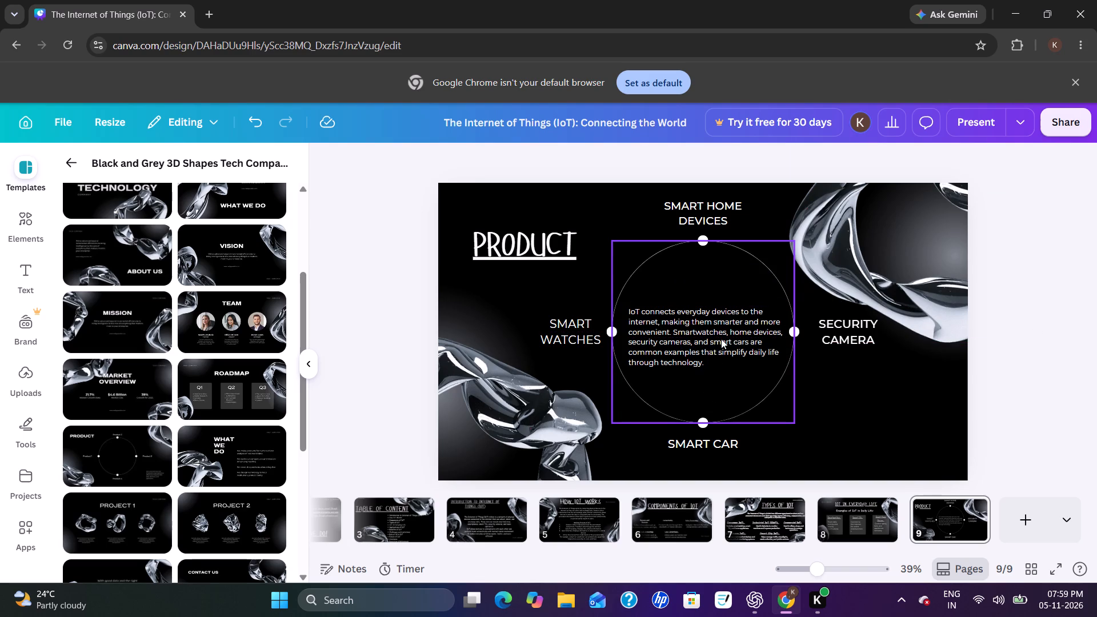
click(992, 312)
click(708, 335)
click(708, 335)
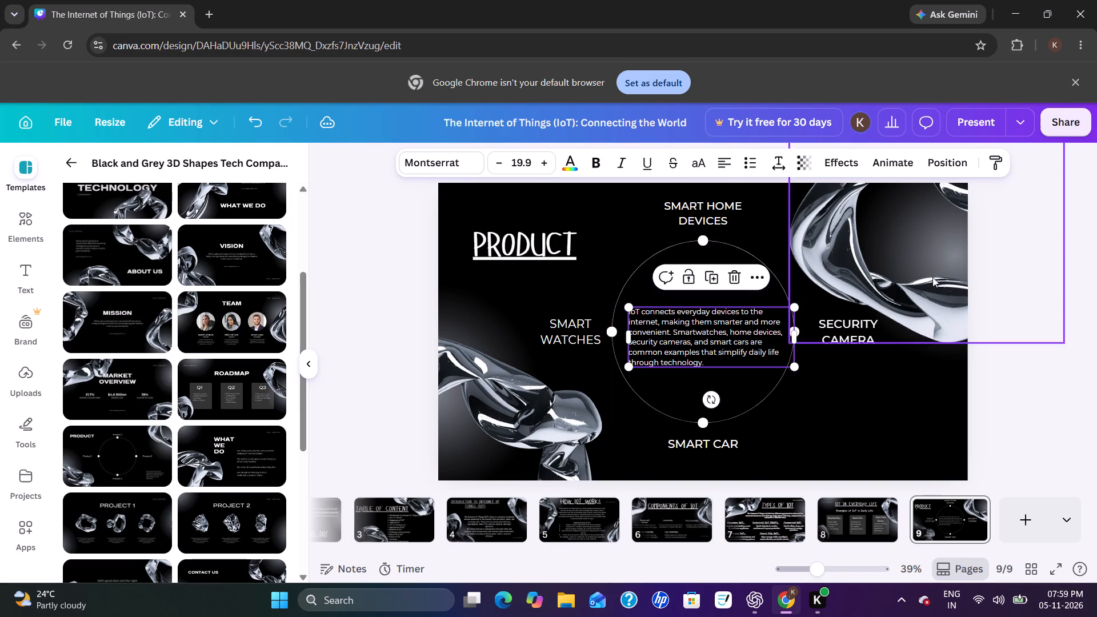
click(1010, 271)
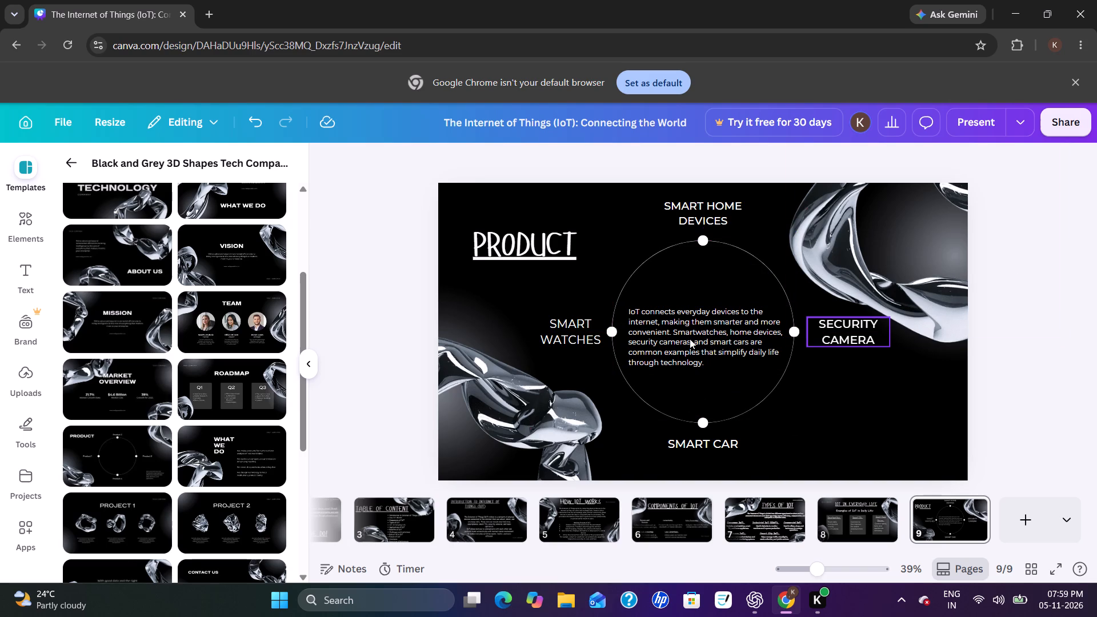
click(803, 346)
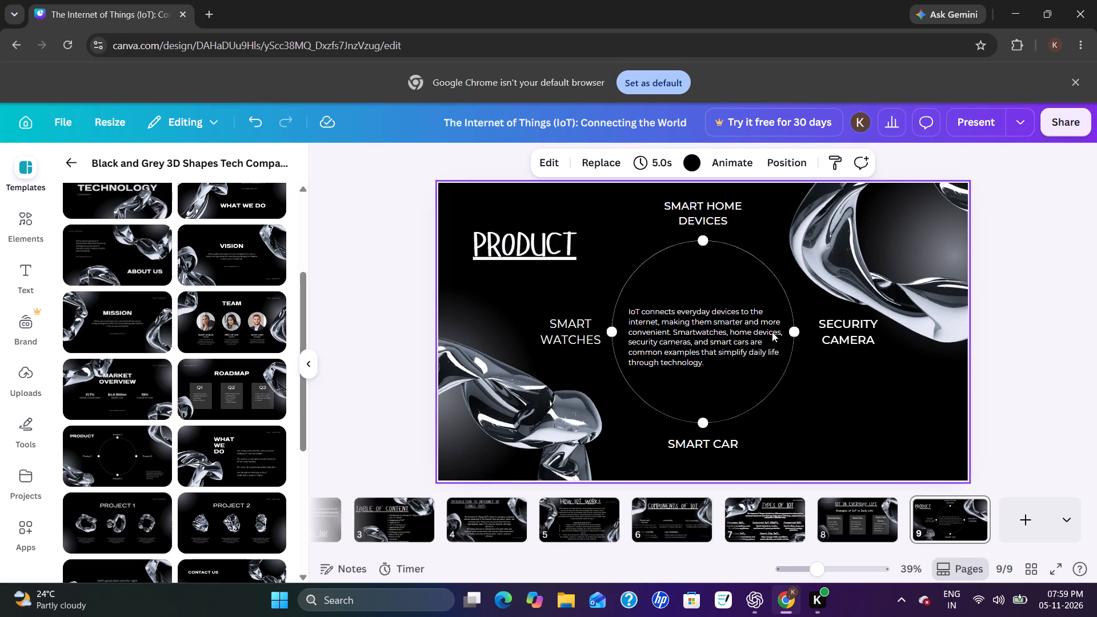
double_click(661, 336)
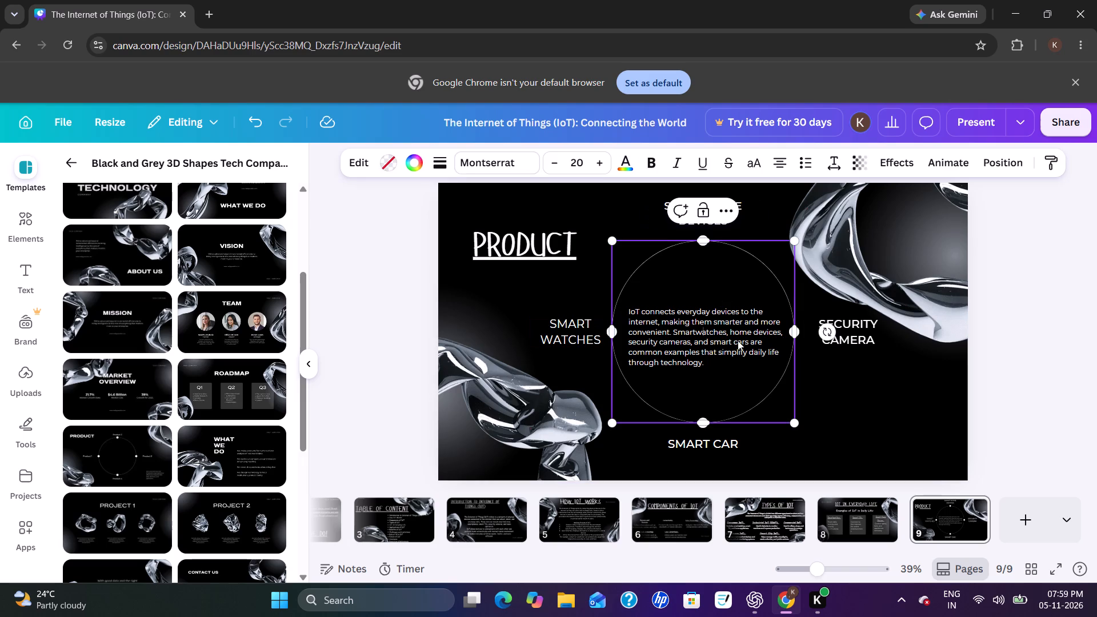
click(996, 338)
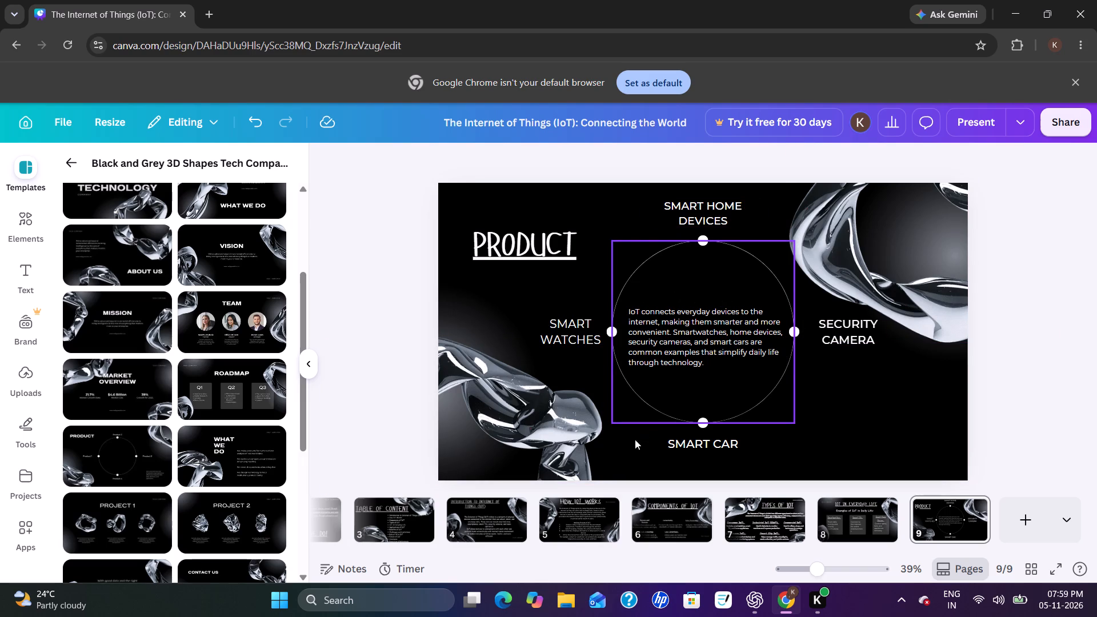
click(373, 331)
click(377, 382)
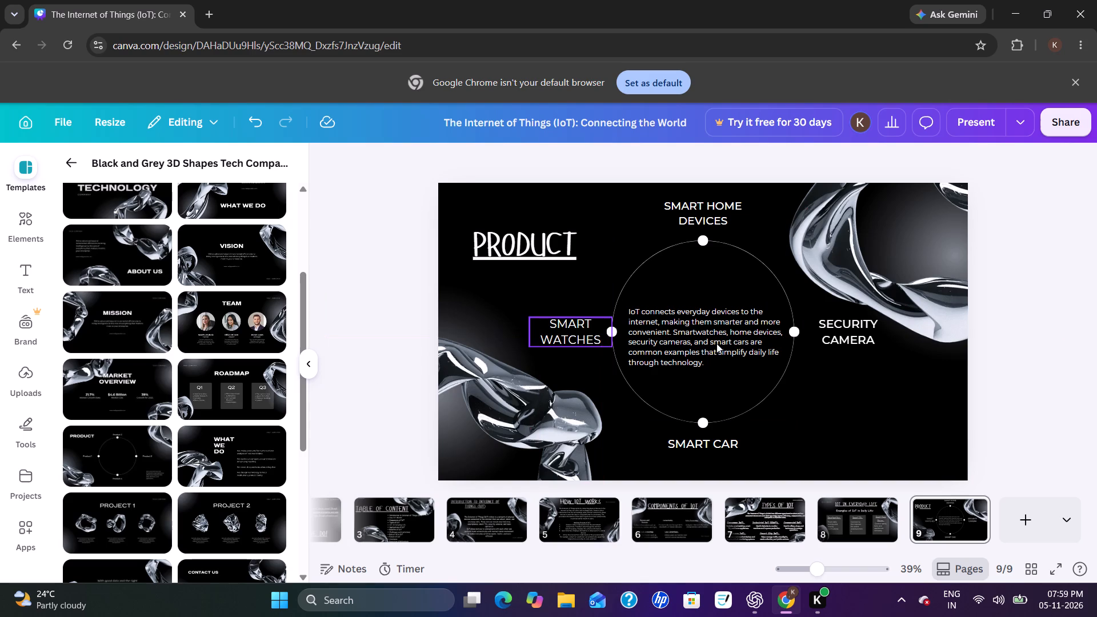
Recolour the Product slide's title with the #a6a6a6 to #ffffff linear gradient.
click(980, 372)
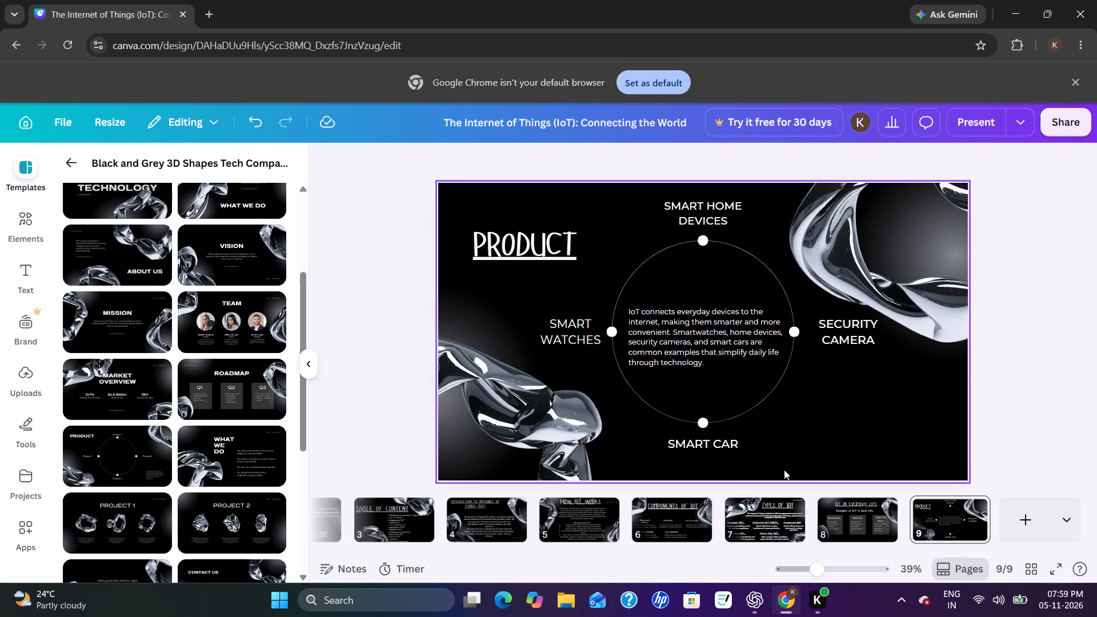
click(532, 247)
click(560, 165)
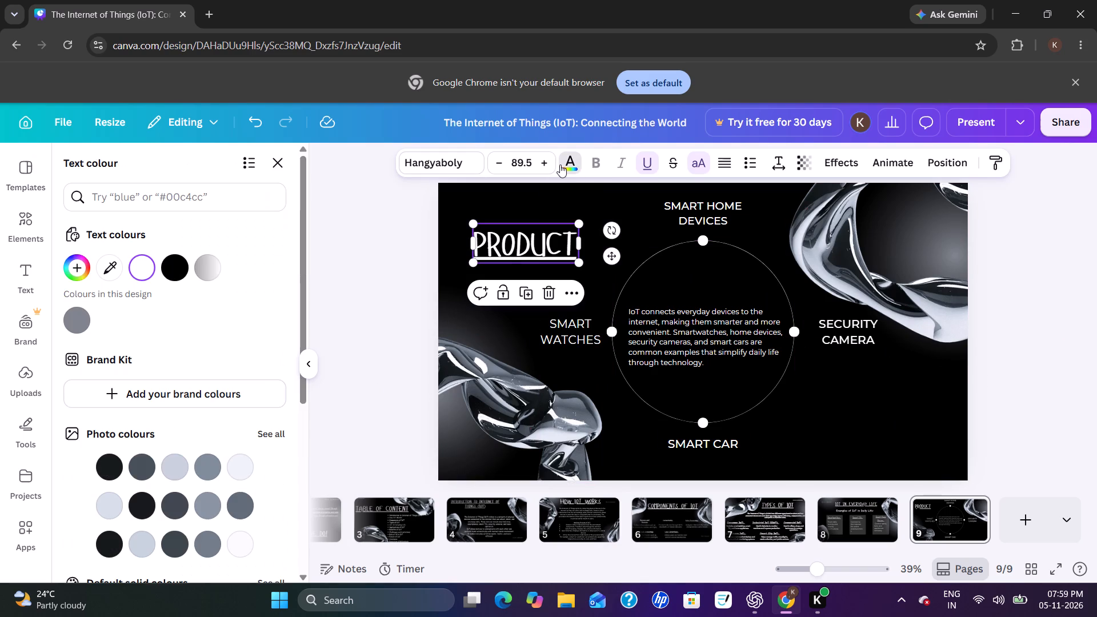
click(199, 271)
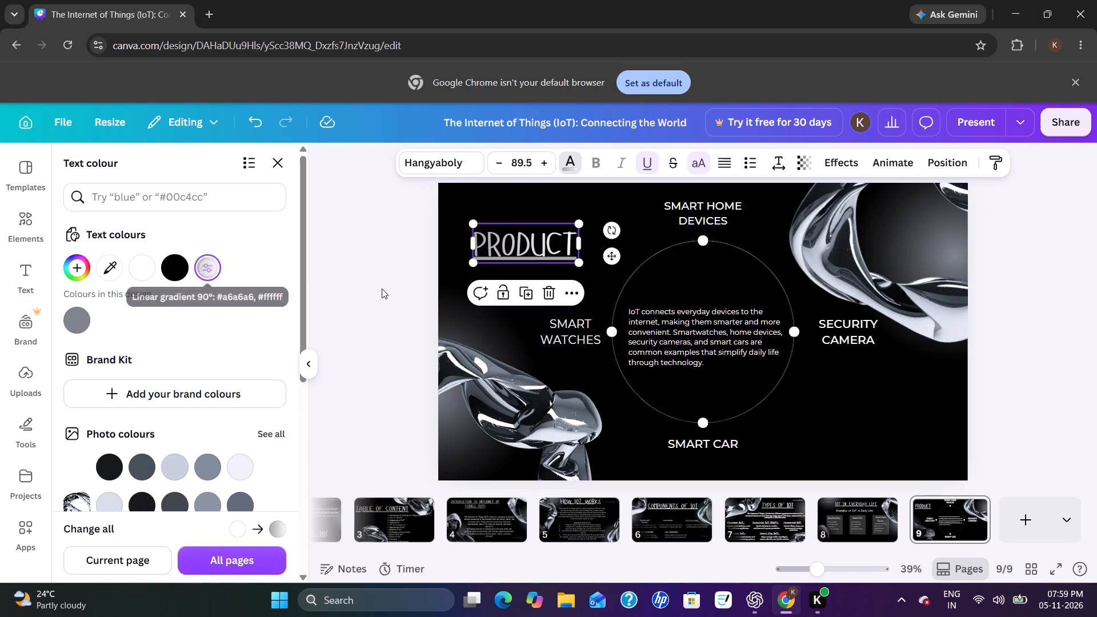
click(406, 318)
Enlarge the Smart Home Devices label to size 30.6 and give it the same grey-to-white gradient.
click(700, 201)
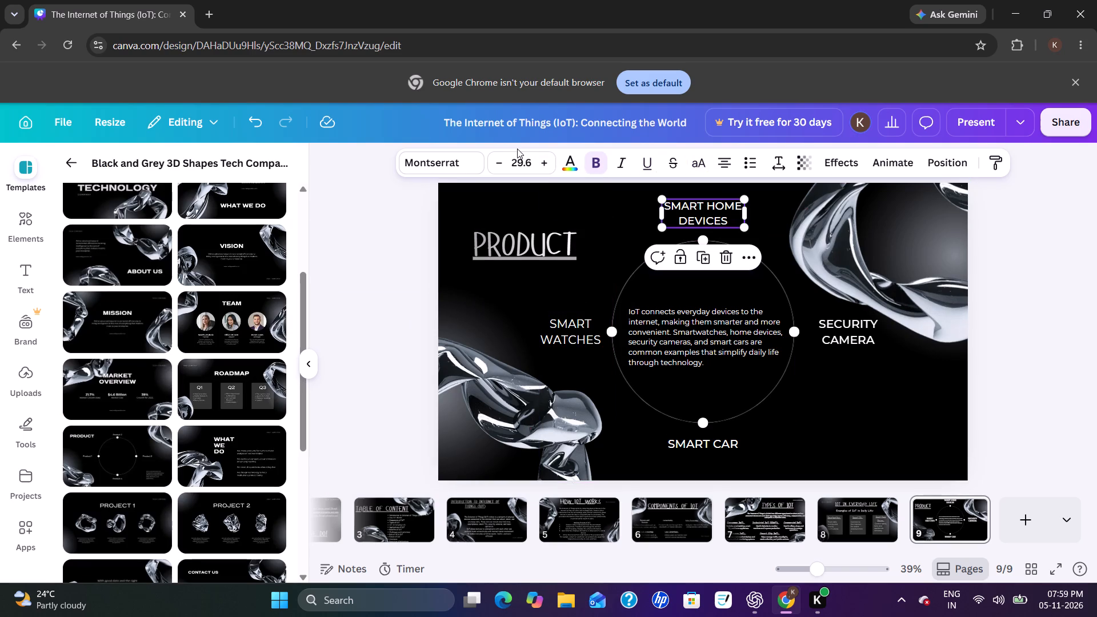
click(545, 158)
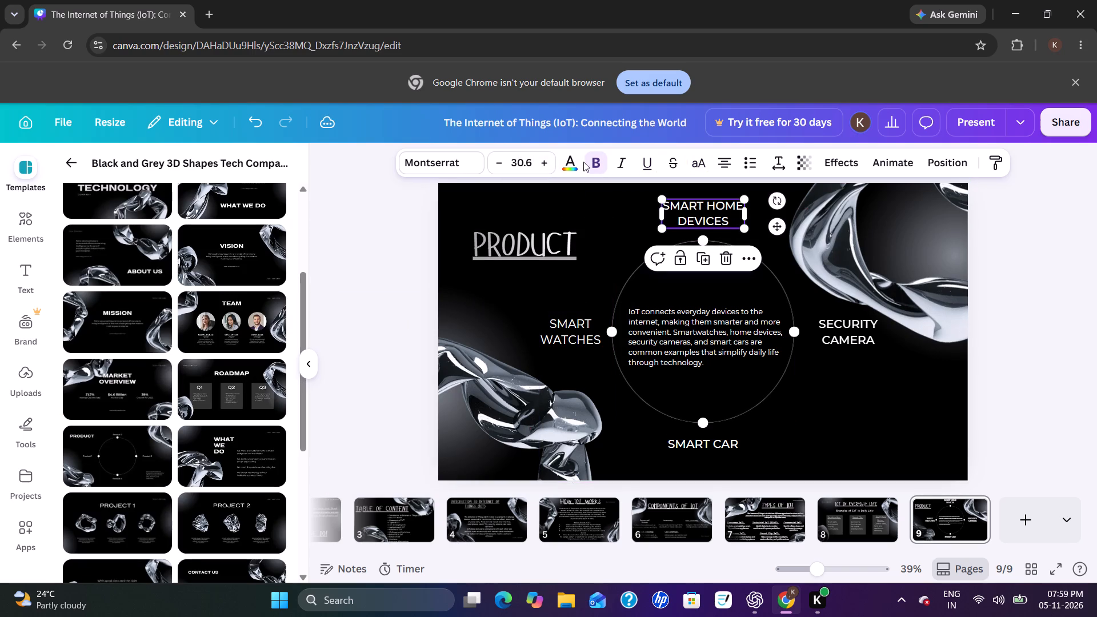
click(574, 165)
click(214, 272)
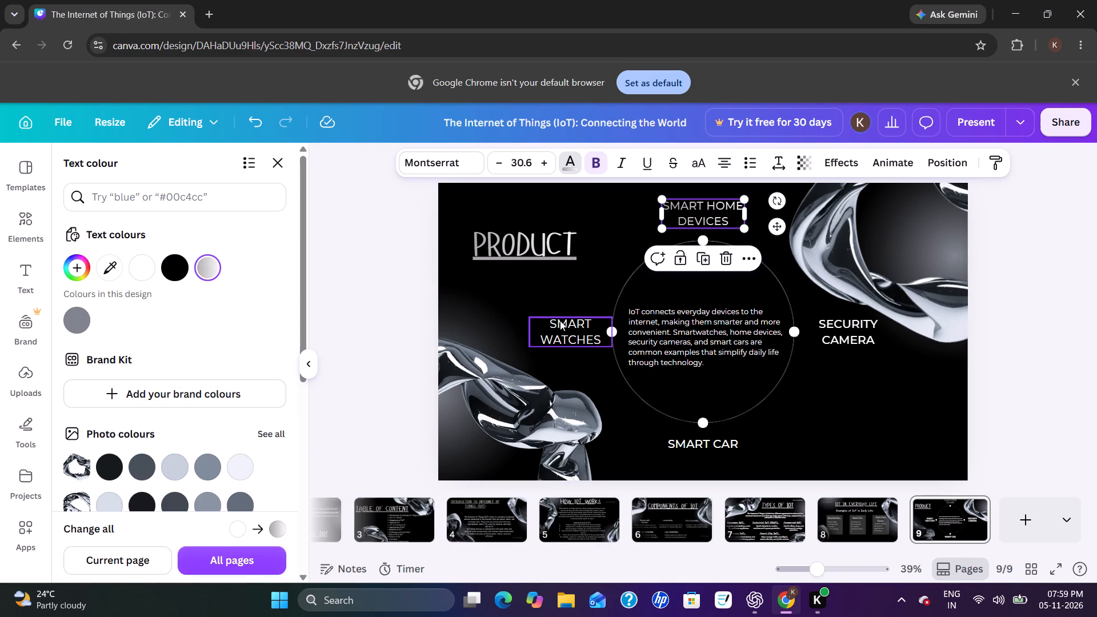
click(560, 321)
click(218, 265)
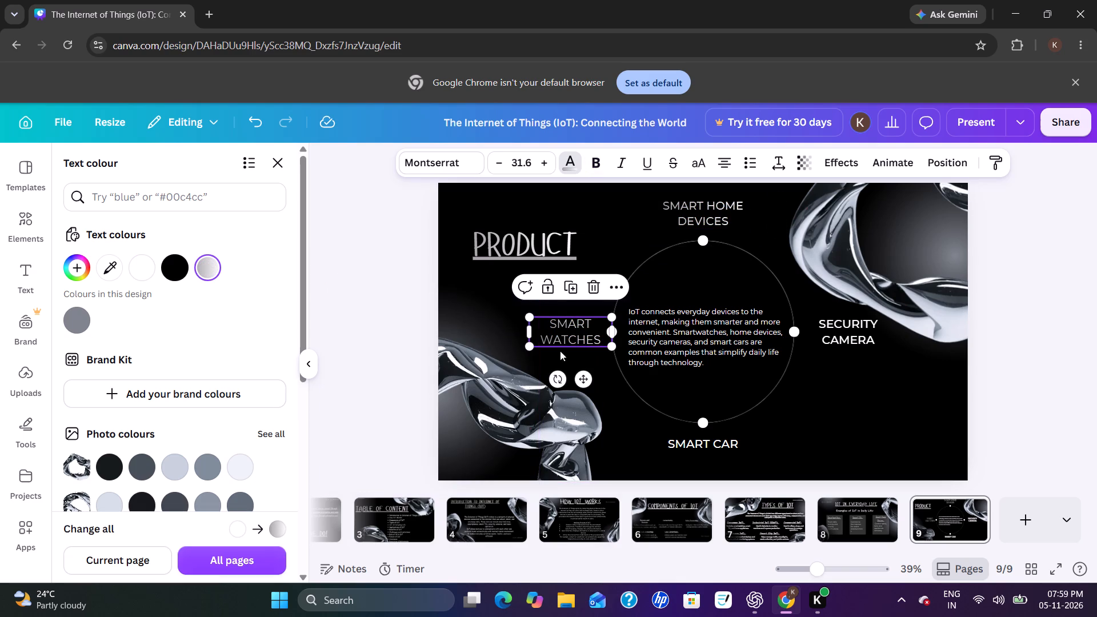
click(692, 451)
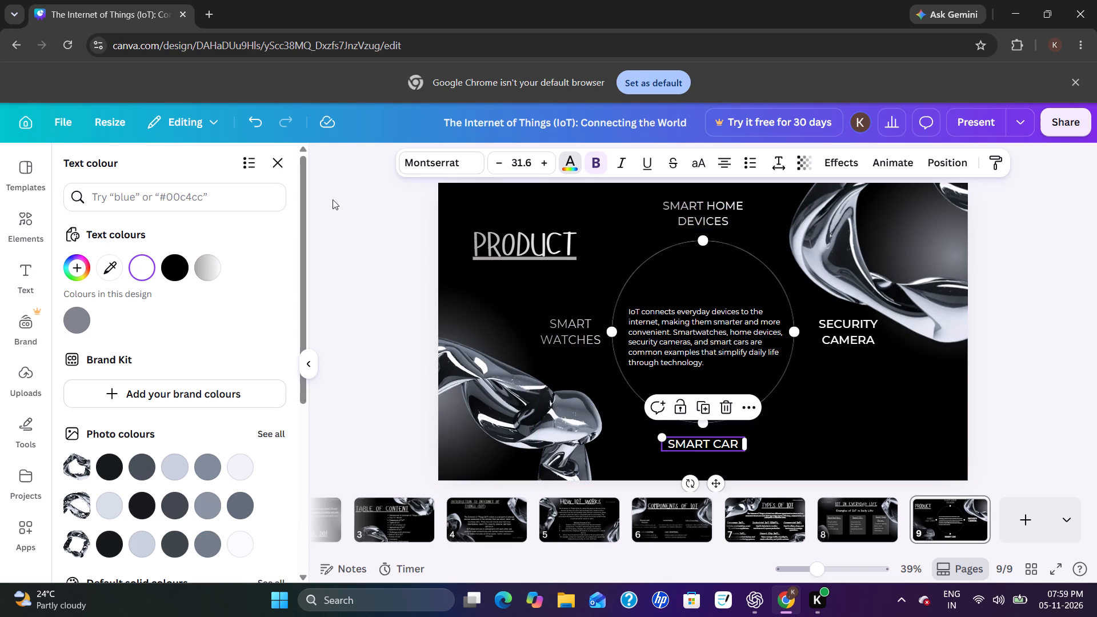
click(202, 277)
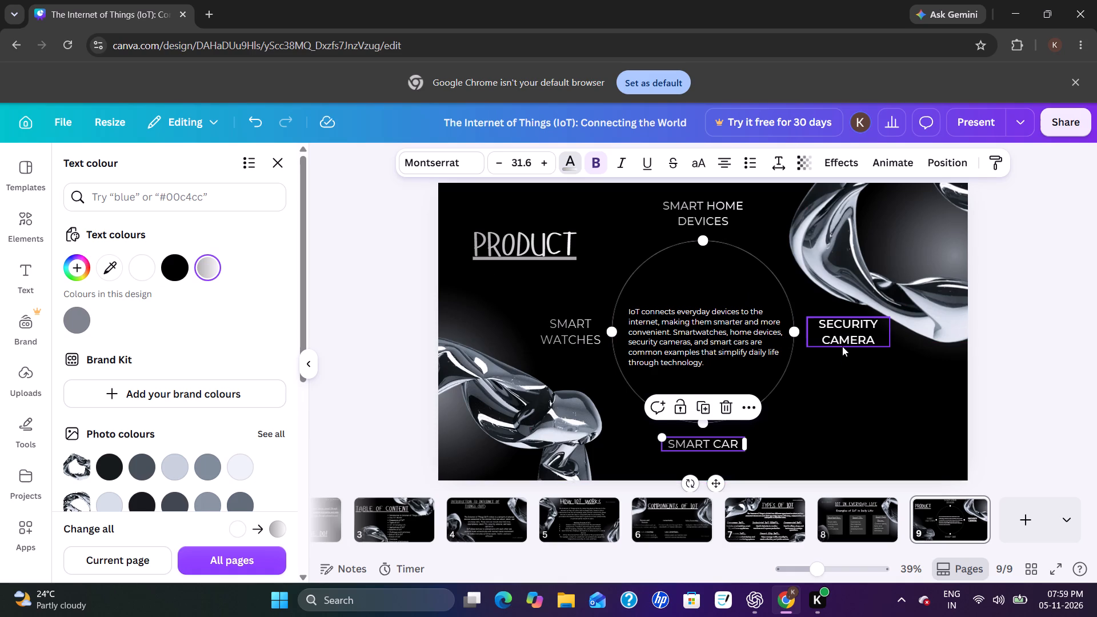
click(842, 346)
click(200, 277)
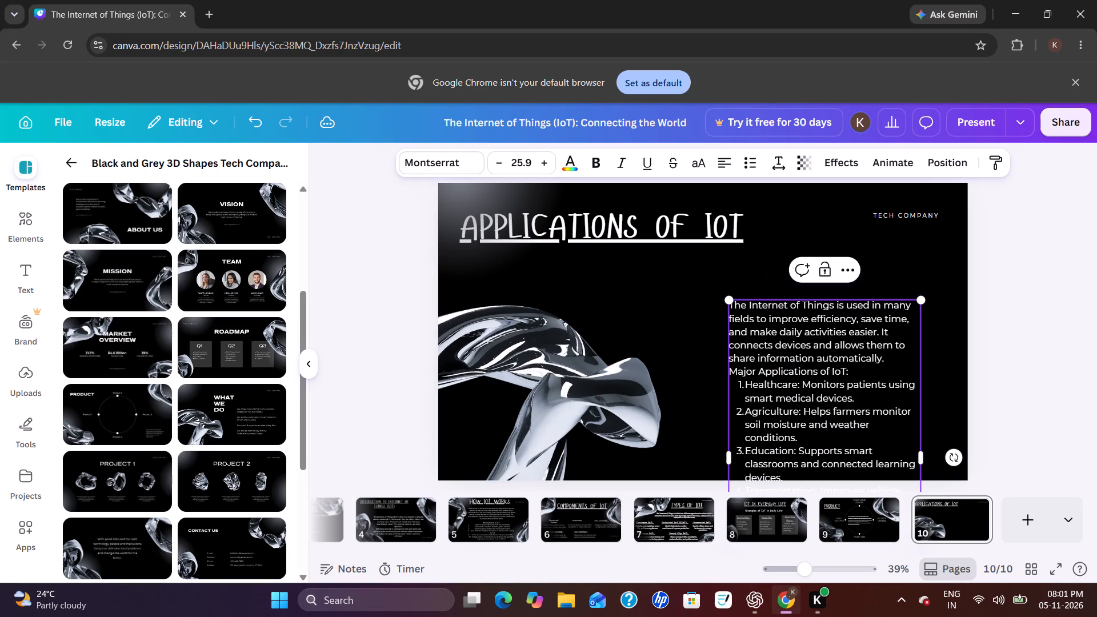
click(1096, 266)
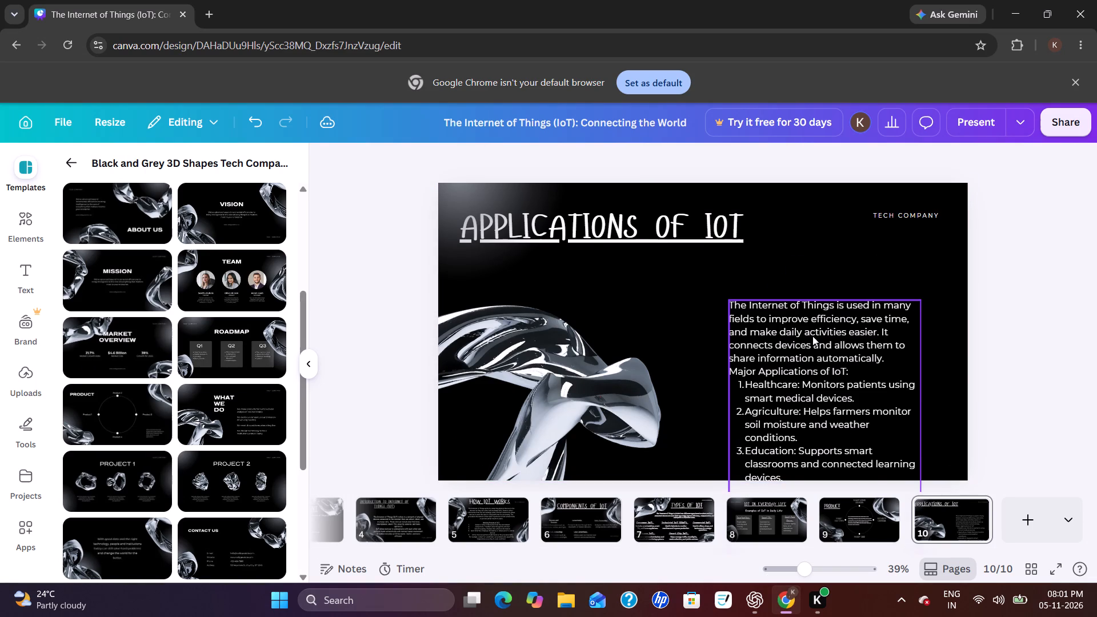
Widen the body text box to the slide's right edge, and shift it and the title upward so everything fits on the slide.
drag(812, 336, 750, 293)
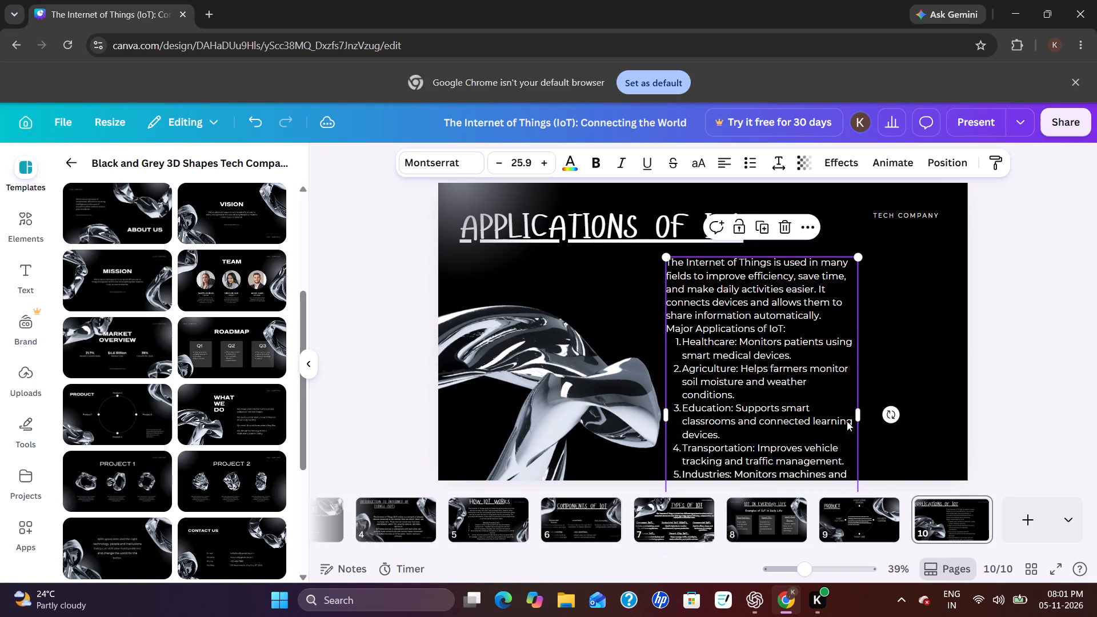
drag(862, 415, 921, 392)
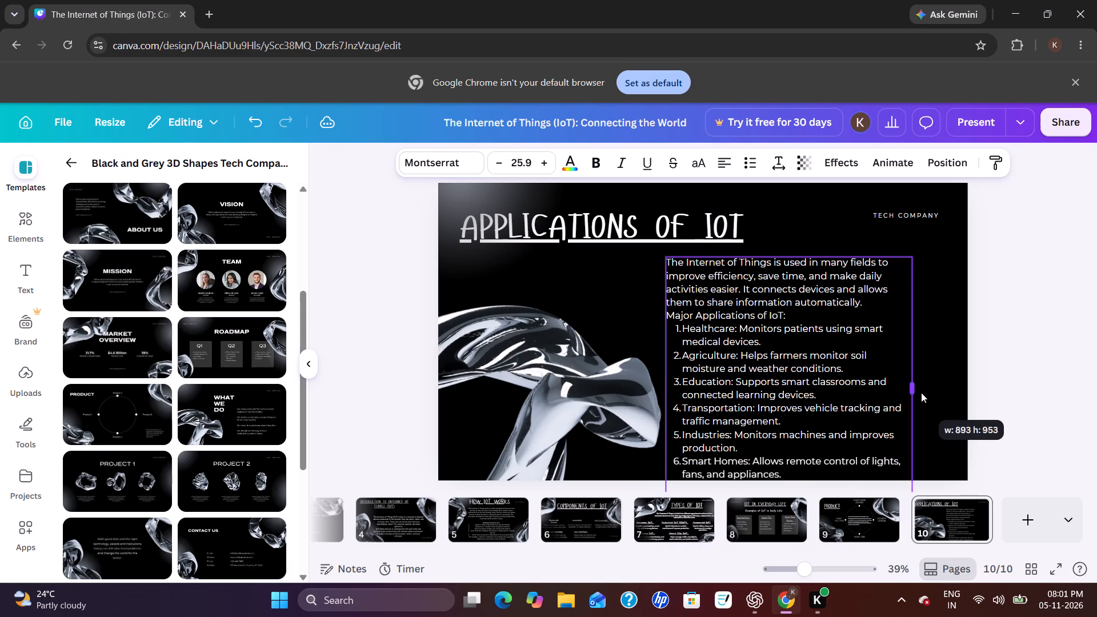
drag(921, 392, 968, 386)
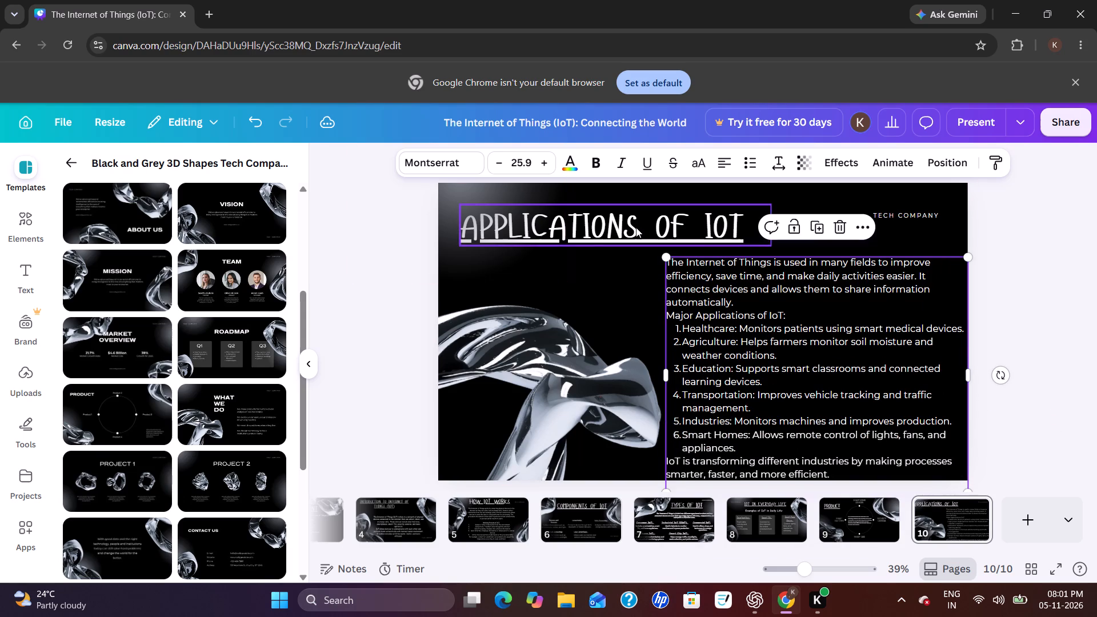
drag(636, 227, 626, 215)
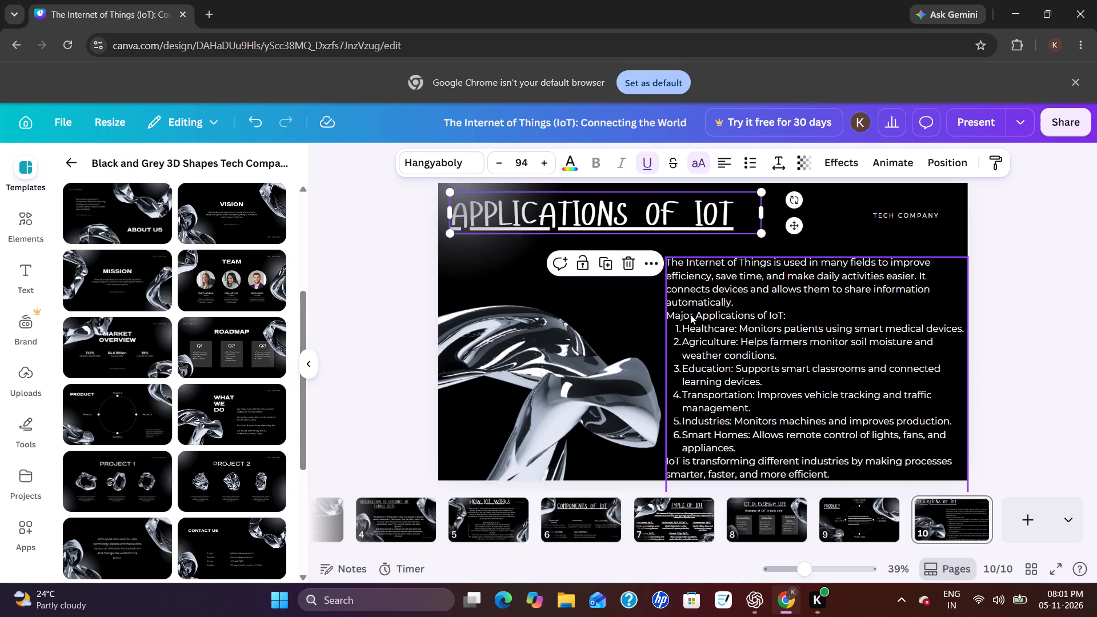
drag(690, 314, 687, 289)
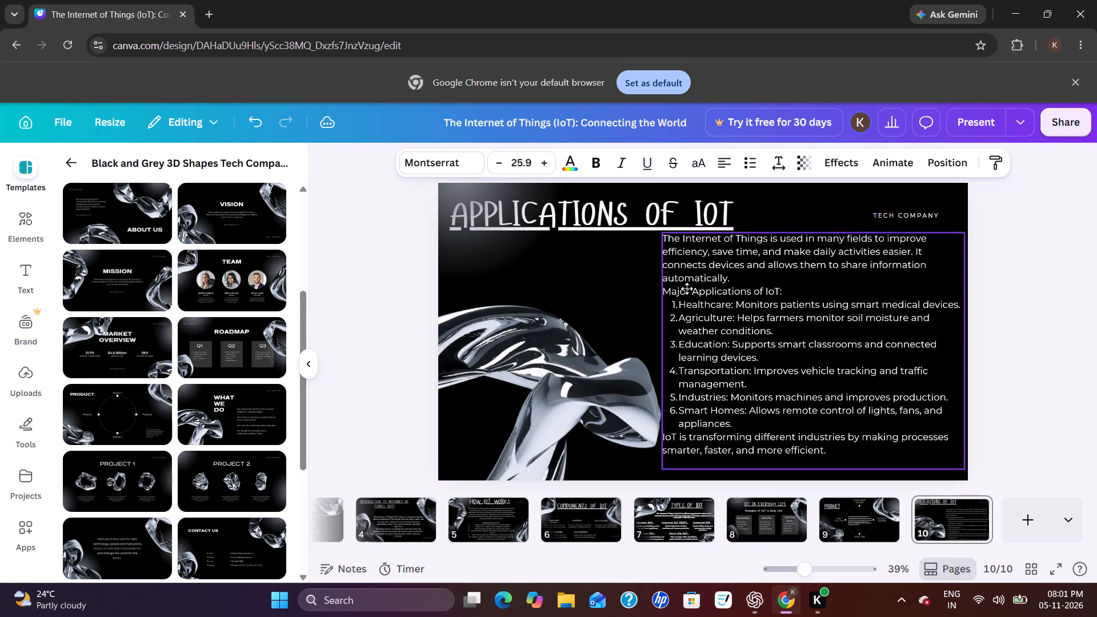
drag(687, 289, 687, 302)
click(1053, 273)
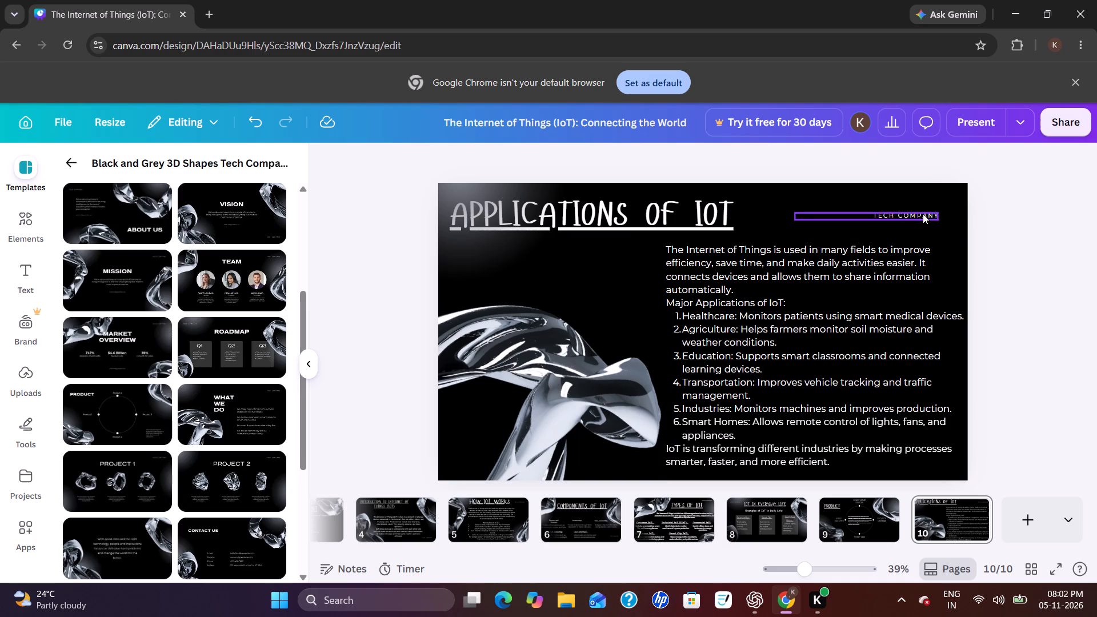
Move the TECH COMPANY label closer to the slide's top-right corner.
drag(923, 214, 935, 199)
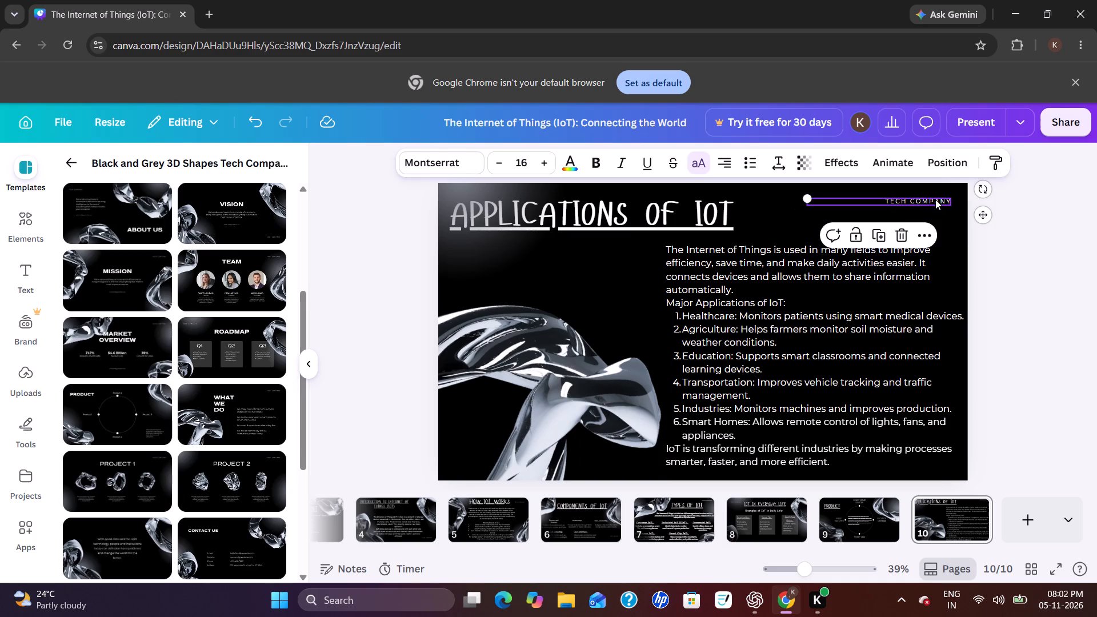
click(999, 295)
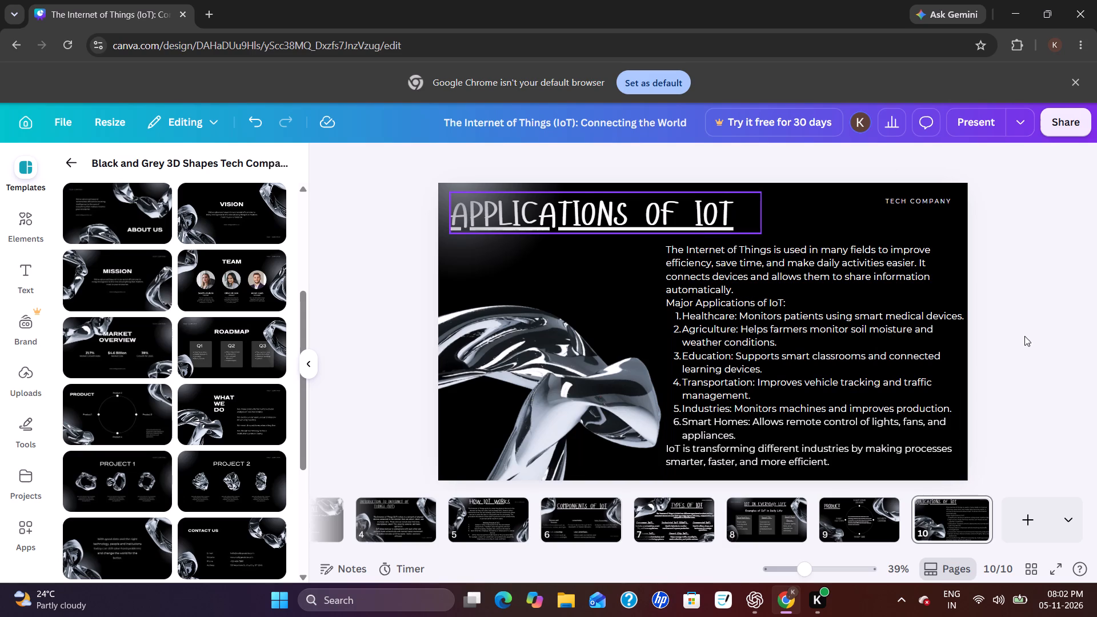
click(1019, 323)
click(1070, 348)
Underline the "Major Applications of IoT:" line in the body text.
click(796, 572)
click(816, 566)
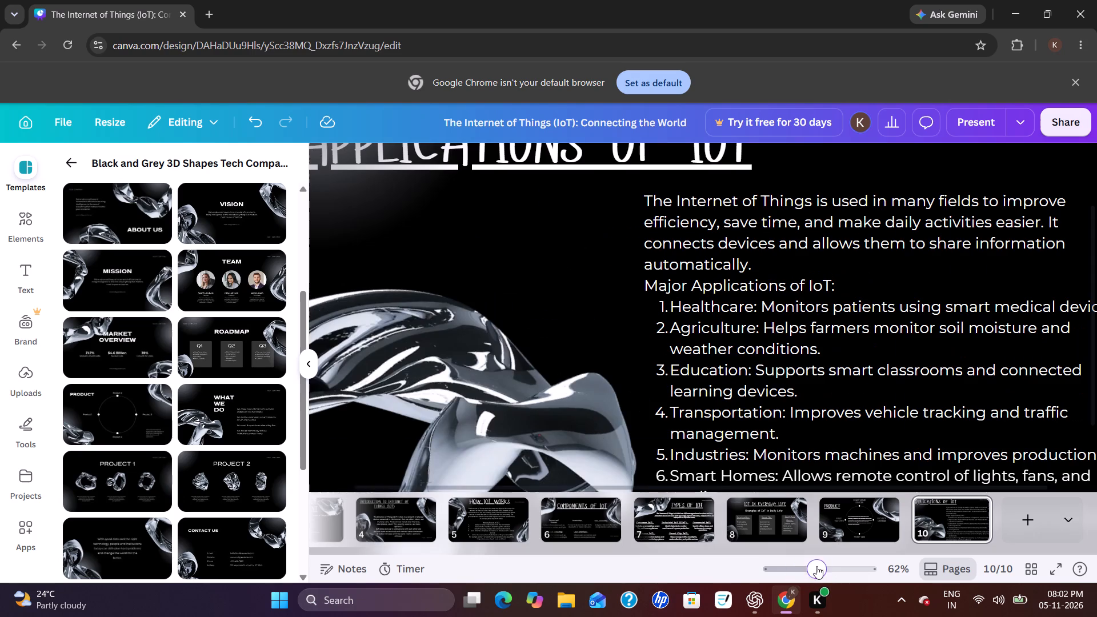
click(802, 568)
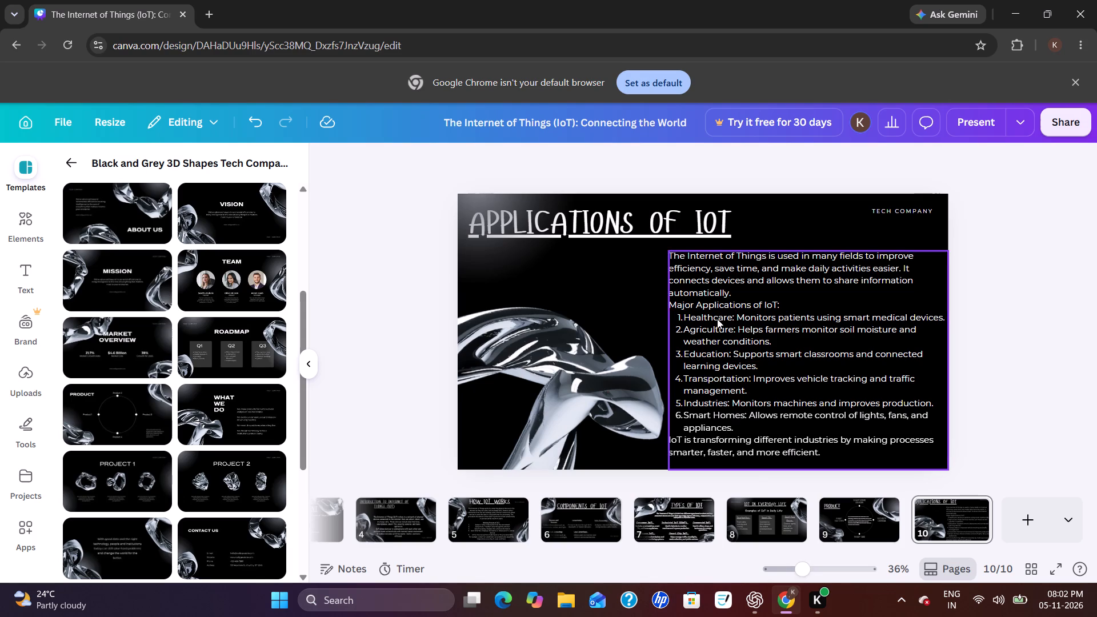
click(712, 314)
click(712, 314)
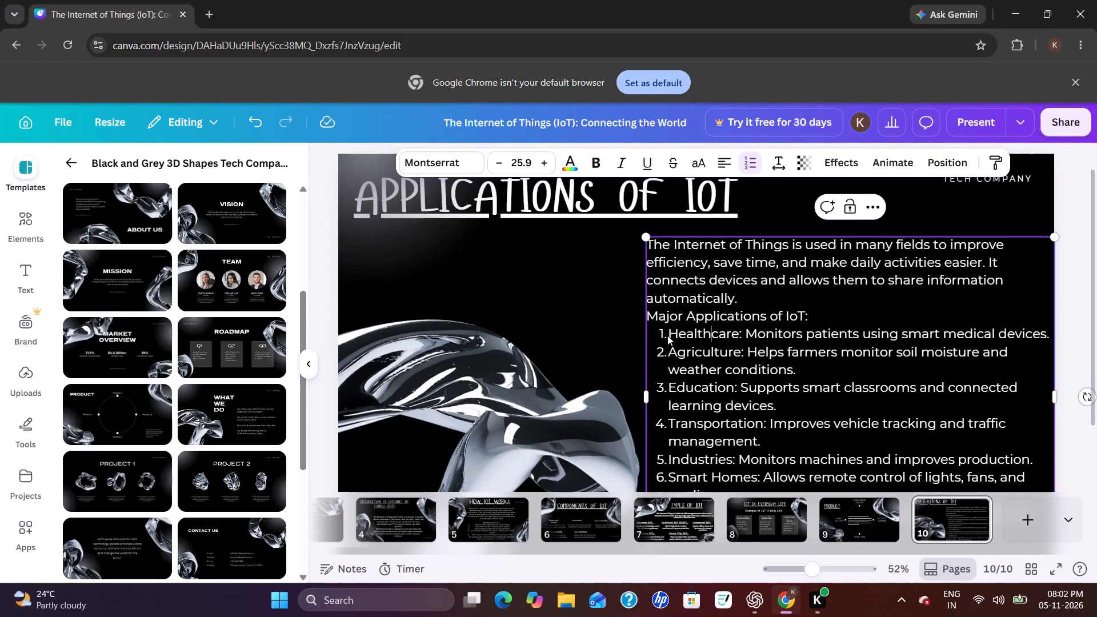
drag(649, 316, 655, 316)
drag(655, 316, 832, 314)
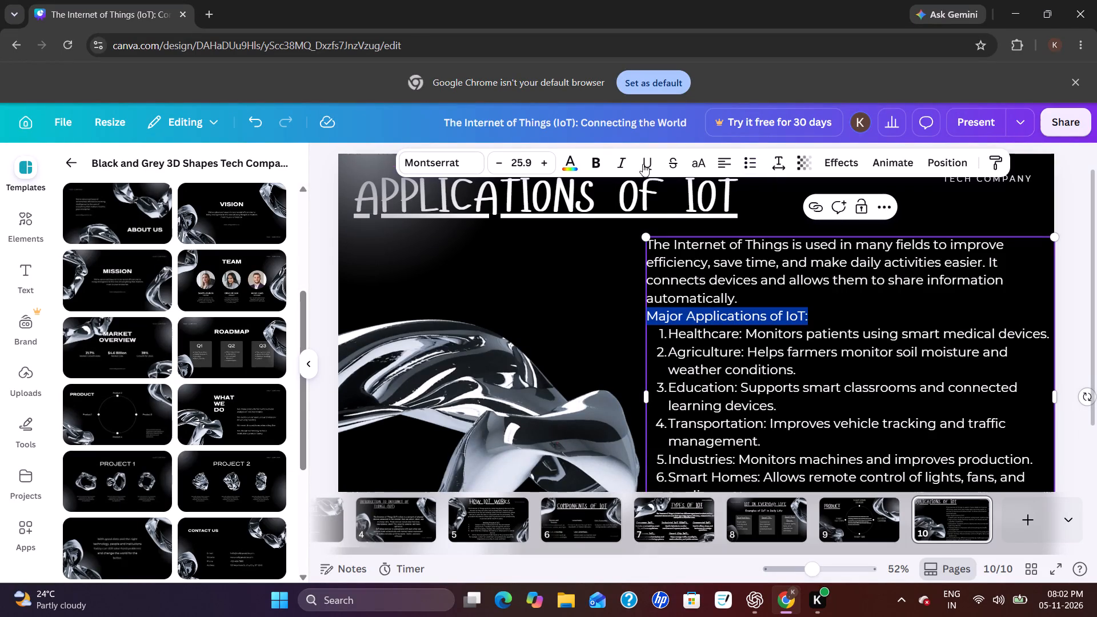
click(639, 159)
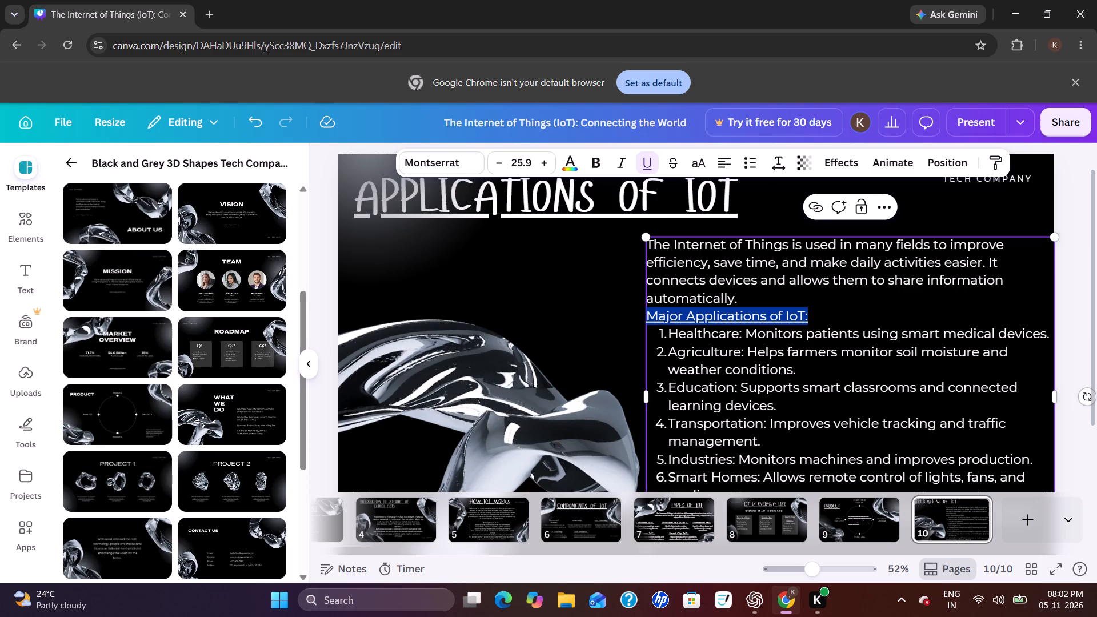
click(772, 297)
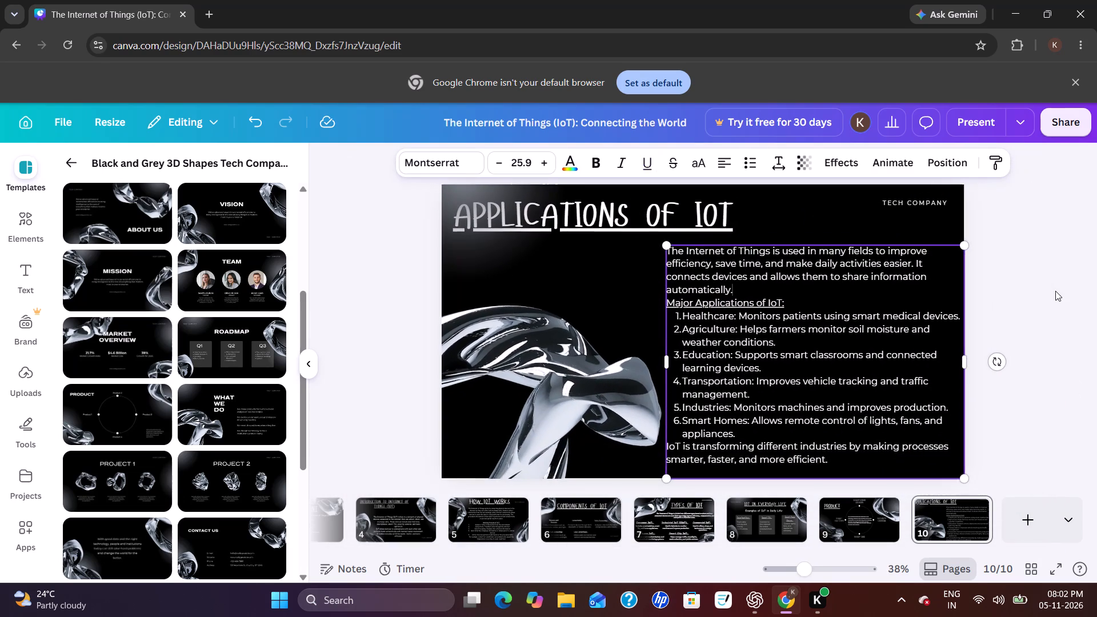
click(1002, 311)
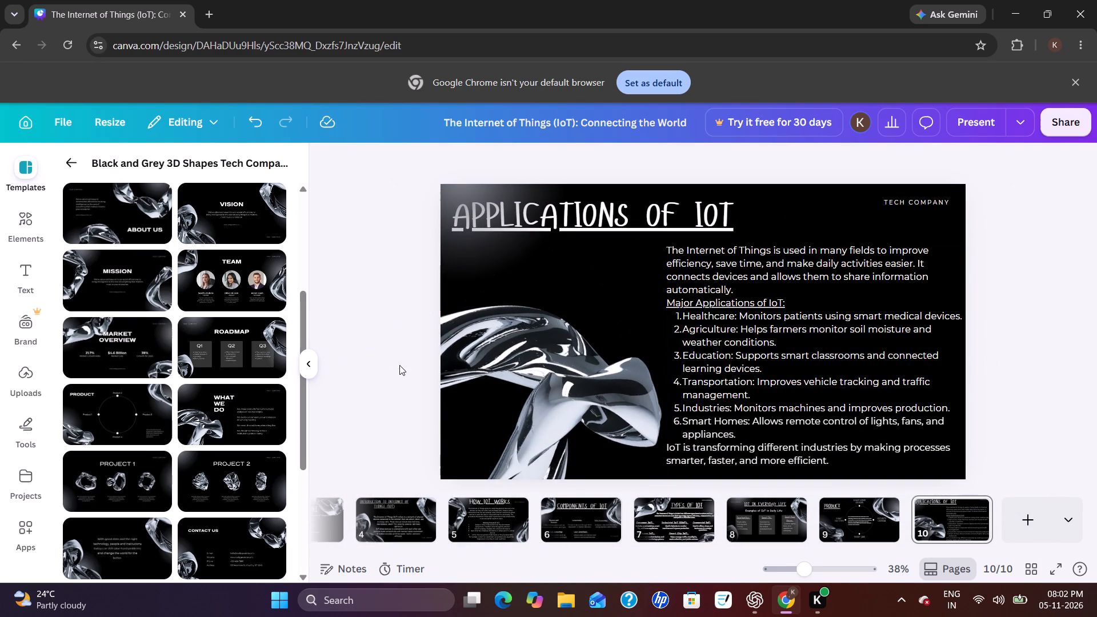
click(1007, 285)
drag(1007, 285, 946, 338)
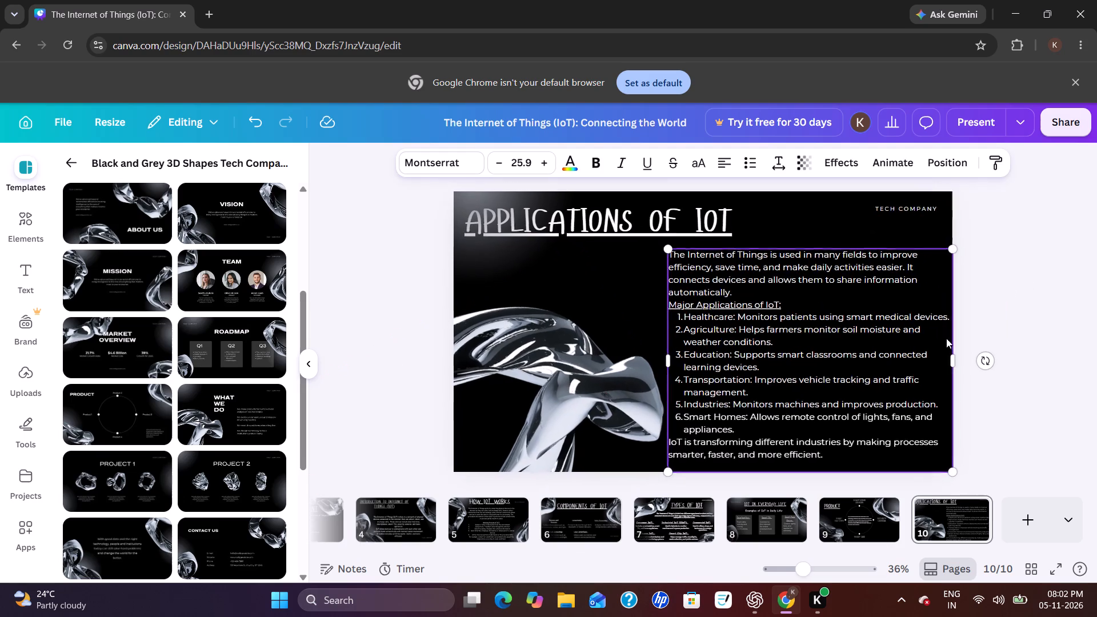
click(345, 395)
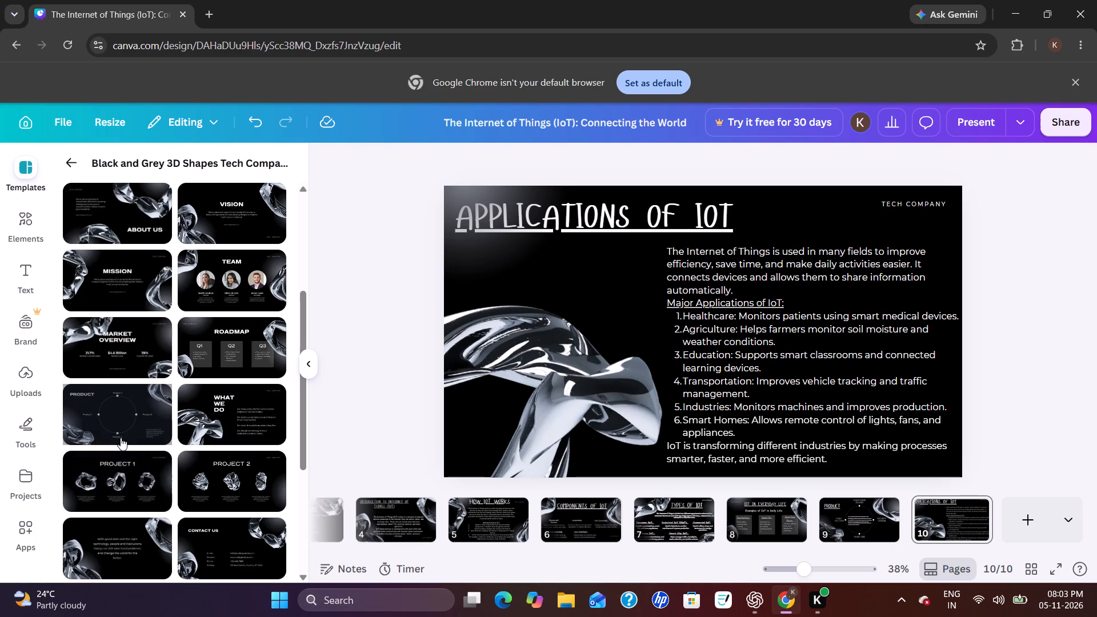
click(109, 480)
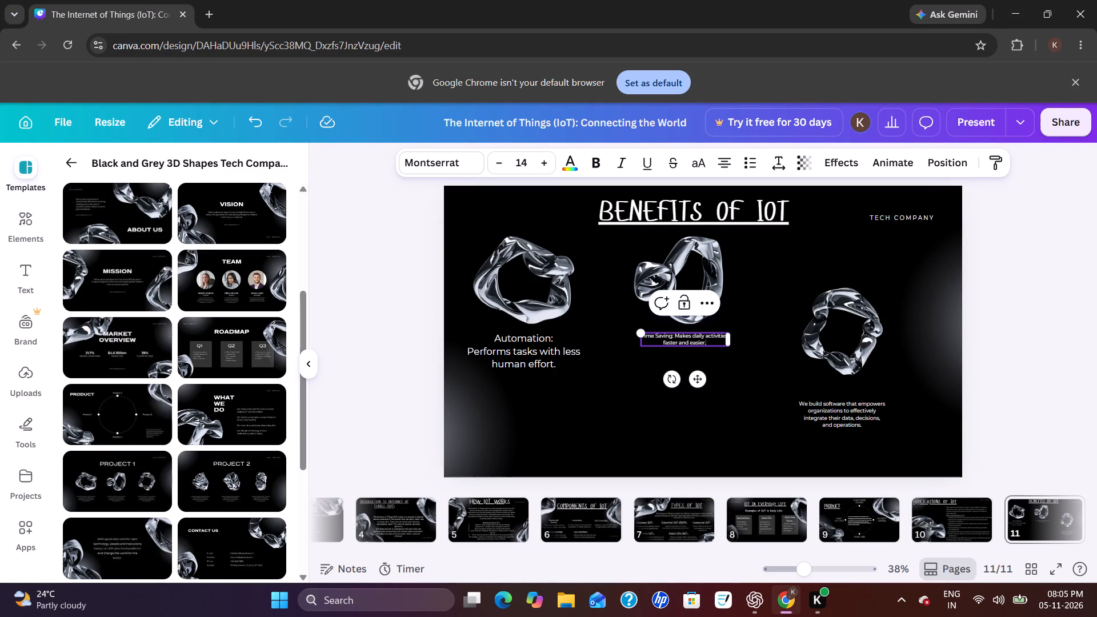
click(674, 336)
key(Return)
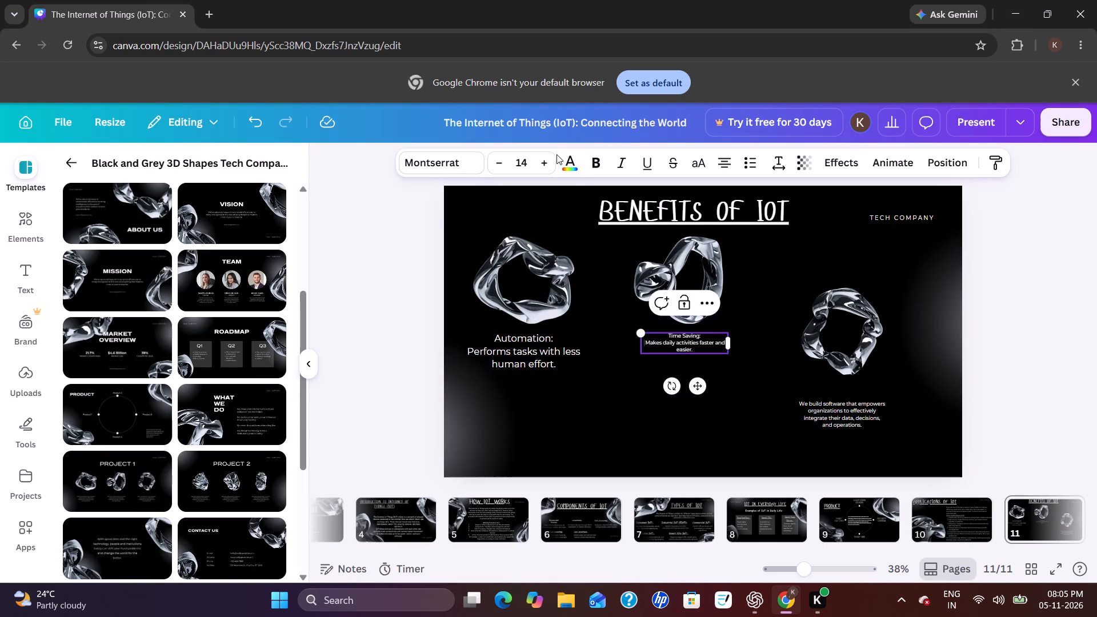
Set both the "Time Saving:" heading and its description to font size 26, matching the Automation caption.
triple_click(548, 160)
triple_click(548, 160)
triple_click(548, 160)
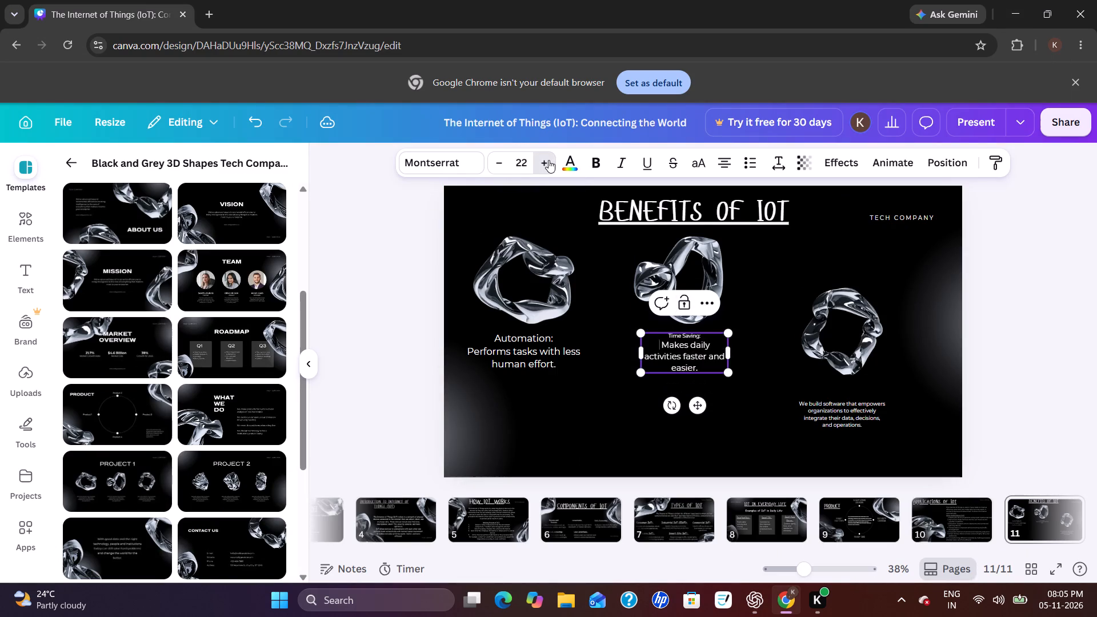
click(548, 160)
click(537, 351)
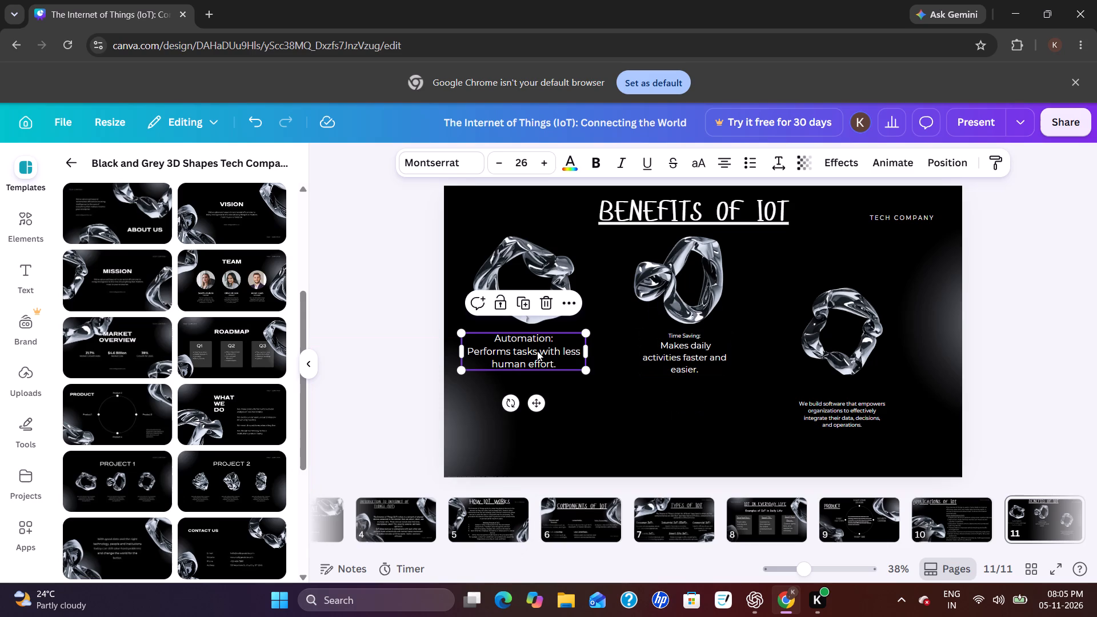
click(695, 352)
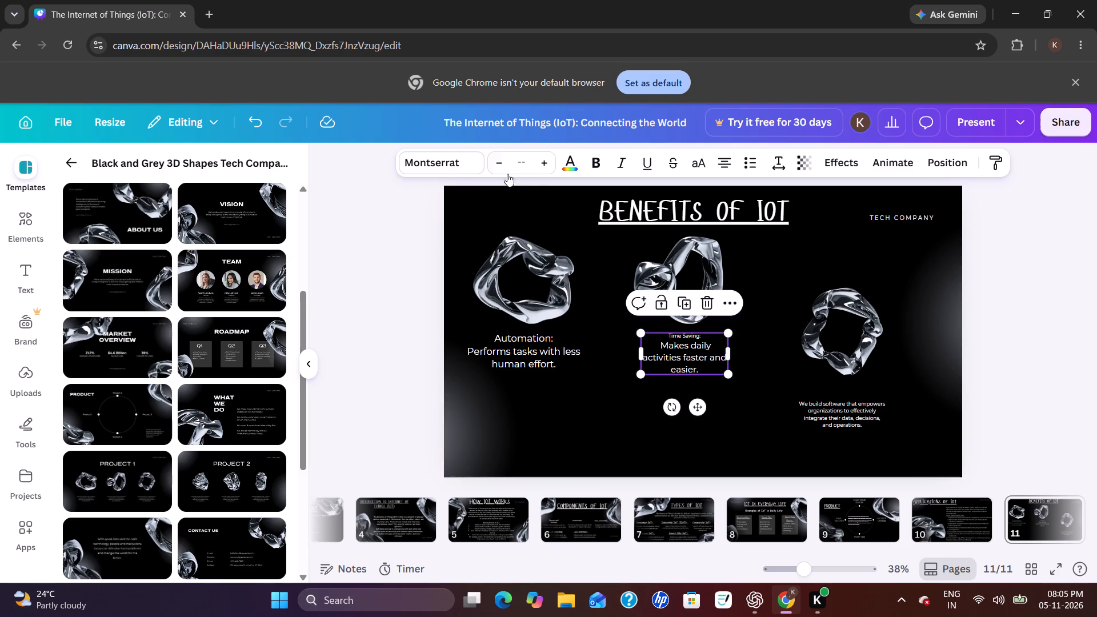
double_click(505, 171)
triple_click(550, 161)
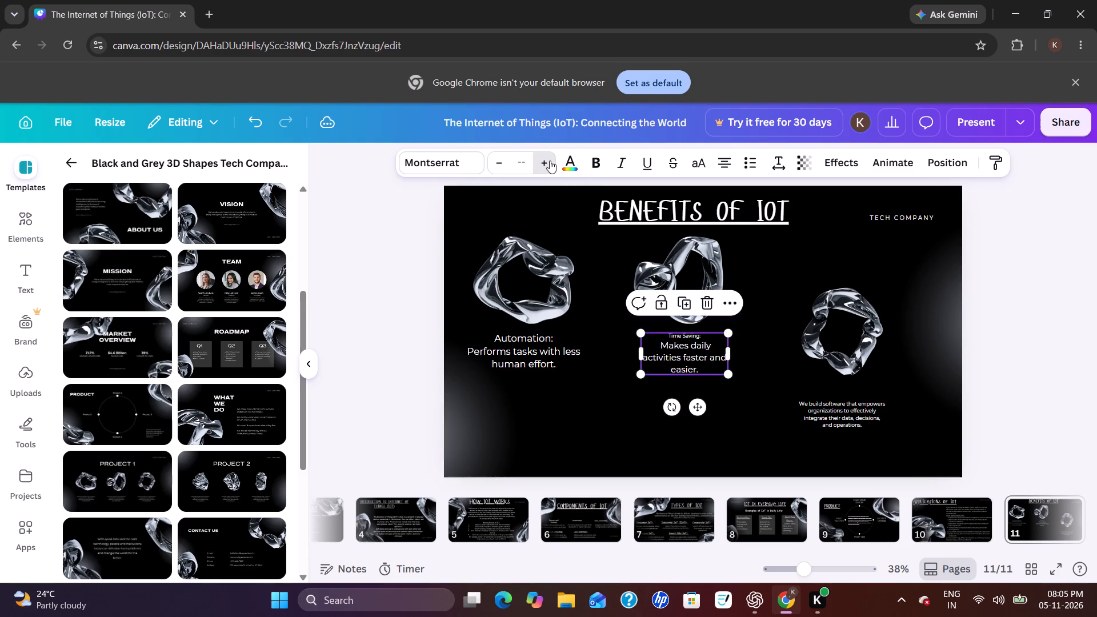
click(679, 357)
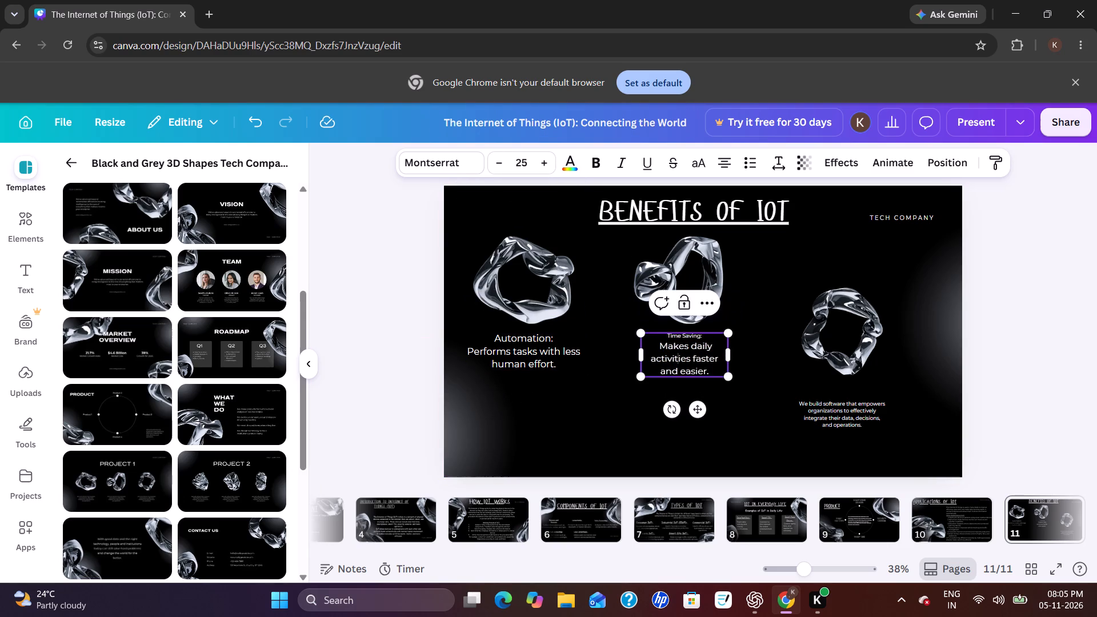
drag(666, 338, 710, 337)
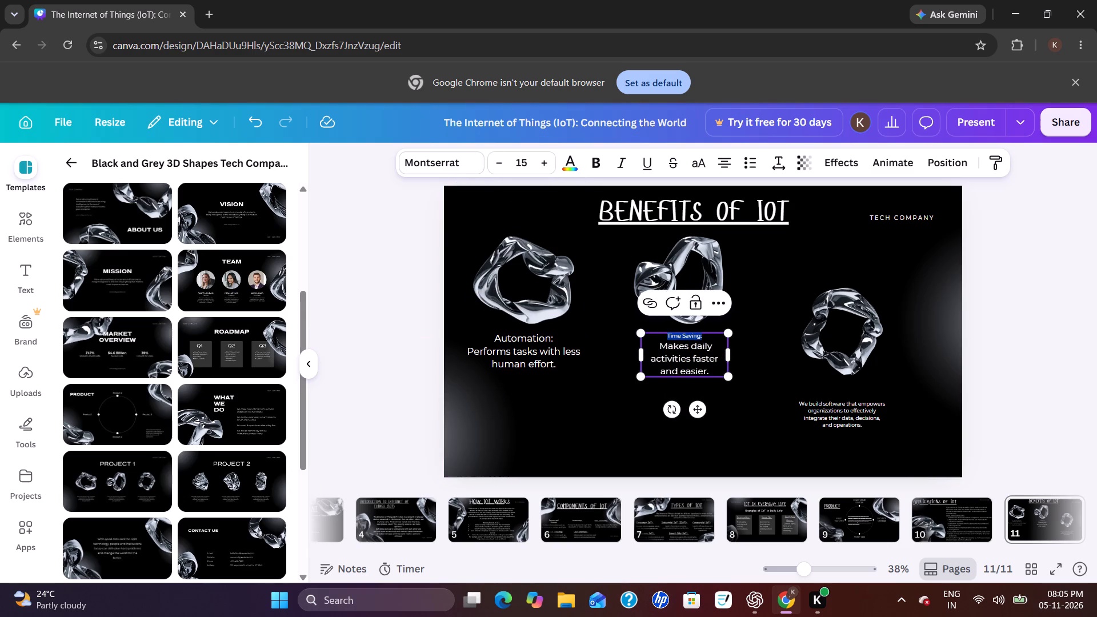
triple_click(542, 166)
triple_click(542, 166)
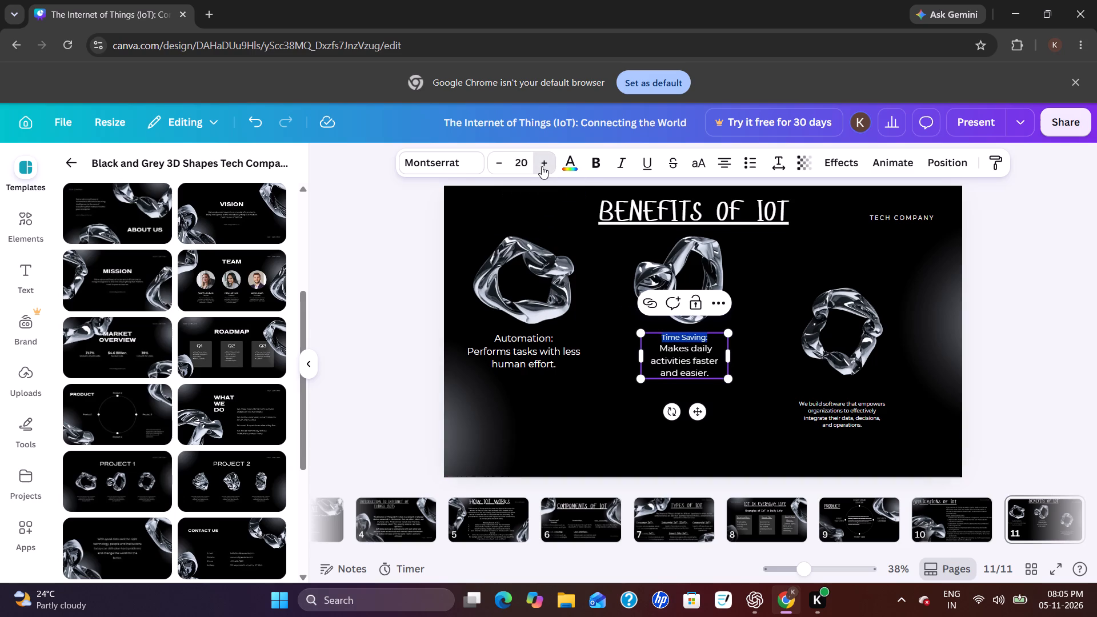
triple_click(542, 166)
double_click(542, 166)
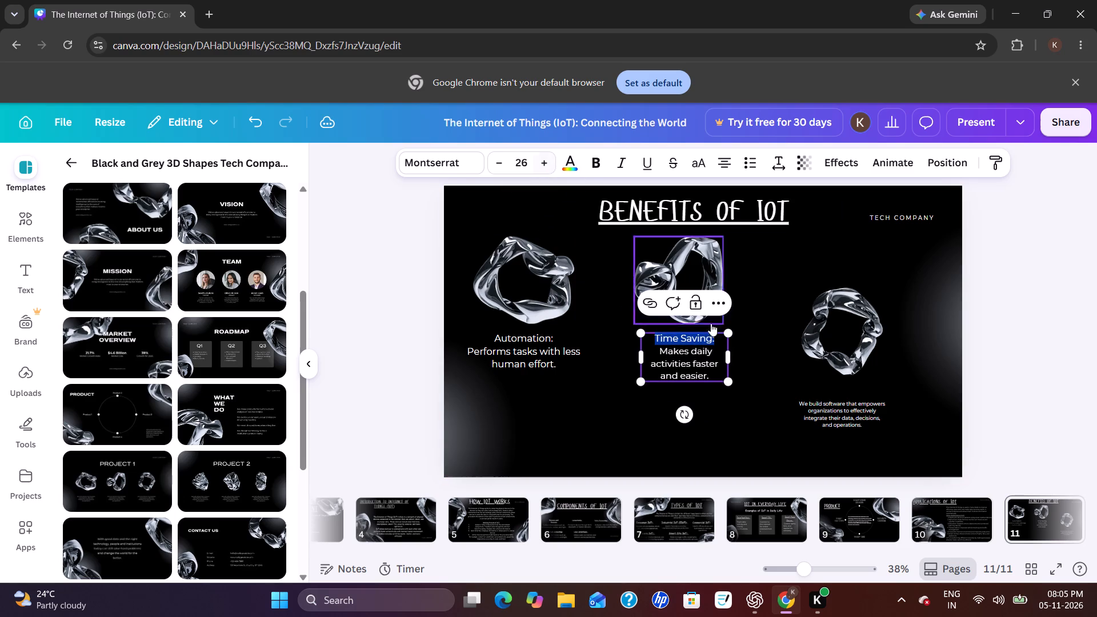
click(979, 280)
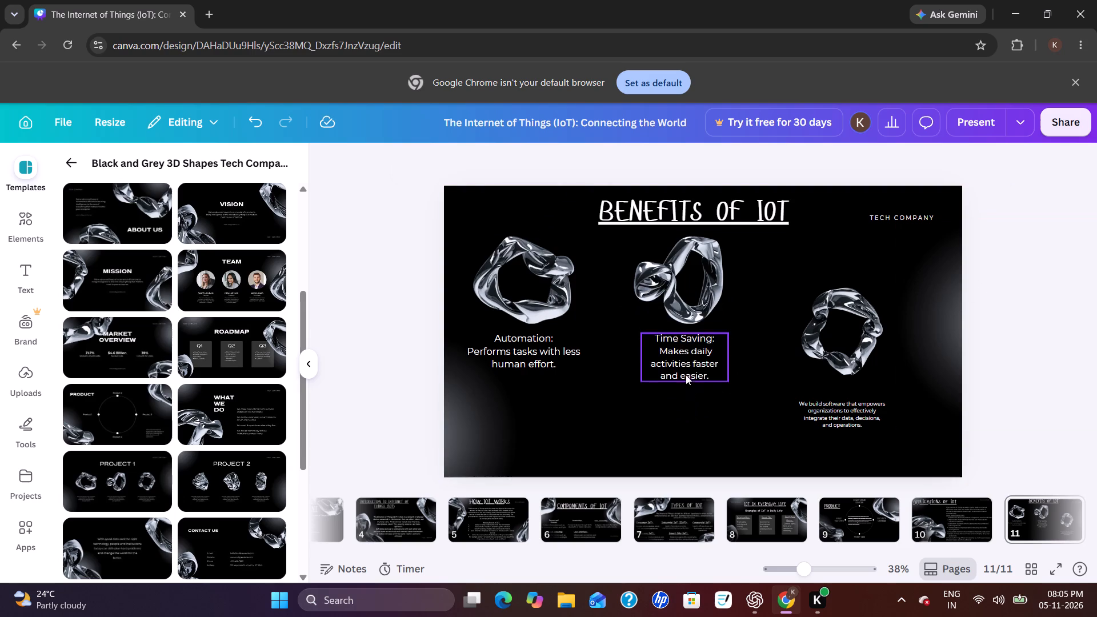
click(684, 368)
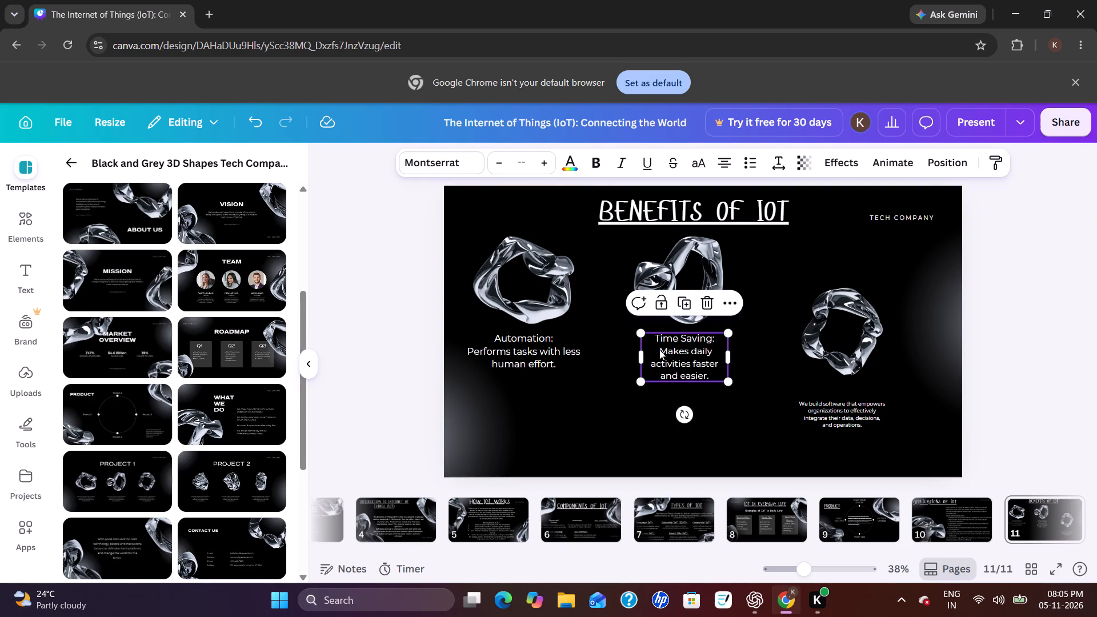
click(659, 350)
drag(659, 350, 710, 372)
click(539, 167)
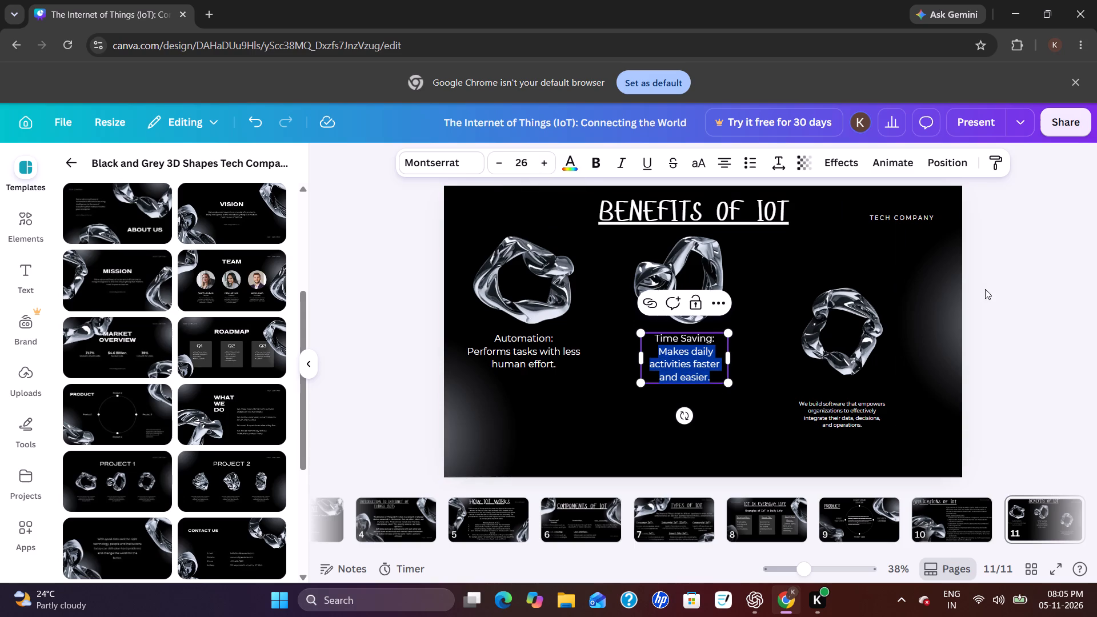
click(991, 285)
Widen the Time Saving text box so its description fits on two lines, and shift the second ring image above it.
click(698, 368)
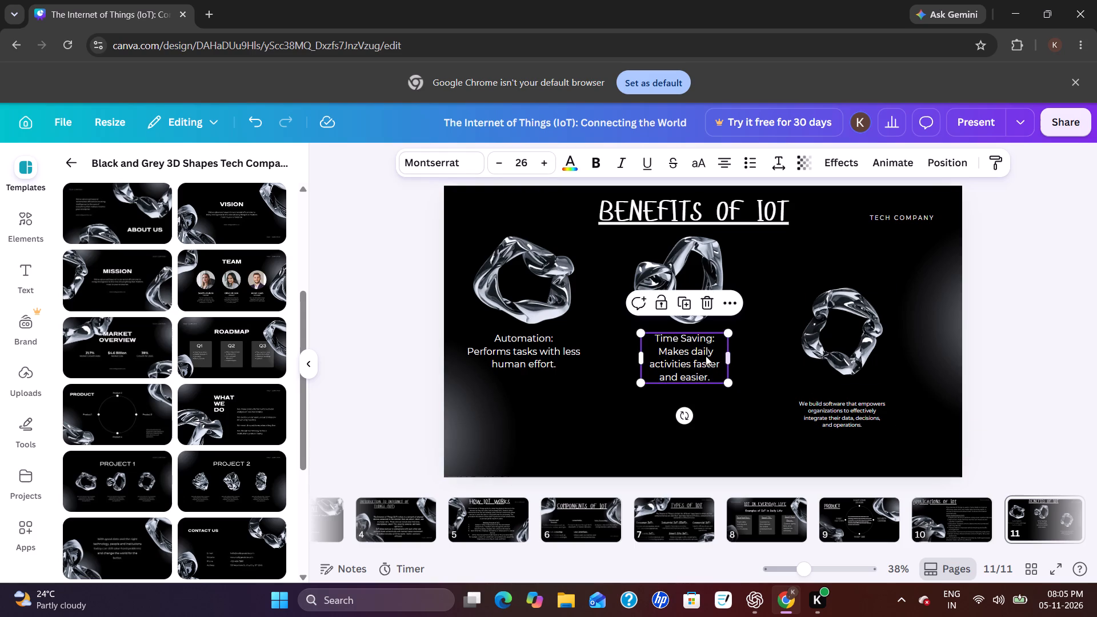
drag(638, 358, 626, 354)
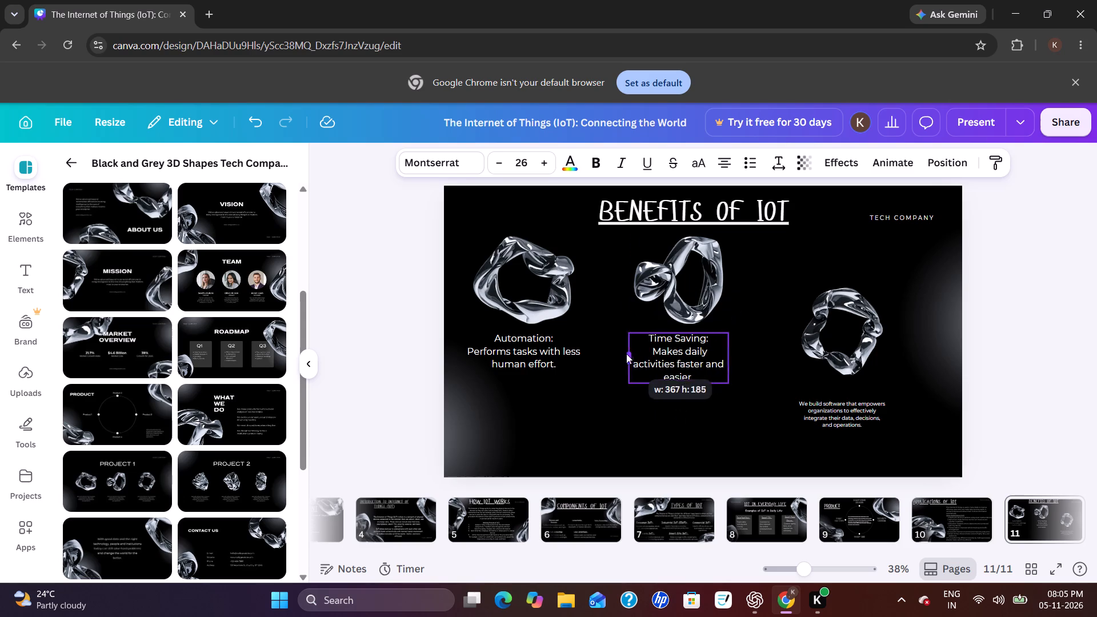
drag(626, 354, 617, 352)
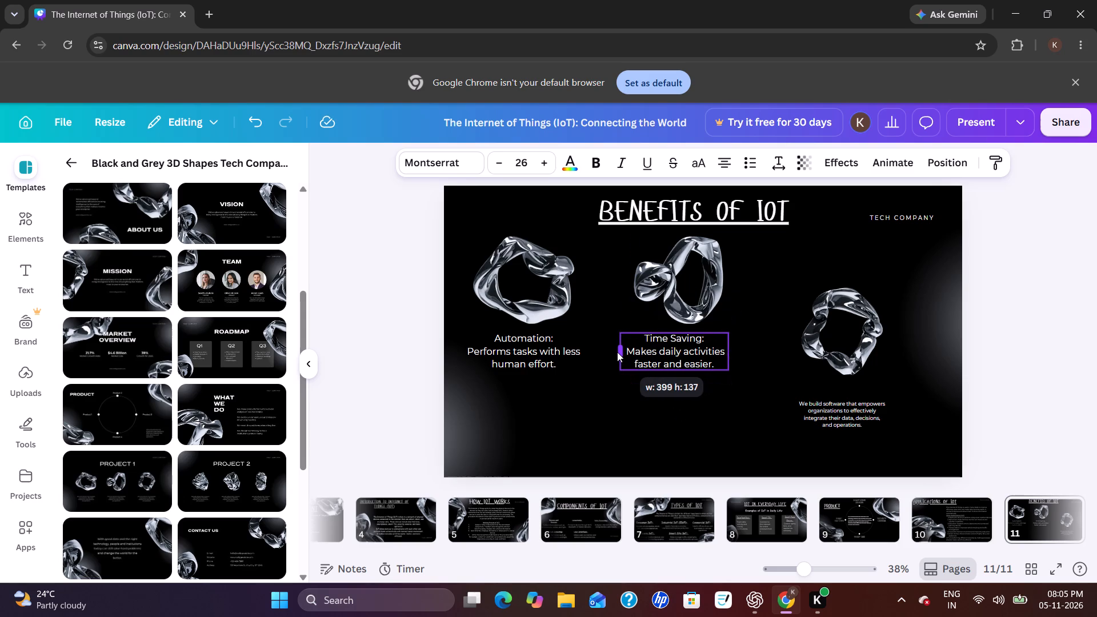
drag(617, 352, 609, 352)
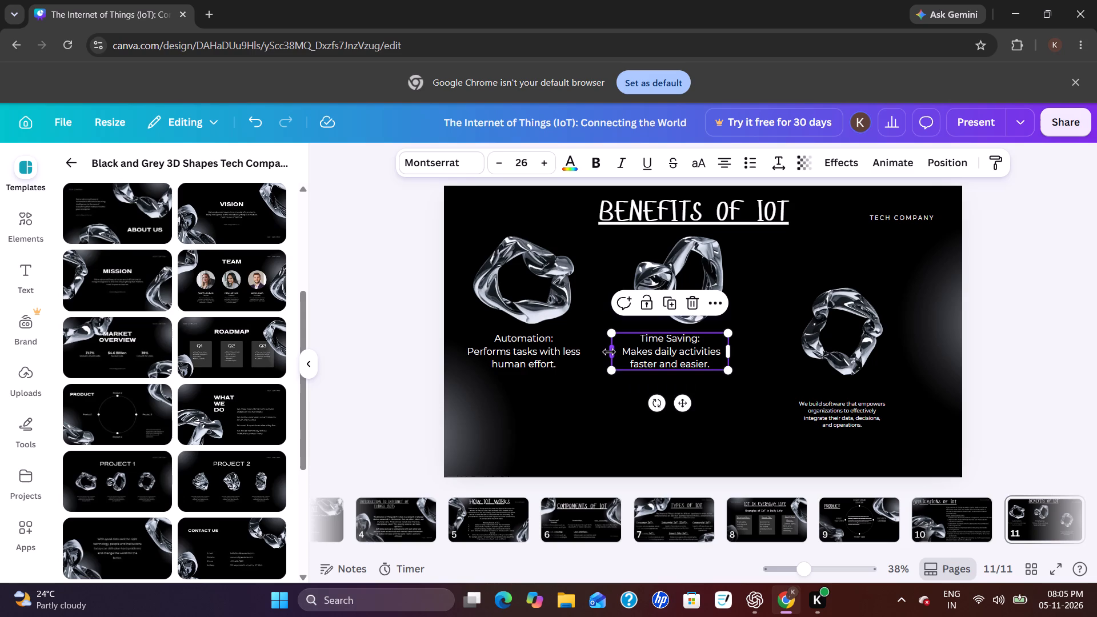
drag(686, 257, 672, 257)
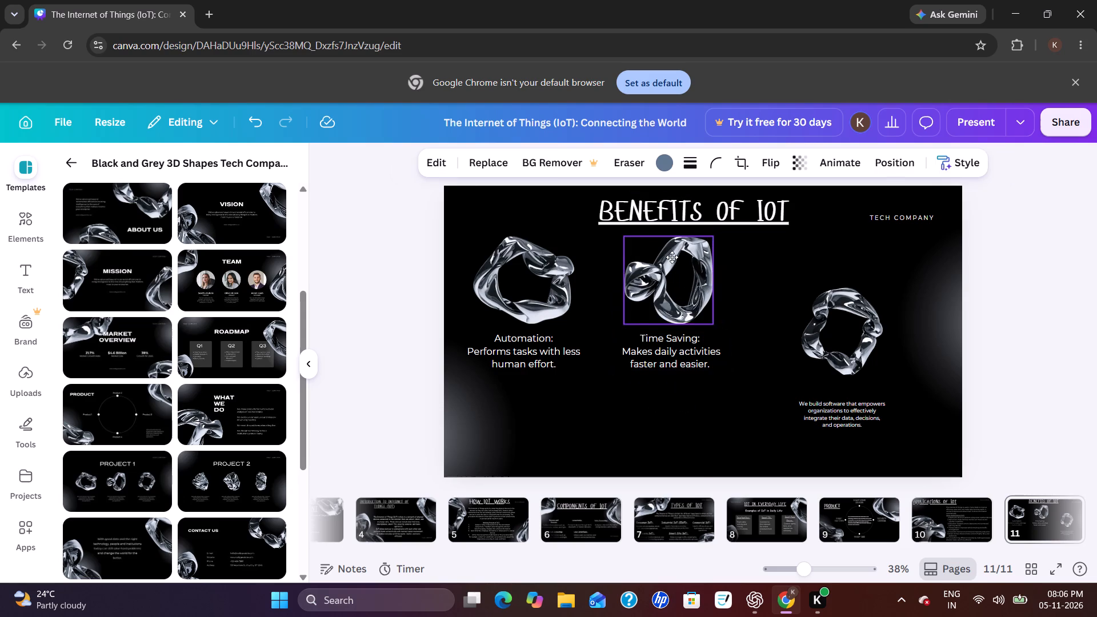
drag(672, 257, 671, 257)
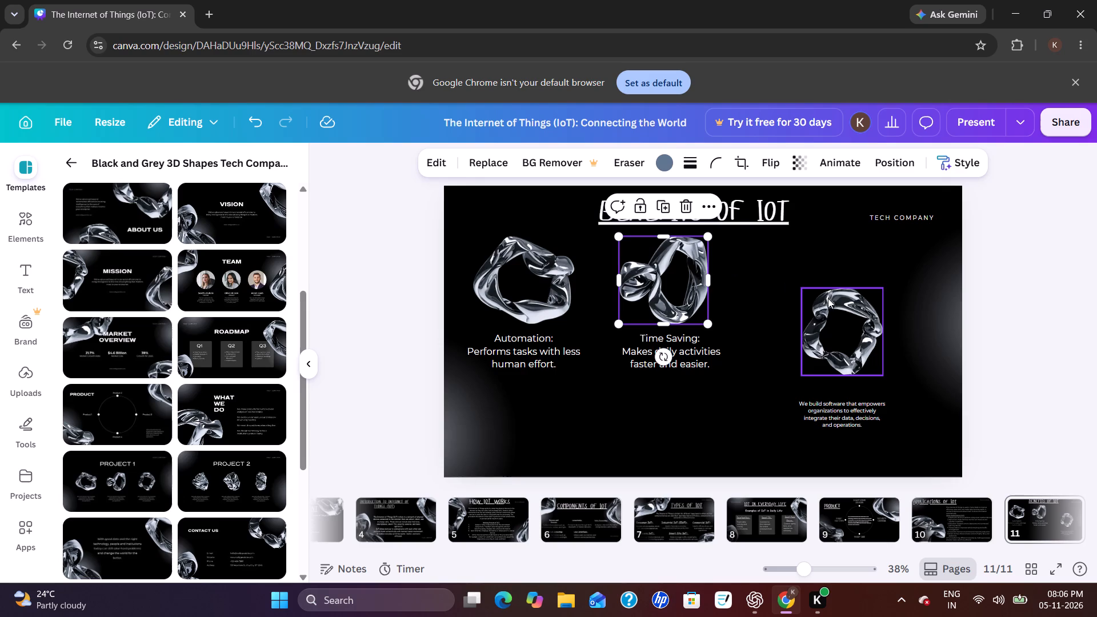
Move the third ring image up in line with the other two rings and place its caption directly beneath it.
drag(834, 304, 814, 264)
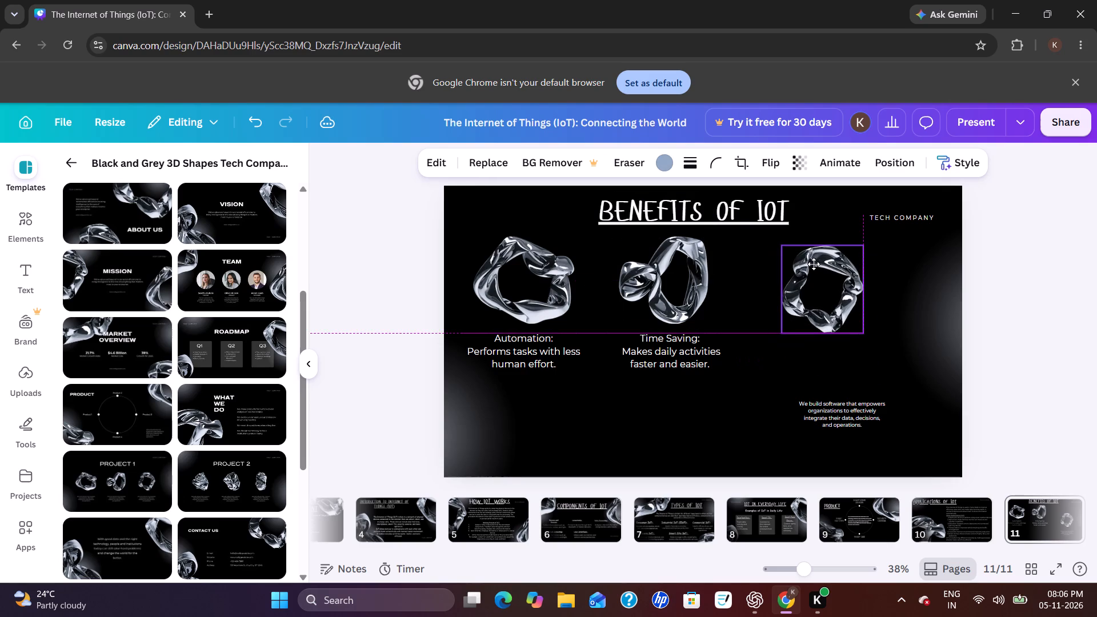
drag(814, 264, 813, 261)
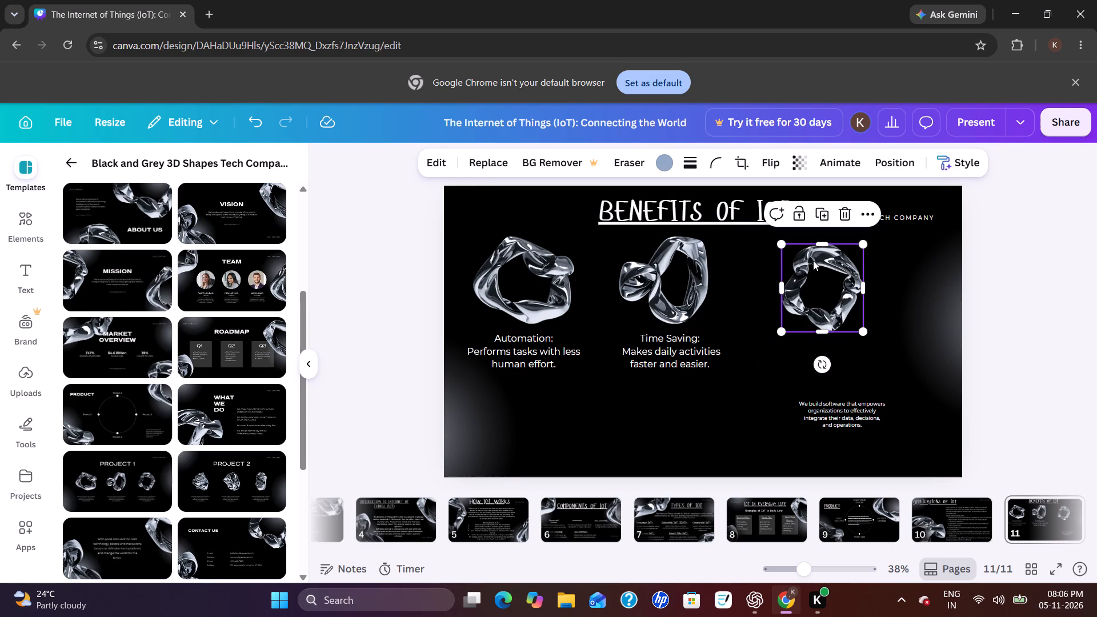
drag(835, 406, 803, 356)
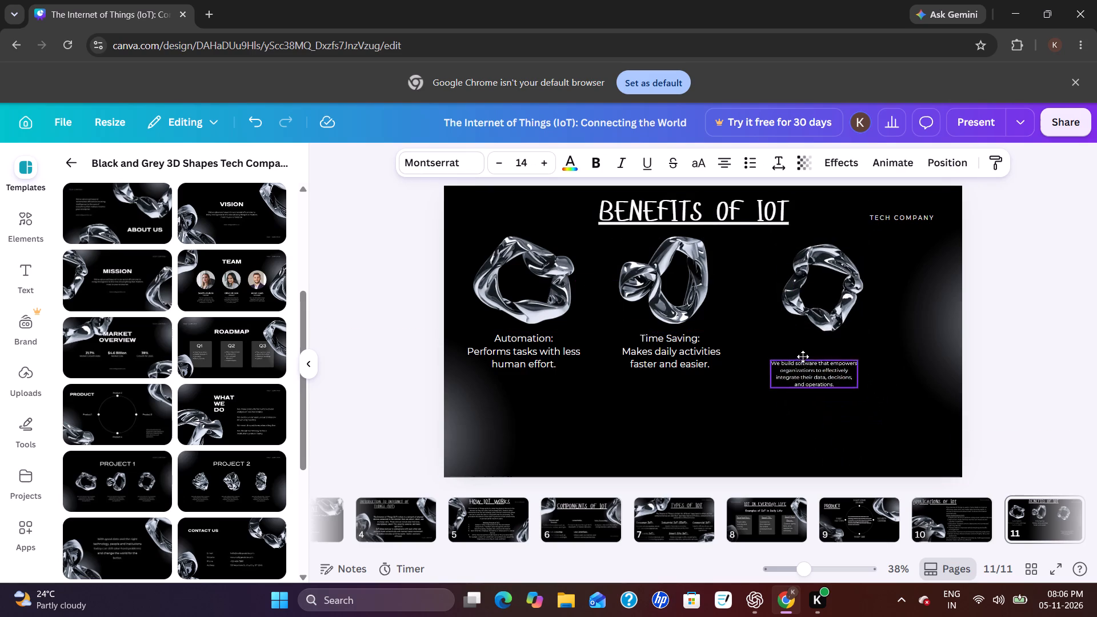
drag(803, 356, 804, 344)
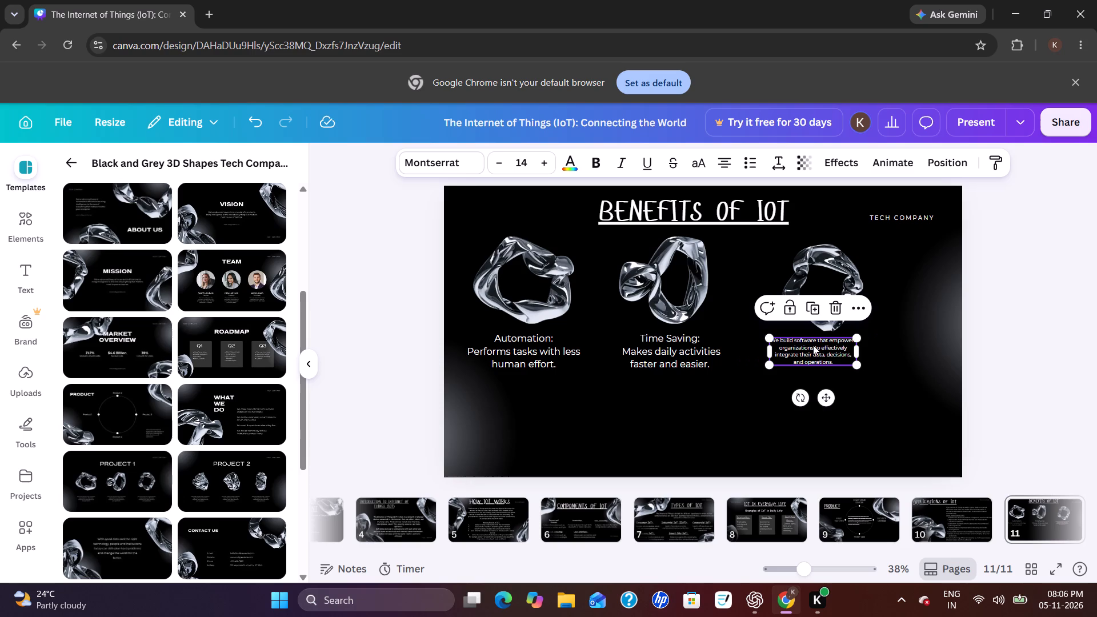
click(813, 345)
key(BackSpace)
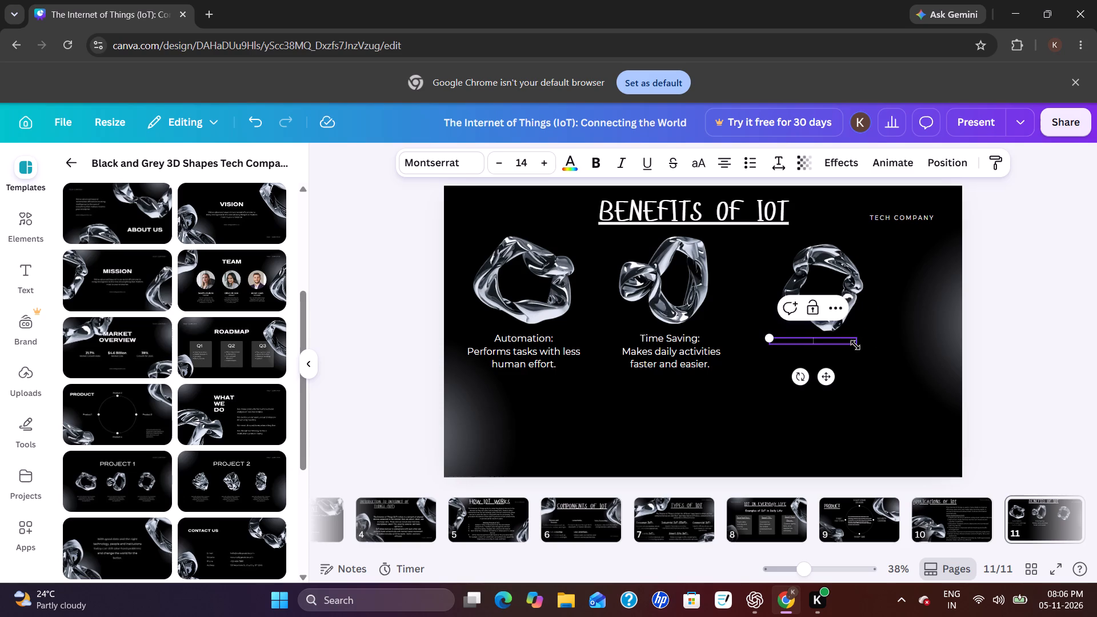
click(756, 615)
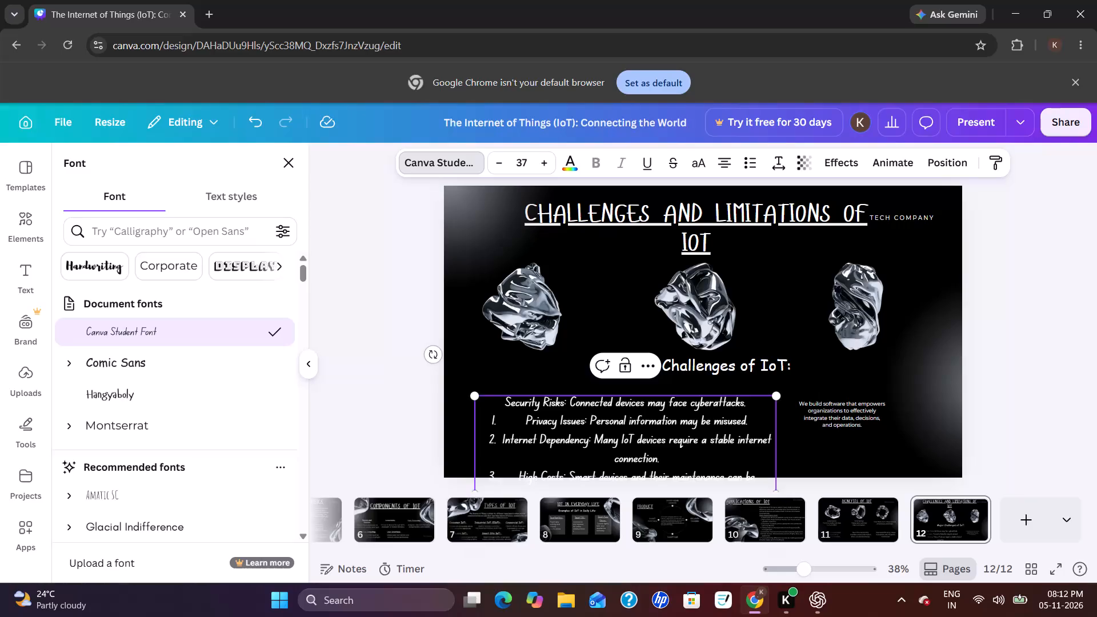
Delete the "Security Risks: Connected devices may face cyberattacks." sentence above the numbered challenges list.
scroll(750, 401, down, 1)
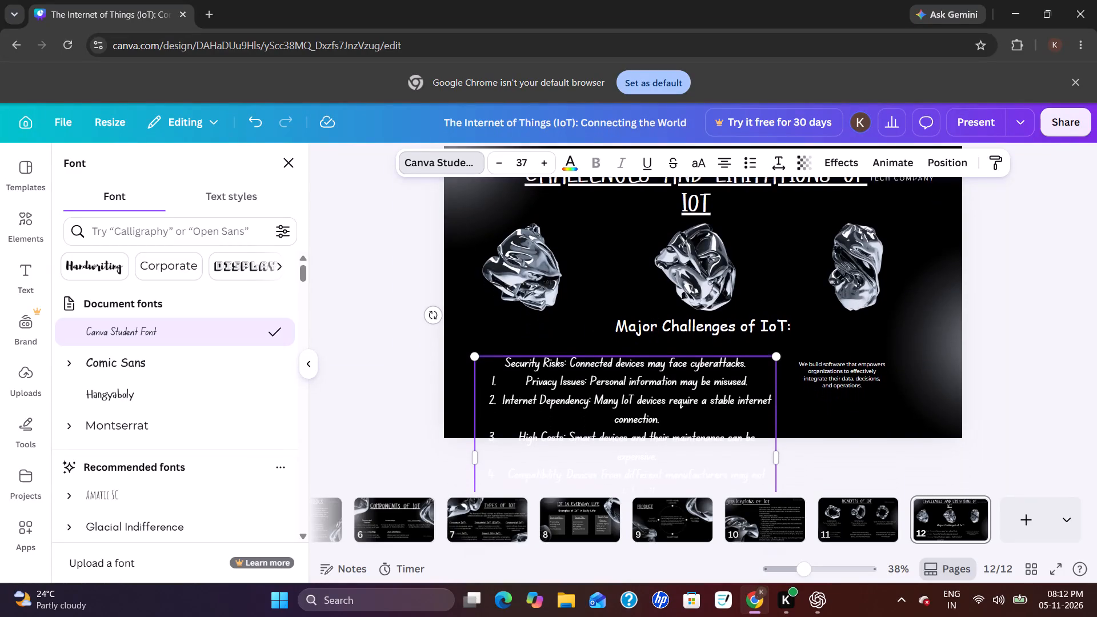
scroll(750, 401, down, 1)
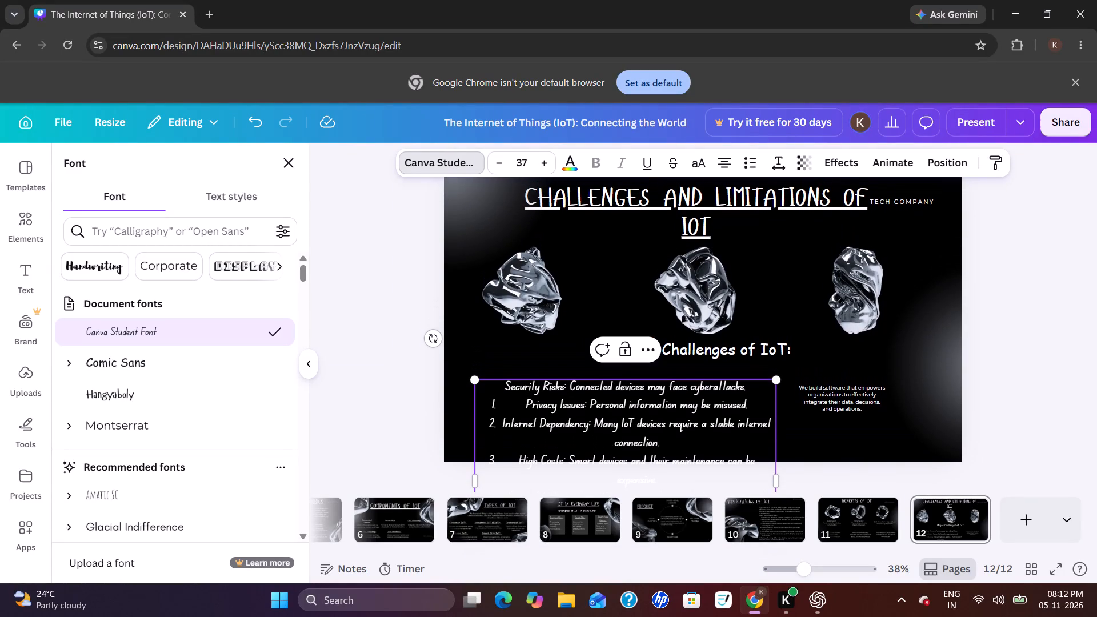
click(758, 390)
key(BackSpace)
key(BackSpace)
key(BackSpace)
key(BackSpace)
key(BackSpace)
key(BackSpace)
key(BackSpace)
key(BackSpace)
key(BackSpace)
key(BackSpace)
key(BackSpace)
key(BackSpace)
key(BackSpace)
key(BackSpace)
key(BackSpace)
key(BackSpace)
key(BackSpace)
key(BackSpace)
key(BackSpace)
key(BackSpace)
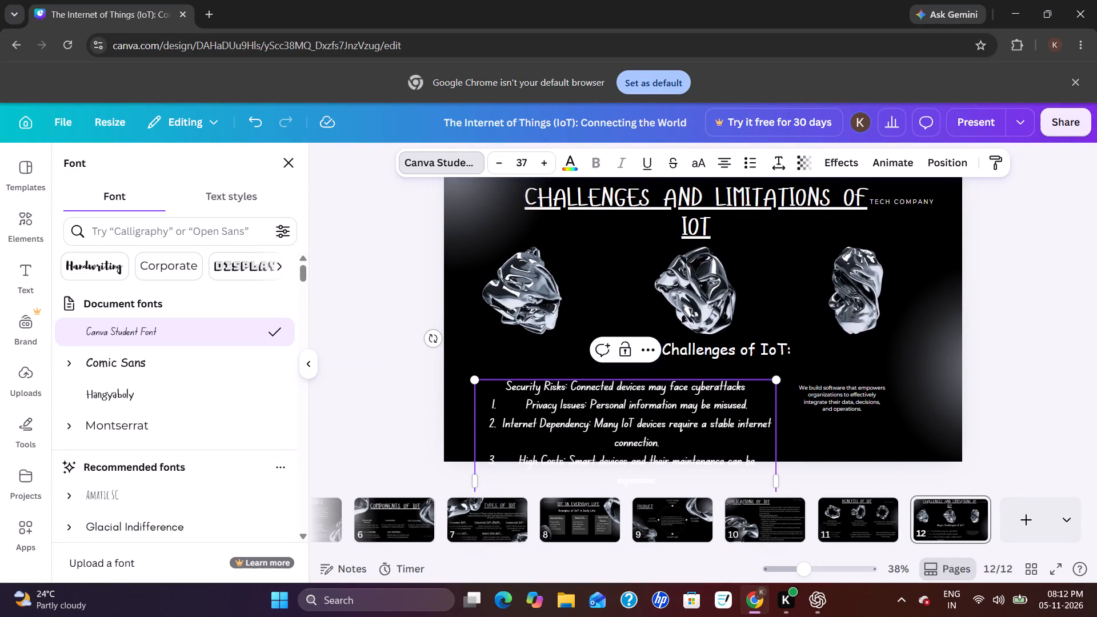
key(BackSpace)
key(BackSpace)
key(BackSpace)
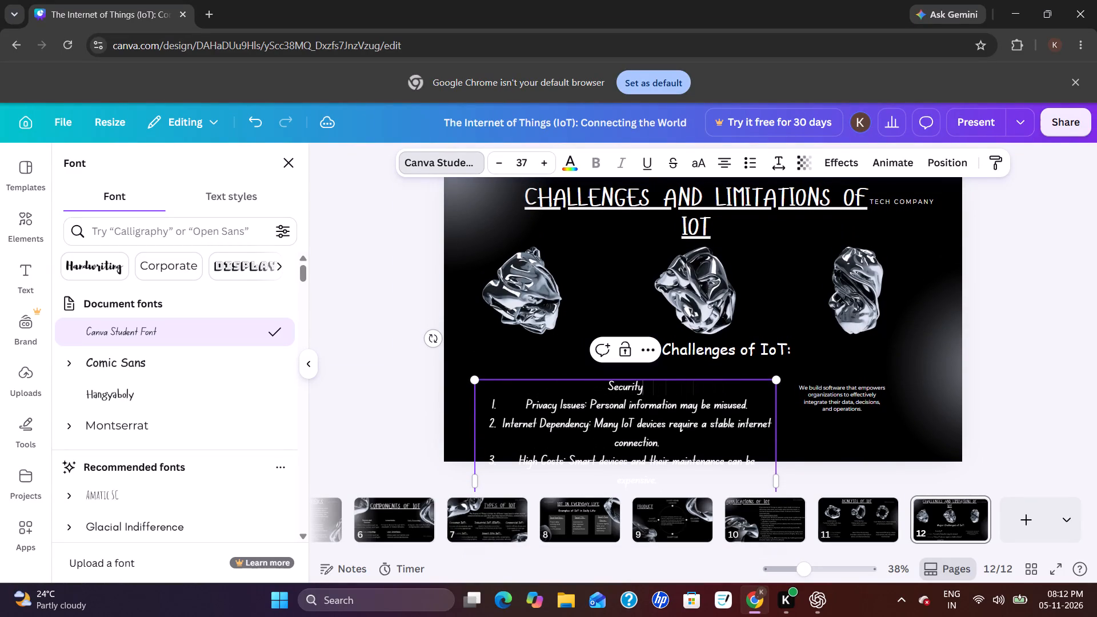
key(BackSpace)
key(BackSpace)
key(BackSpace)
key(BackSpace)
key(BackSpace)
key(BackSpace)
key(BackSpace)
key(BackSpace)
key(BackSpace)
key(BackSpace)
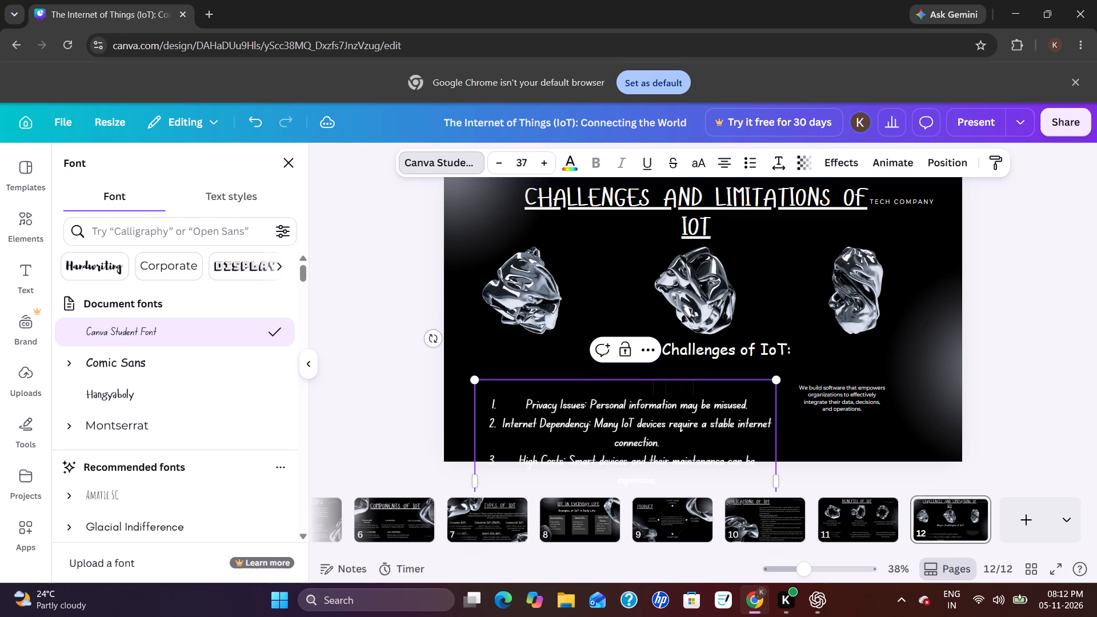
click(969, 336)
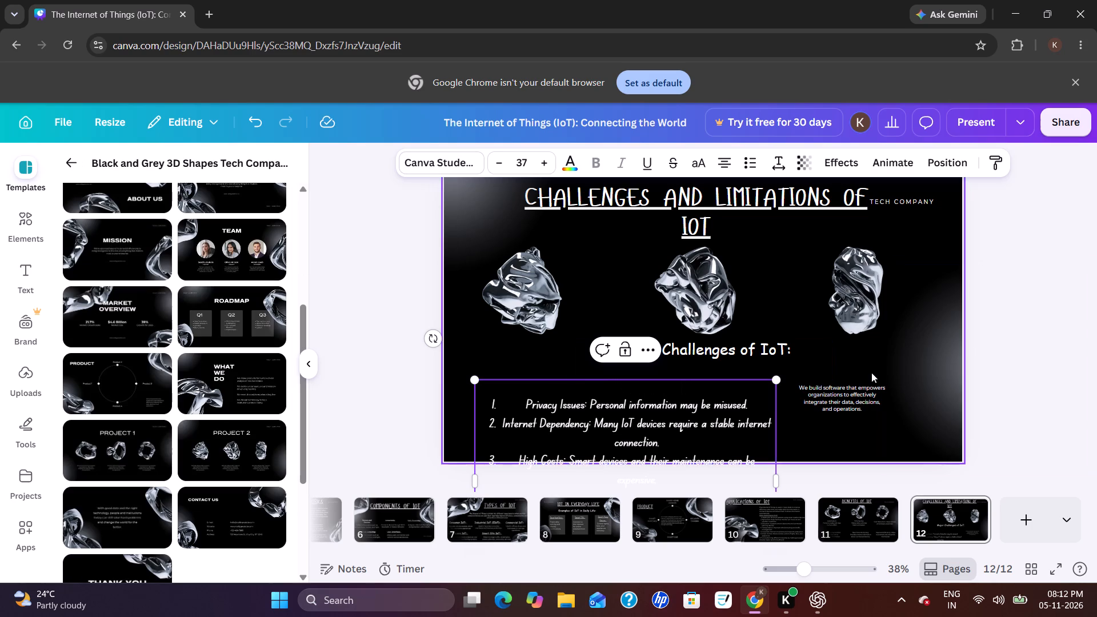
Delete the leftover "We build software that empowers organizations" description under the third 3D shape.
drag(804, 413, 849, 388)
click(849, 388)
click(847, 427)
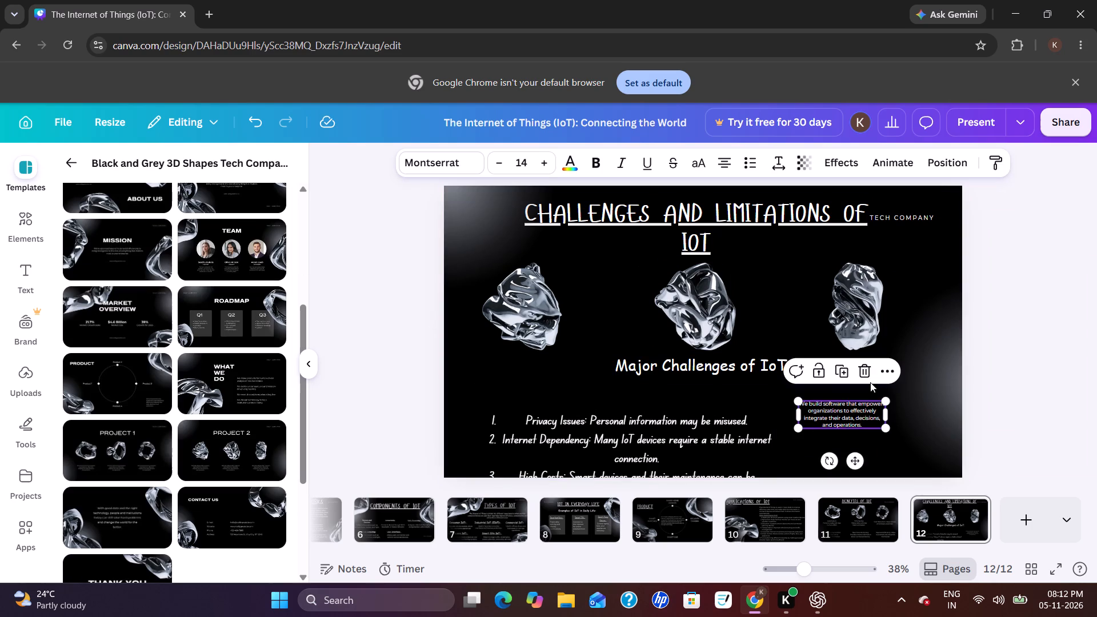
click(864, 374)
Widen the challenges list so each point fits on one line, and position it just below the "Major Challenges of IoT:" heading.
drag(740, 427, 749, 342)
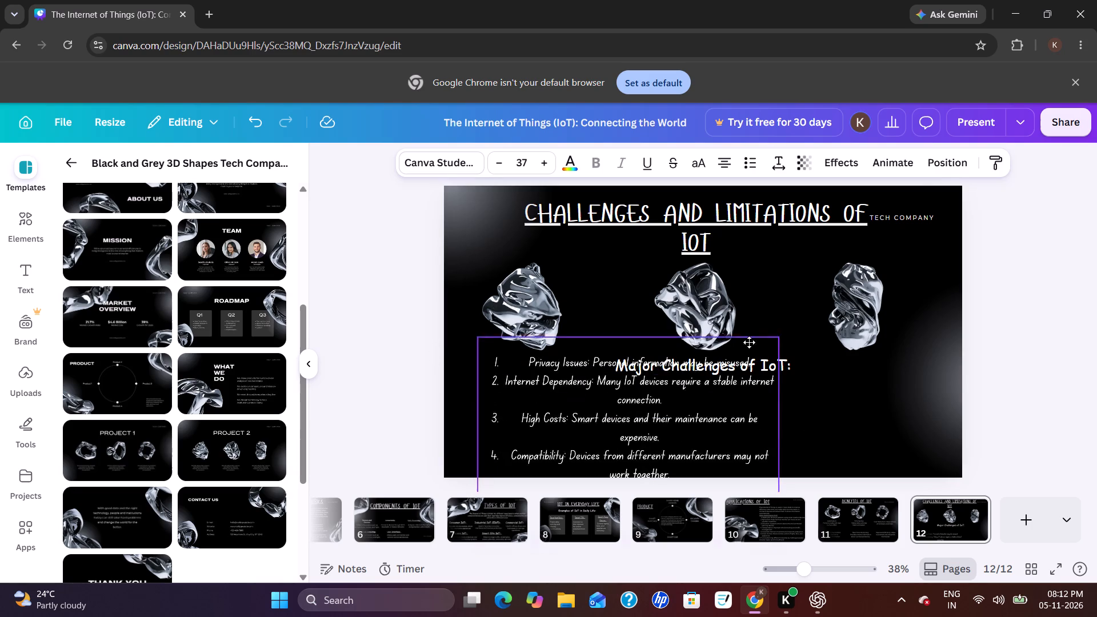
drag(749, 342, 744, 323)
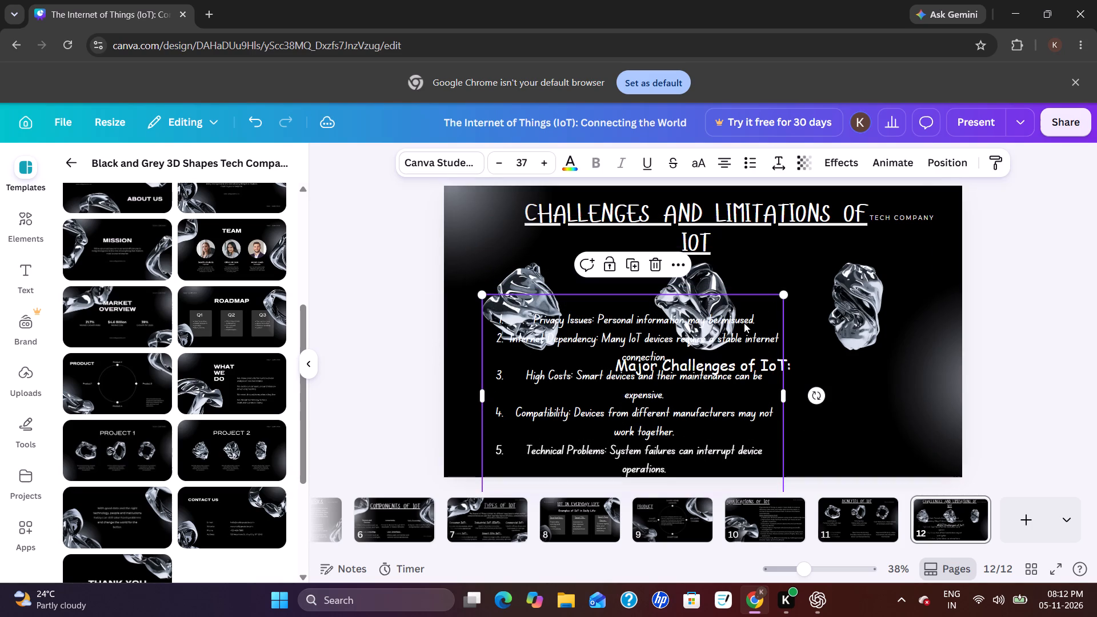
drag(787, 397, 935, 371)
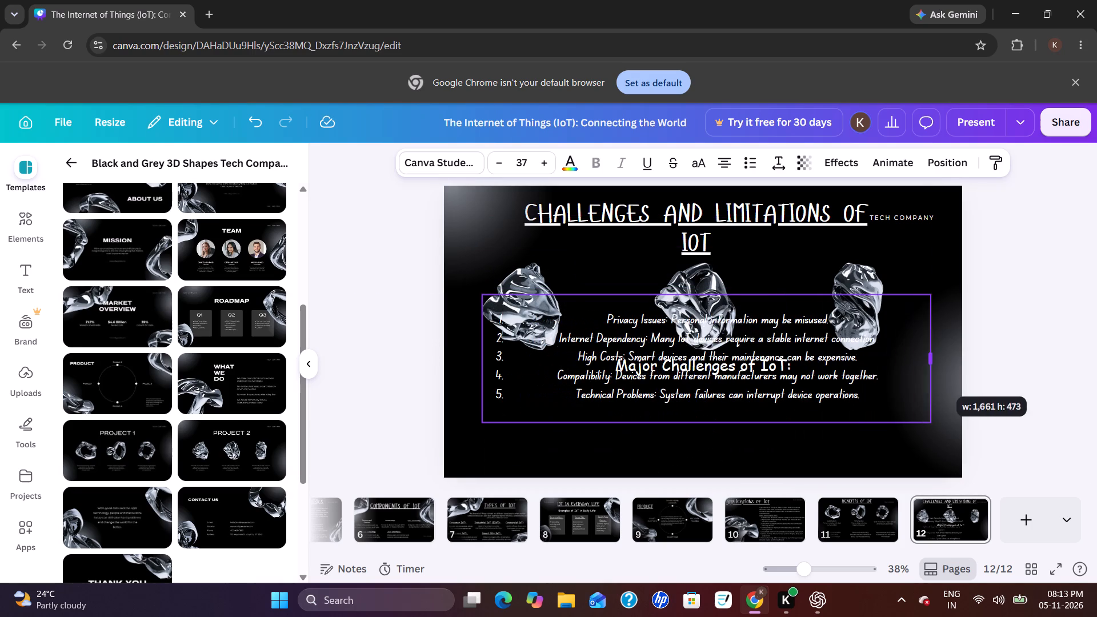
drag(935, 371, 923, 374)
click(990, 389)
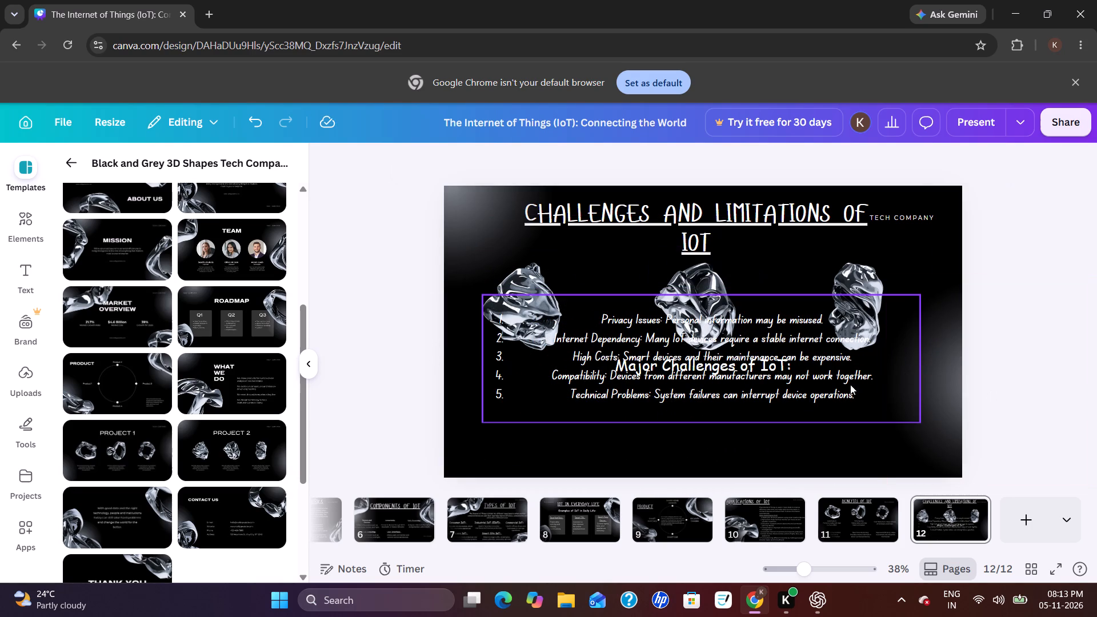
drag(850, 384, 823, 468)
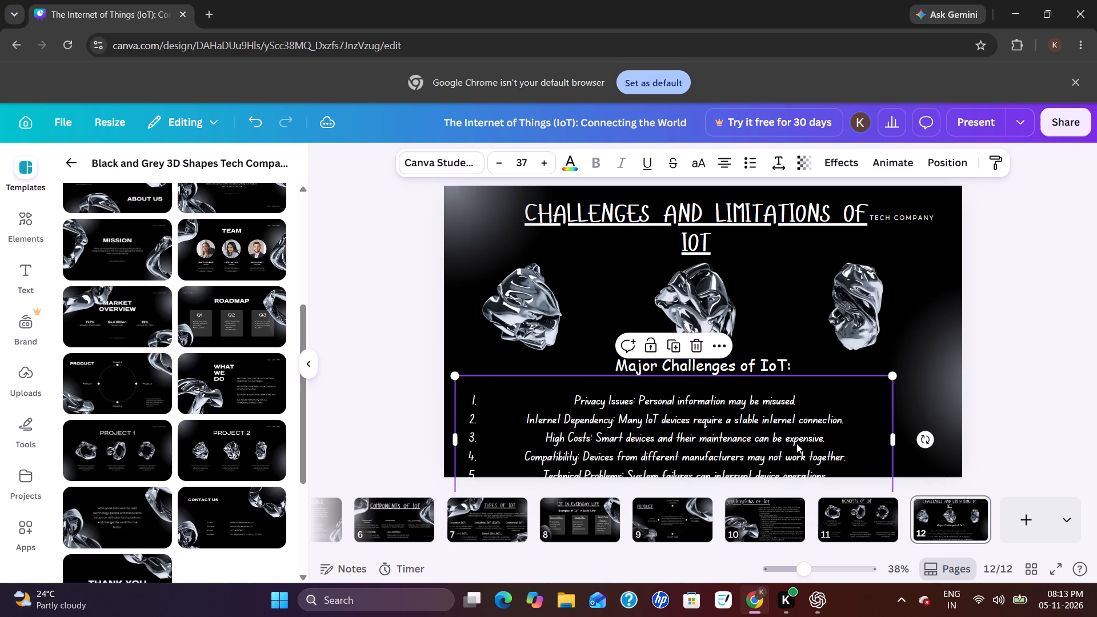
drag(771, 366, 774, 361)
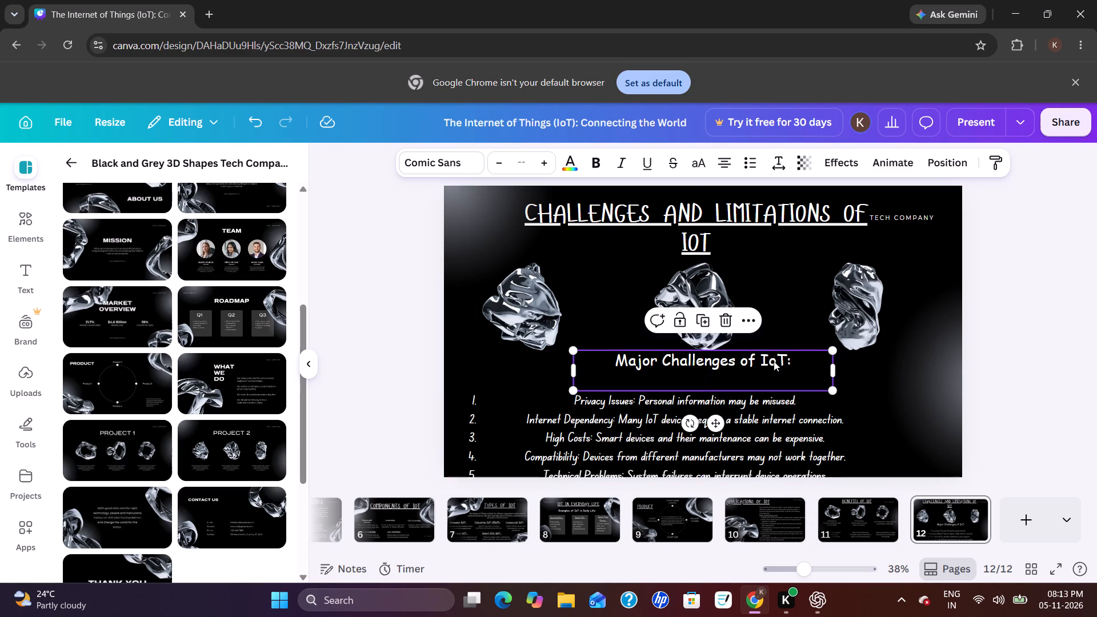
Shrink the first and middle 3D shapes to roughly two thirds of their size.
click(555, 320)
drag(564, 349, 548, 314)
click(693, 301)
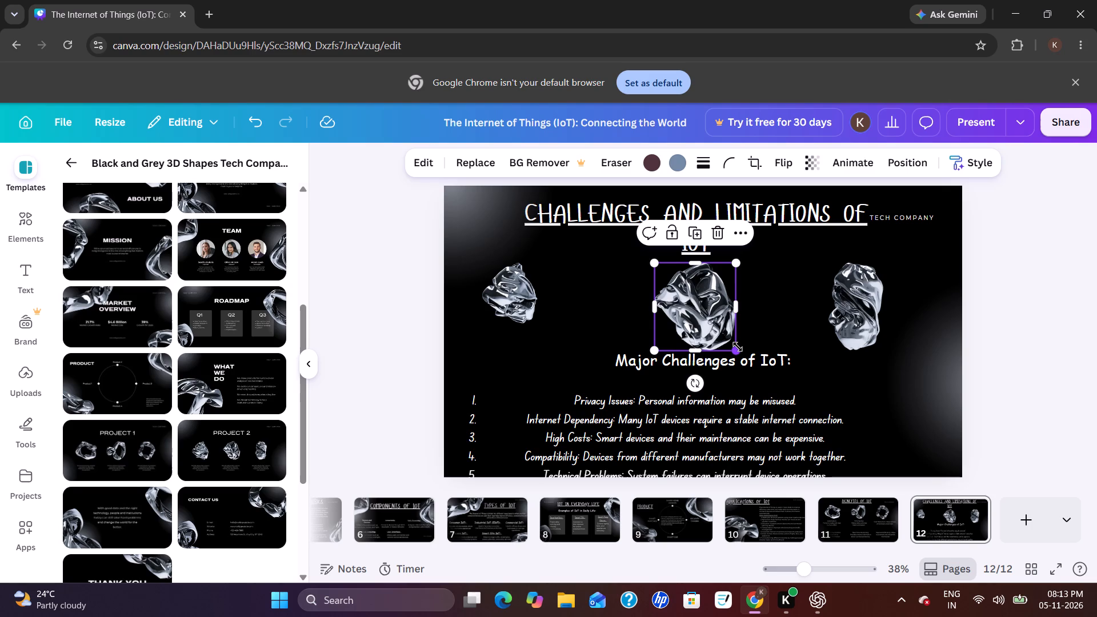
drag(738, 347, 703, 326)
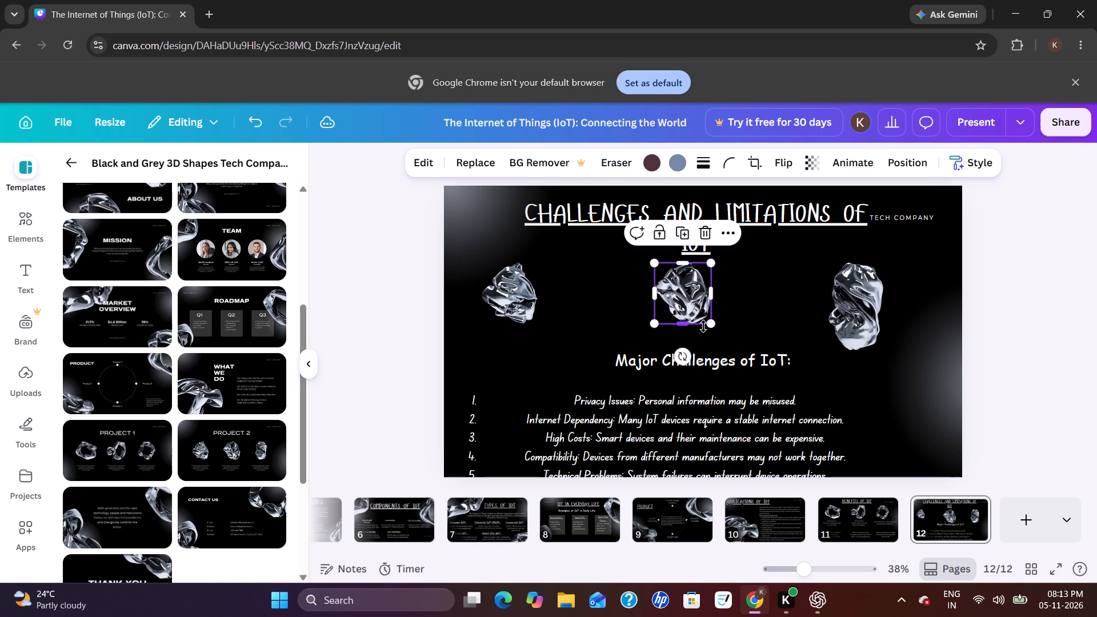
Move the first 3D shape to the slide's left edge and the other two to its right edge, one above the other.
drag(517, 299, 462, 270)
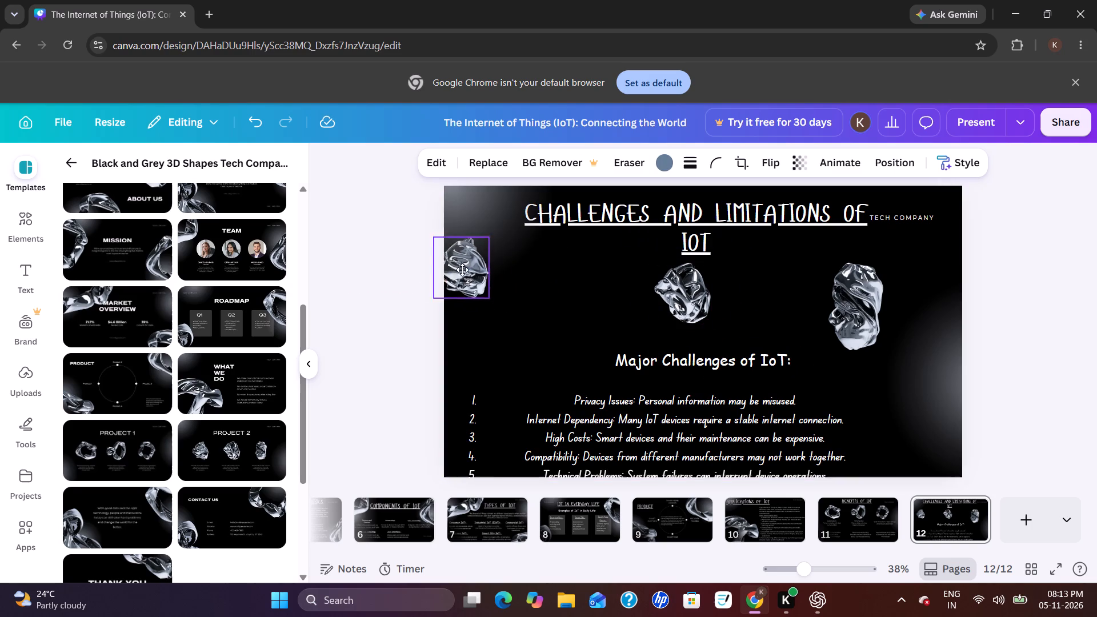
drag(462, 270, 457, 269)
click(683, 300)
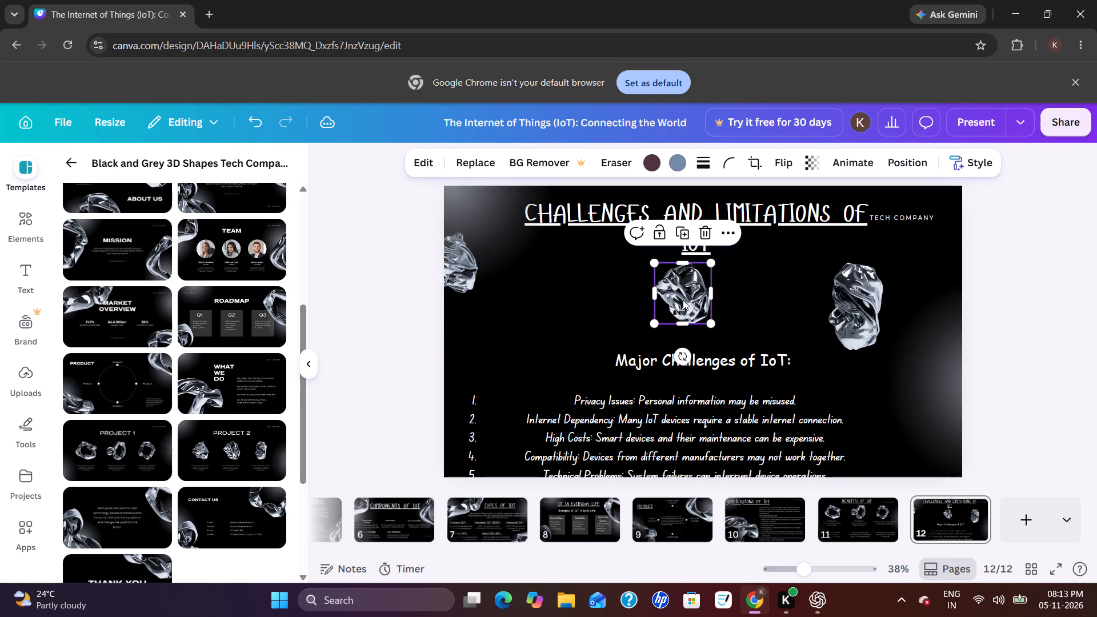
drag(683, 300, 948, 289)
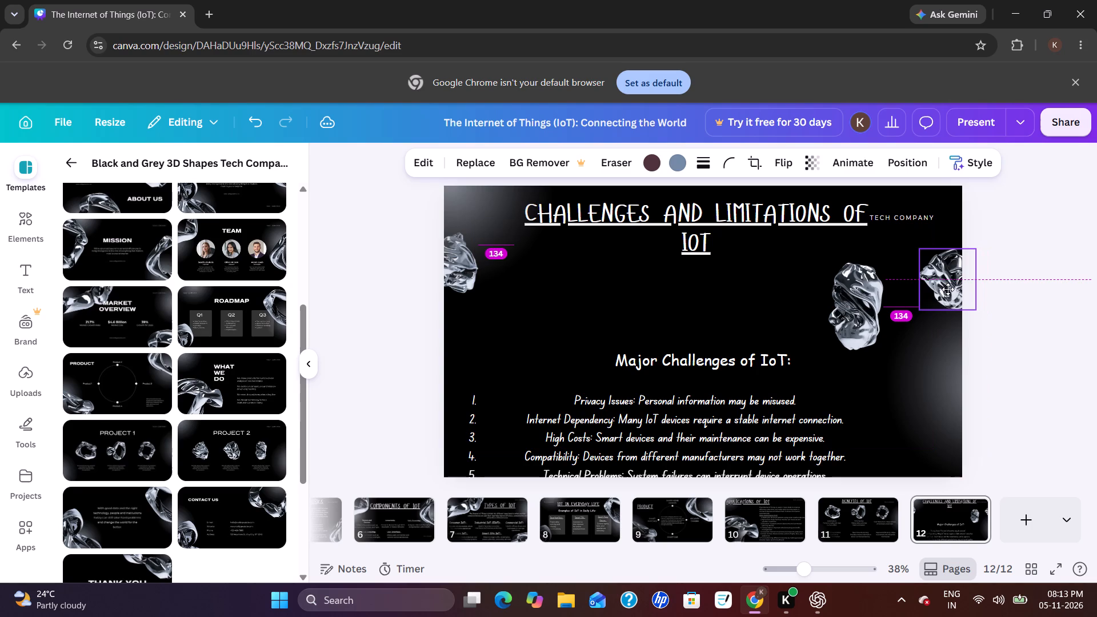
drag(948, 289, 942, 293)
drag(880, 291, 830, 273)
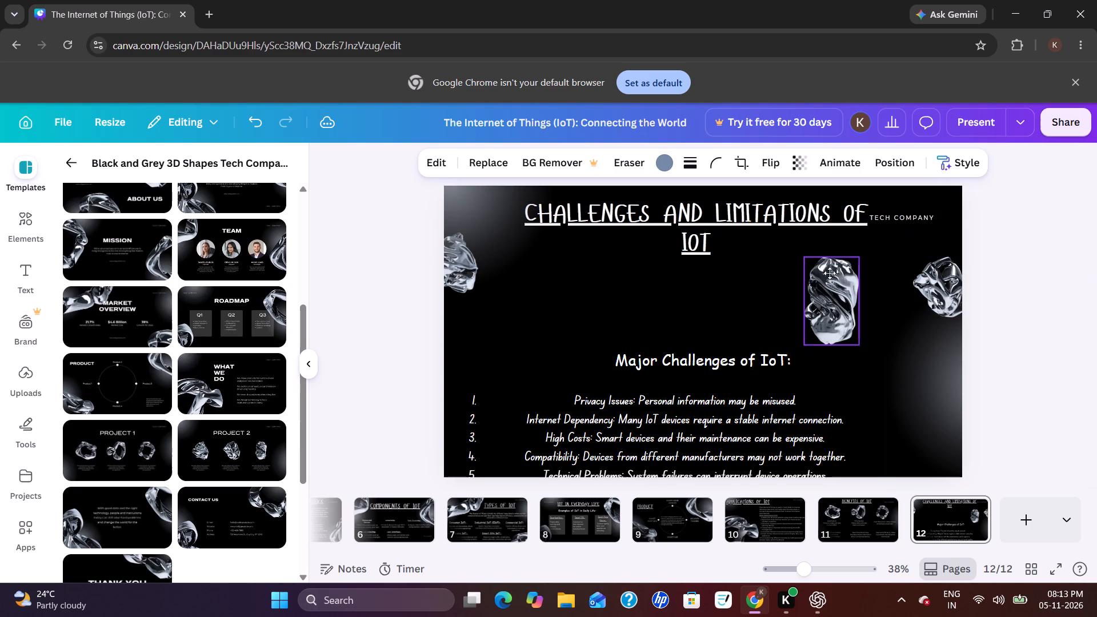
drag(830, 273, 575, 302)
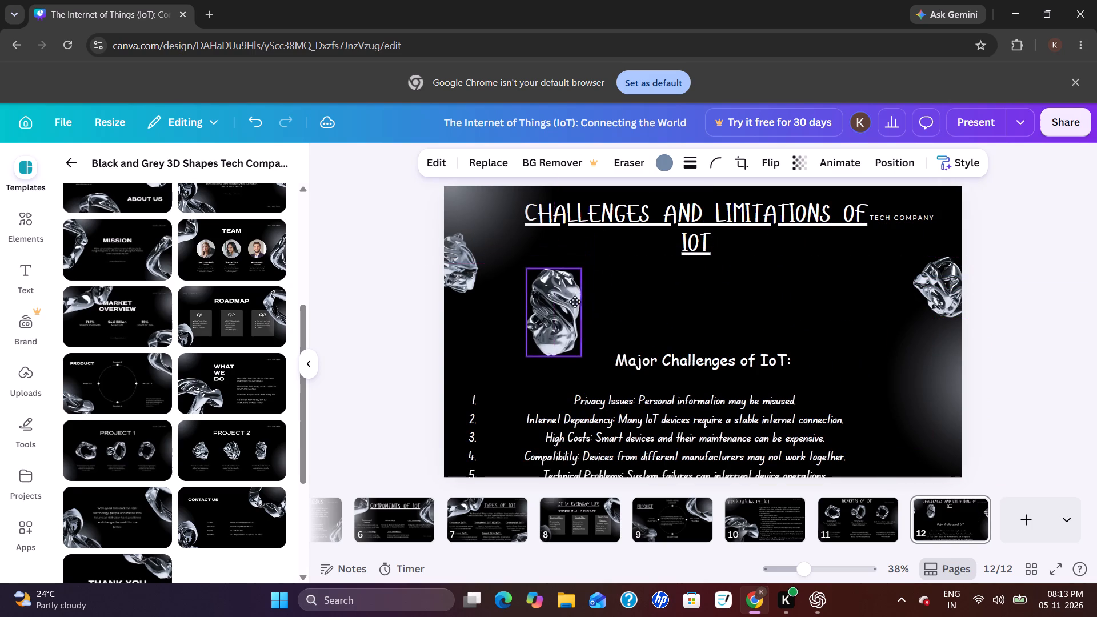
drag(575, 302, 959, 400)
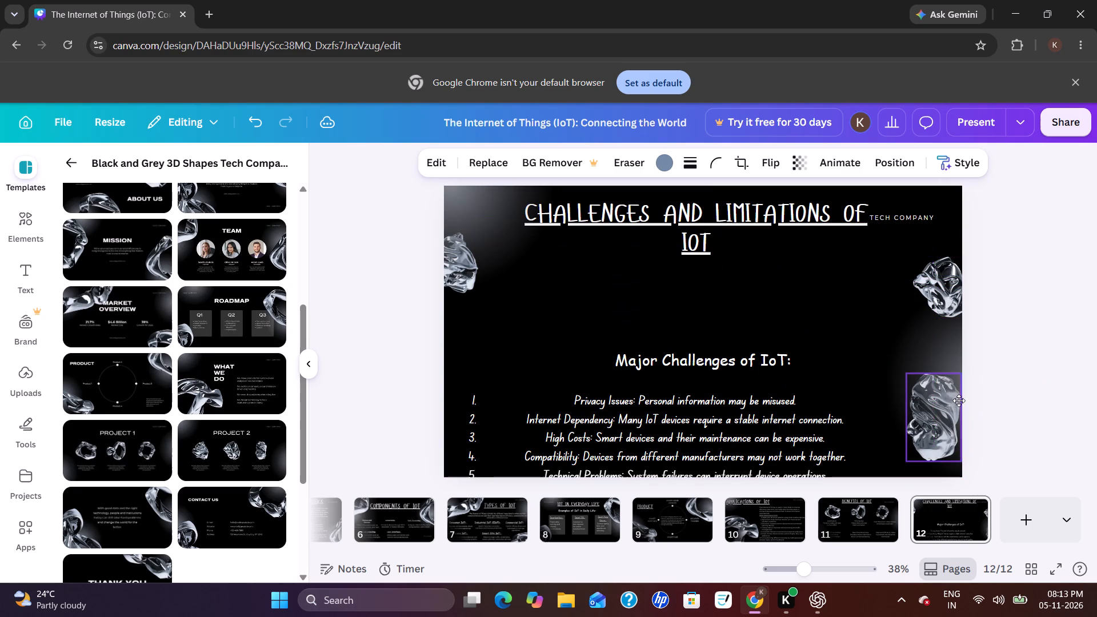
drag(959, 400, 966, 382)
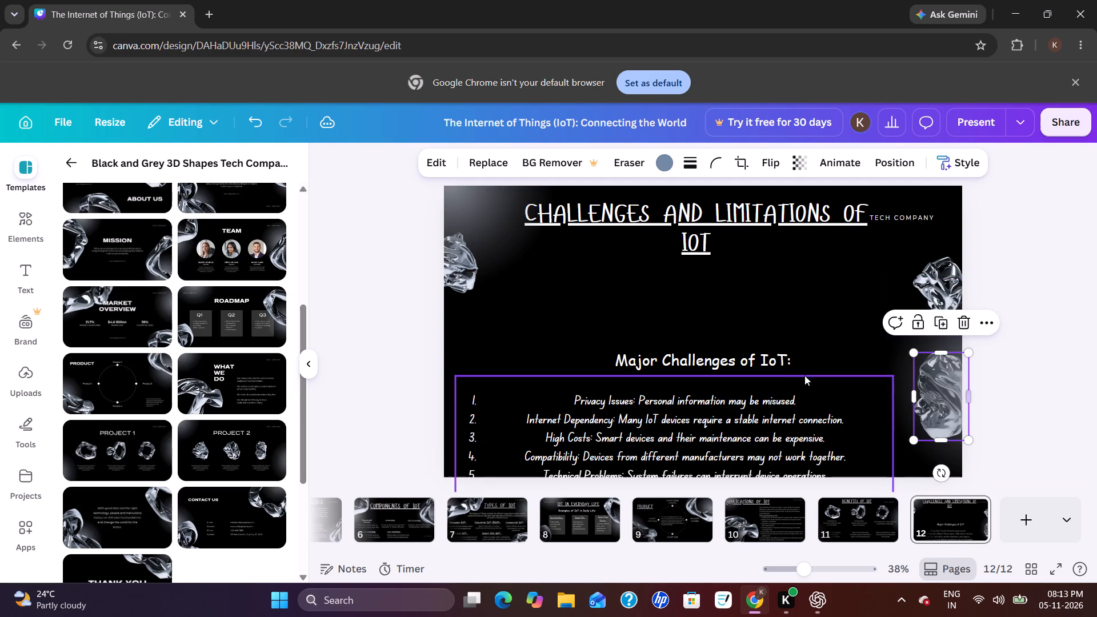
Move the "Major Challenges of IoT:" heading up to just below the slide title, slightly left of center, and narrow its box to fit the text.
drag(782, 359, 779, 287)
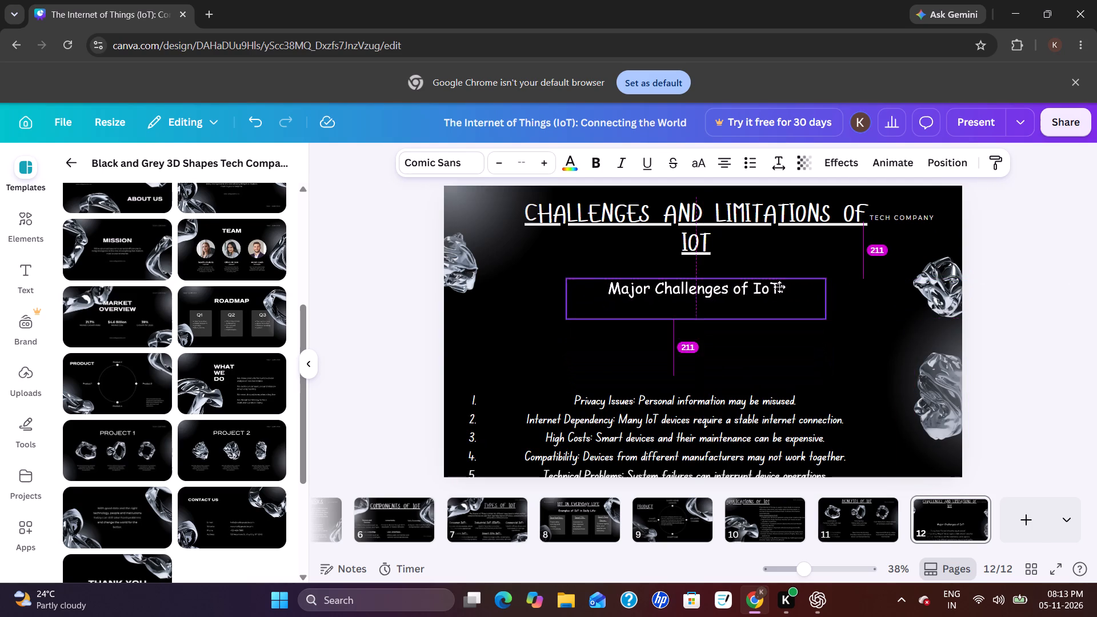
drag(779, 287, 709, 285)
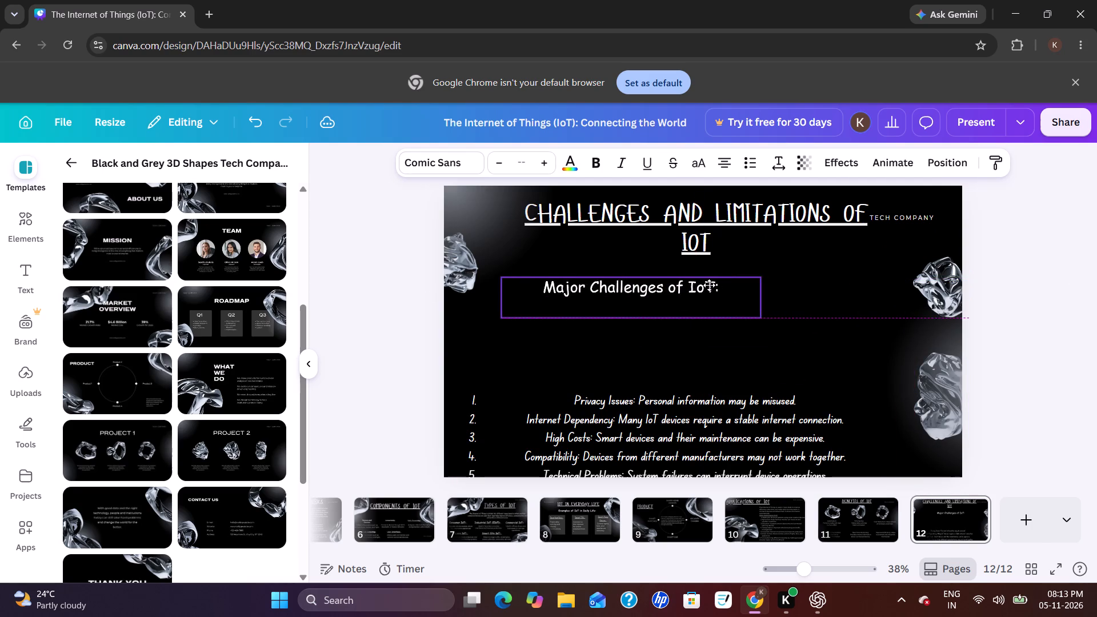
drag(709, 285, 720, 280)
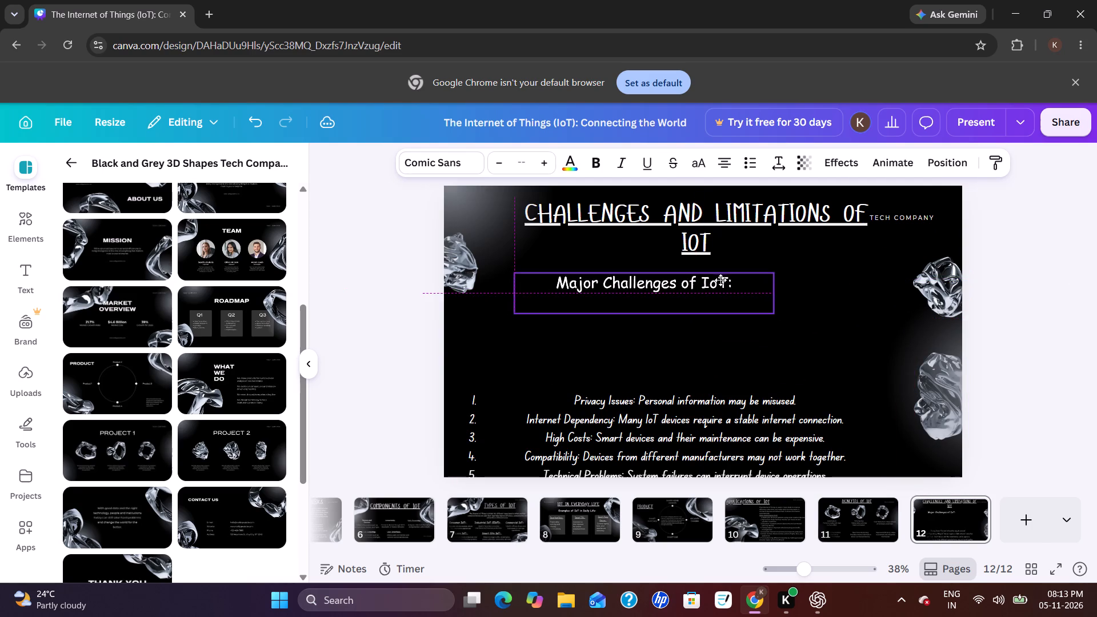
drag(720, 280, 691, 282)
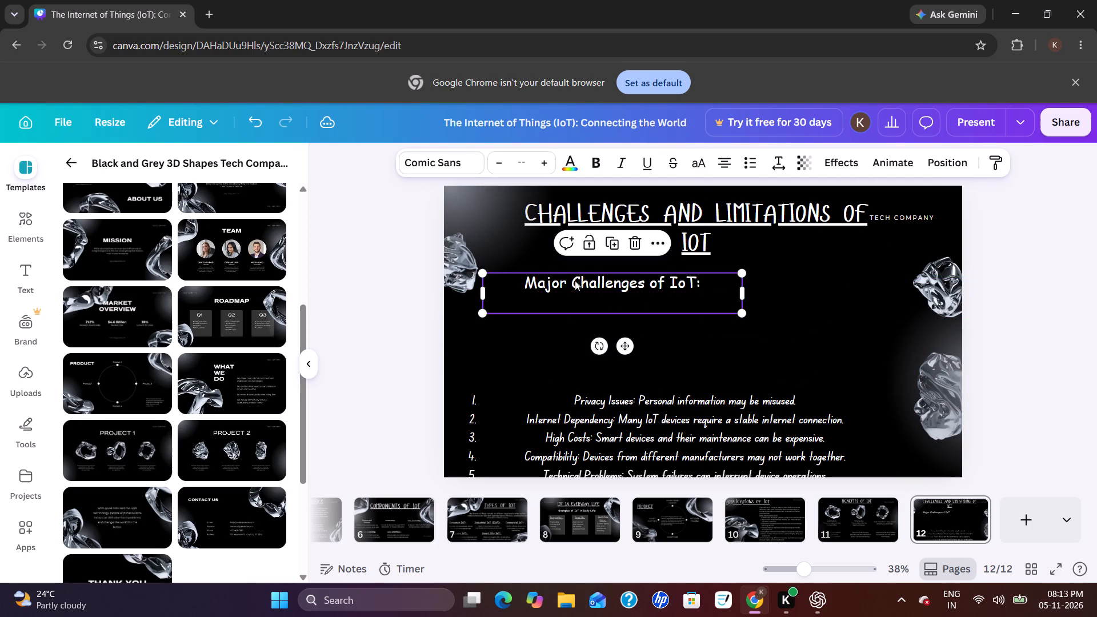
drag(482, 292, 524, 299)
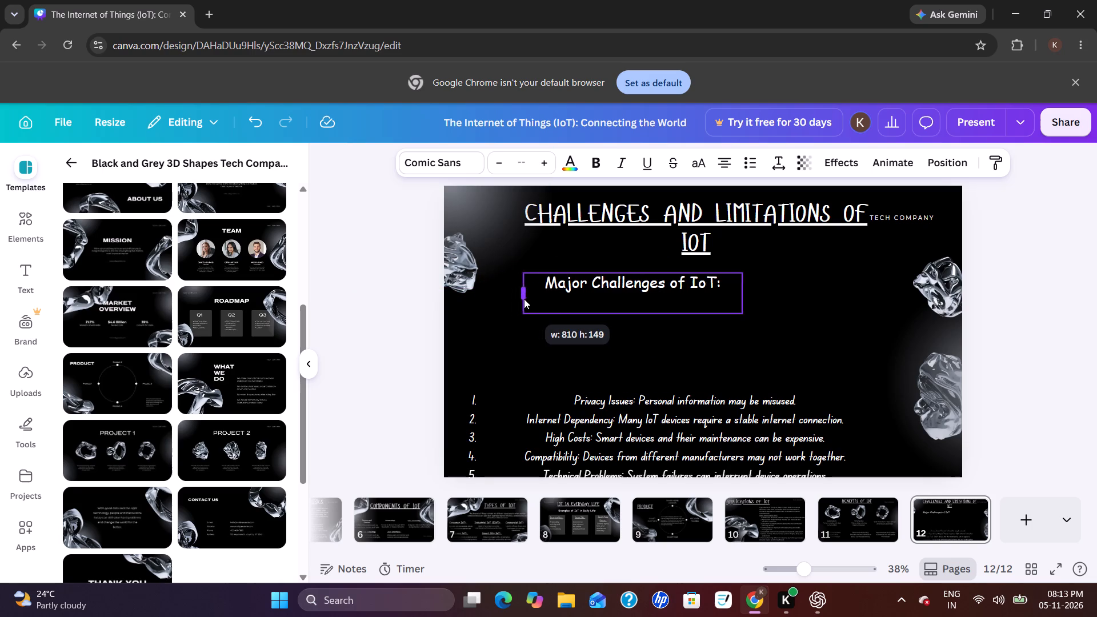
drag(524, 299, 558, 298)
drag(595, 295, 551, 293)
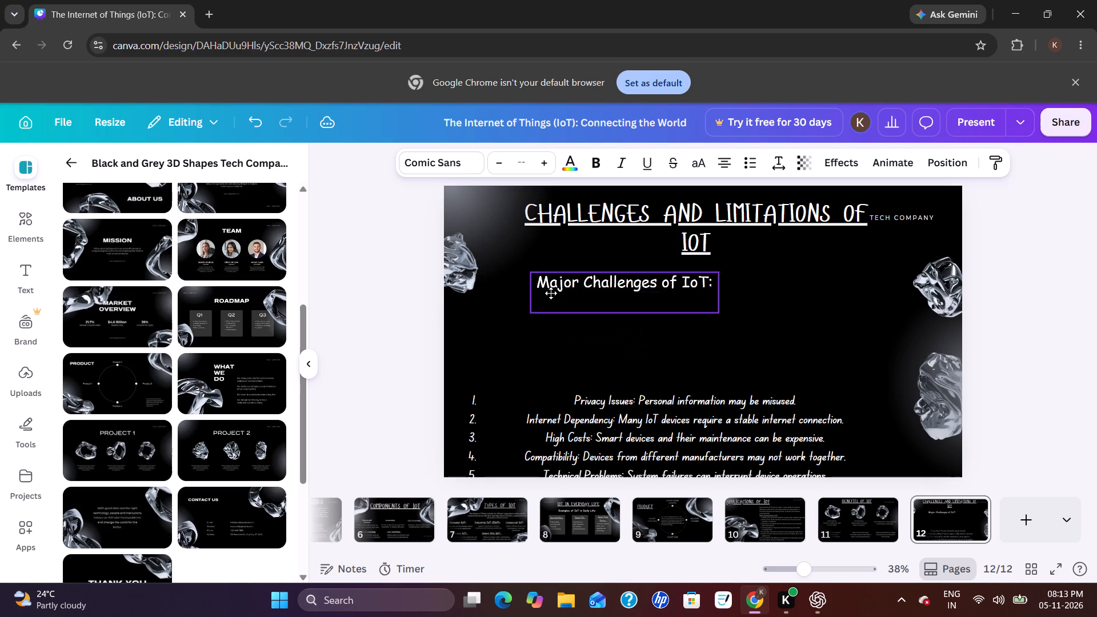
drag(551, 293, 558, 293)
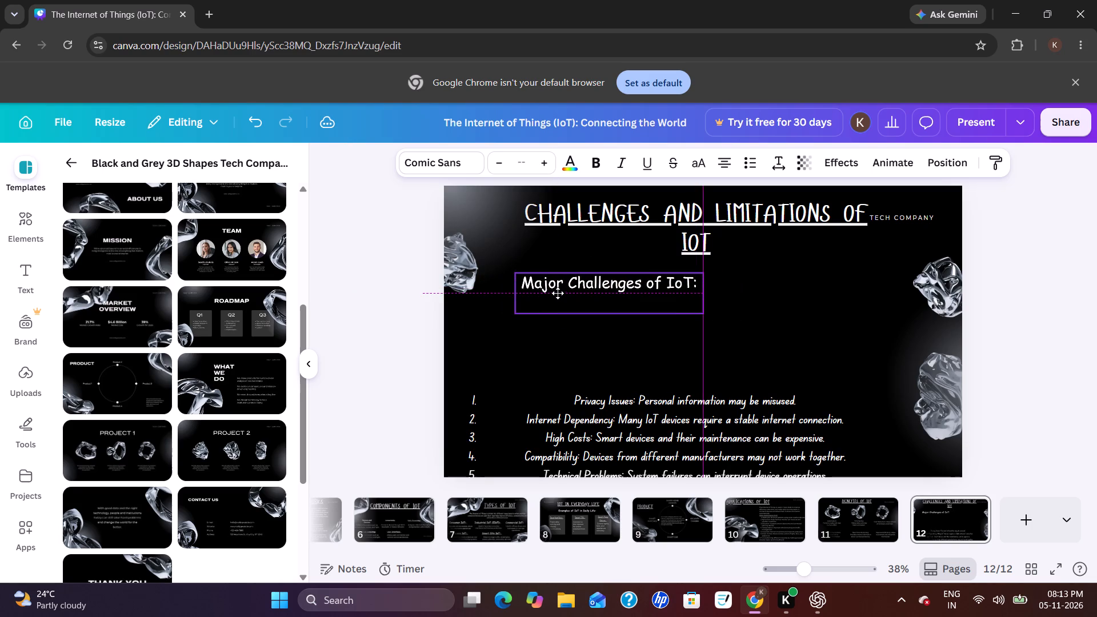
drag(558, 293, 561, 293)
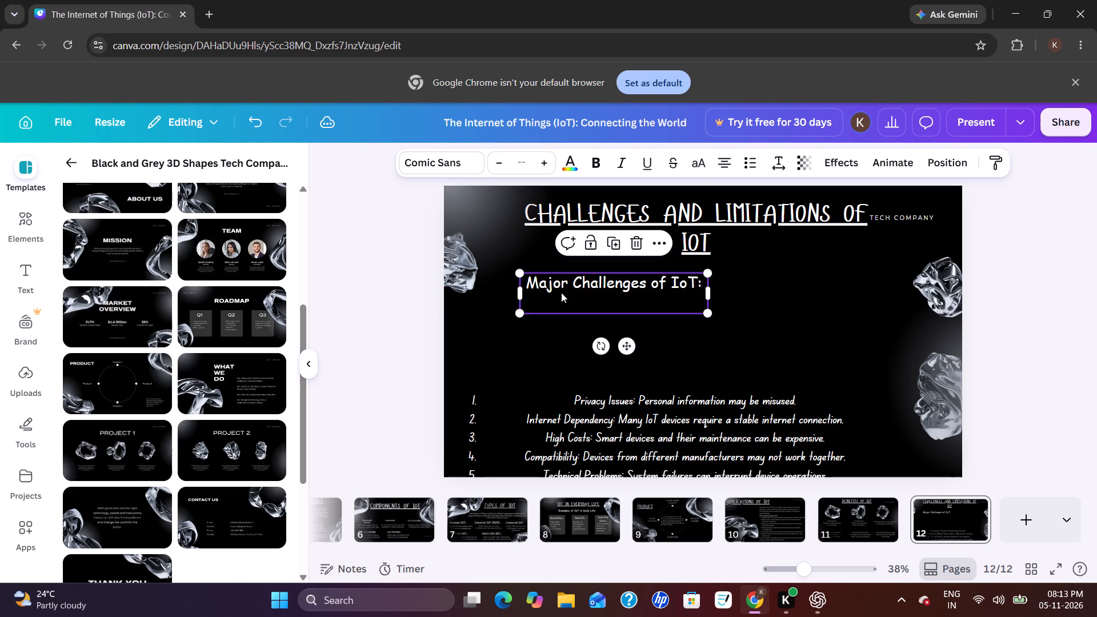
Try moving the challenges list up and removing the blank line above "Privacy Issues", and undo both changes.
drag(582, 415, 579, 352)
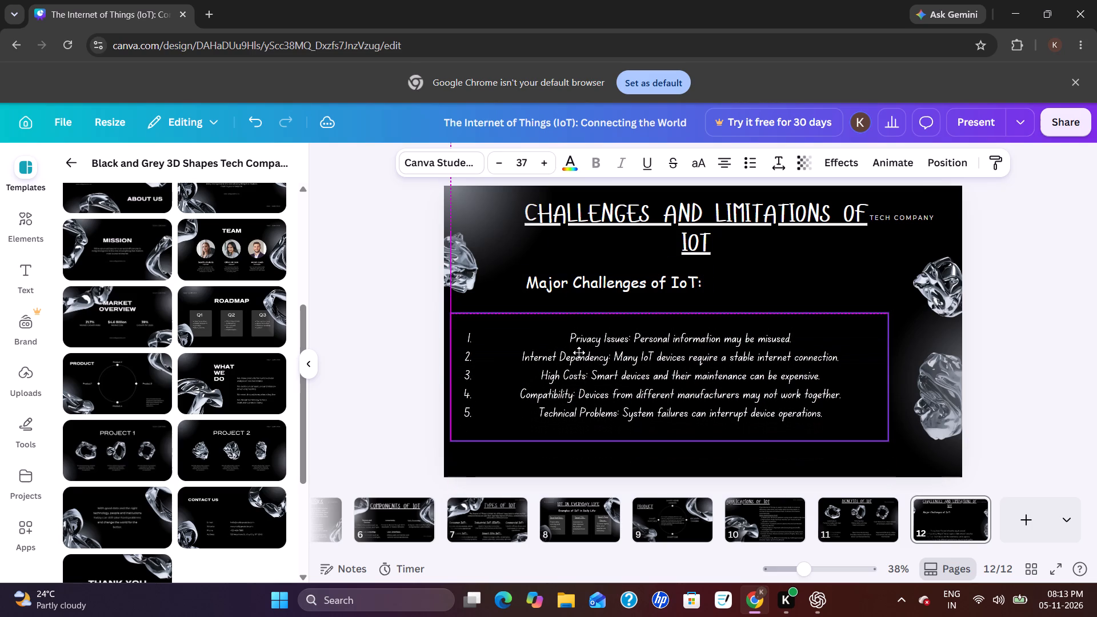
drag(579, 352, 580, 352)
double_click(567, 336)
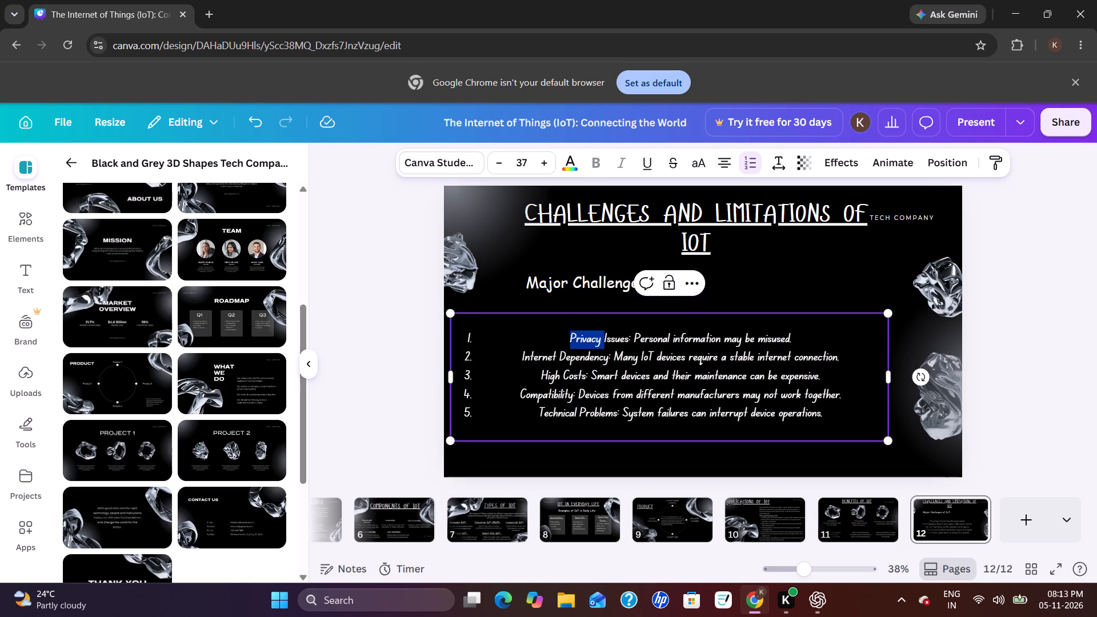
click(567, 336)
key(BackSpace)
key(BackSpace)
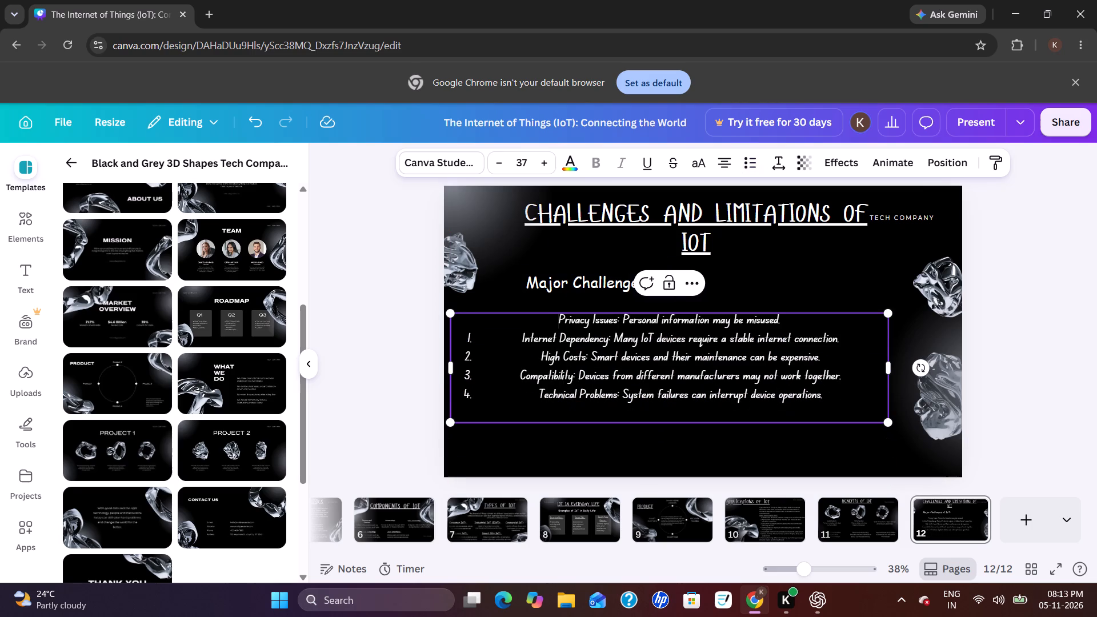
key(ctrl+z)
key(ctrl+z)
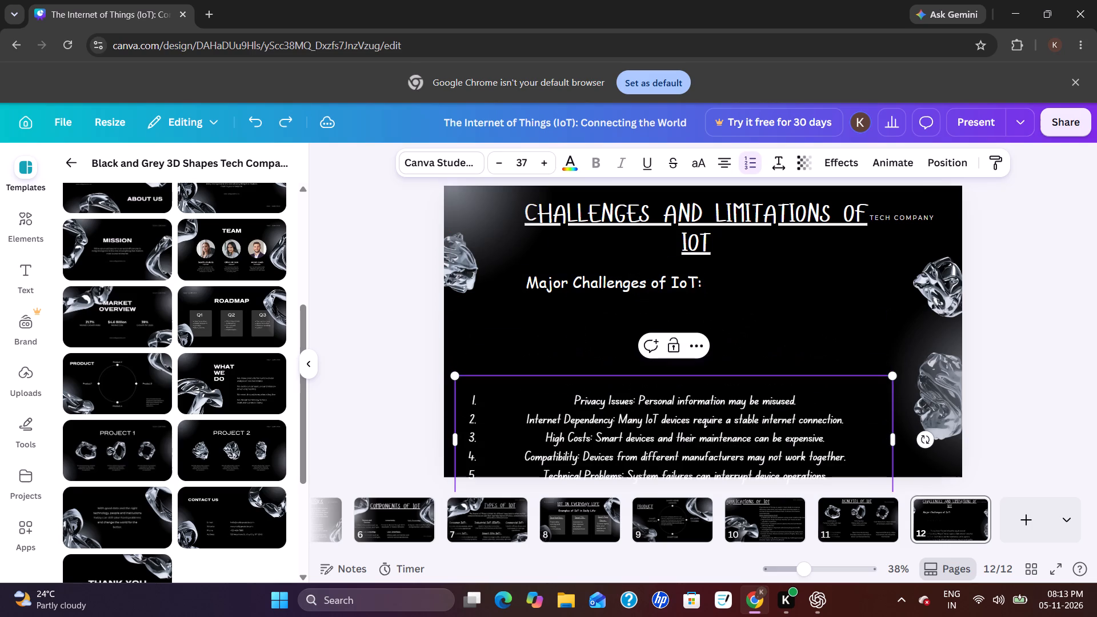
Move the challenges list up to sit just below the "Major Challenges of IoT:" heading.
click(564, 298)
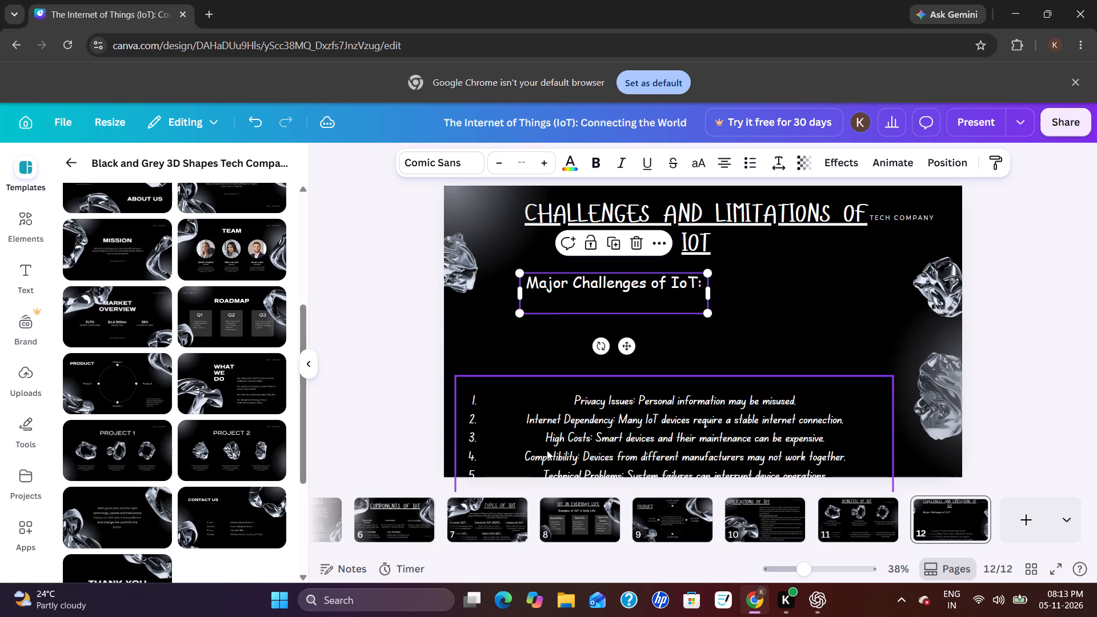
drag(547, 450, 554, 382)
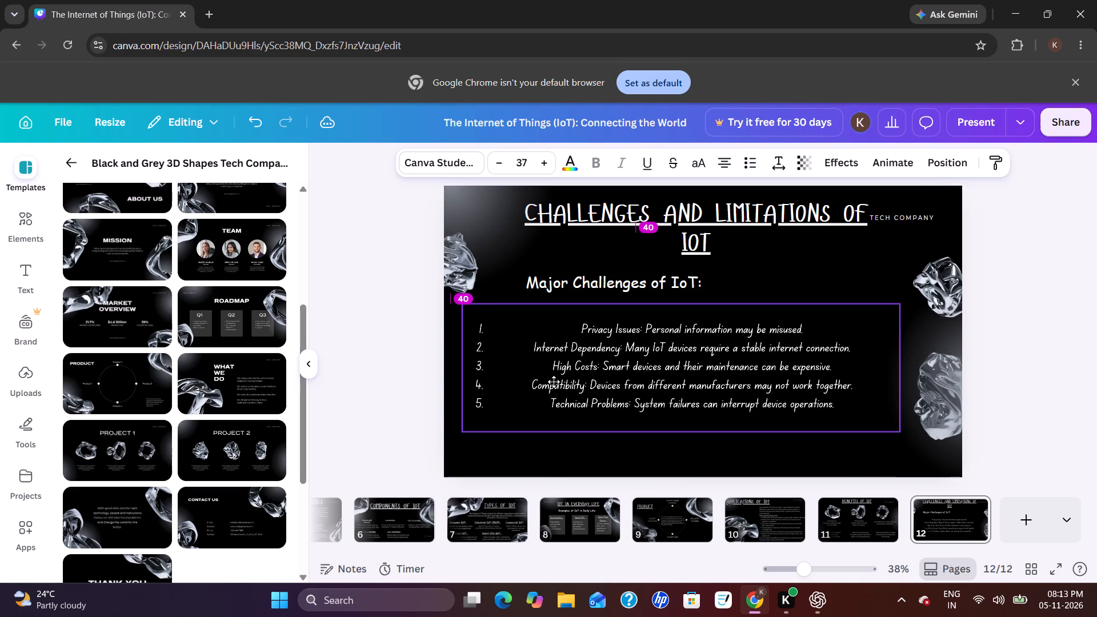
drag(554, 382, 553, 382)
click(844, 402)
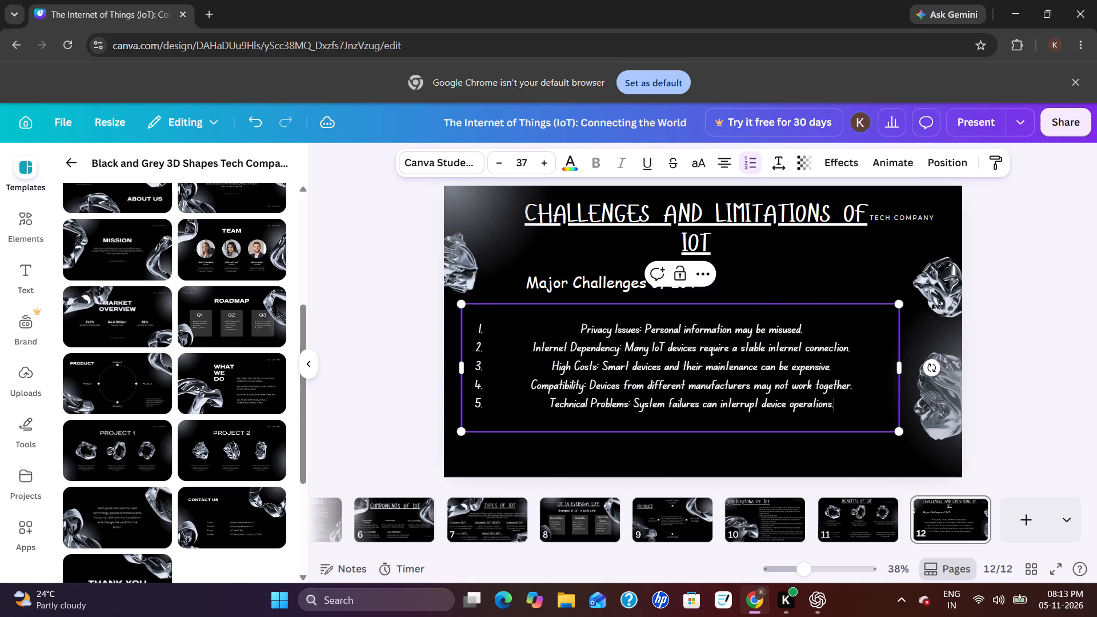
key(Return)
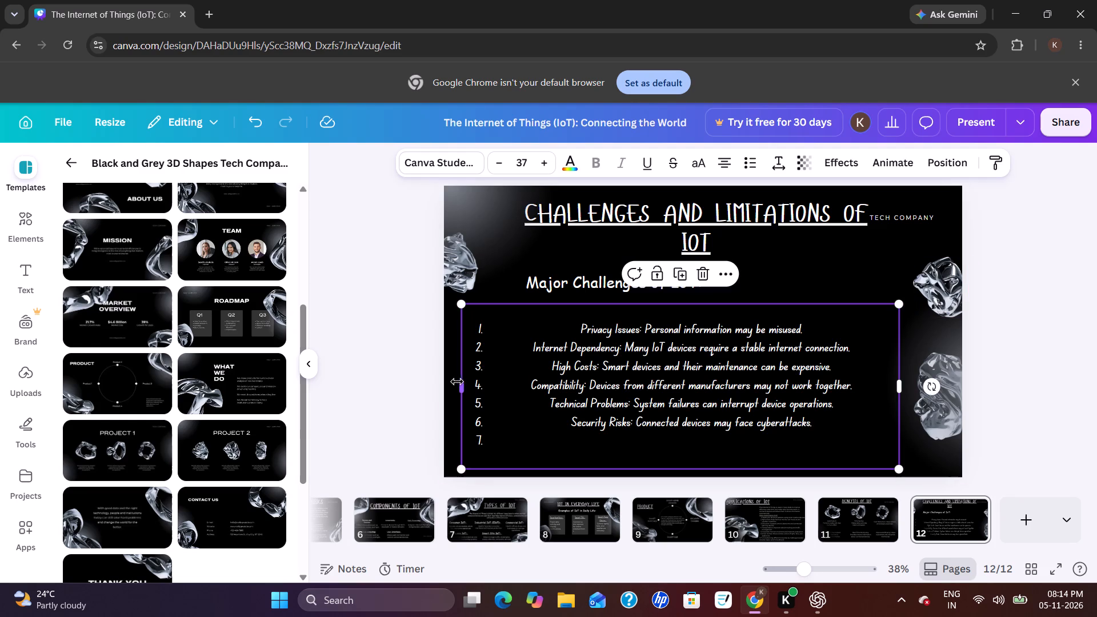
drag(456, 380, 599, 378)
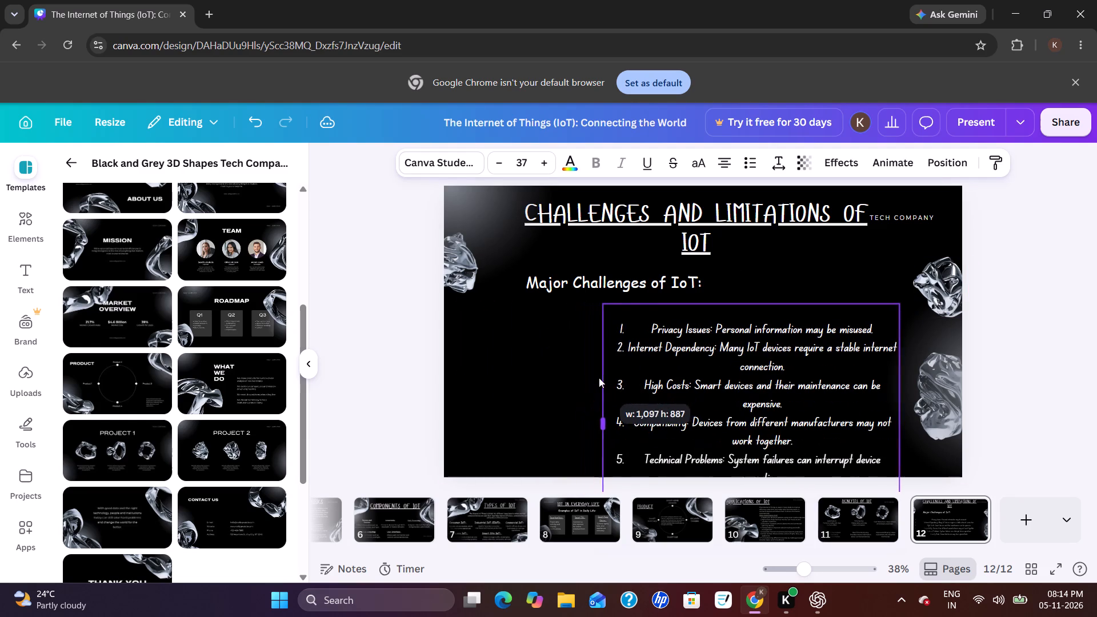
drag(599, 378, 644, 364)
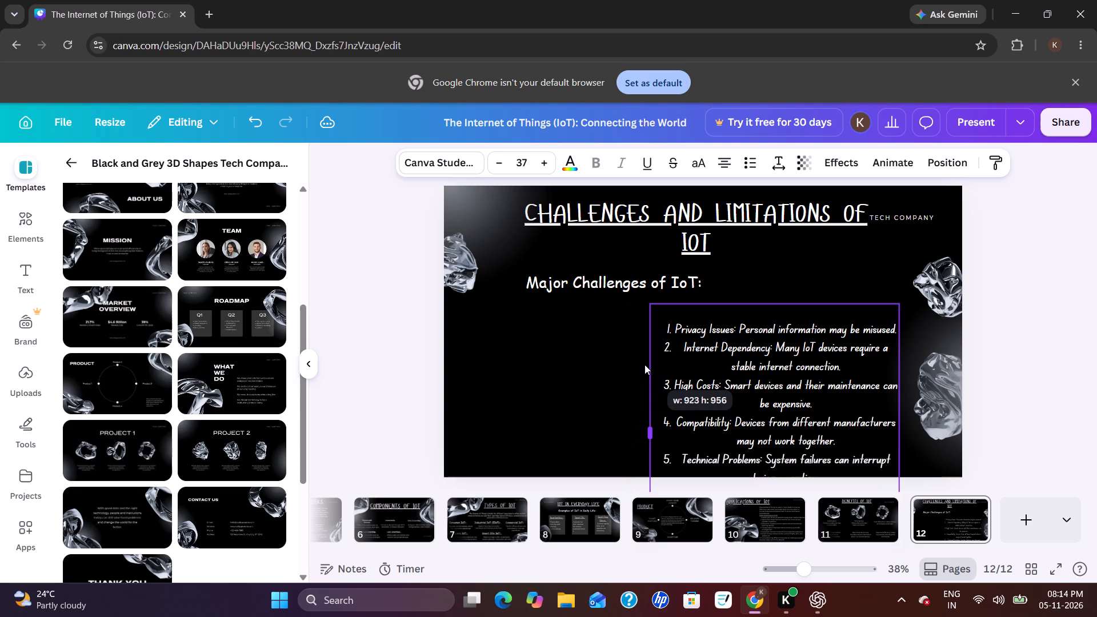
drag(644, 364, 663, 366)
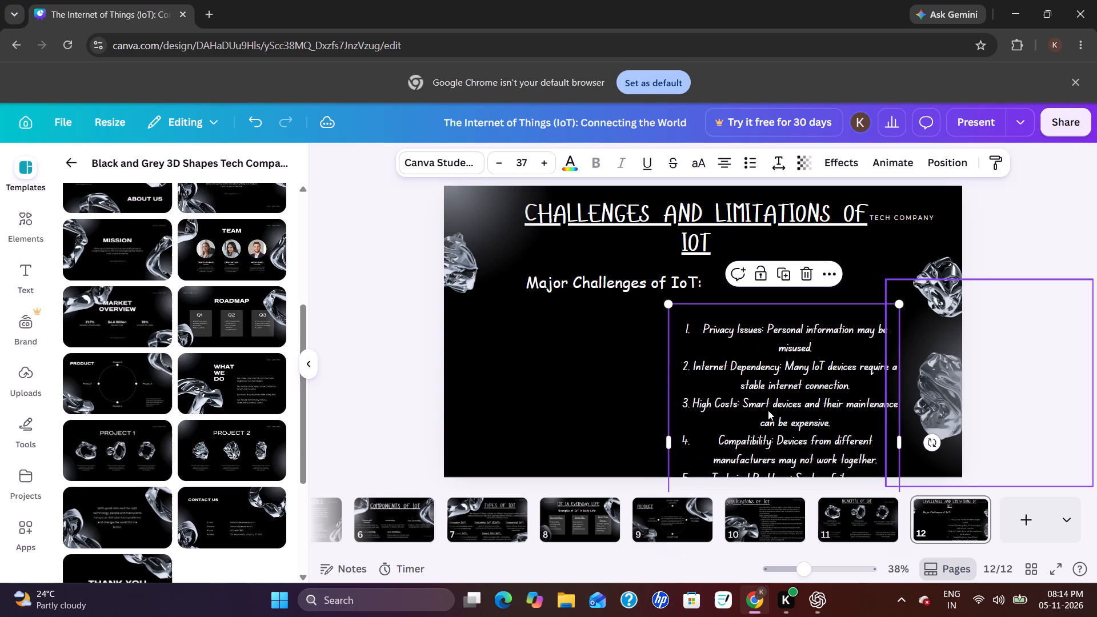
drag(768, 410, 559, 319)
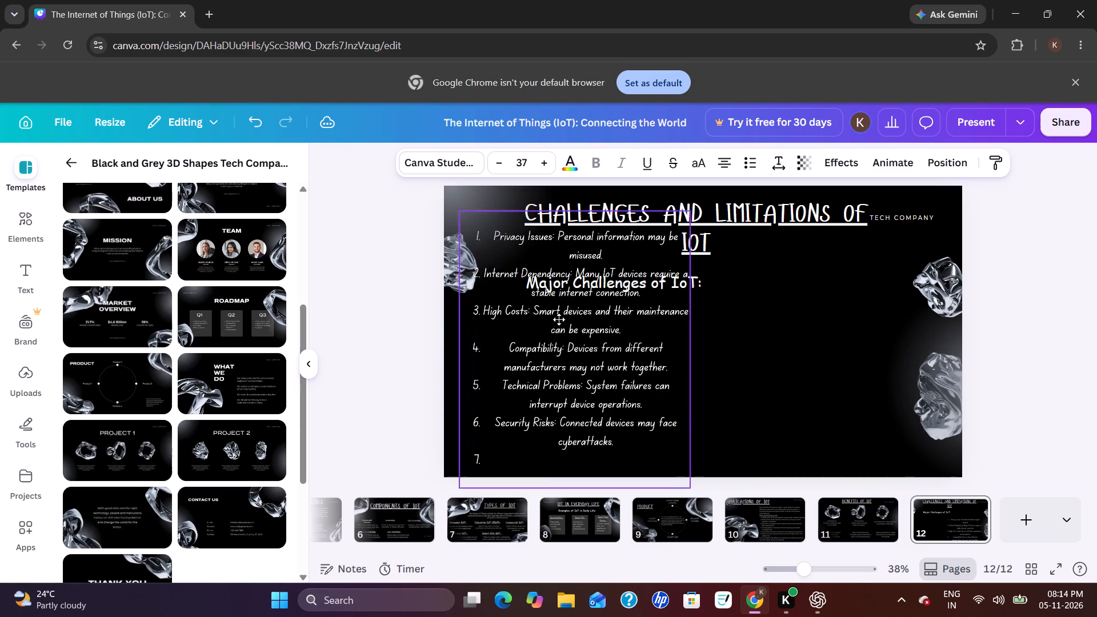
drag(559, 319, 588, 391)
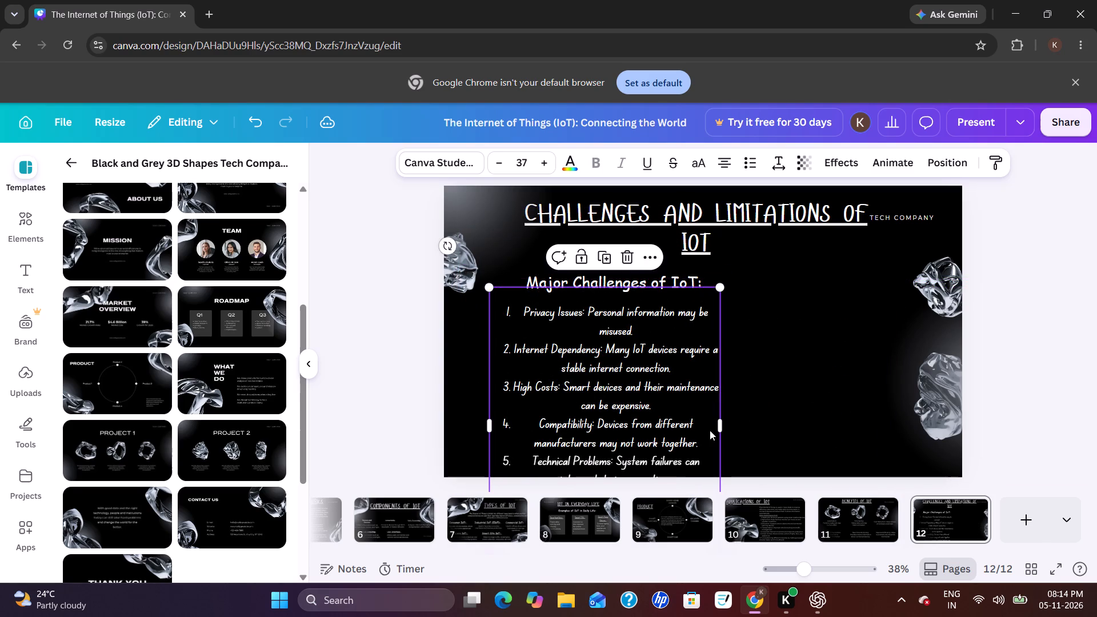
drag(723, 427, 743, 423)
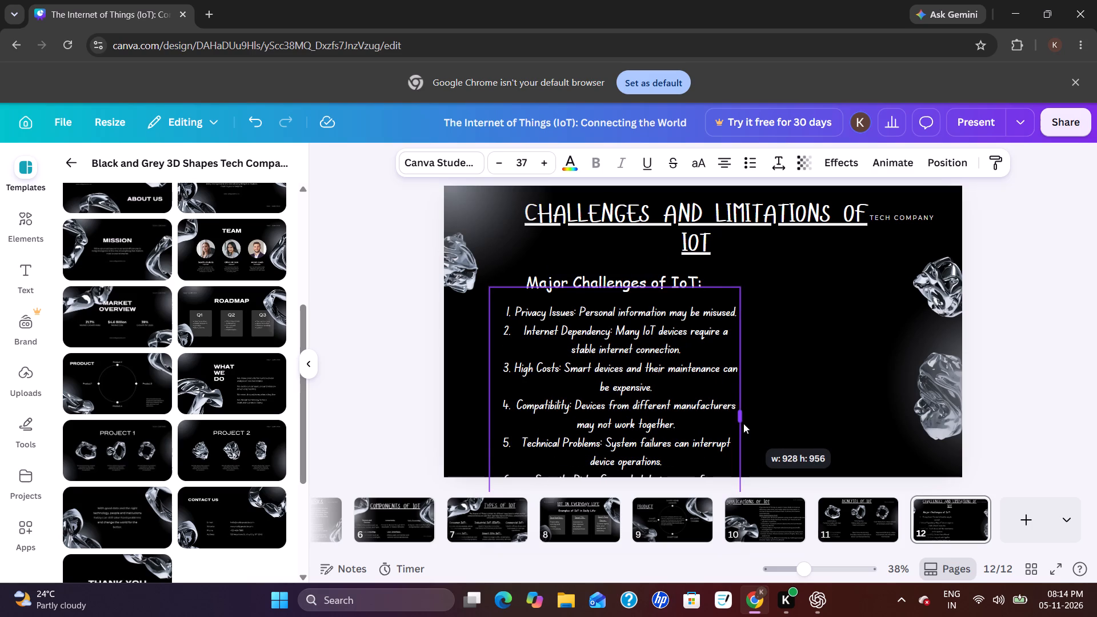
drag(743, 423, 799, 386)
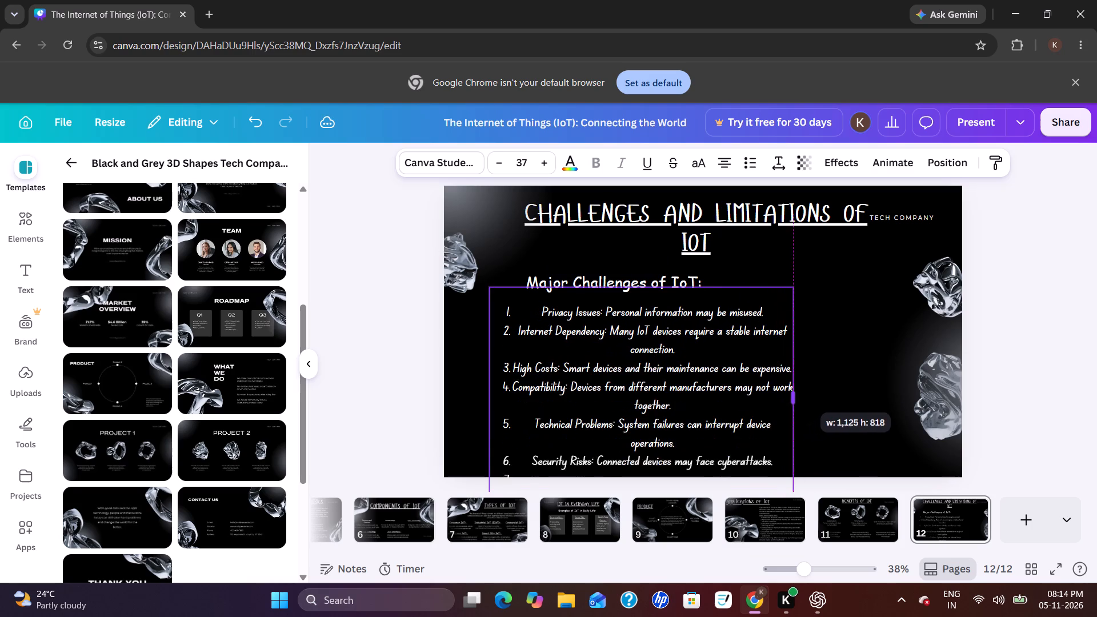
drag(799, 386, 807, 383)
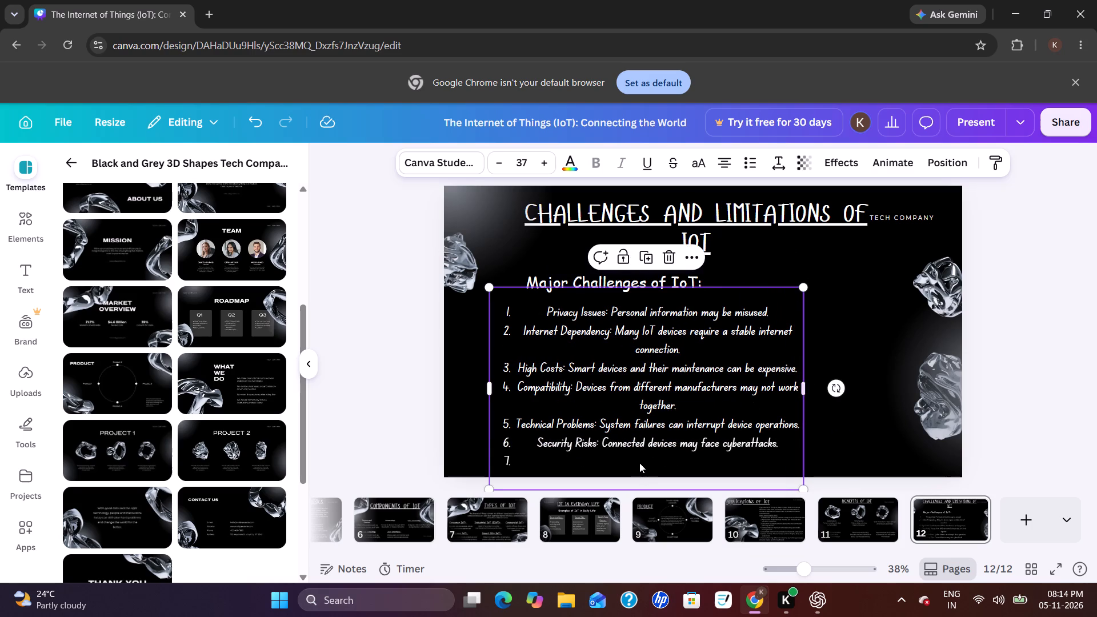
Remove the empty seventh point and the trailing blank line from the end of the challenges list.
click(640, 460)
click(640, 460)
key(BackSpace)
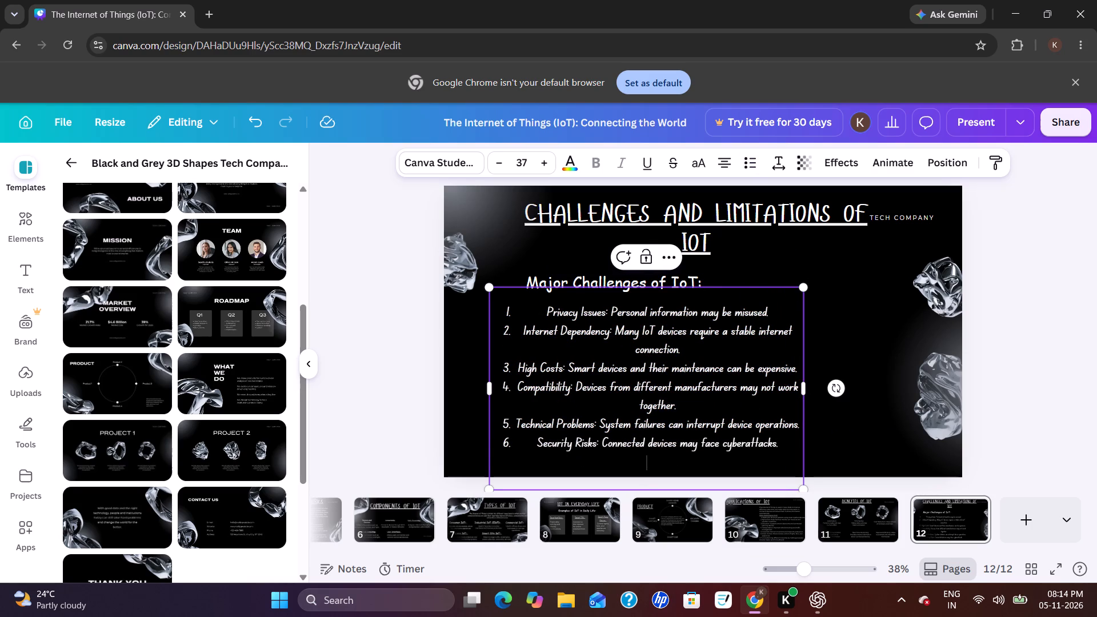
key(BackSpace)
key(Down)
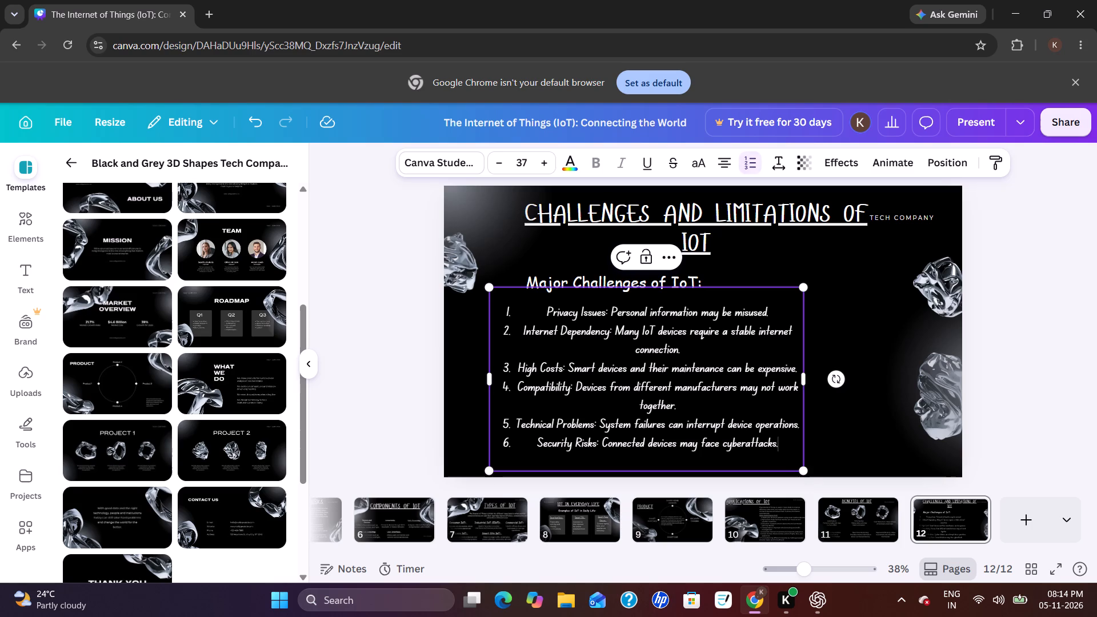
key(BackSpace)
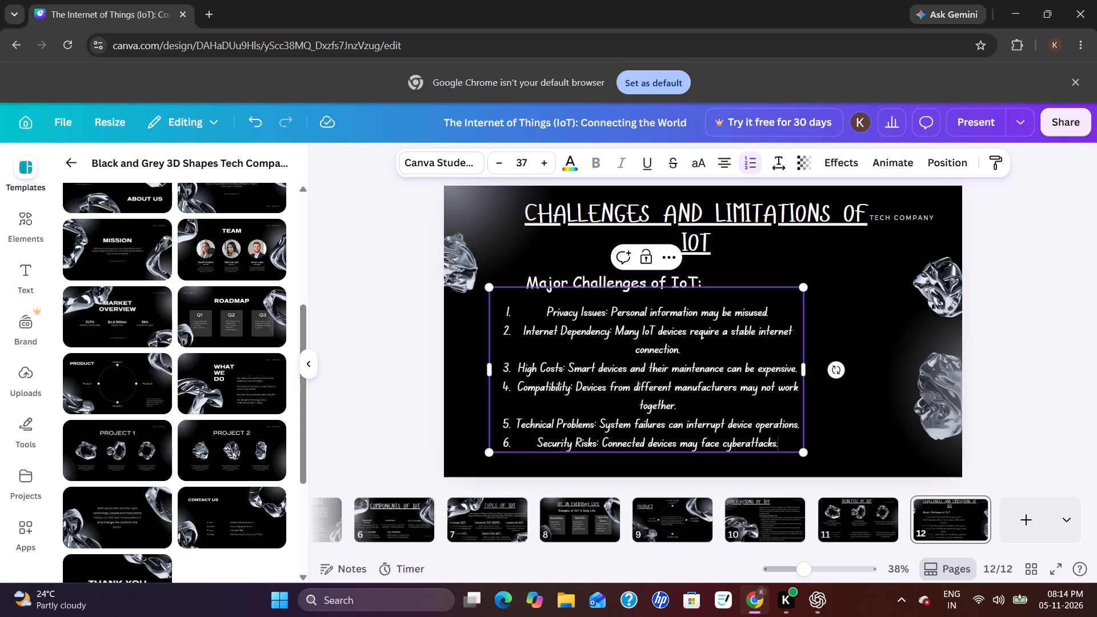
Narrow the challenges list box slightly, to about 1,120 wide.
drag(808, 371, 797, 375)
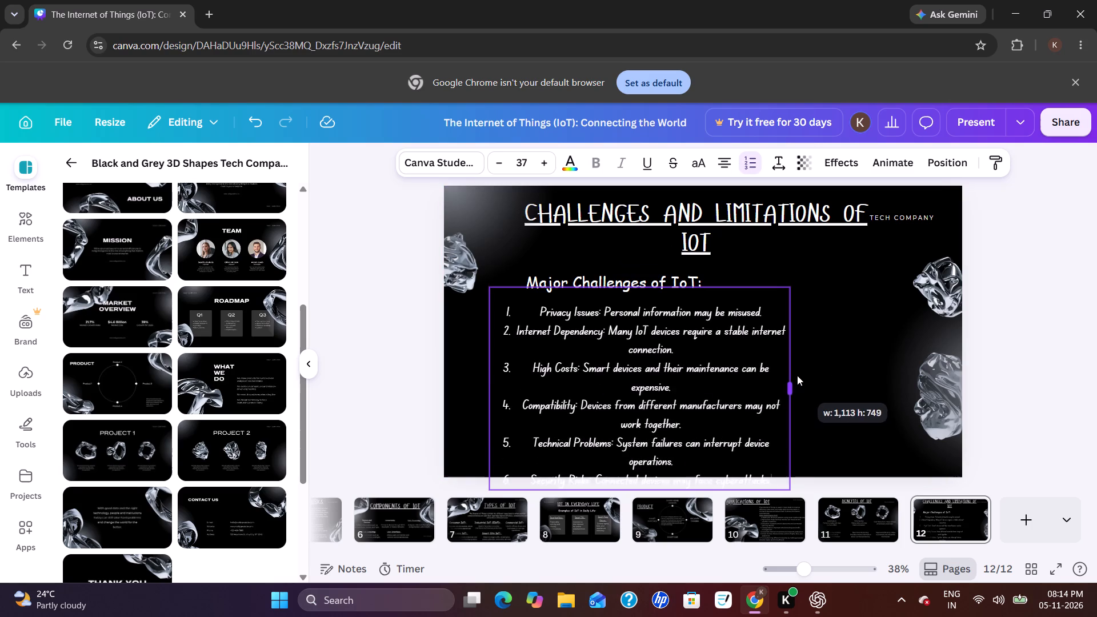
drag(797, 375, 796, 376)
click(1006, 325)
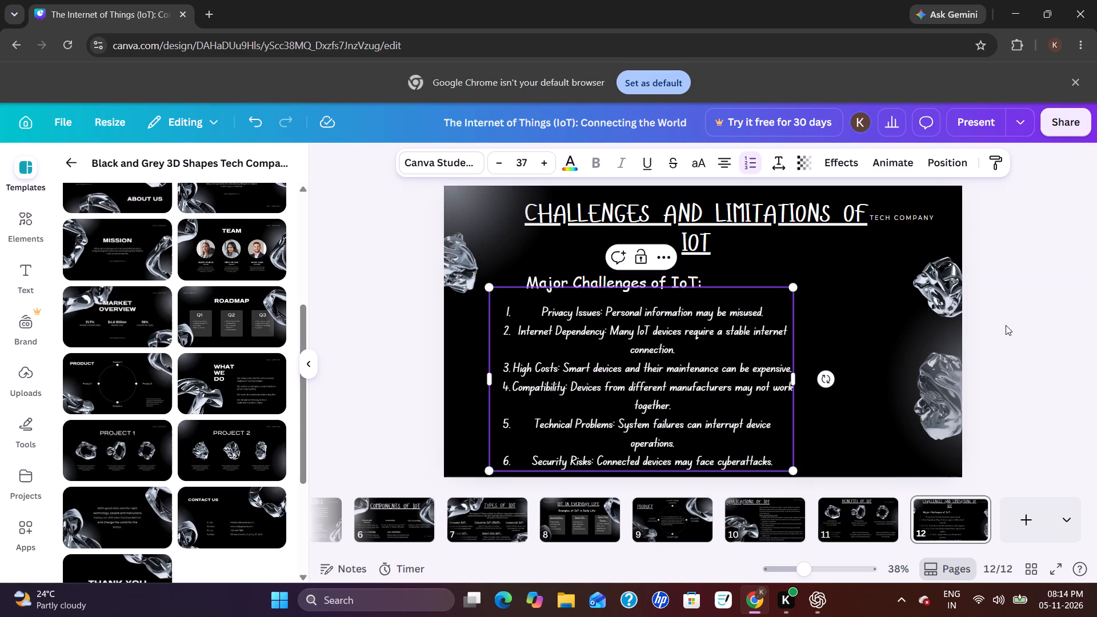
Underline the "Major Challenges of IoT:" heading on the Challenges and Limitations slide.
click(693, 281)
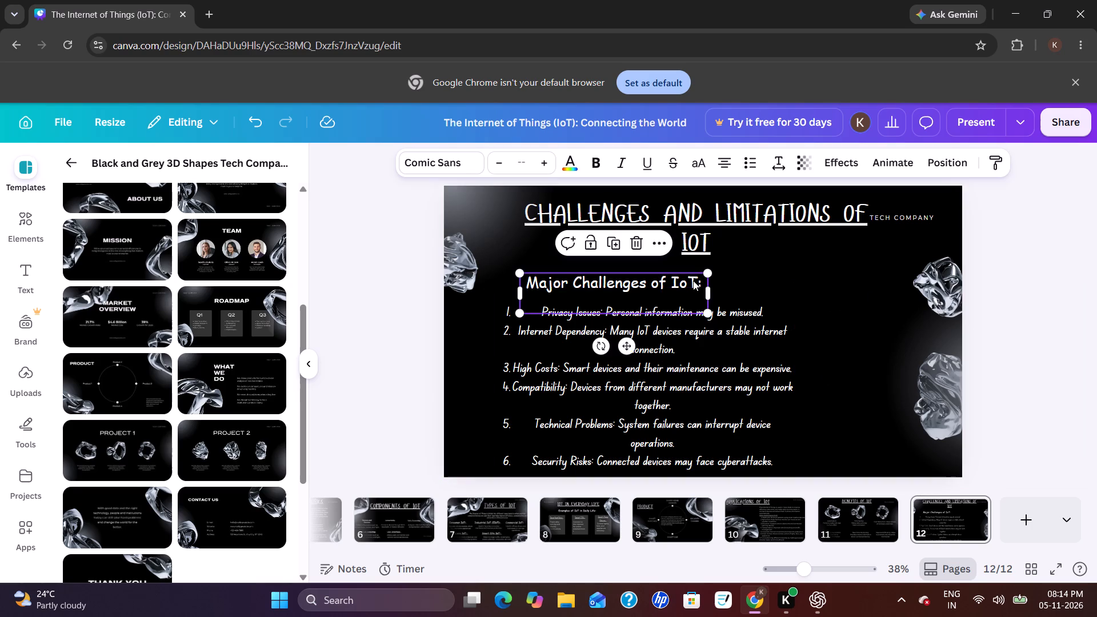
click(652, 155)
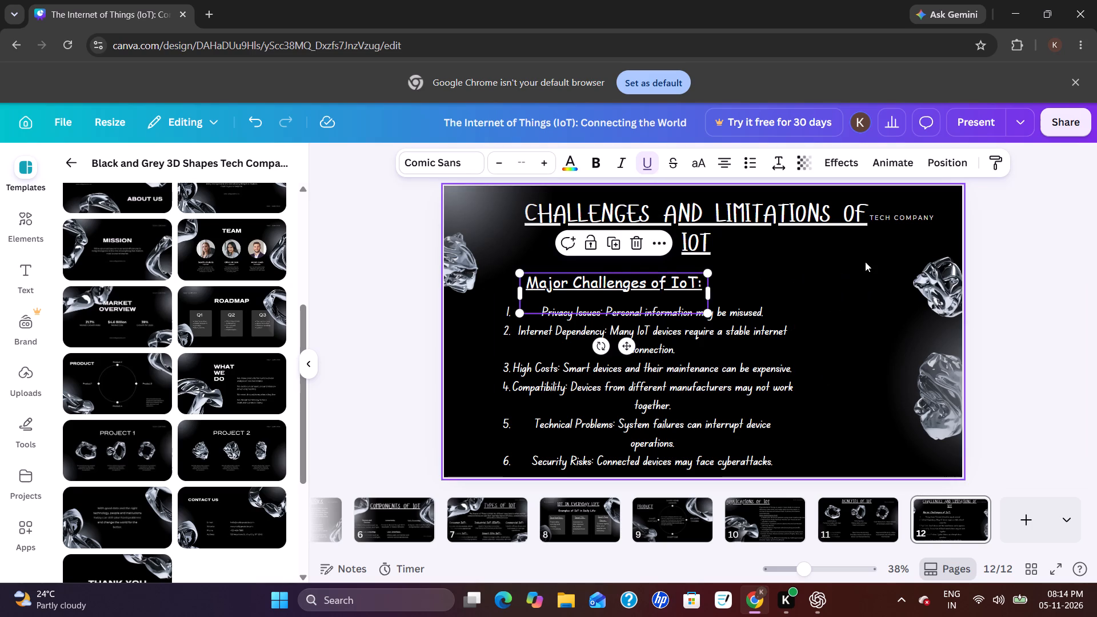
click(1069, 267)
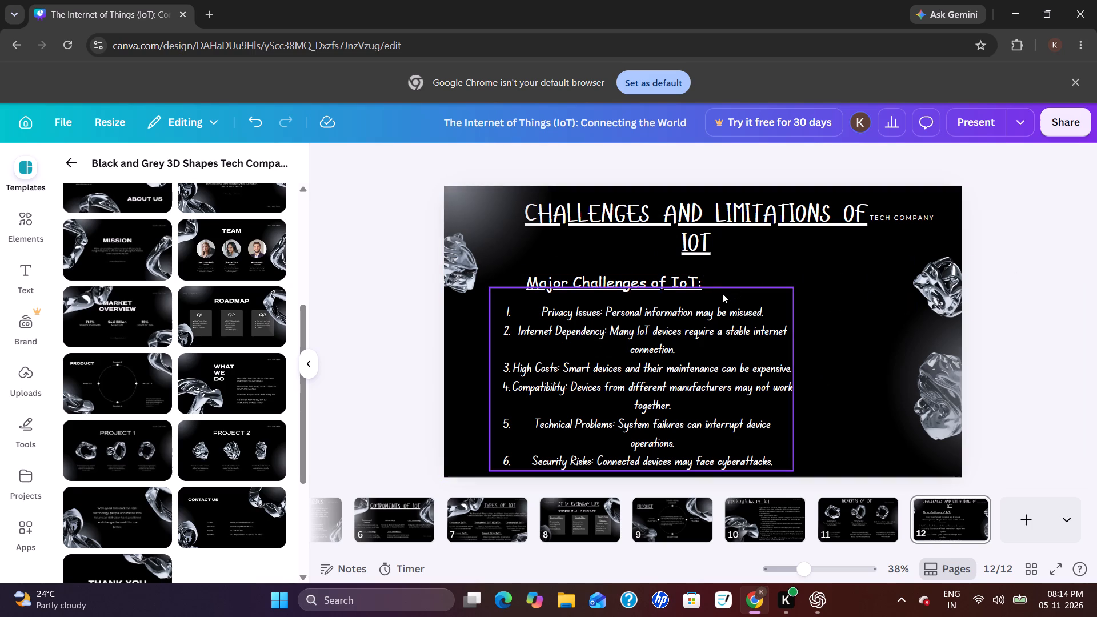
Move the "Major Challenges of IoT:" heading to the horizontal centre of the slide, just beneath the slide title.
drag(687, 278, 790, 273)
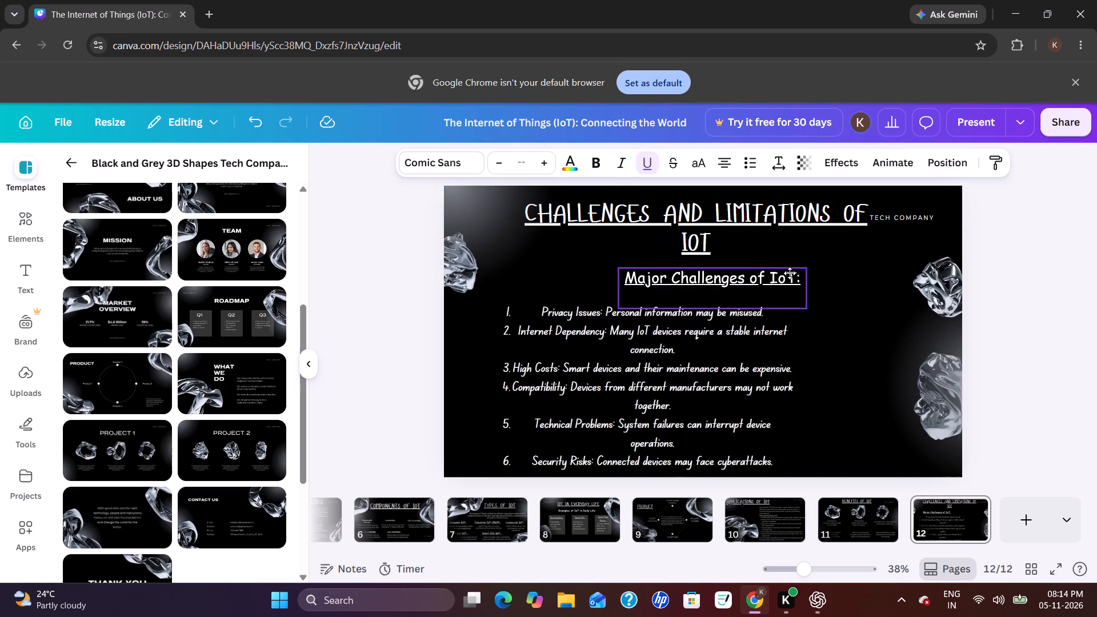
drag(790, 273, 783, 275)
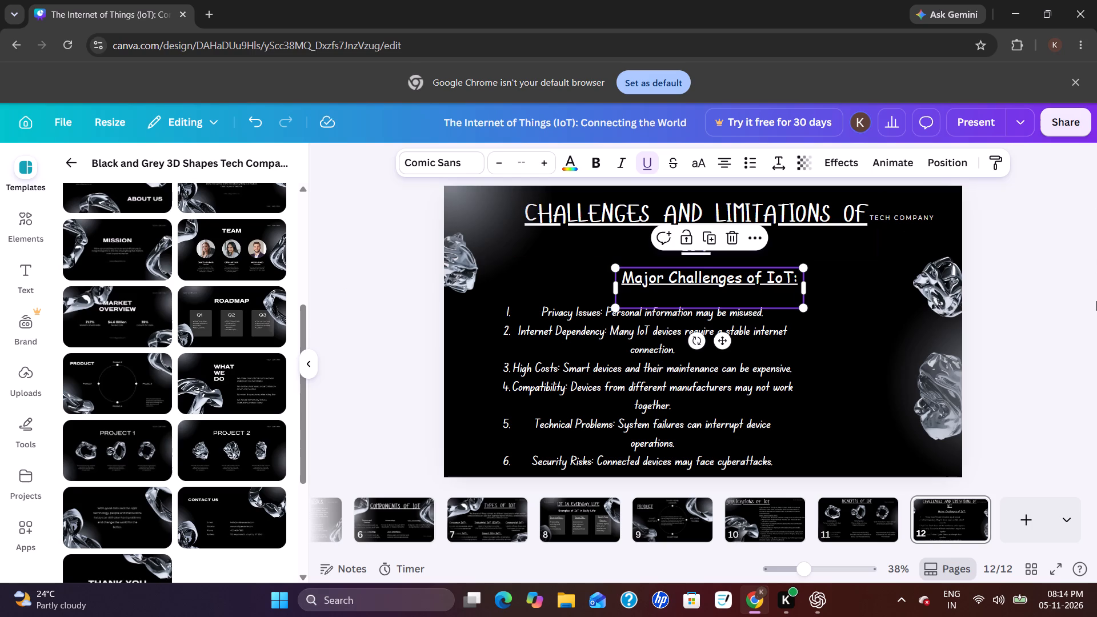
click(1096, 301)
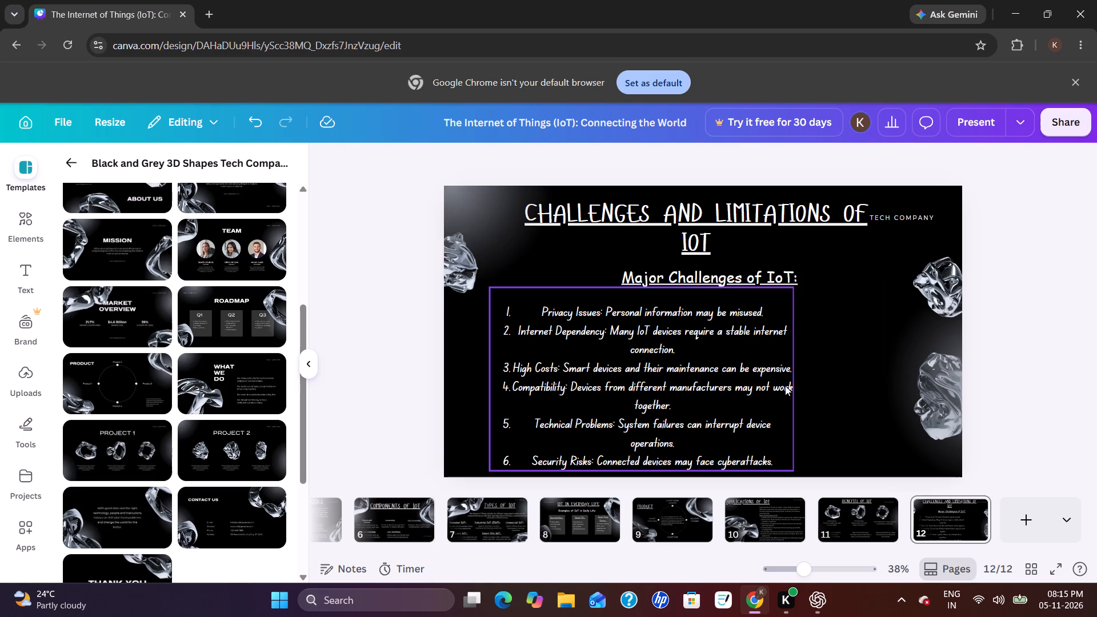
click(1033, 329)
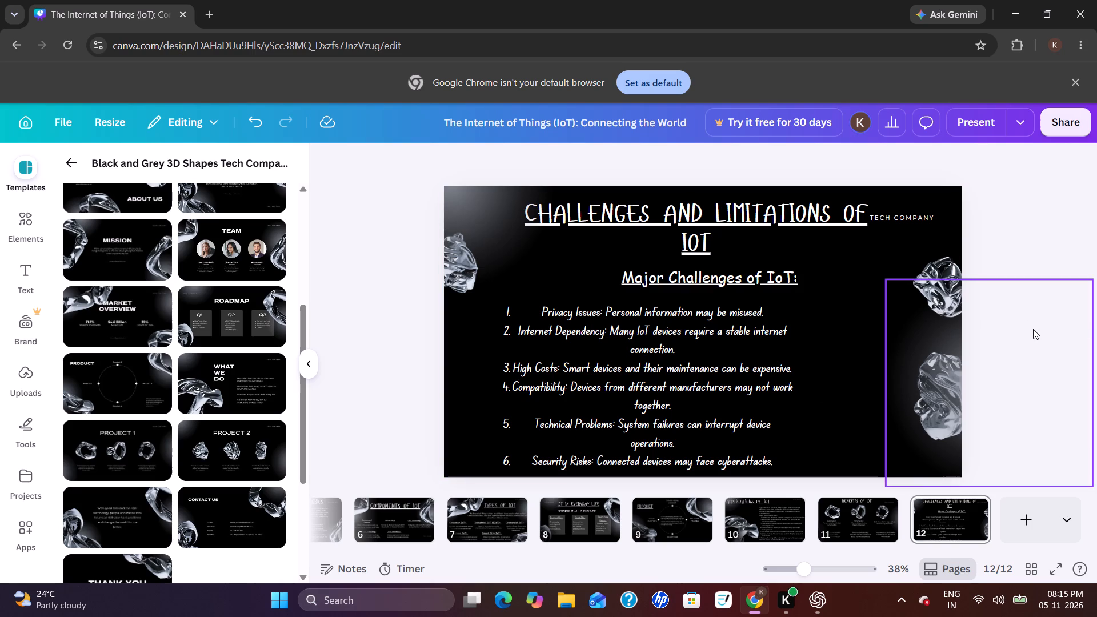
Move the "TECH COMPANY" label into the slide's upper-right corner, clear of the title.
drag(920, 217, 943, 192)
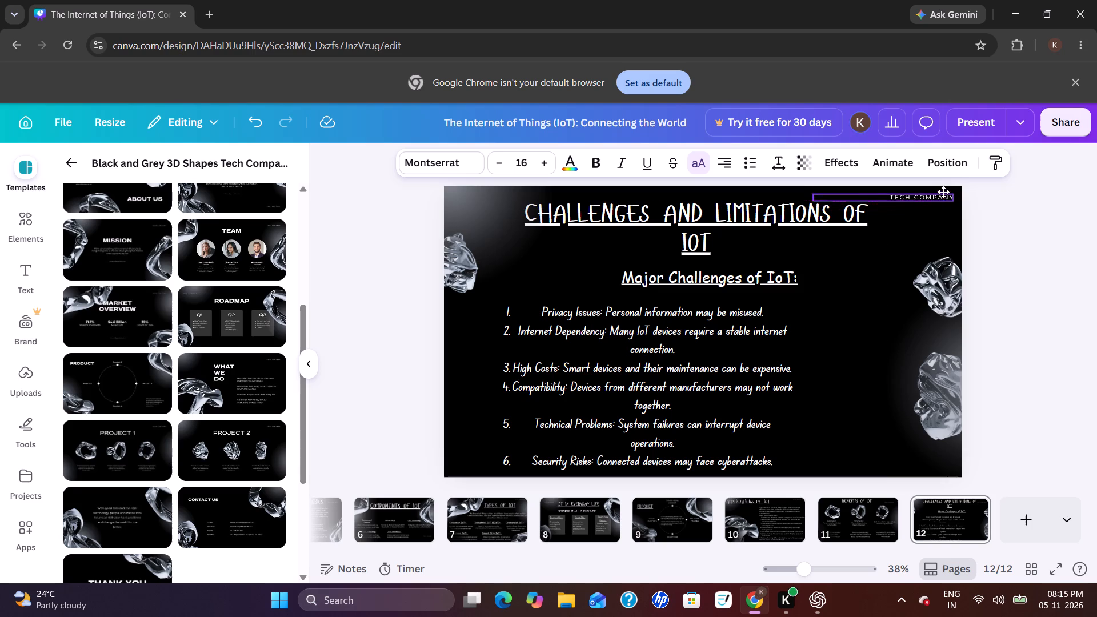
drag(943, 192, 949, 193)
click(1047, 312)
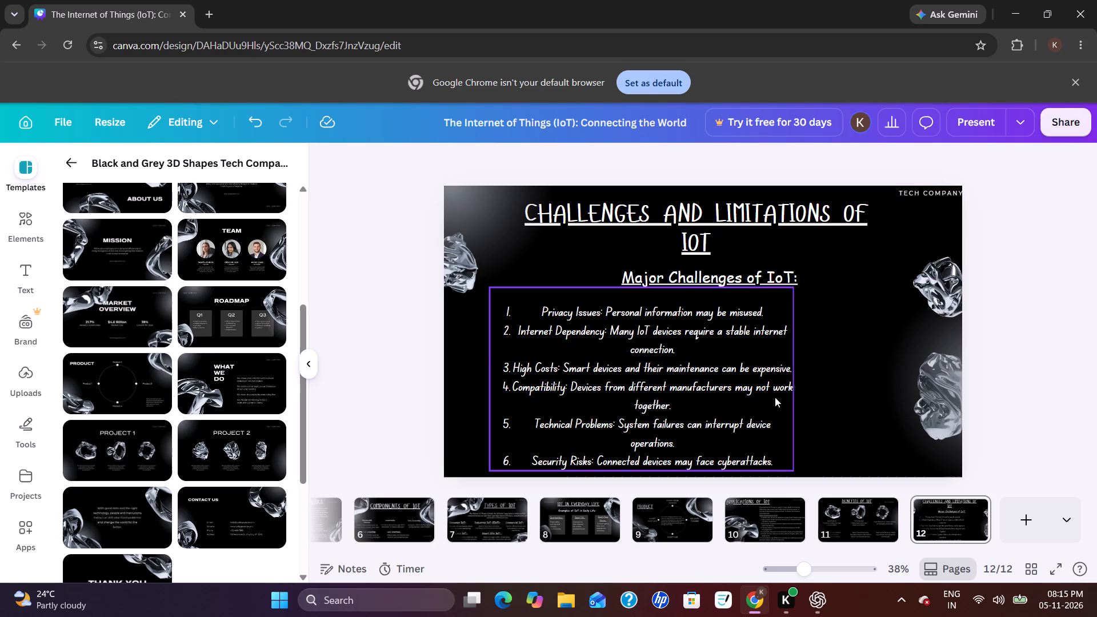
Reposition the challenges list so it sits roughly centred beneath the "Major Challenges of IoT:" heading.
drag(775, 397, 765, 395)
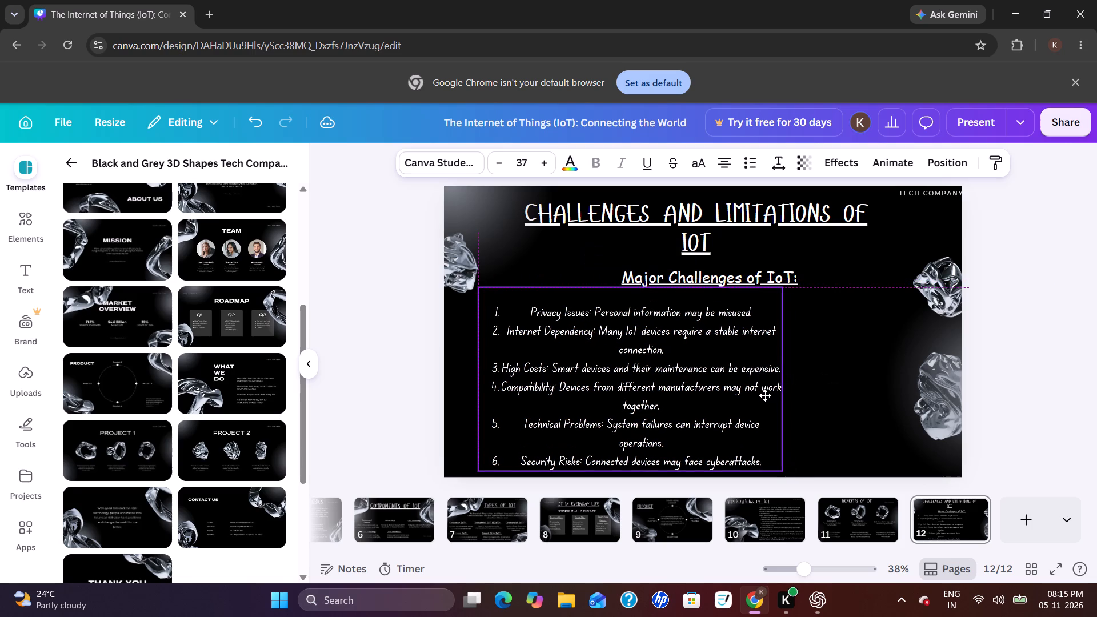
drag(765, 395, 765, 397)
click(1015, 377)
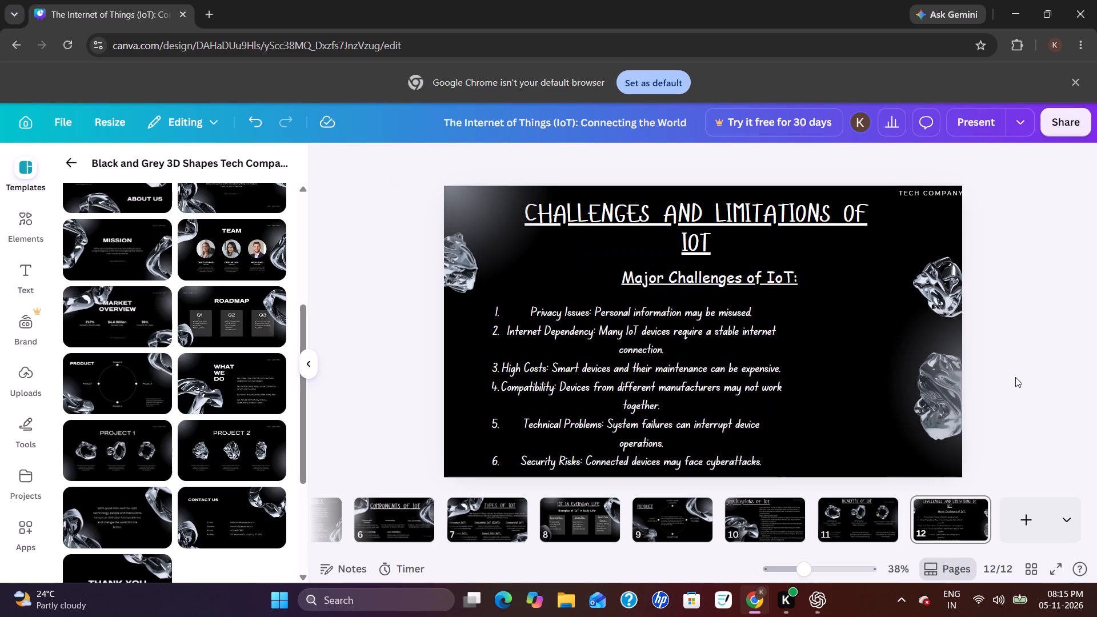
drag(715, 404, 777, 407)
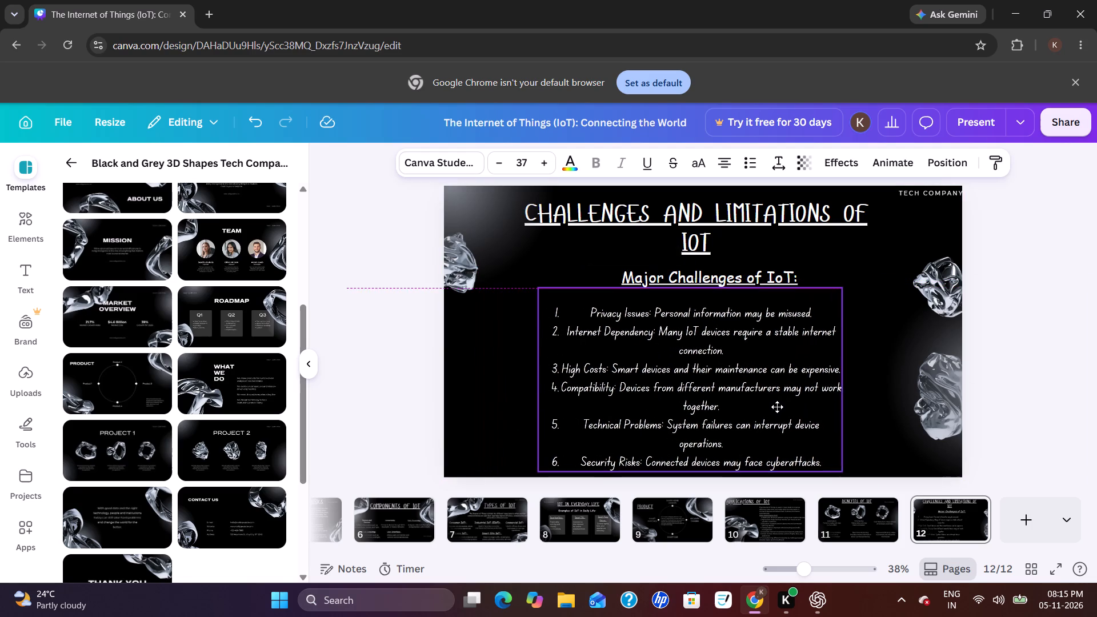
drag(777, 407, 780, 401)
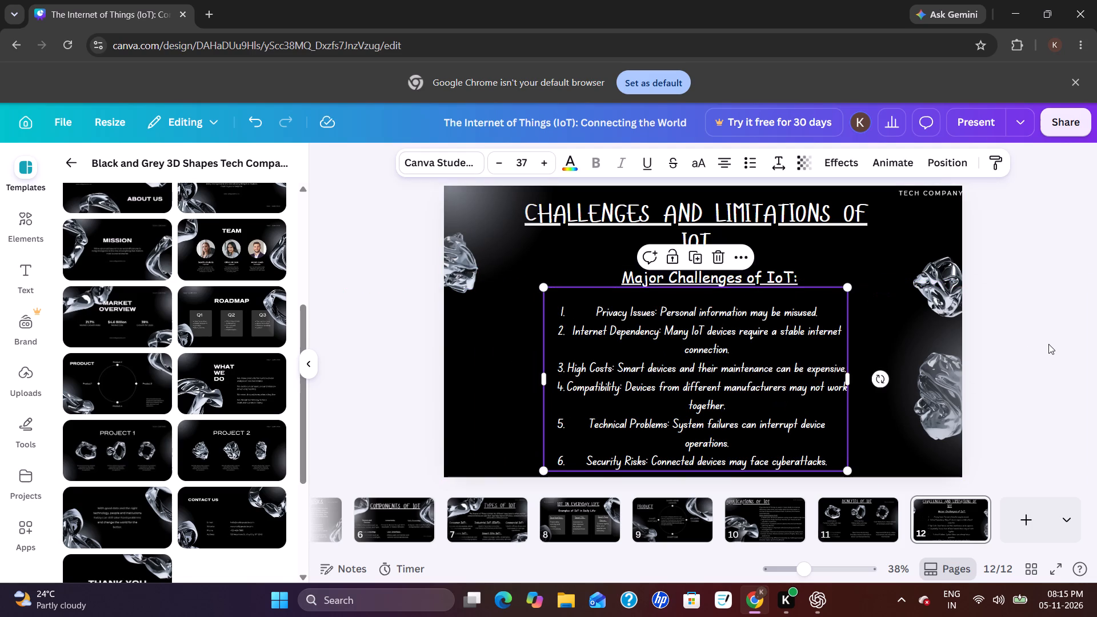
click(1048, 344)
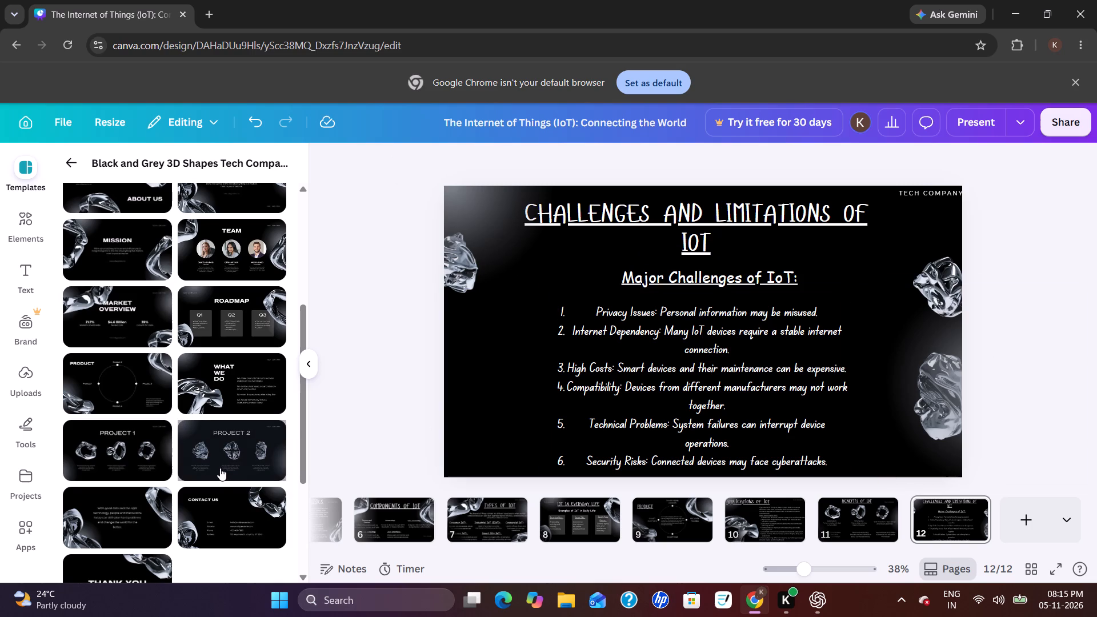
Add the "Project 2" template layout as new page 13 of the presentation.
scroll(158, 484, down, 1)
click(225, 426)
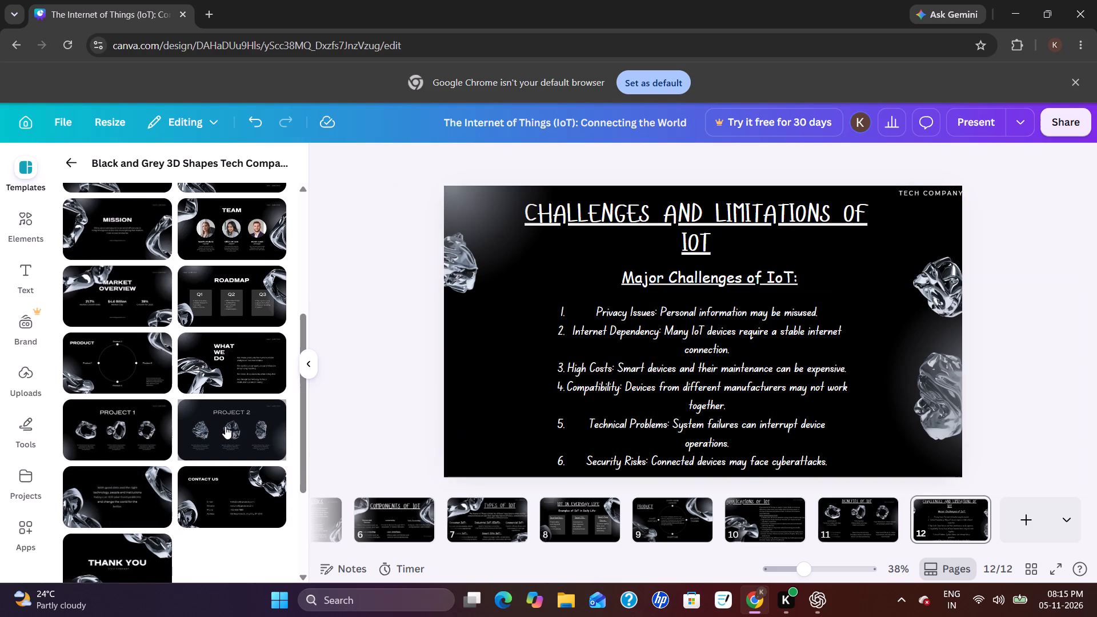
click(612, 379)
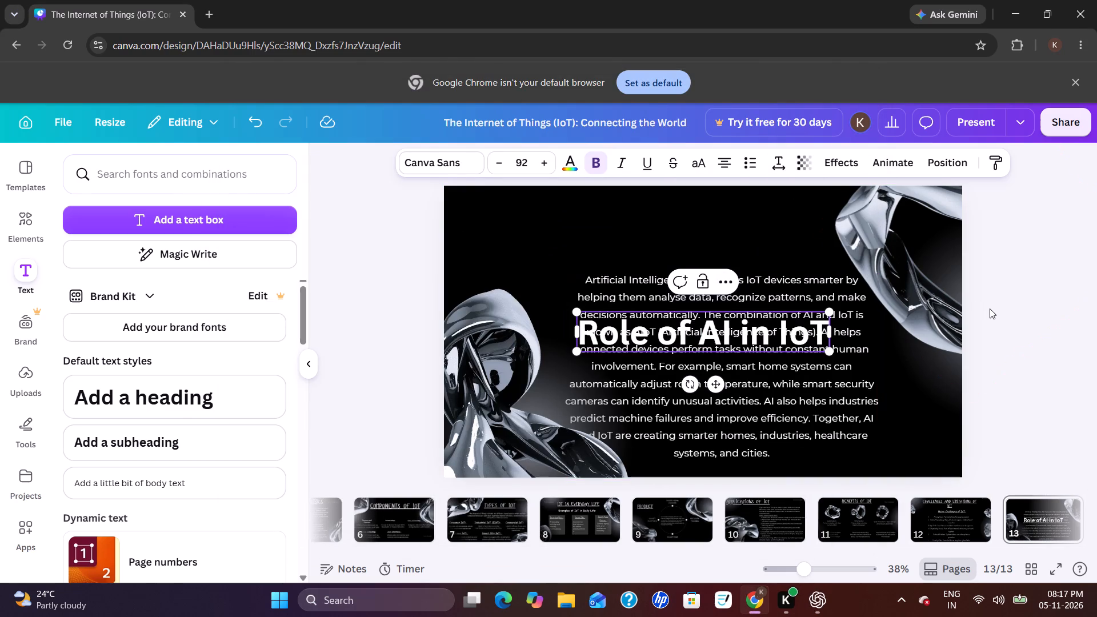
click(990, 308)
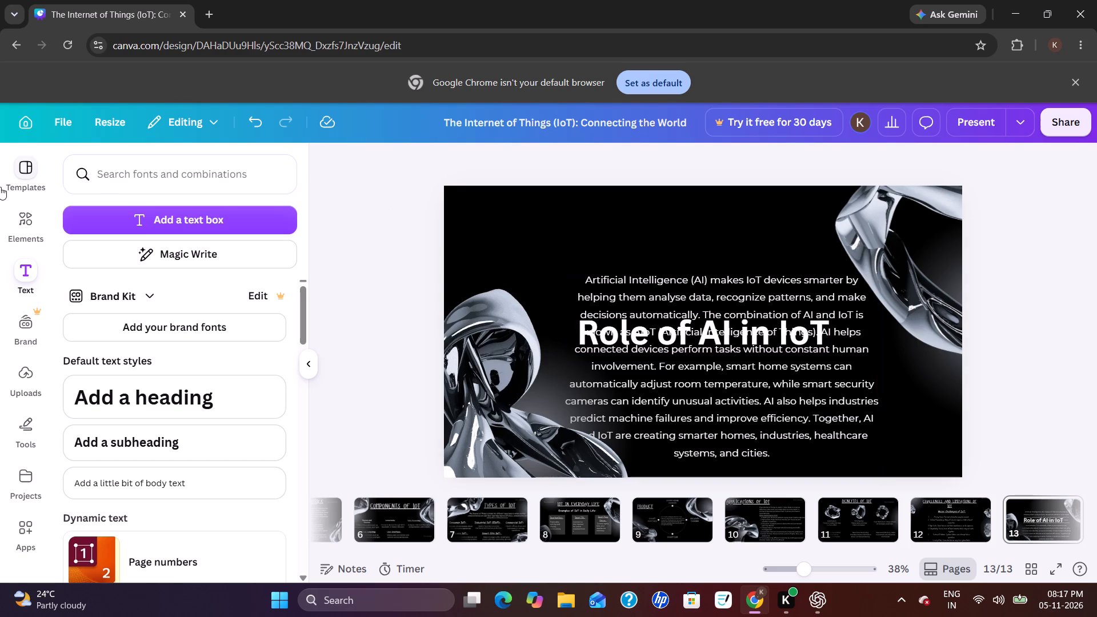
Move the "Role of AI in IoT" heading to the top of the slide, above the paragraph.
click(1, 186)
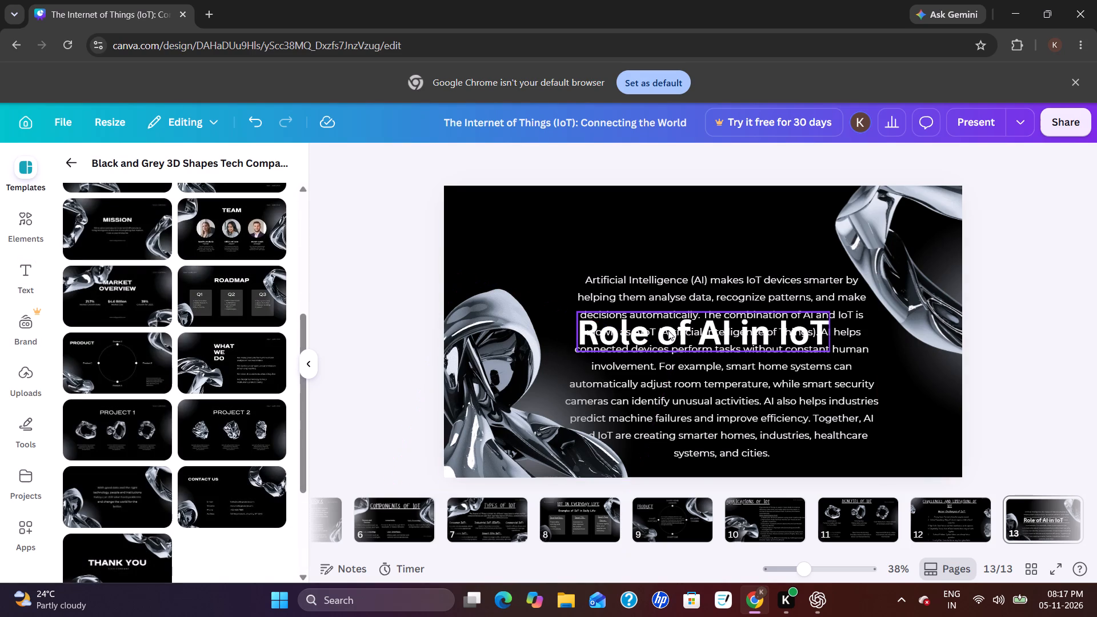
drag(668, 330, 638, 217)
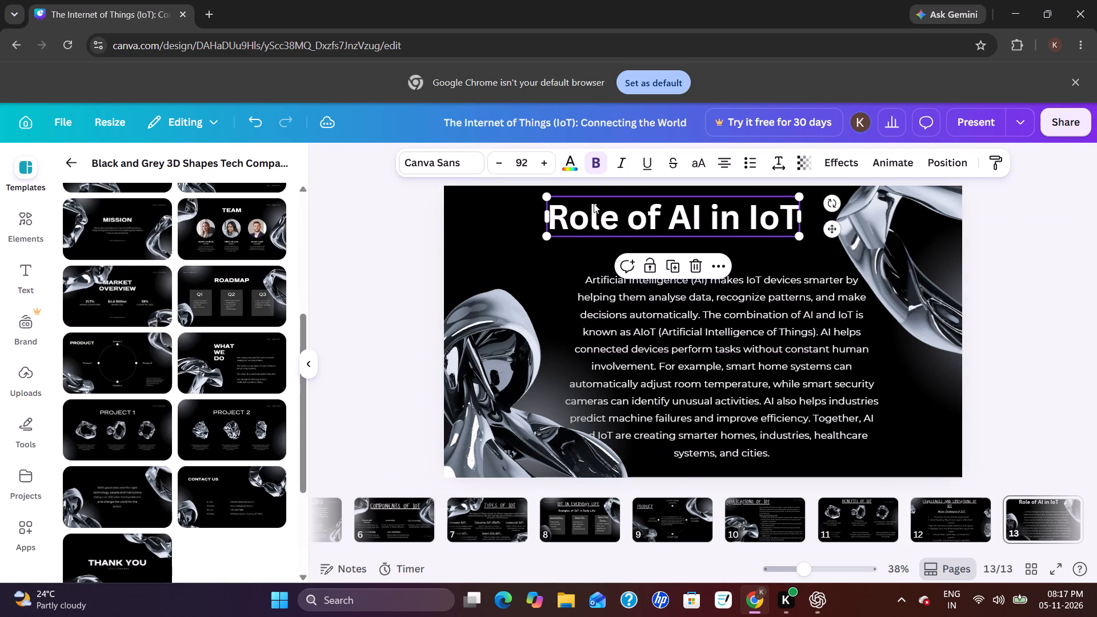
Style the page 13 heading with the grey-to-white gradient colour, Hangyaboly font, underline and size 99.
click(569, 165)
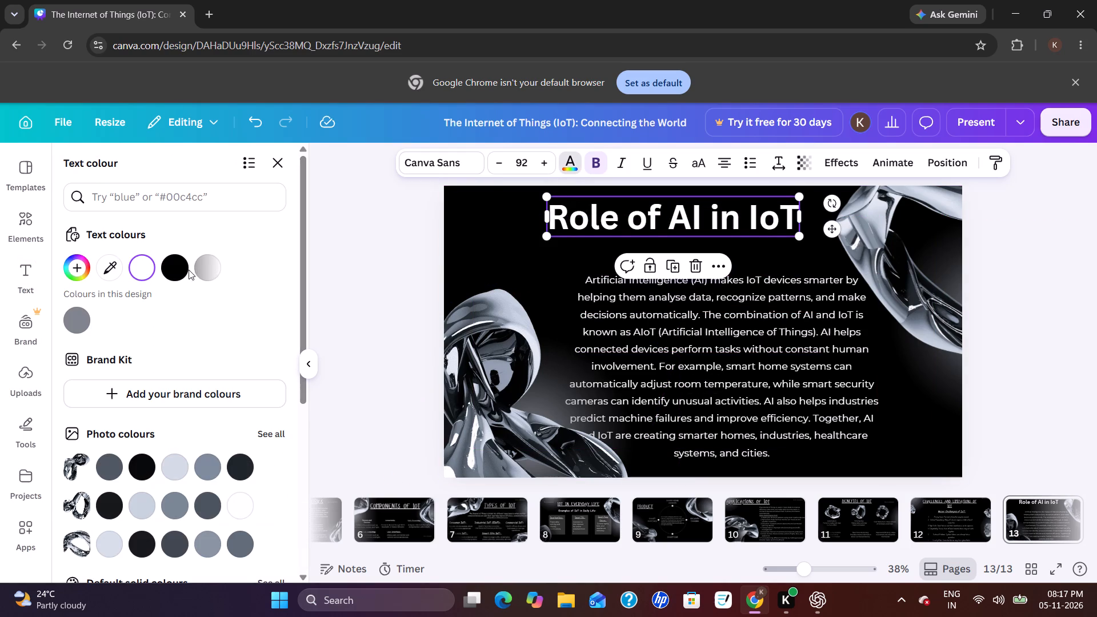
click(198, 270)
click(355, 273)
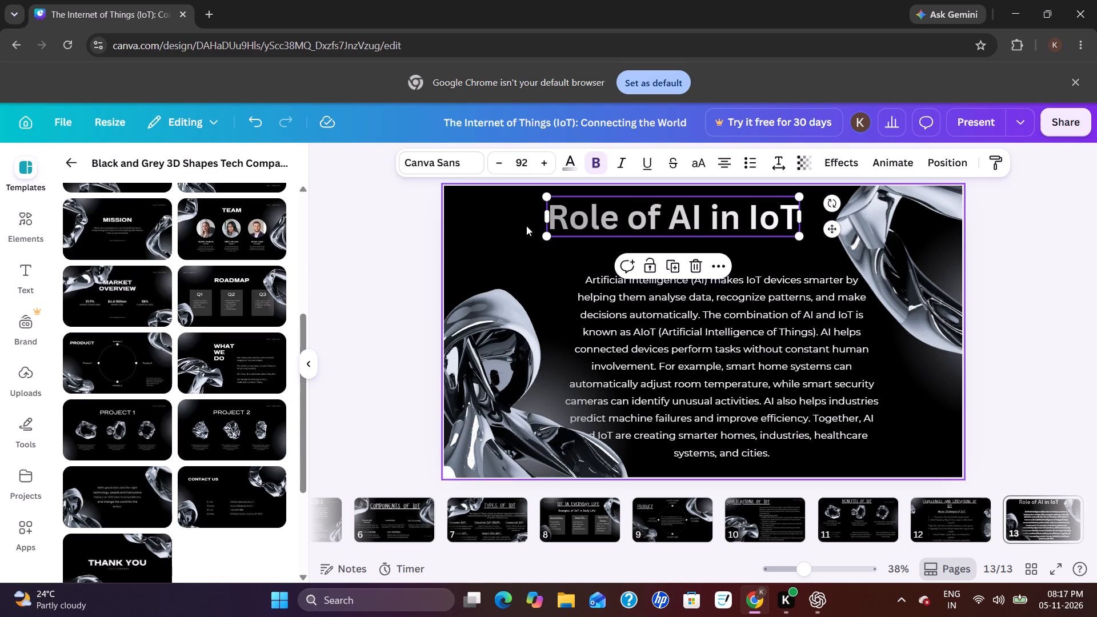
click(441, 169)
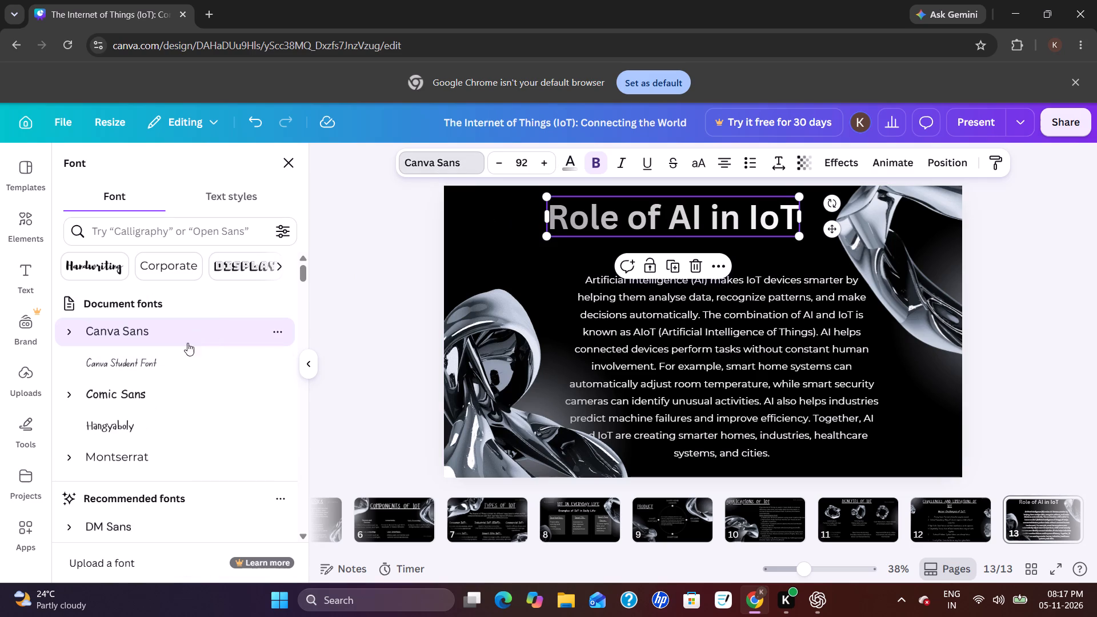
click(143, 422)
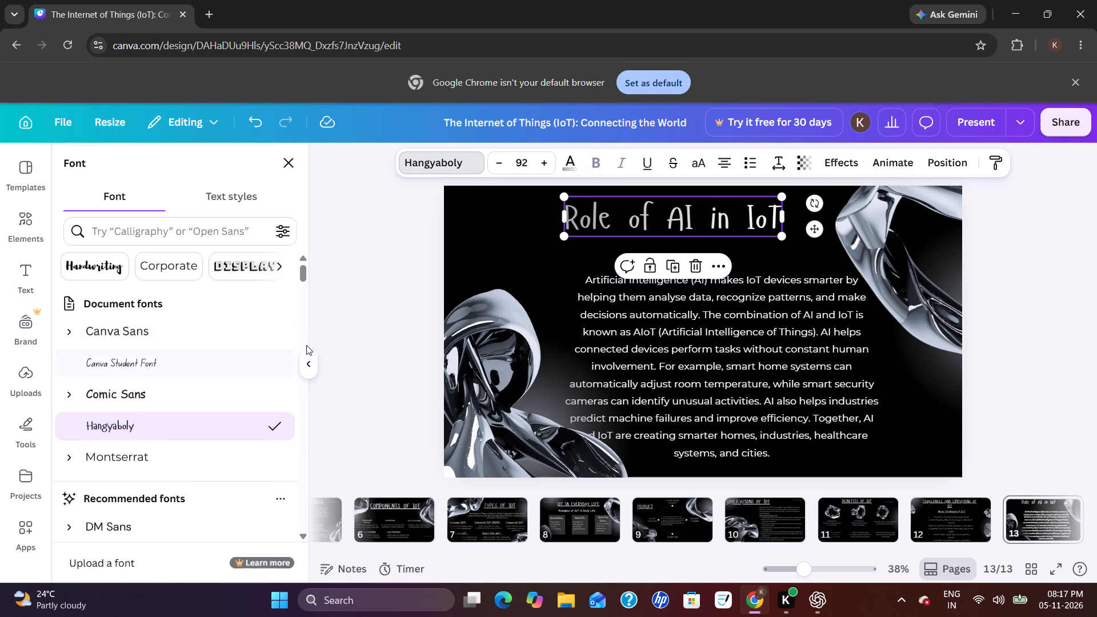
click(345, 337)
click(643, 164)
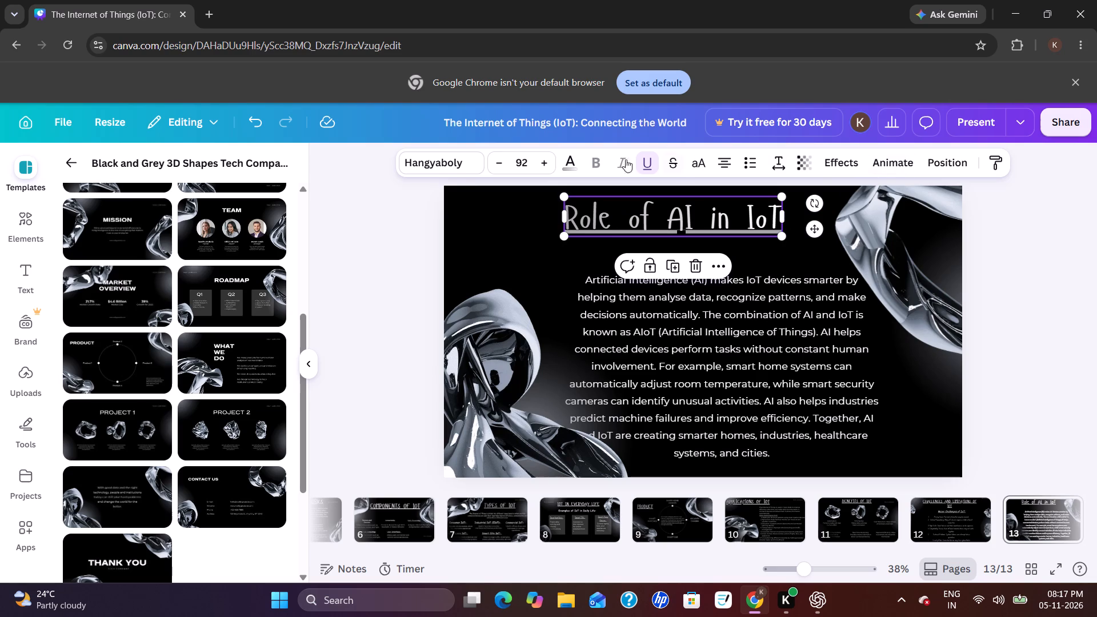
triple_click(547, 163)
triple_click(547, 163)
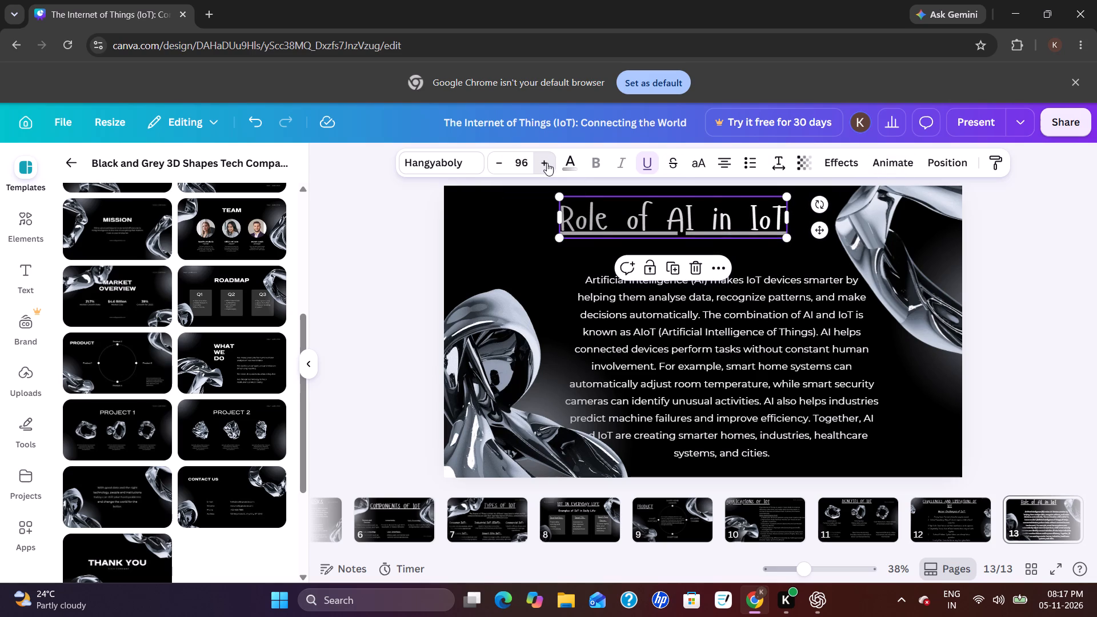
click(547, 163)
Nudge the heading slightly down and left, and move the paragraph up closer beneath it.
drag(606, 206, 596, 210)
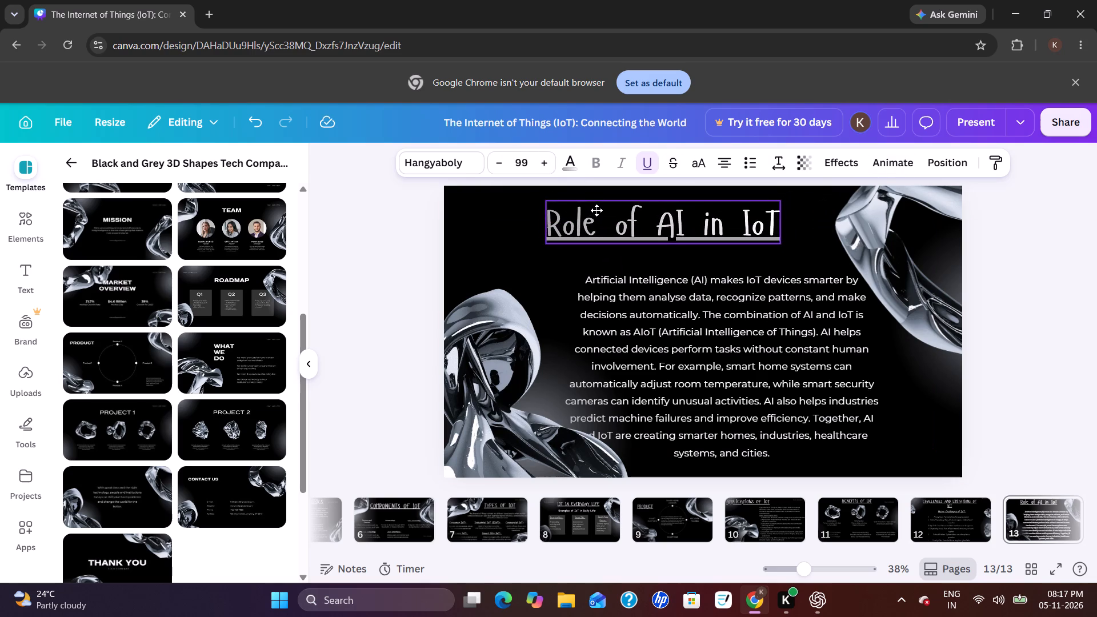
drag(596, 210, 604, 214)
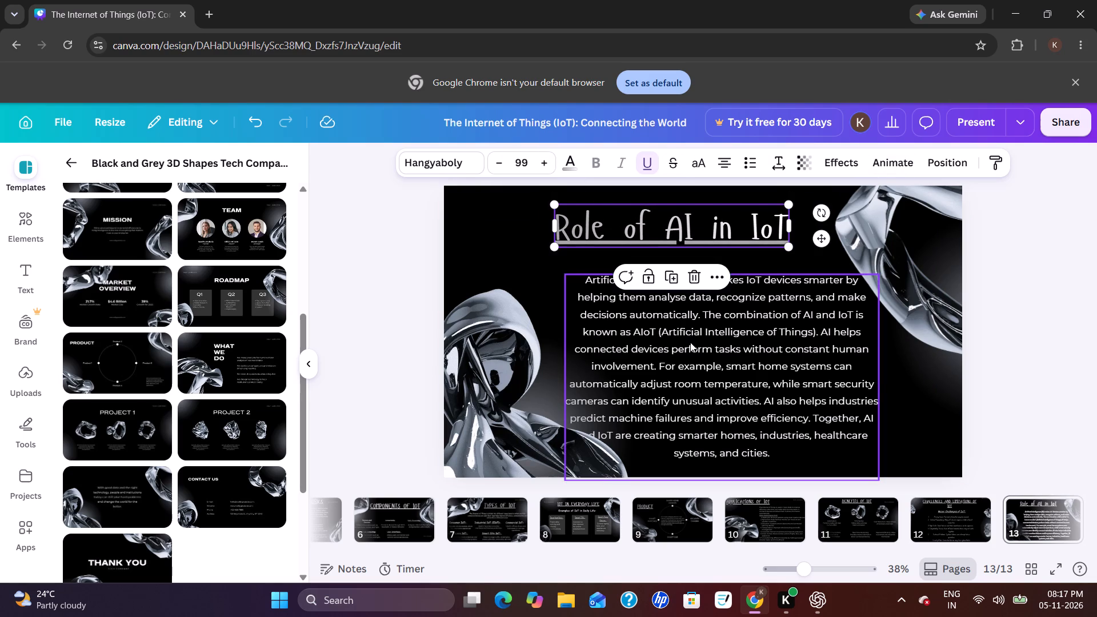
click(690, 342)
drag(674, 319, 679, 310)
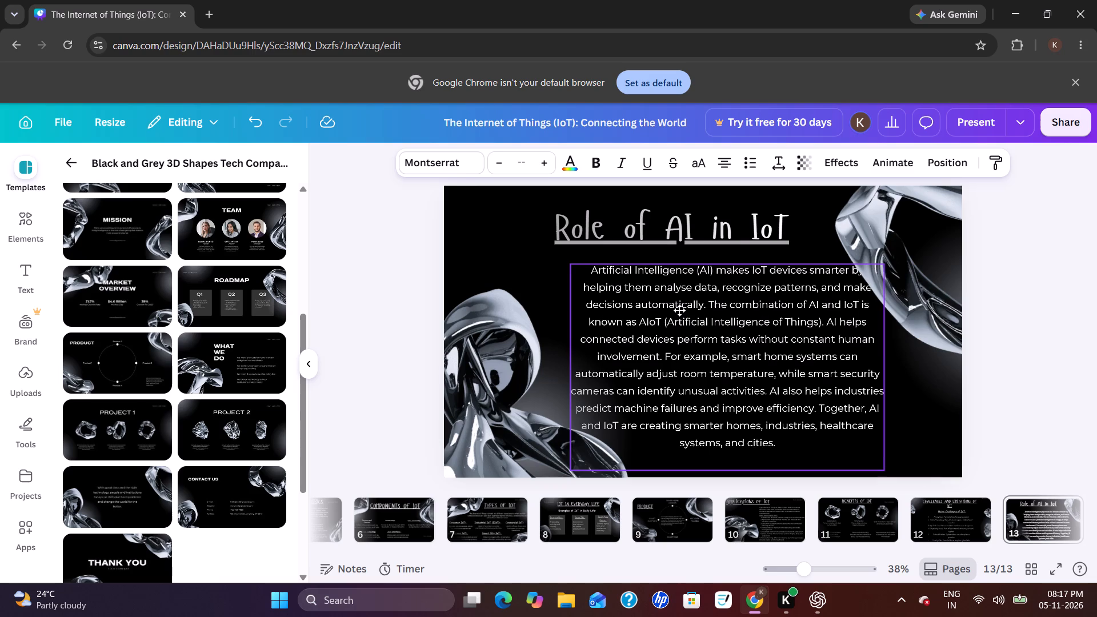
drag(679, 310, 675, 310)
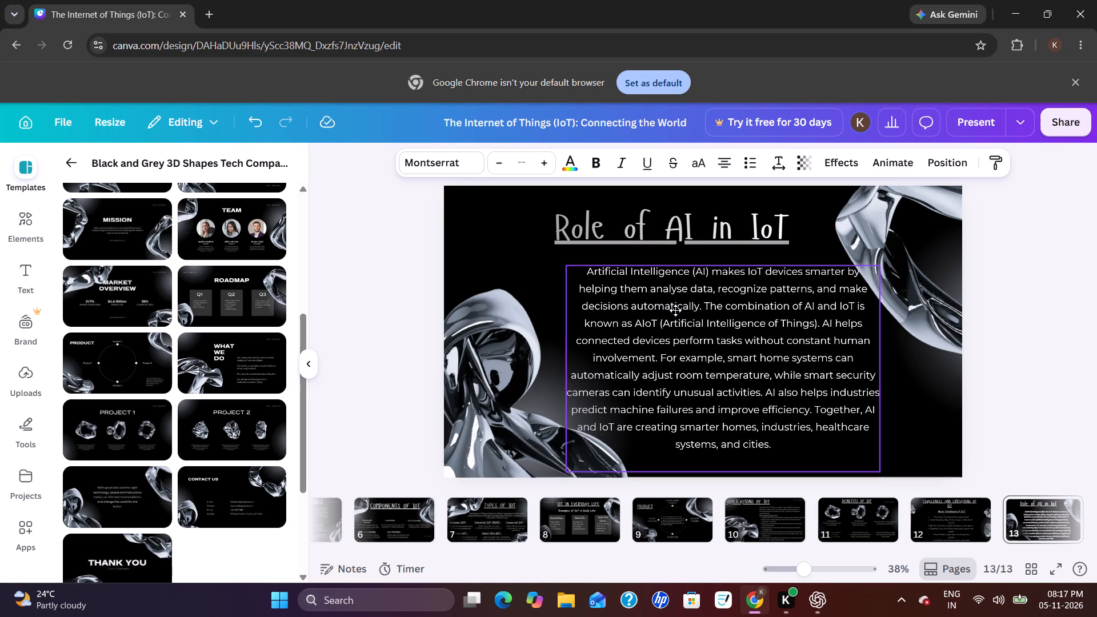
drag(675, 310, 675, 310)
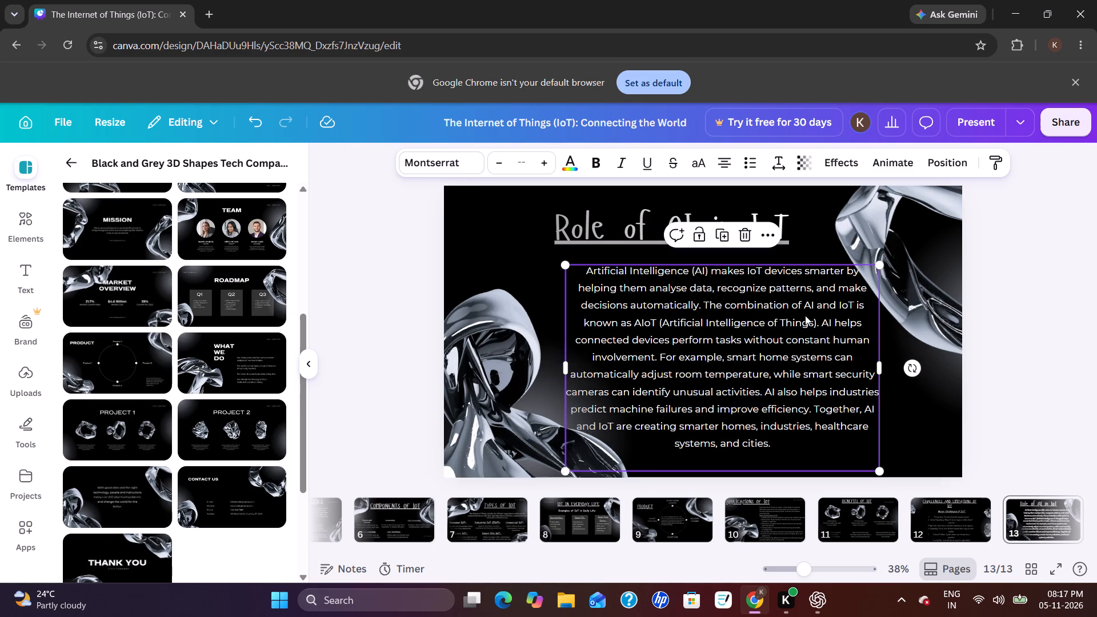
click(999, 316)
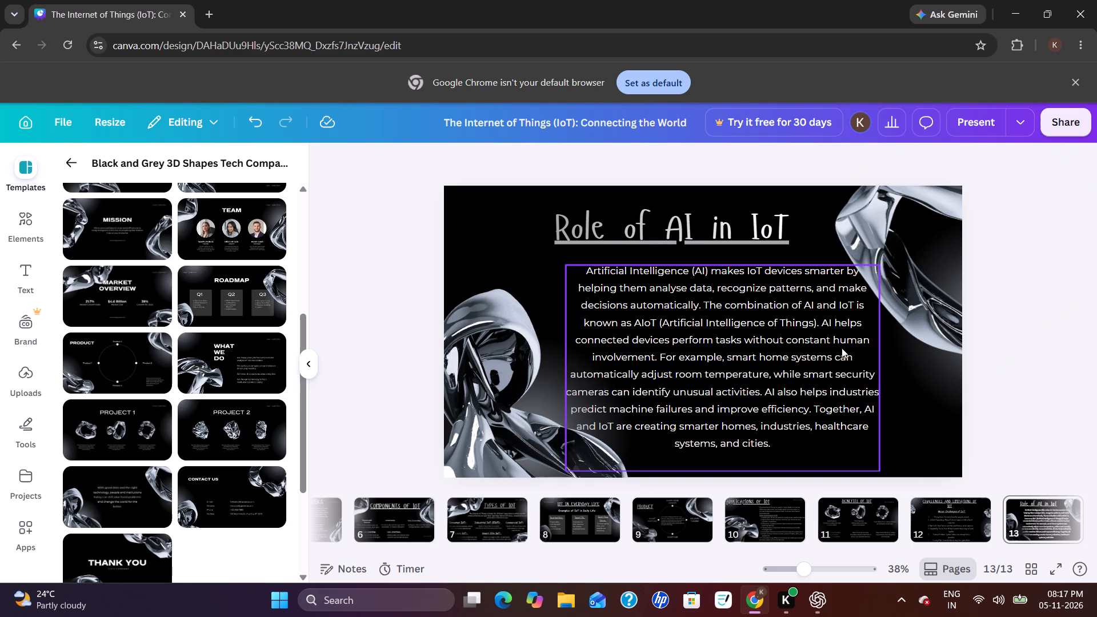
Apply the grey-to-white gradient text colour to page 12's "Challenges and Limitations of IoT" heading and its "Major Challenges of IoT:" subheading.
click(985, 522)
scroll(985, 522, left, 1)
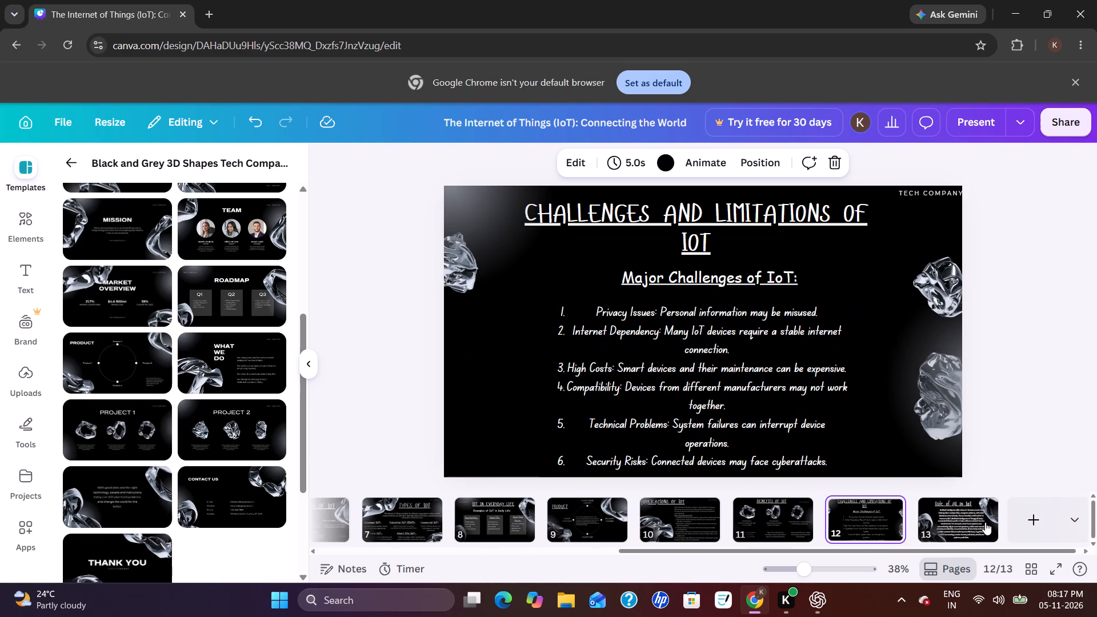
click(723, 227)
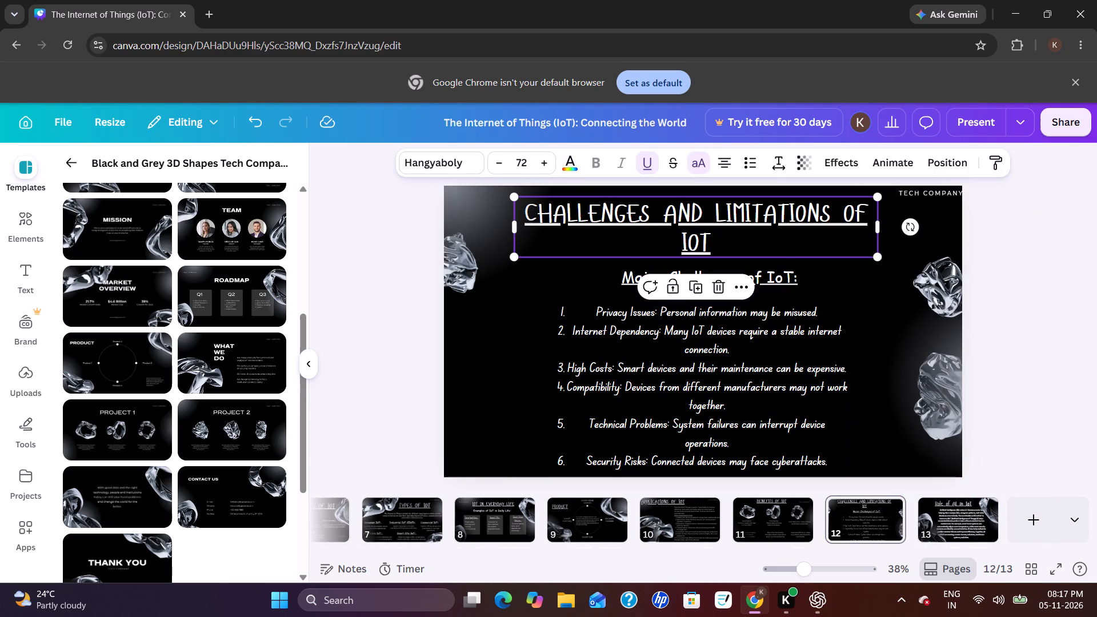
click(578, 161)
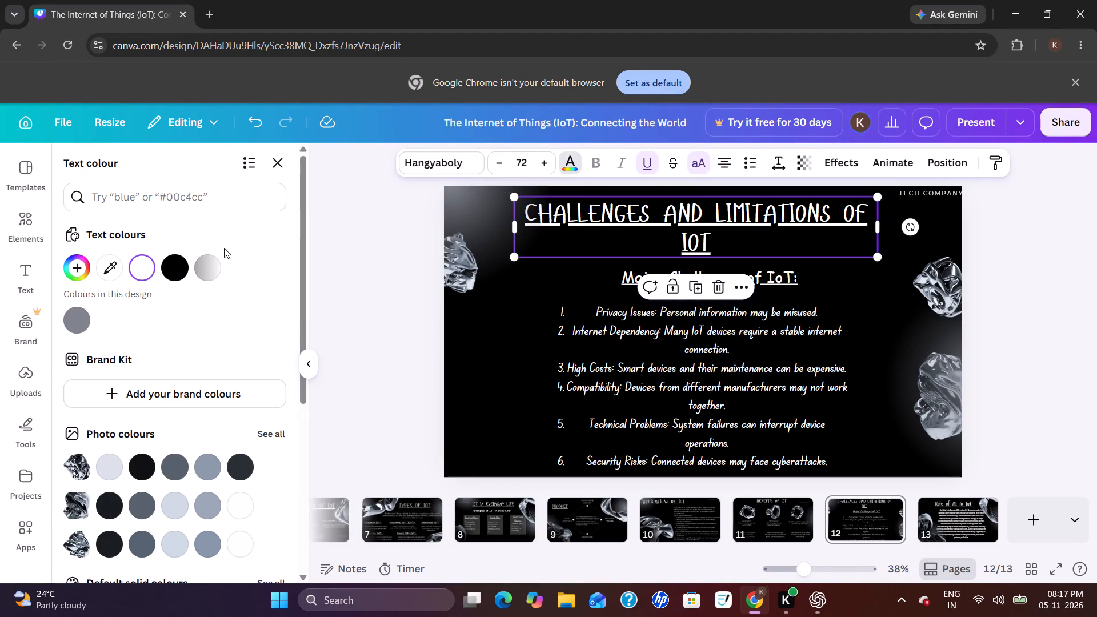
click(217, 258)
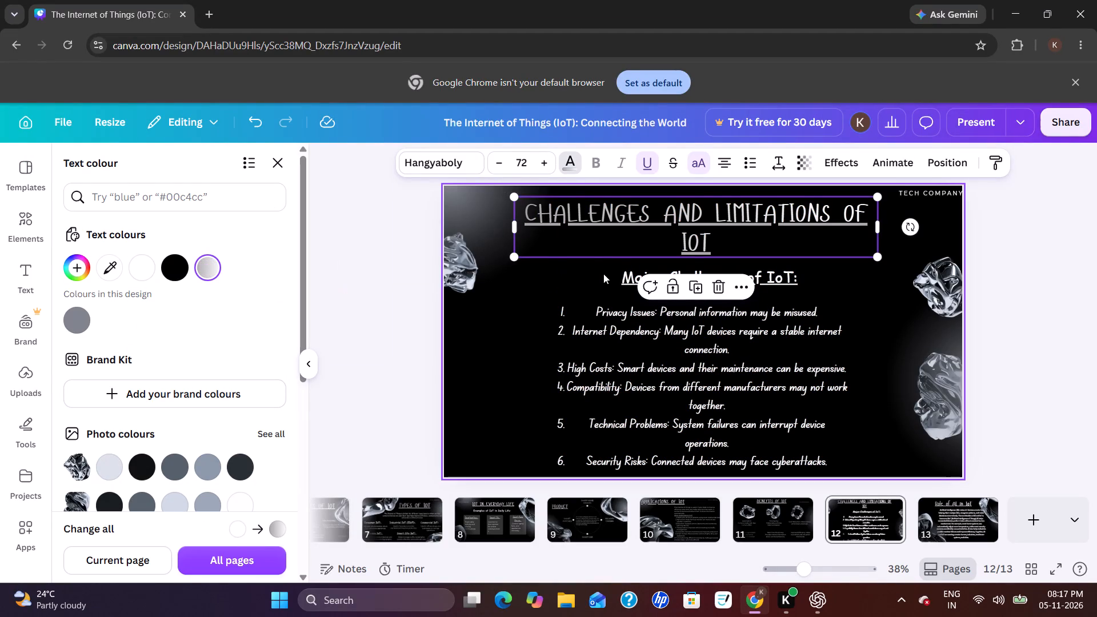
click(627, 277)
click(217, 266)
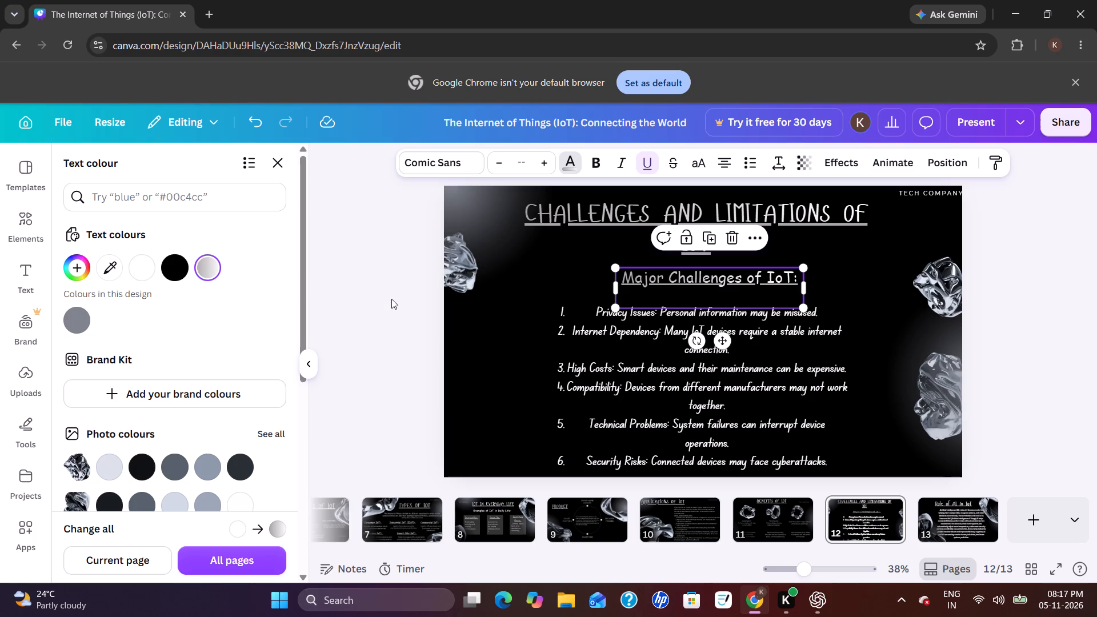
click(999, 303)
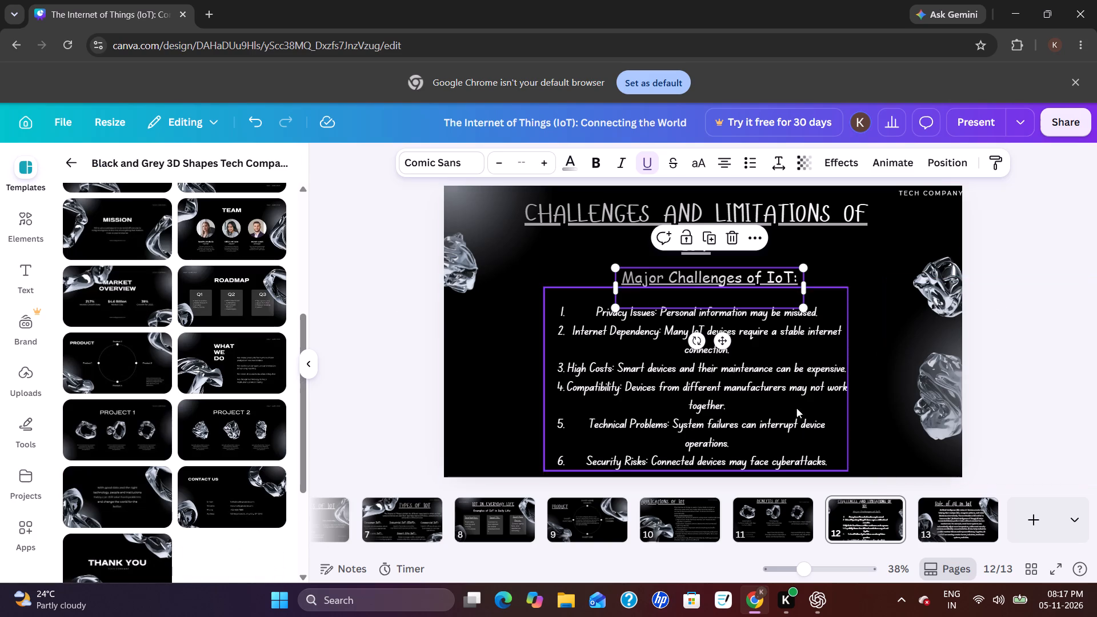
Shift the upper-right decorative metallic shape on page 13 slightly outward, away from the paragraph.
click(943, 506)
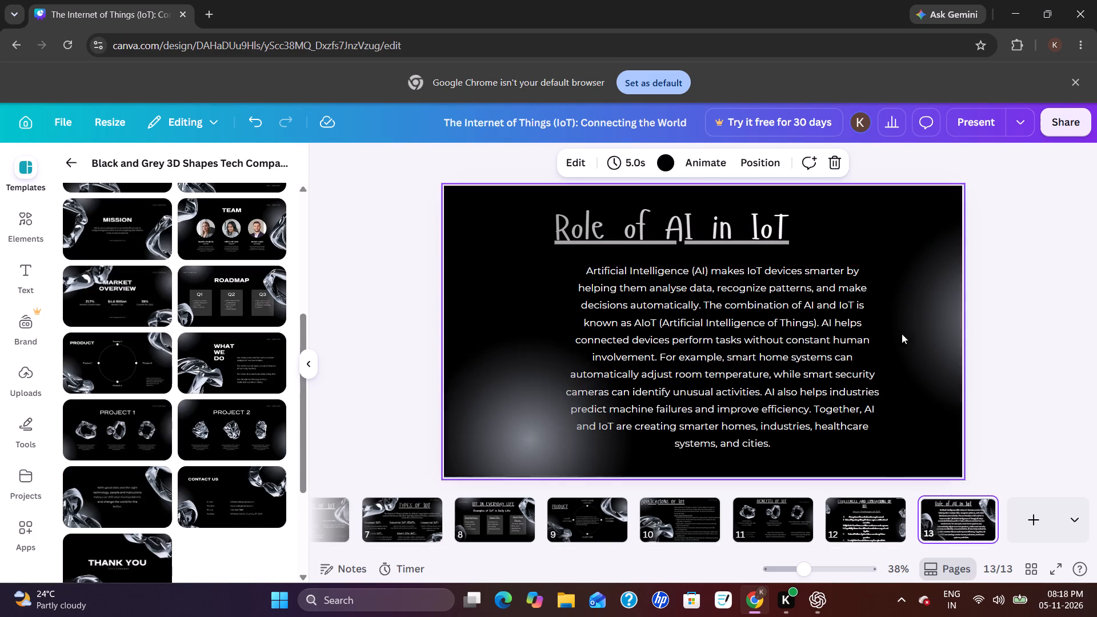
click(922, 282)
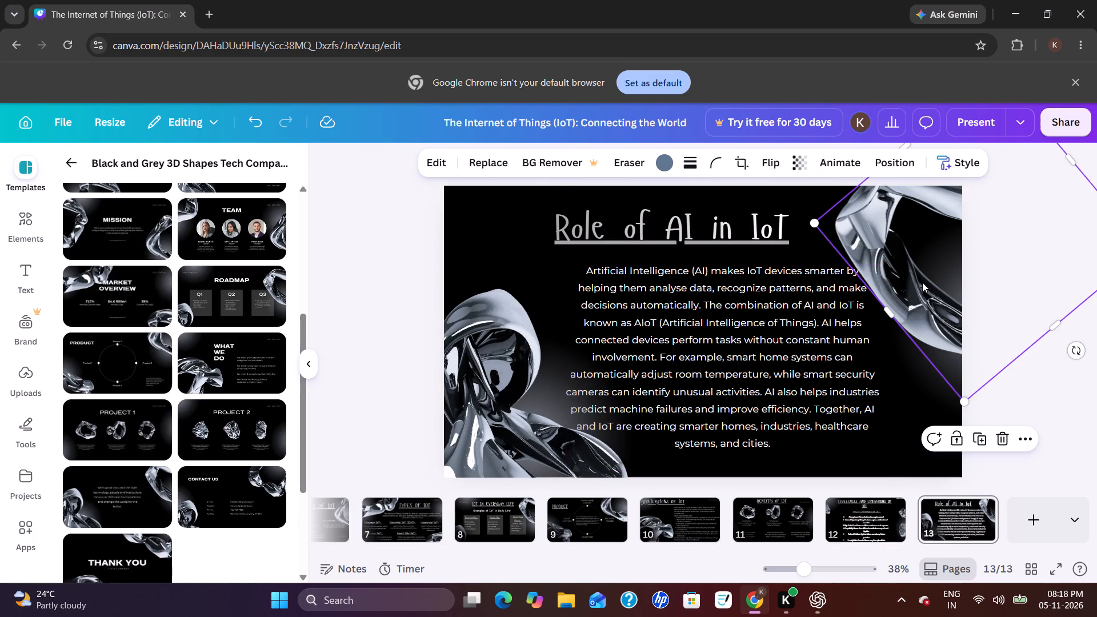
click(922, 282)
drag(922, 282, 953, 276)
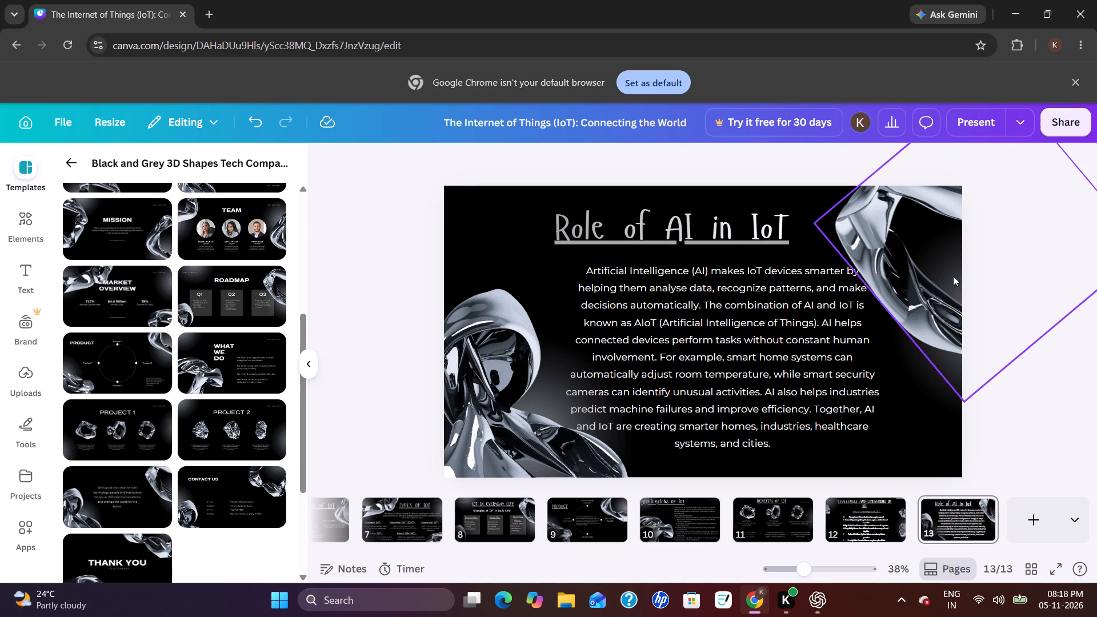
click(900, 279)
drag(883, 276, 886, 272)
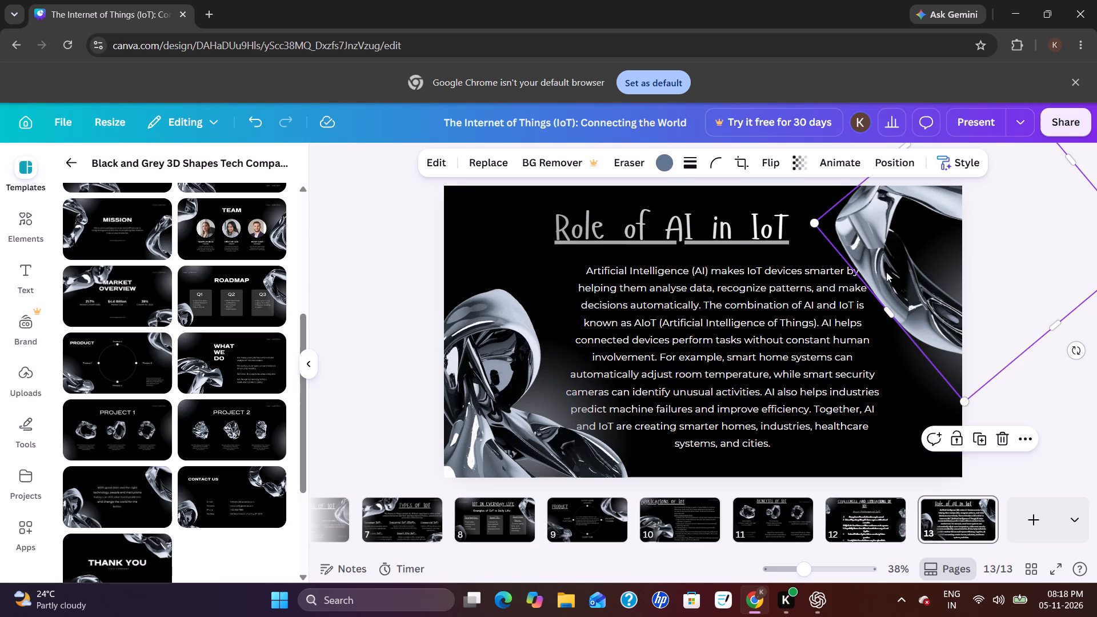
drag(886, 272, 895, 279)
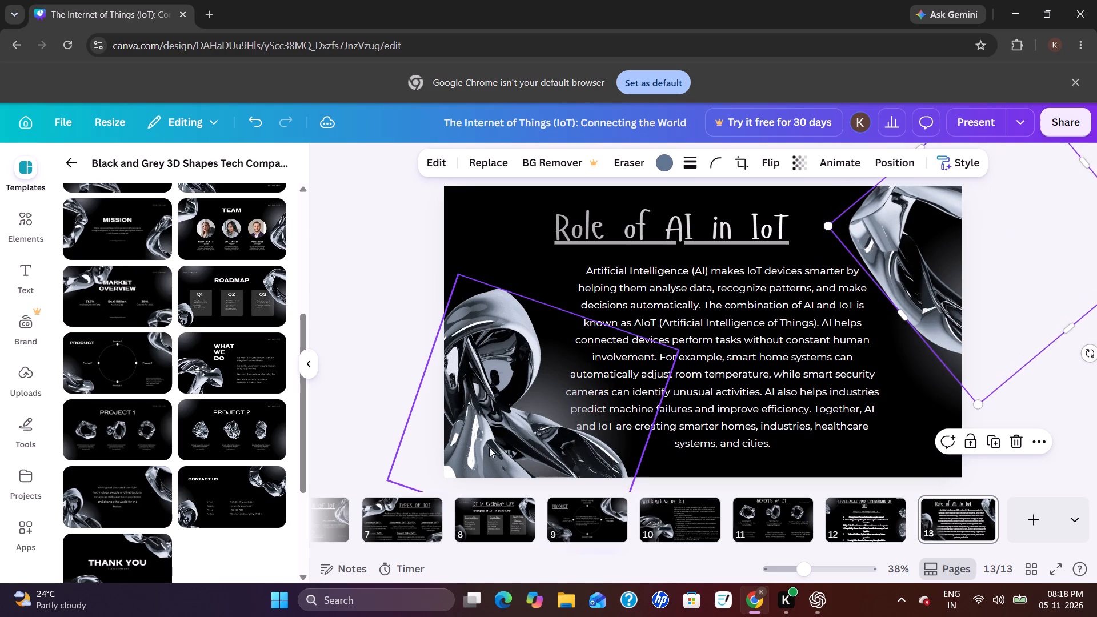
click(325, 368)
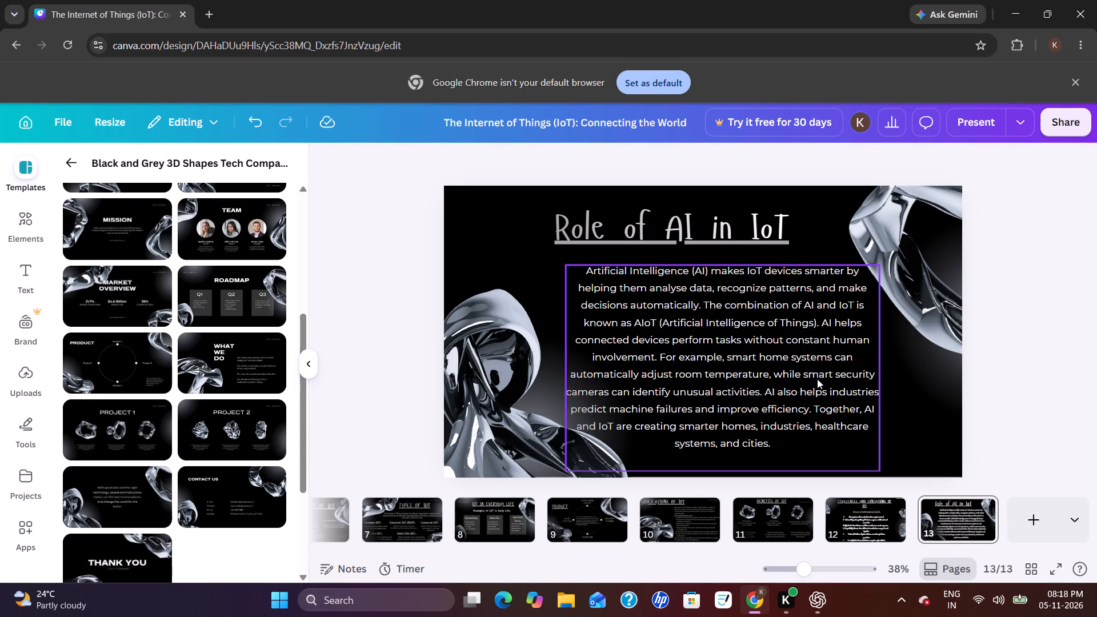
Add the template's centred quote layout as page 14 and clear its placeholder text.
click(131, 500)
click(653, 384)
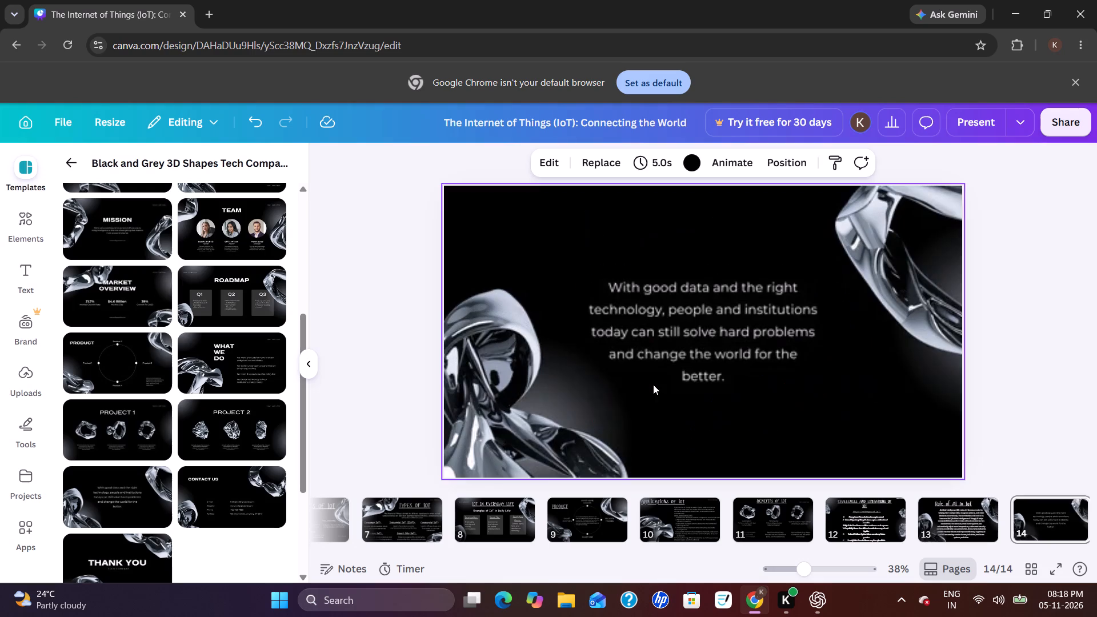
scroll(987, 514, left, 5)
click(941, 528)
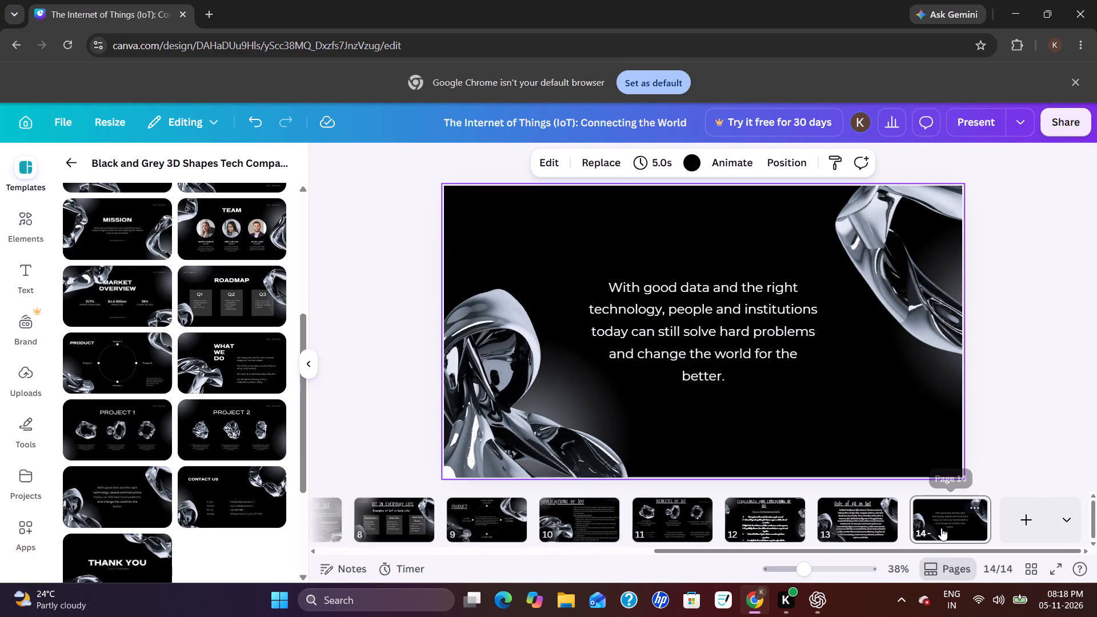
double_click(694, 370)
key(BackSpace)
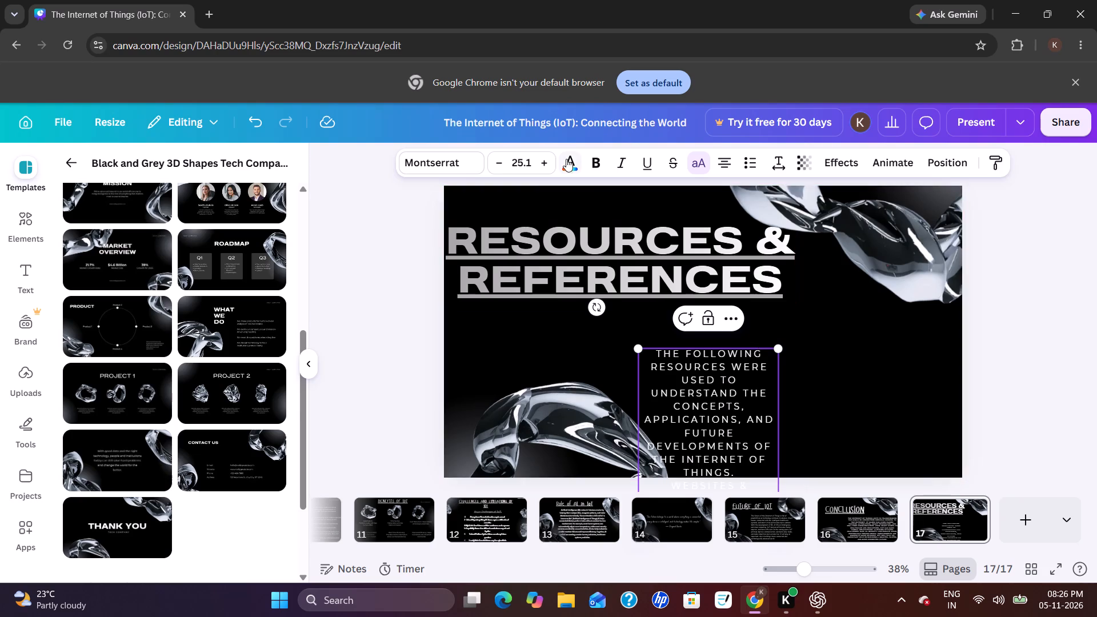
Reduce the references text to size 15.1.
triple_click(499, 164)
click(499, 164)
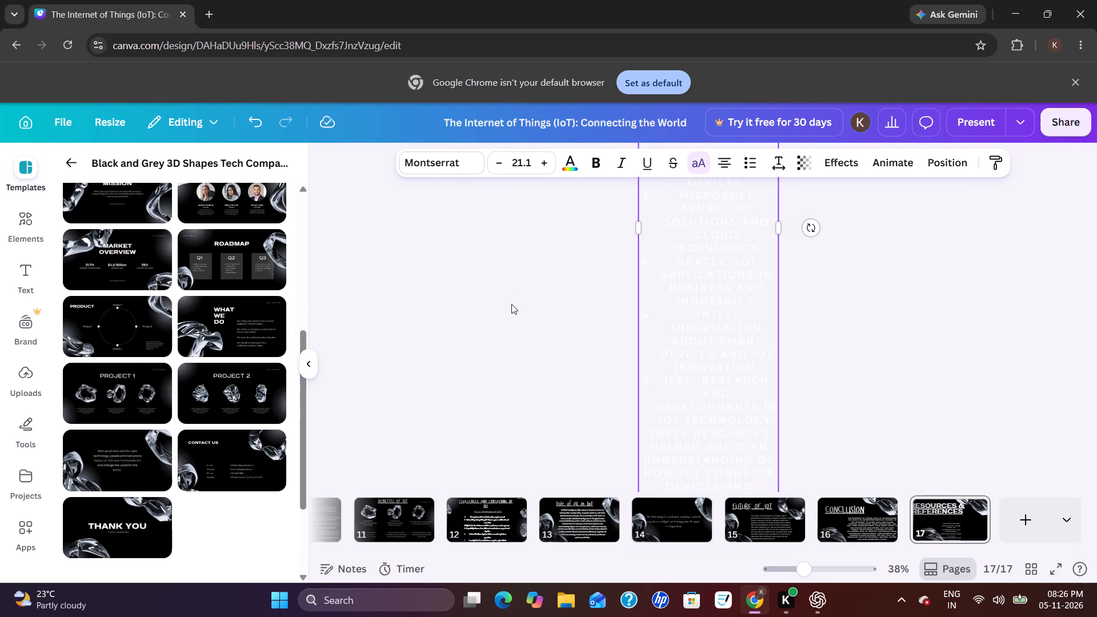
triple_click(502, 173)
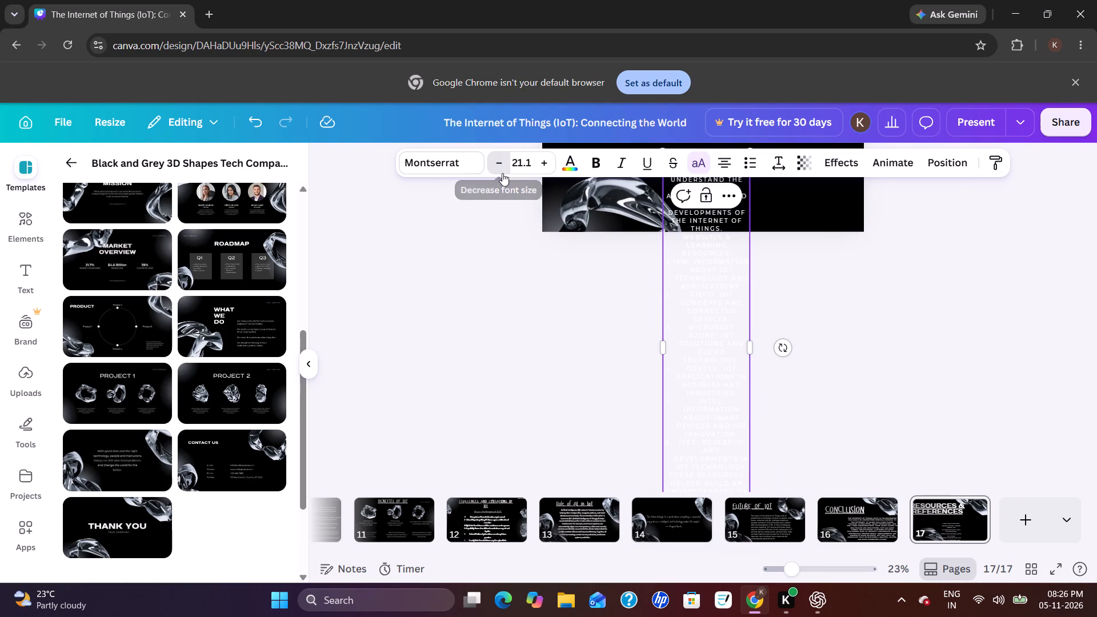
triple_click(502, 173)
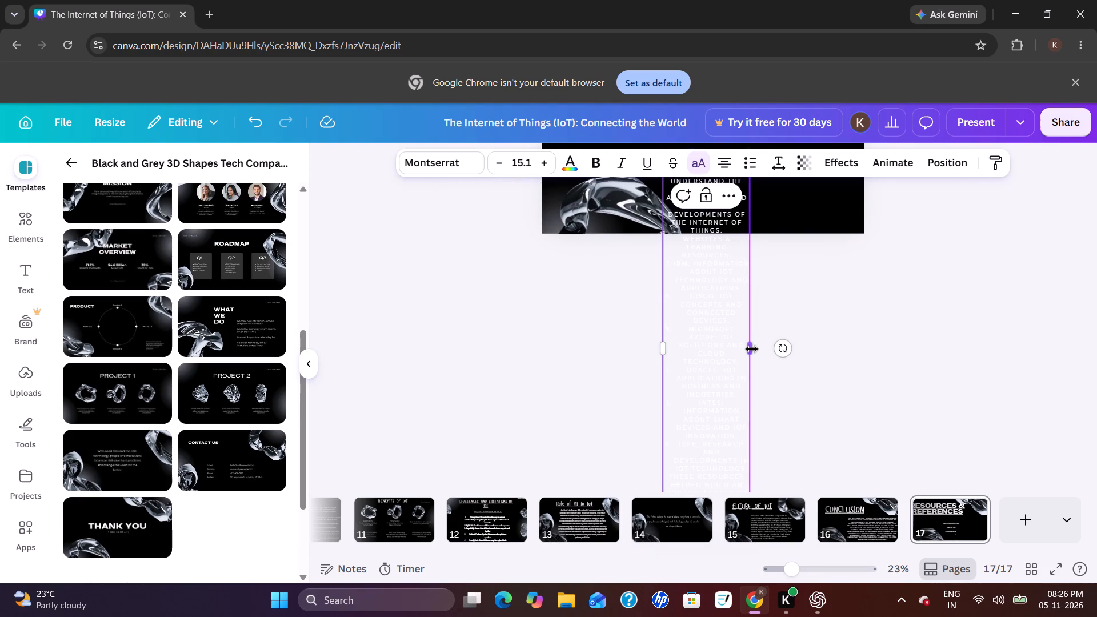
Widen the references text box to the slide's right edge and scale it up from its upper-left corner.
right_drag(752, 349, 857, 308)
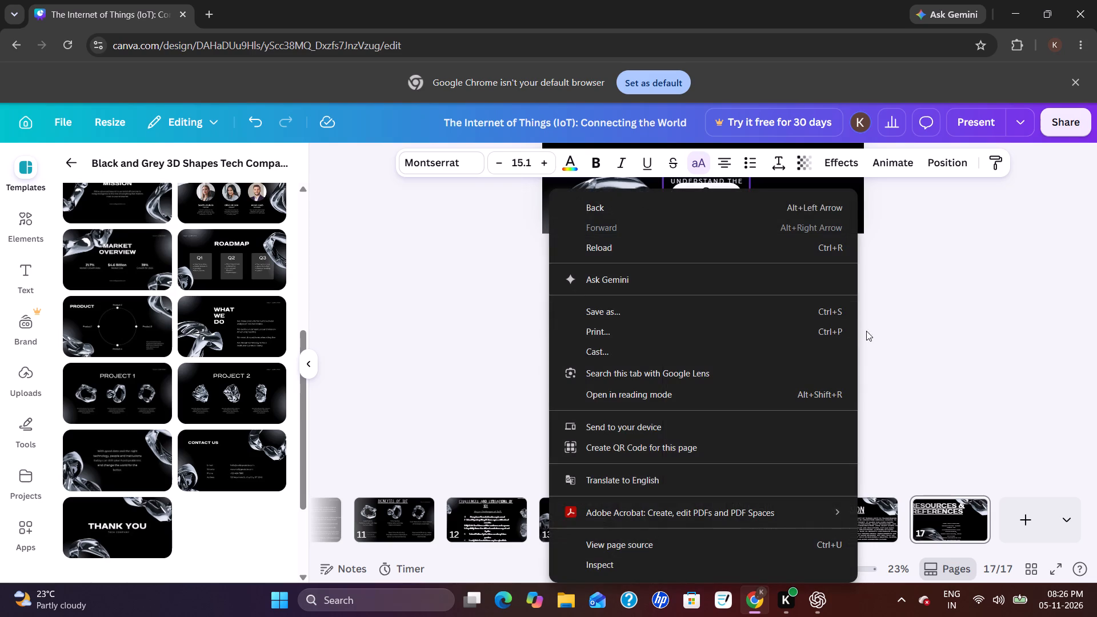
click(883, 335)
click(728, 387)
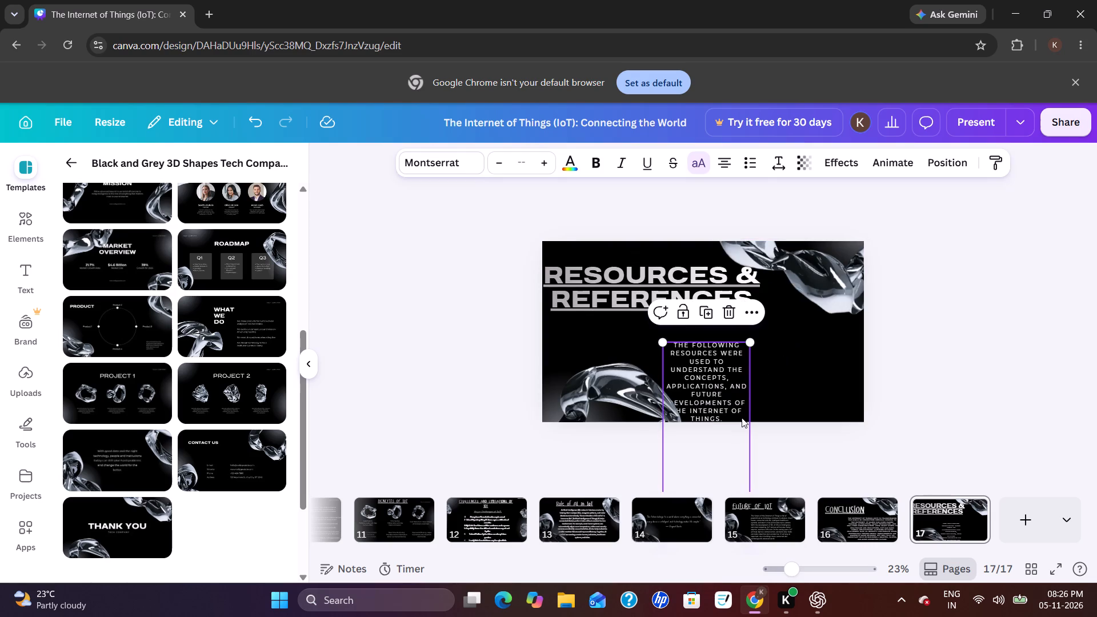
scroll(742, 418, down, 2)
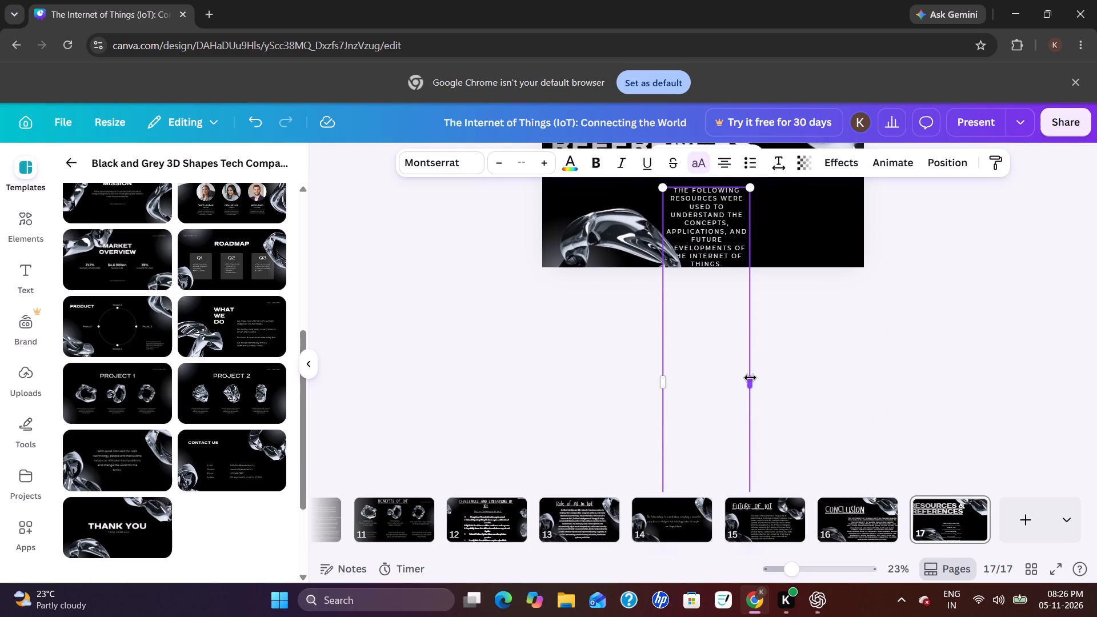
drag(750, 378, 855, 365)
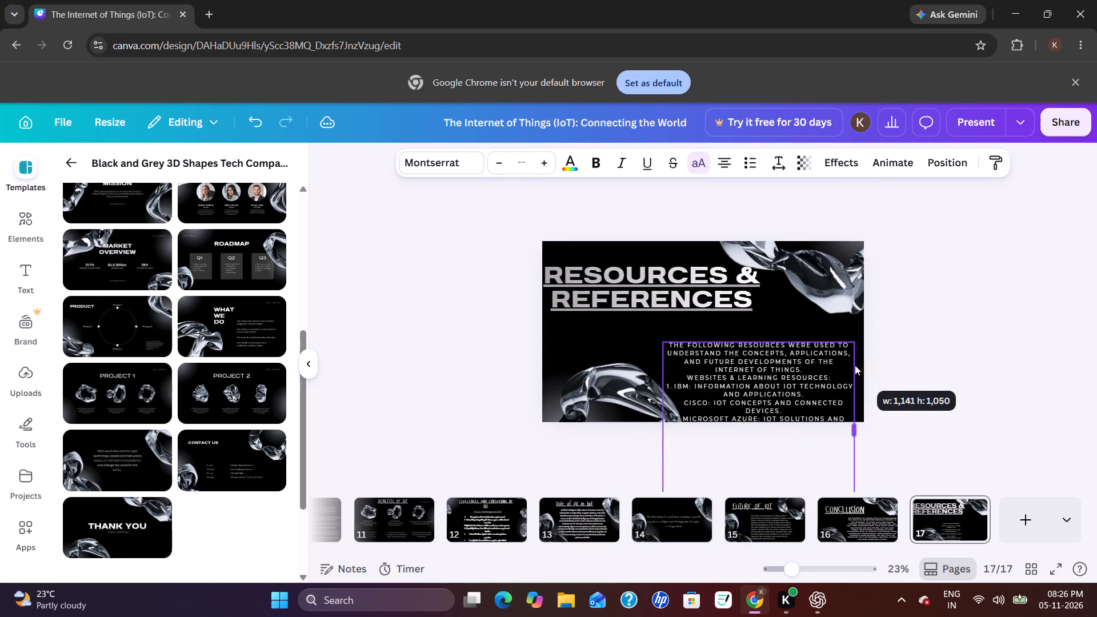
drag(855, 365, 861, 367)
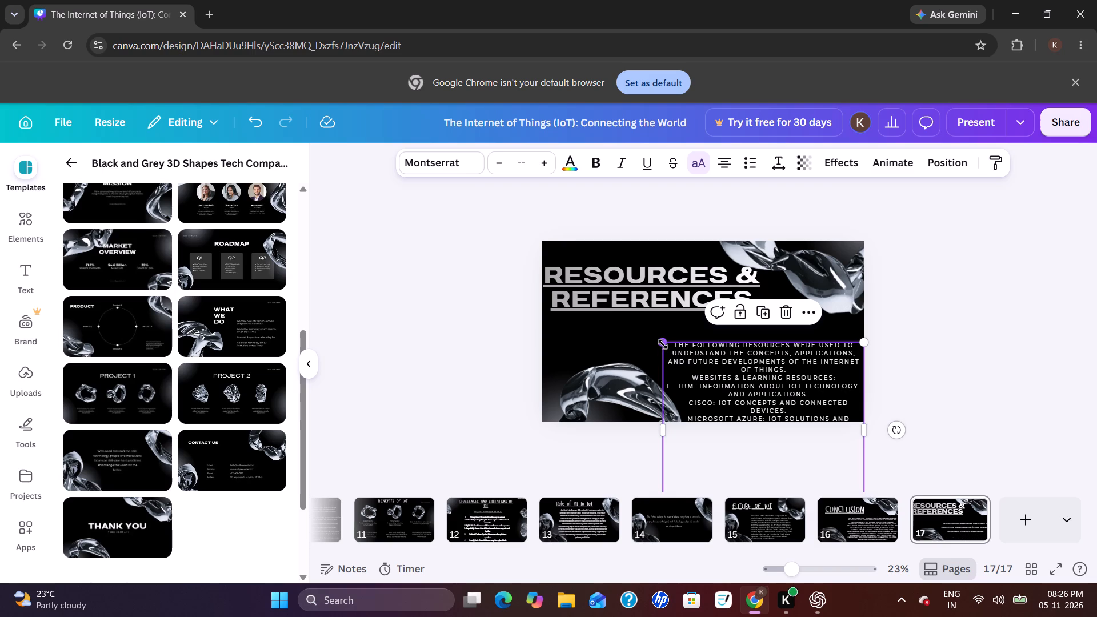
drag(663, 344, 614, 332)
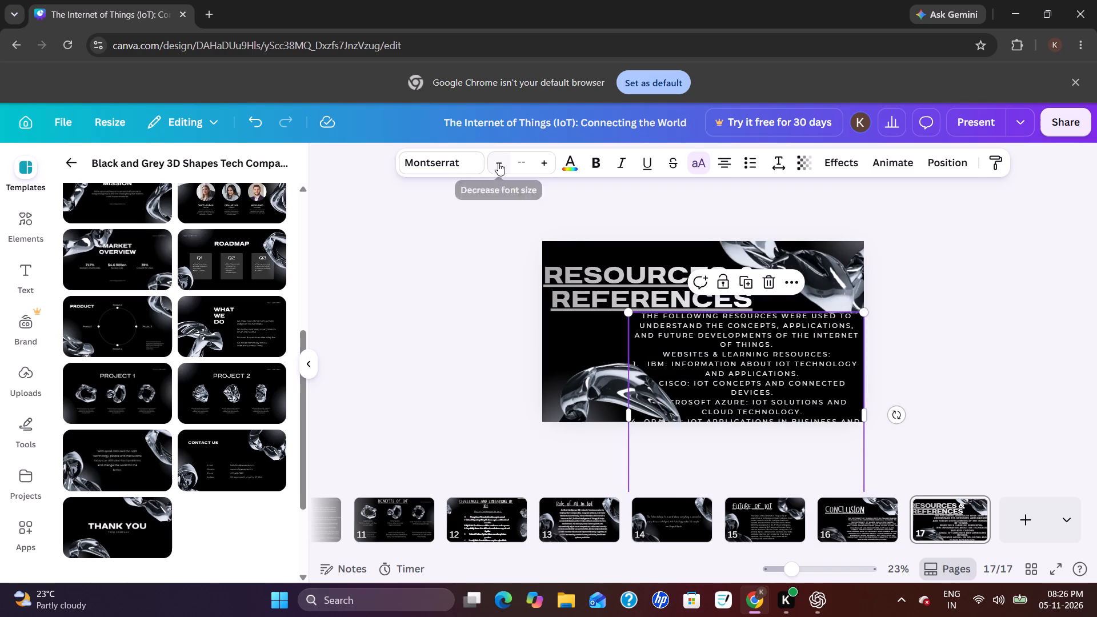
Decrease the references text's font size until the whole list fits on page 17.
triple_click(498, 163)
triple_click(498, 163)
triple_click(498, 163)
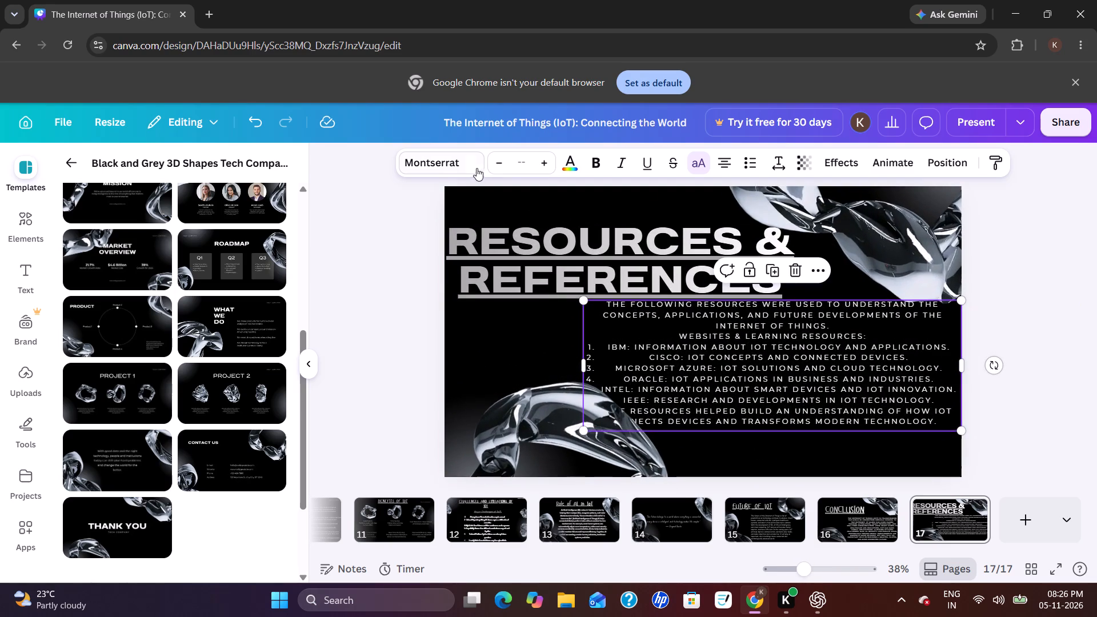
Set the references text in Canva Student Font and increase its size by two increments.
click(466, 166)
click(221, 329)
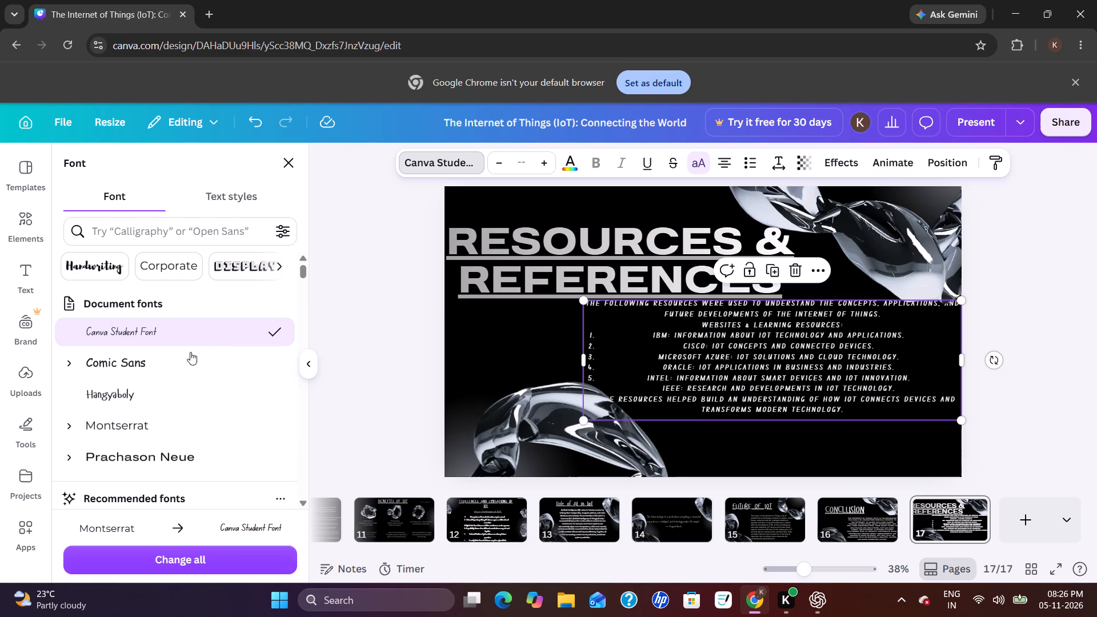
click(179, 362)
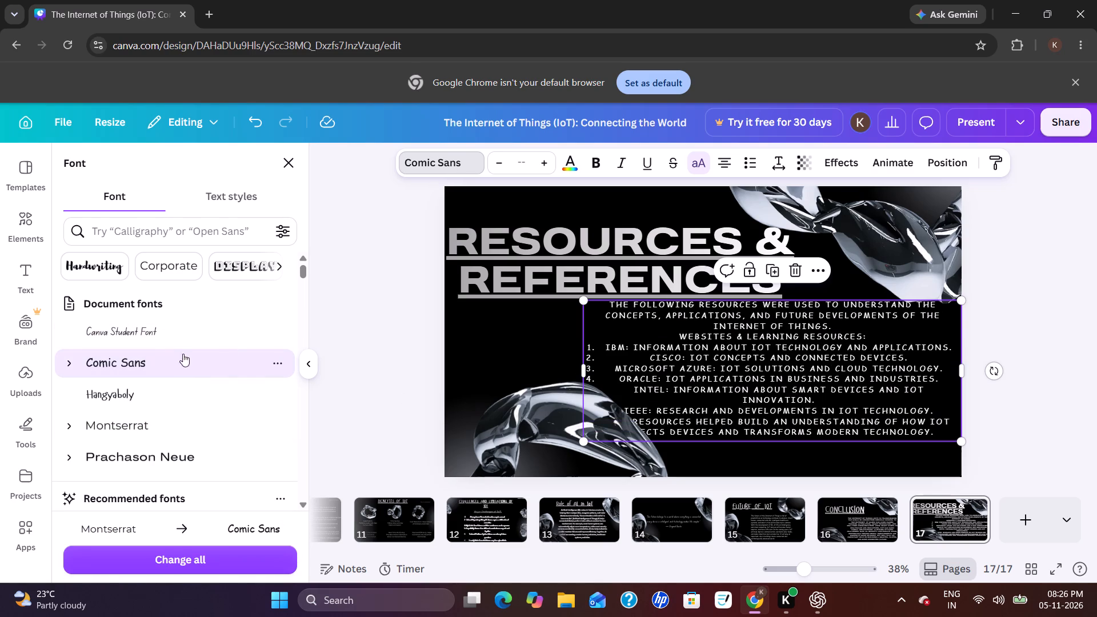
click(181, 338)
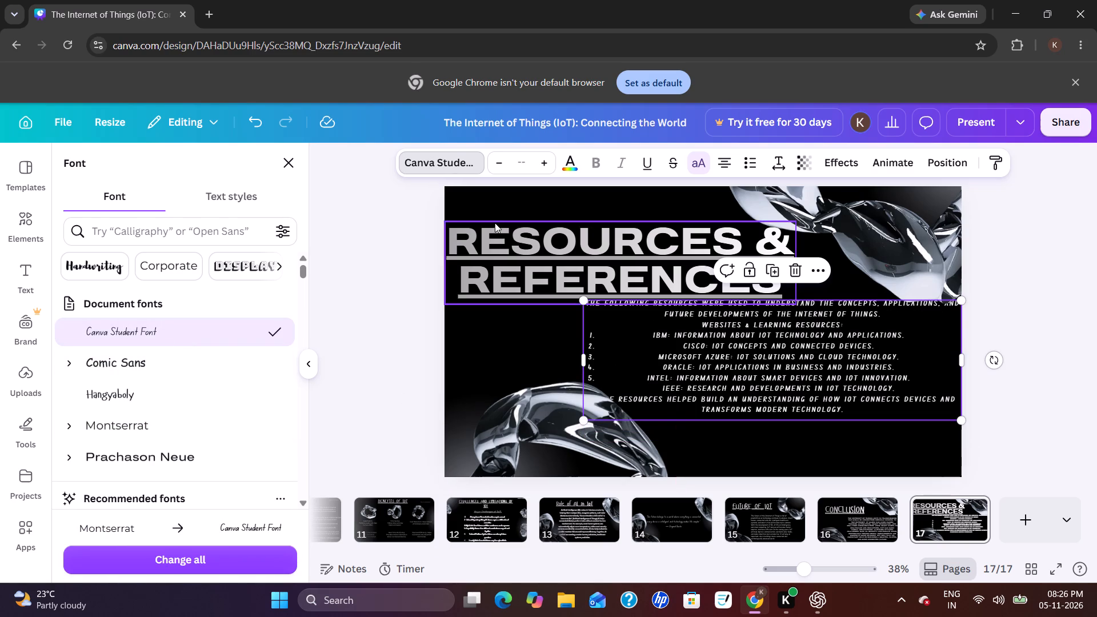
click(552, 159)
click(552, 159)
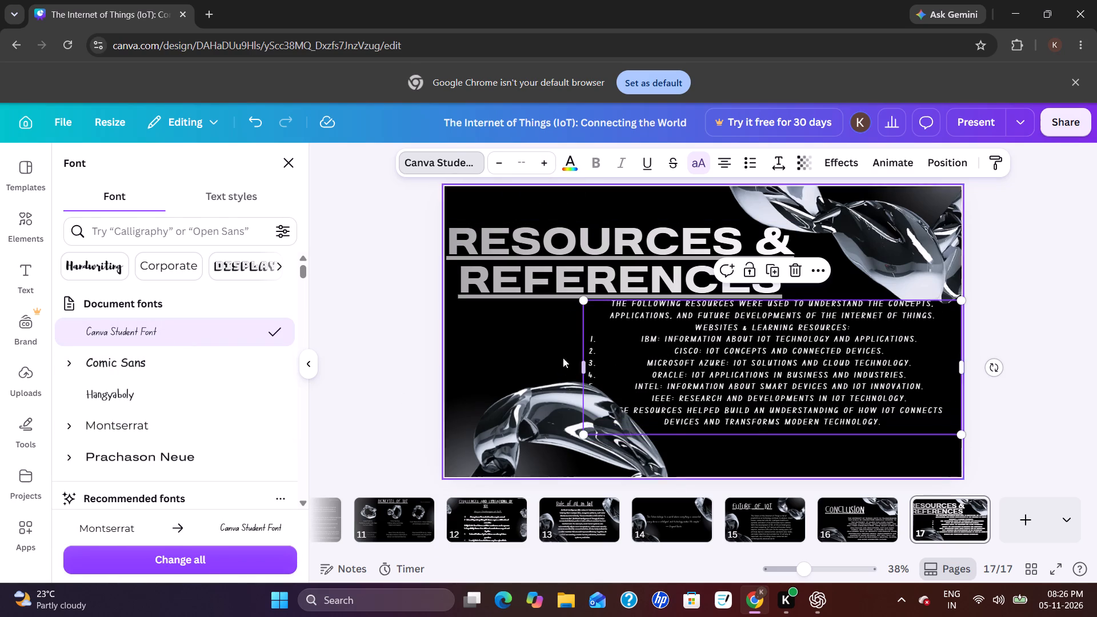
Shift the lower-left glass shape on page 17 further left, clear of the references text.
drag(548, 420, 486, 419)
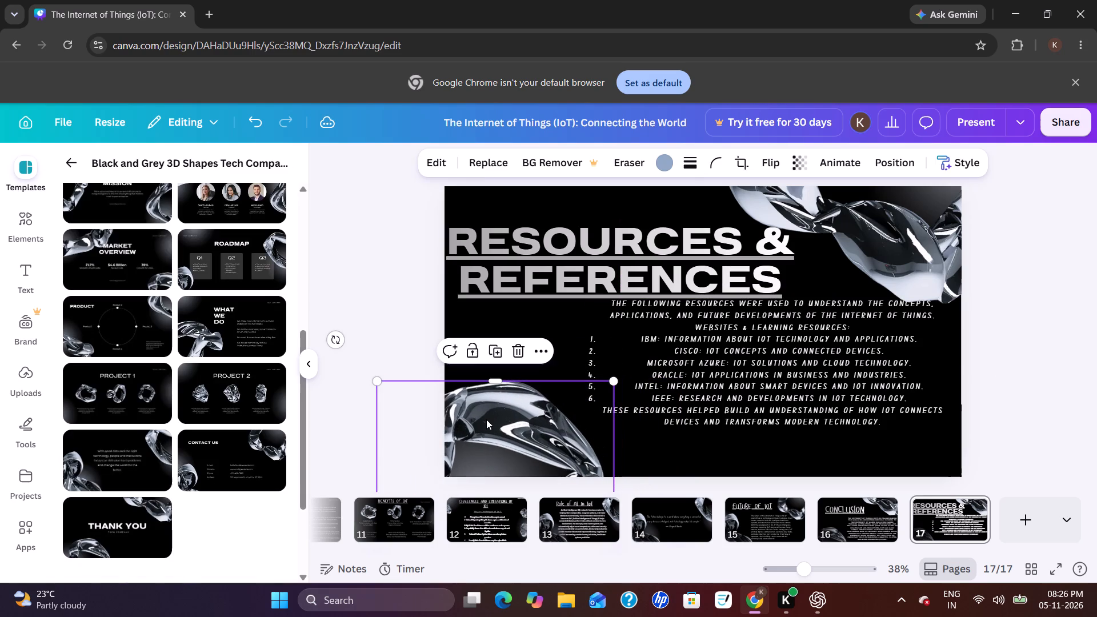
Move the references text slightly down, away from the title.
click(697, 411)
drag(697, 411, 700, 430)
click(1011, 322)
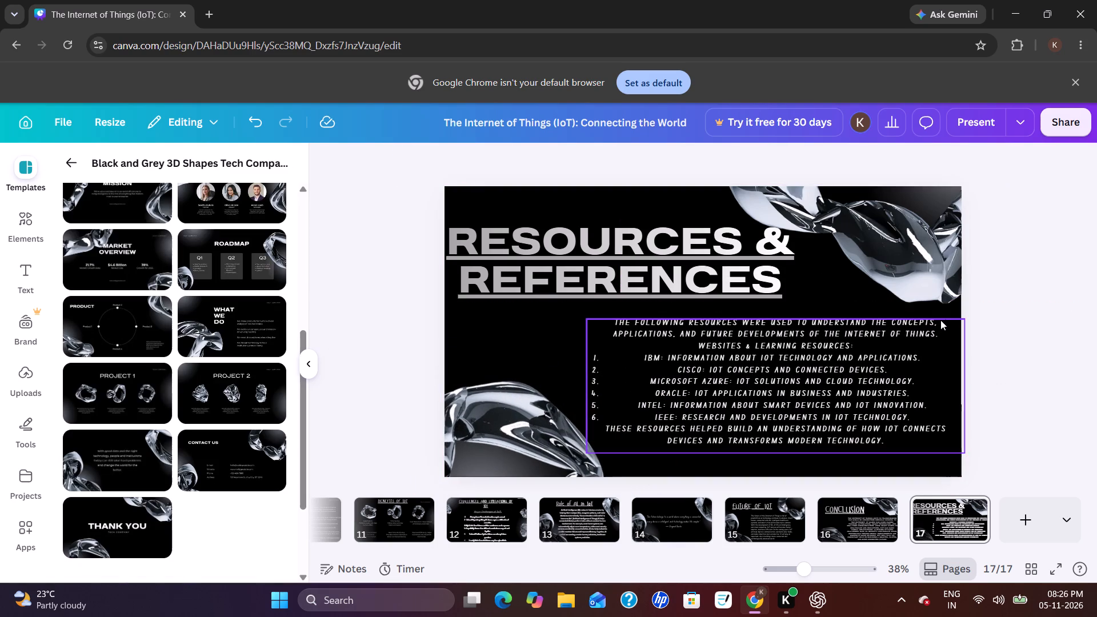
Insert a blank line between the "Websites & Learning Resources" heading and the numbered list on page 17.
click(941, 320)
click(914, 336)
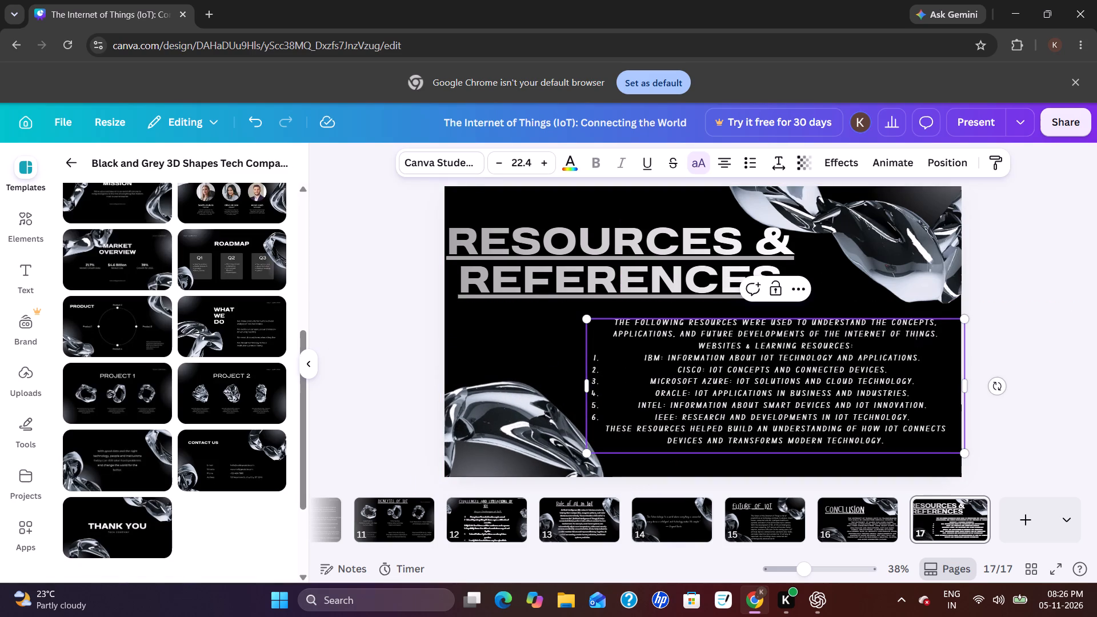
click(906, 339)
click(894, 344)
key(Return)
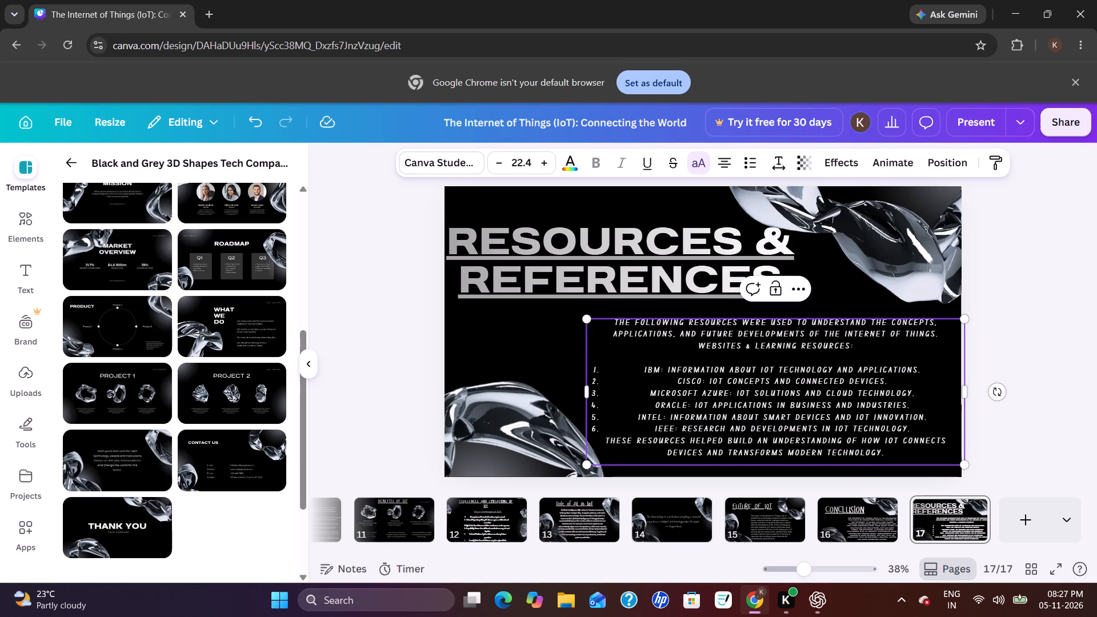
Enlarge the references text by scaling its box up and to the left, to a font size of about 23.2.
drag(588, 319, 574, 306)
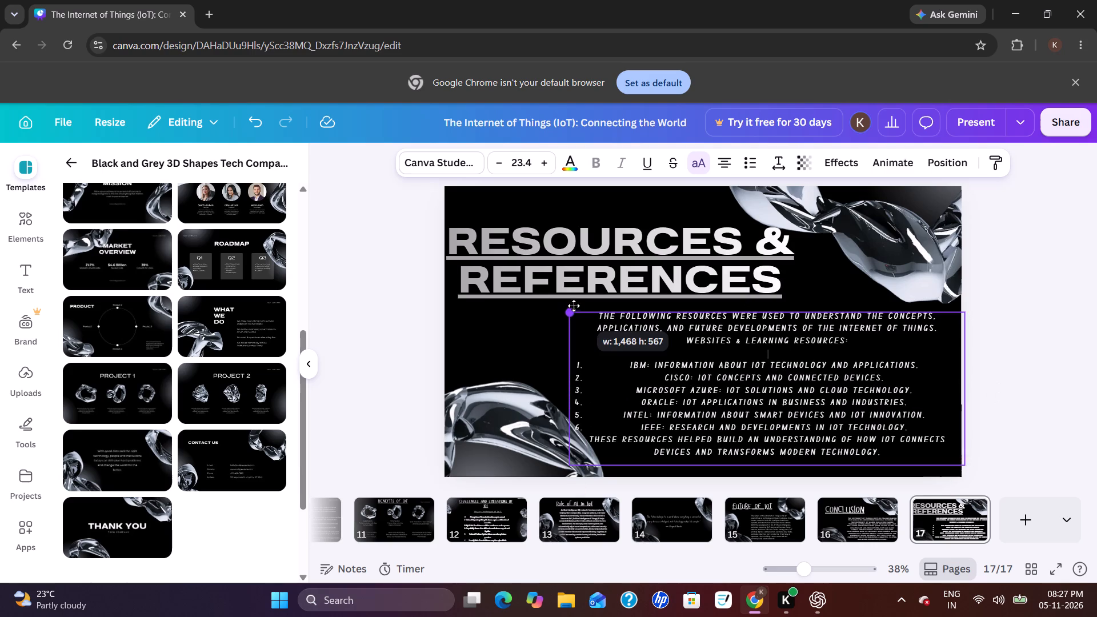
drag(574, 306, 578, 305)
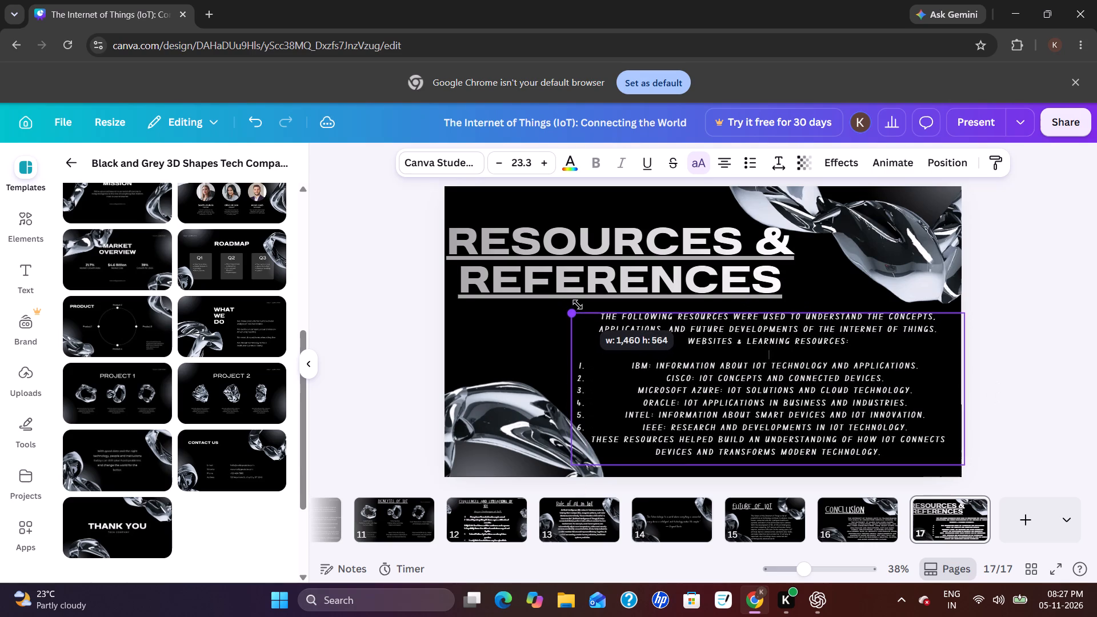
drag(578, 305, 579, 303)
click(1024, 338)
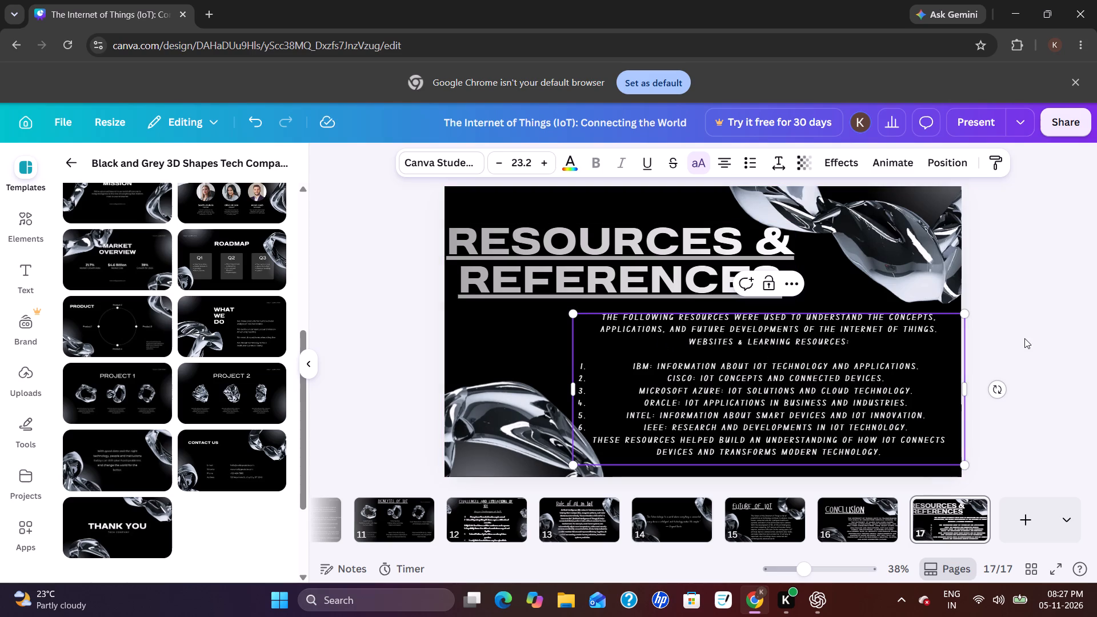
Shift the upper-right glass shape on page 17 further toward the slide's corner.
drag(868, 197, 888, 193)
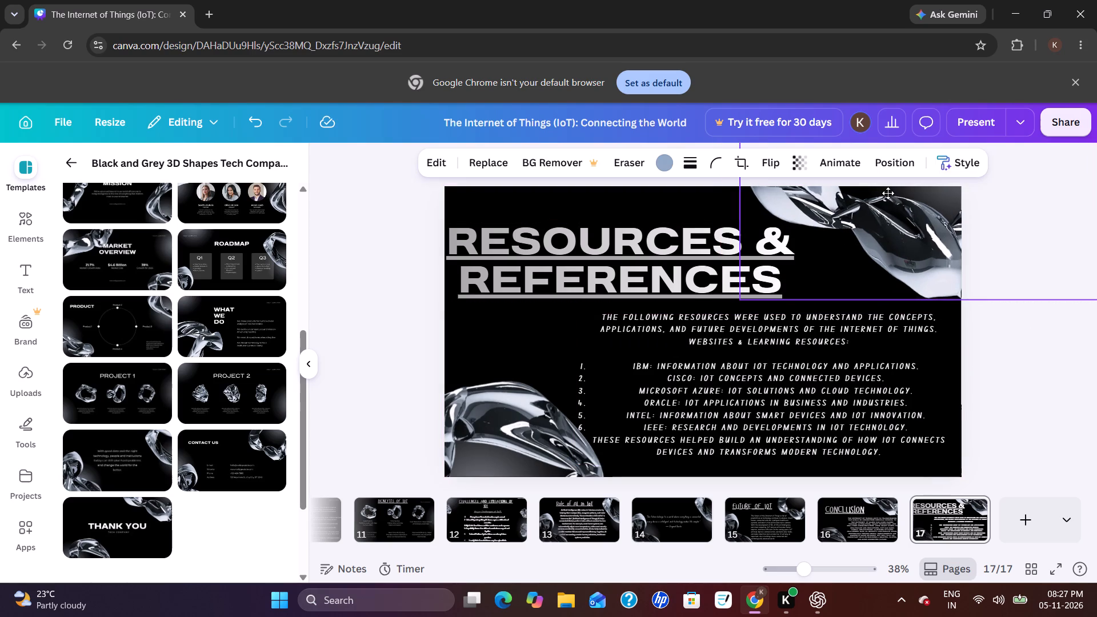
drag(888, 193, 888, 193)
Nudge the Resources & References title slightly up and left, and the references text slightly up.
drag(686, 257, 679, 249)
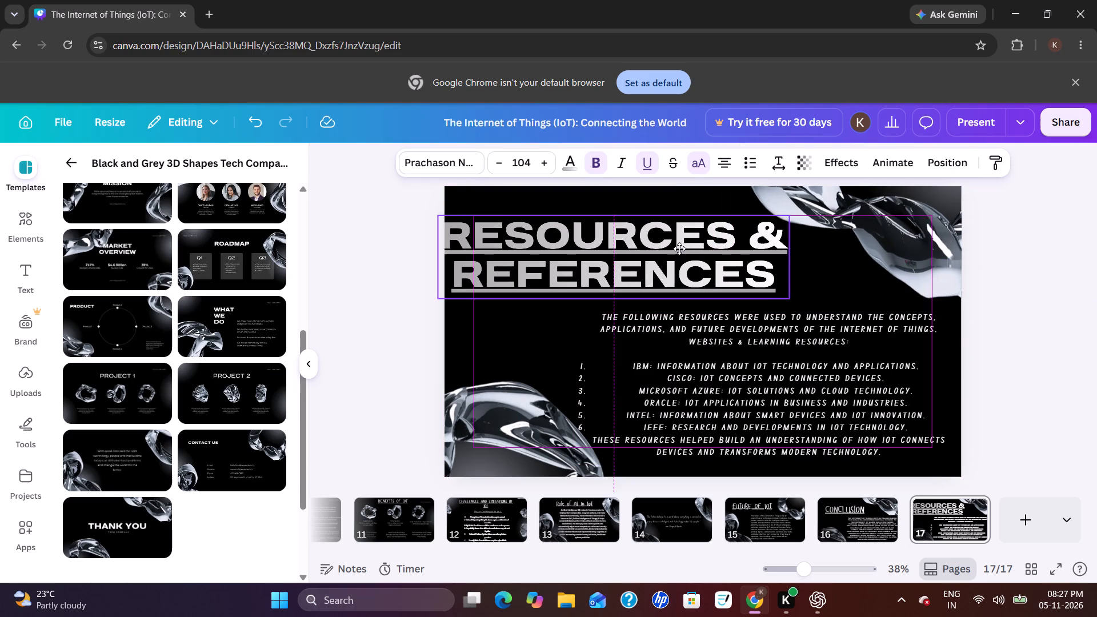
drag(679, 249, 677, 247)
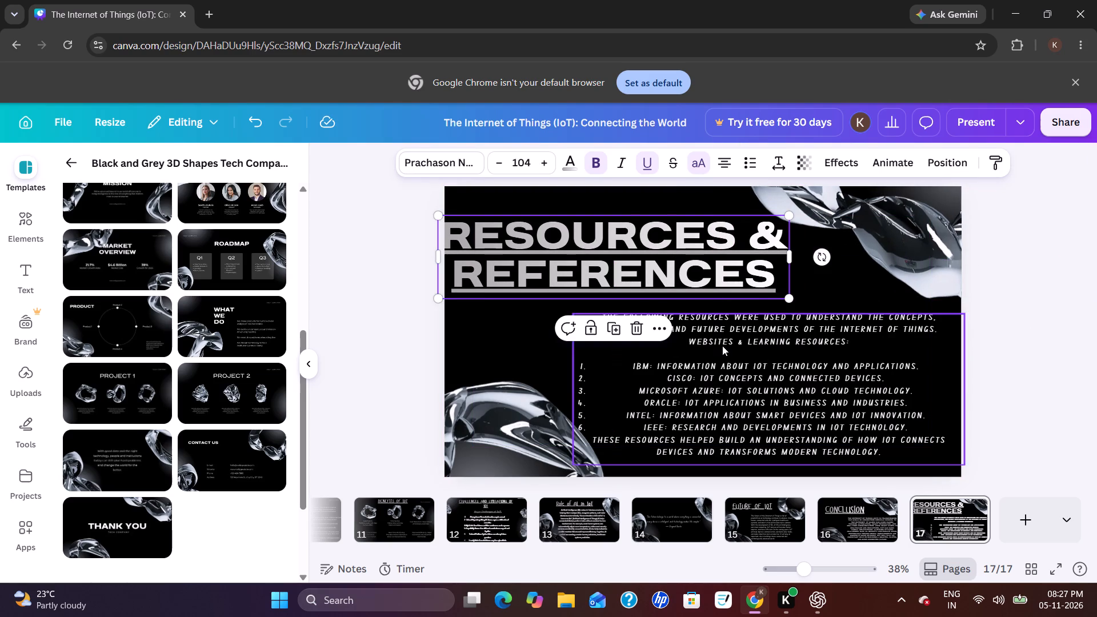
drag(722, 346, 722, 339)
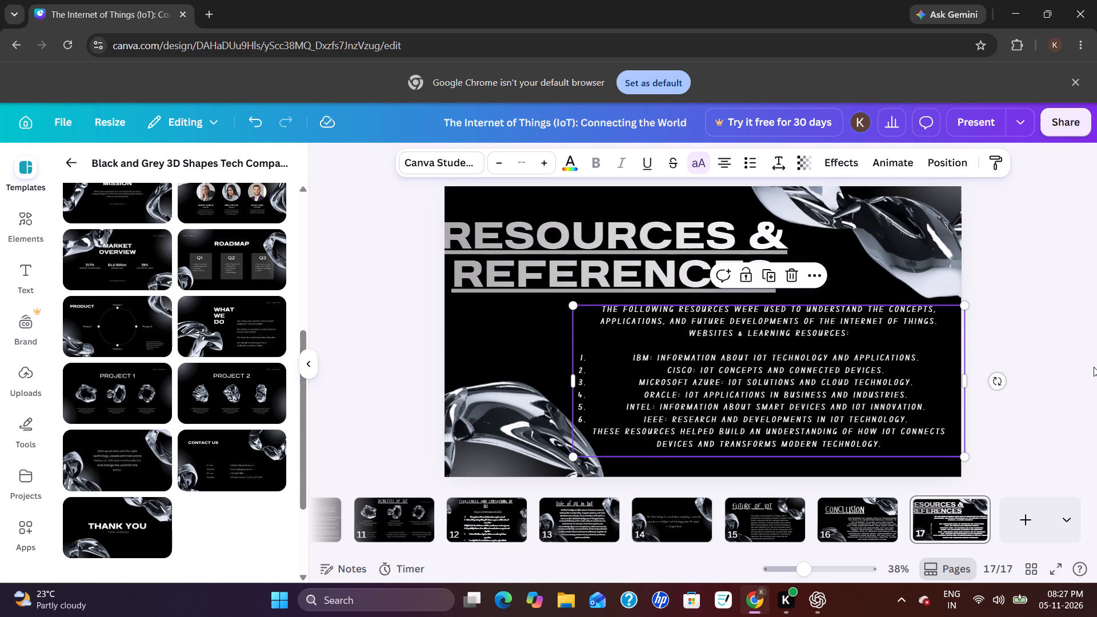
click(1094, 367)
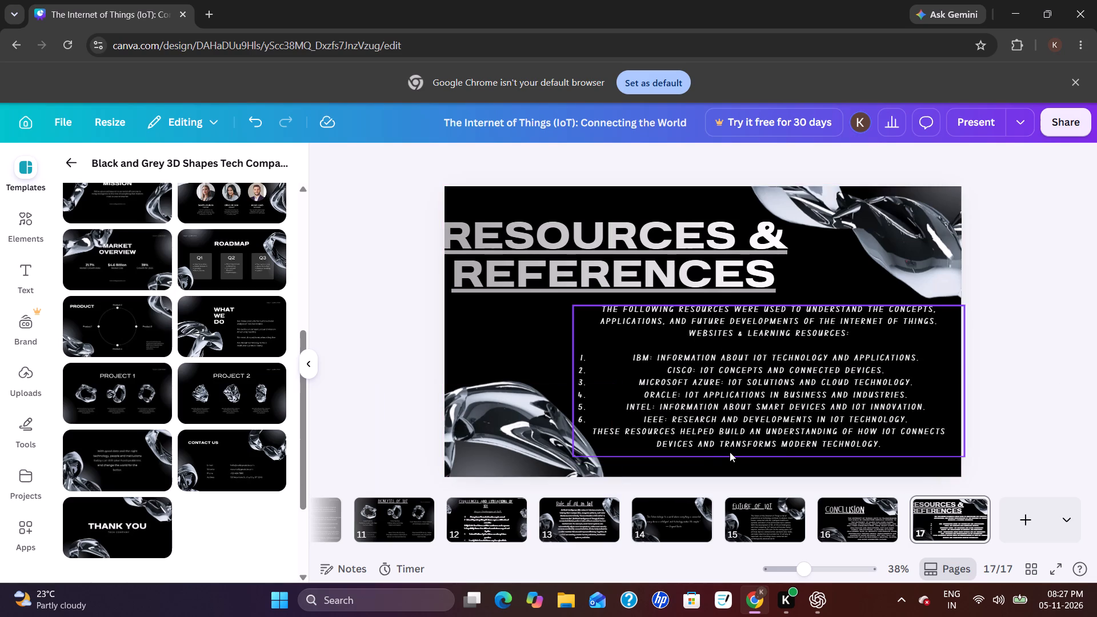
Check the Conclusion slide's styling, and set the page 17 title in Hangyaboly at size 111.
click(839, 510)
click(935, 522)
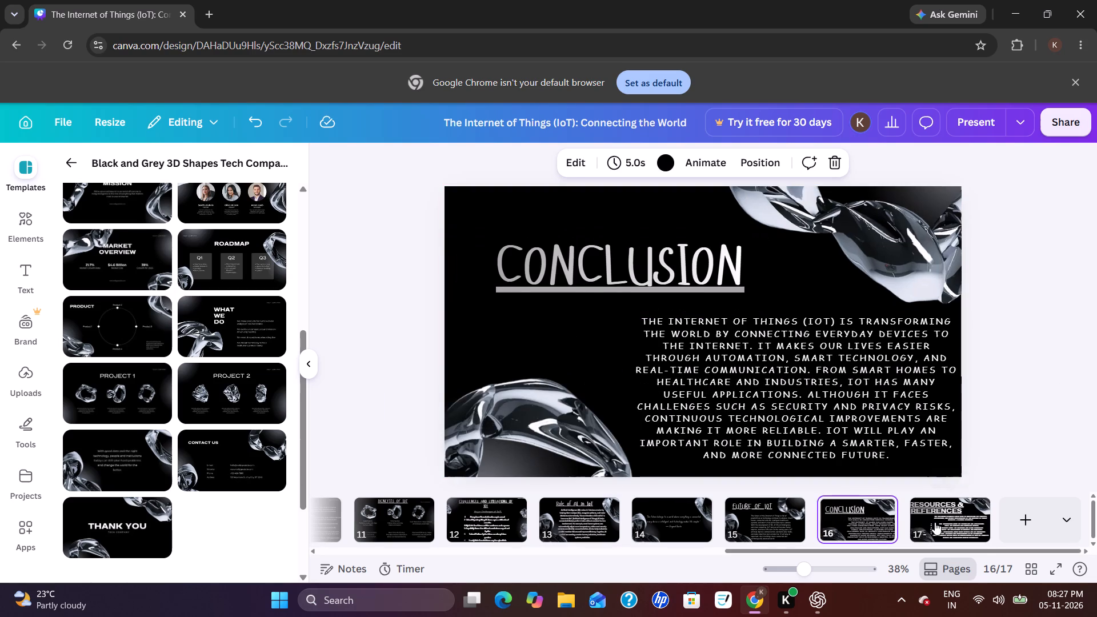
click(679, 229)
click(467, 167)
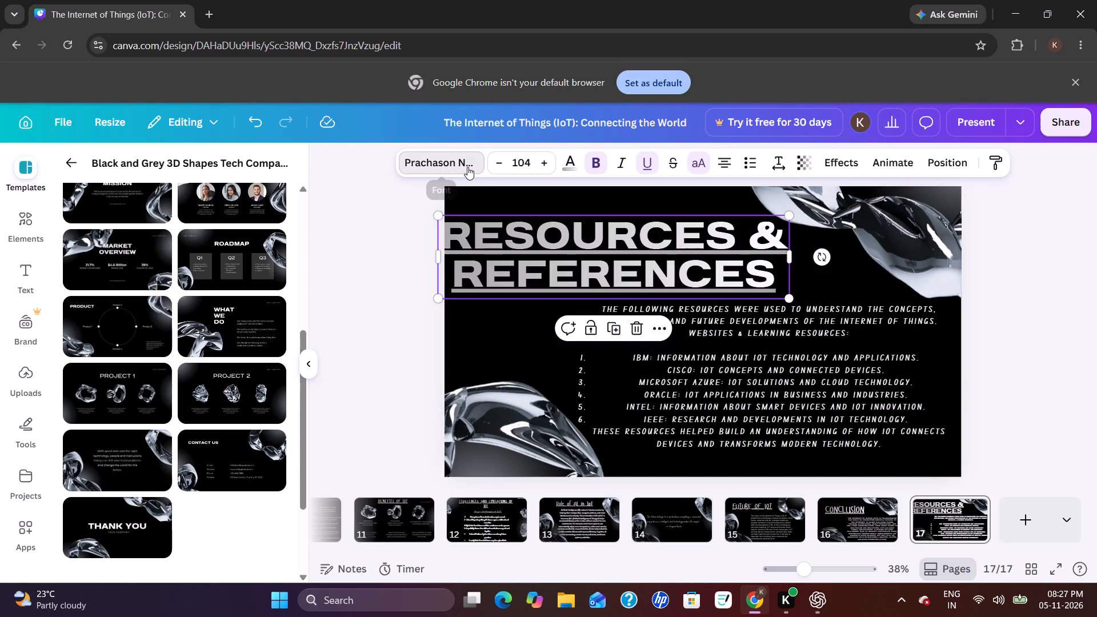
click(160, 394)
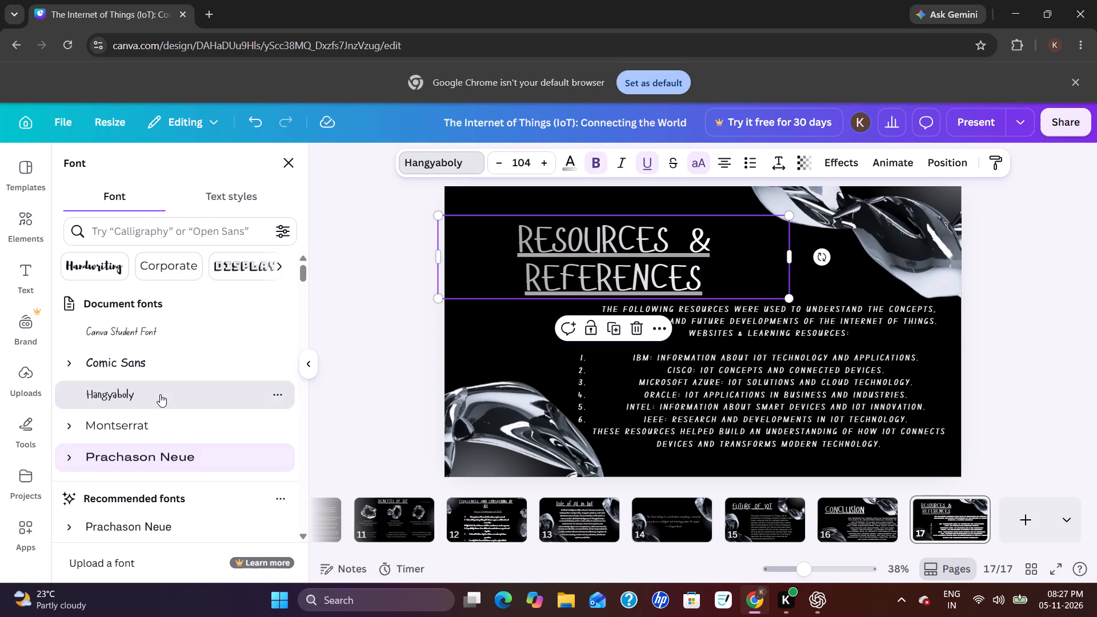
triple_click(538, 159)
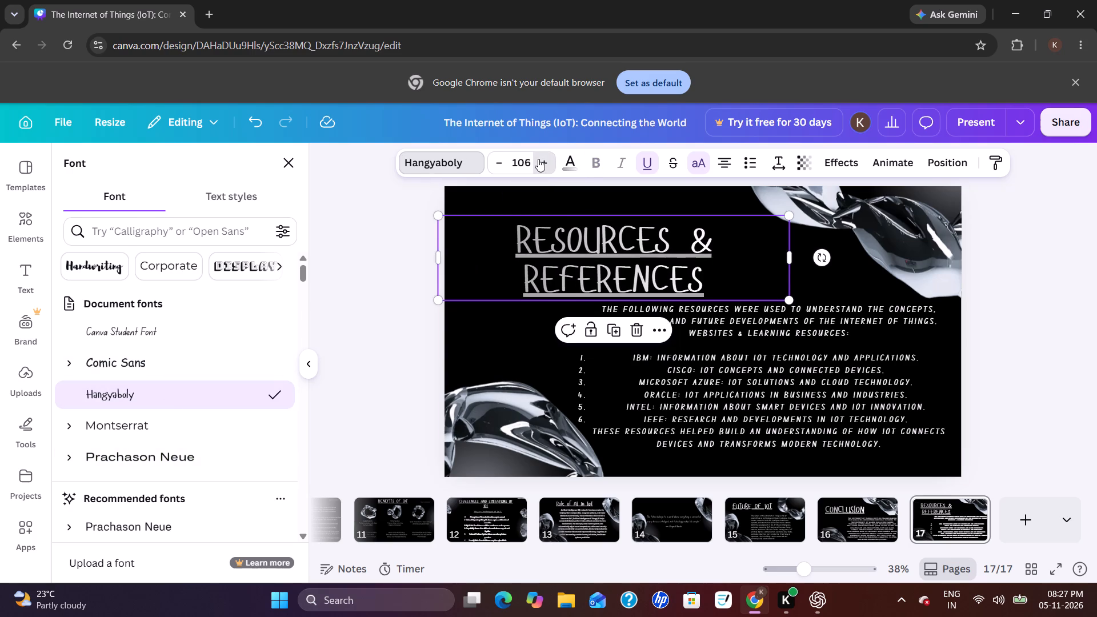
triple_click(538, 159)
click(538, 159)
Move the Resources & References title into the upper-left corner of the slide.
drag(596, 267, 554, 236)
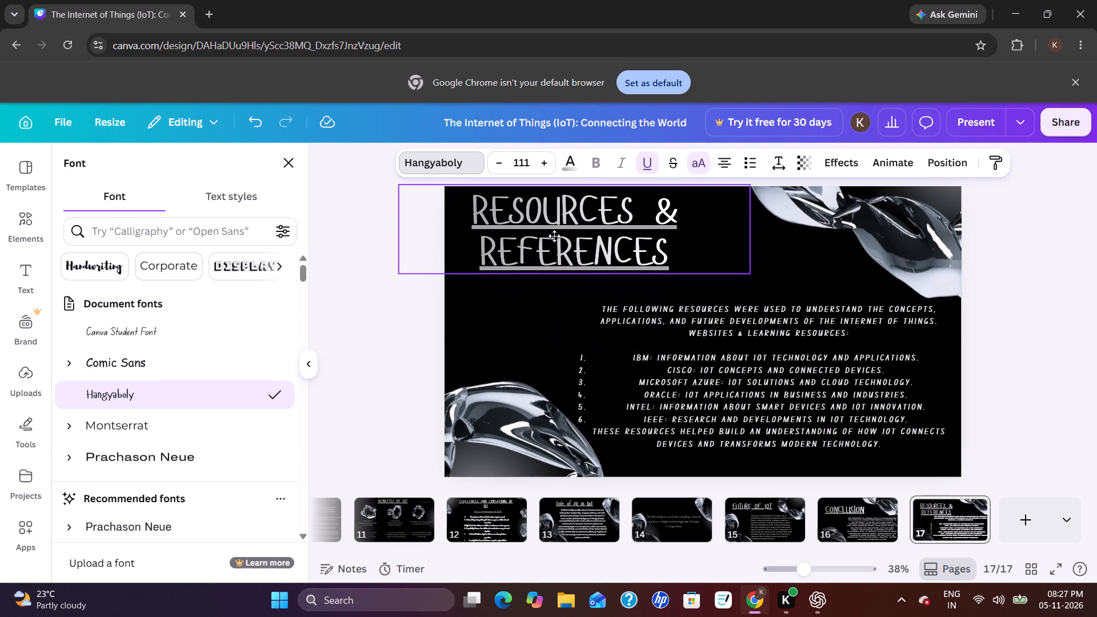
drag(554, 236, 551, 242)
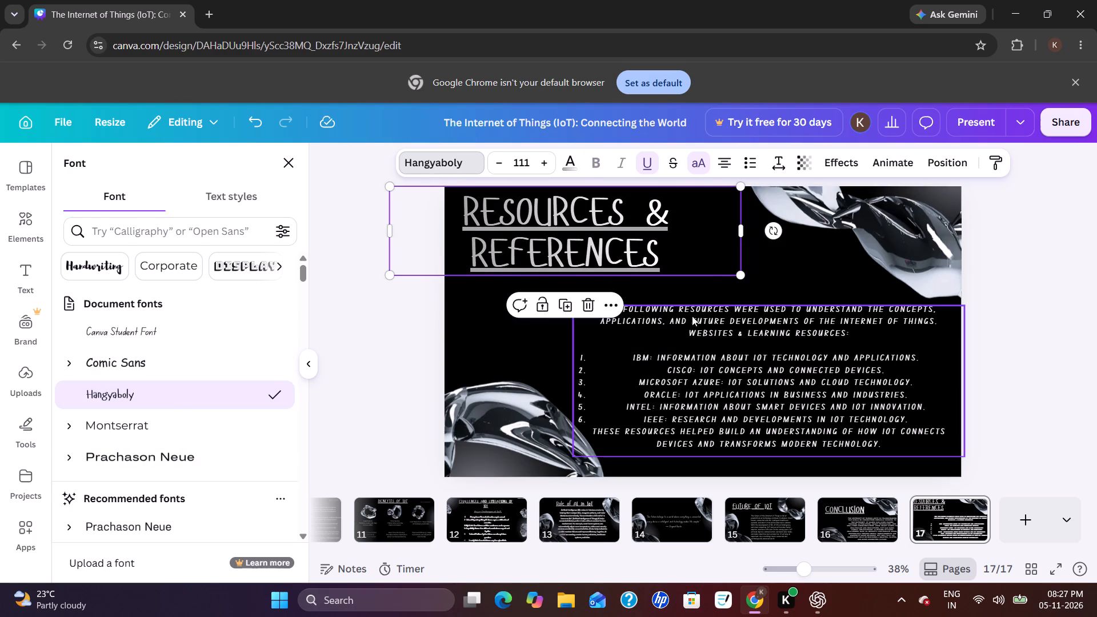
Shift the references text slightly up and left, and narrow its box from the right side.
drag(696, 351, 688, 347)
drag(958, 383, 946, 379)
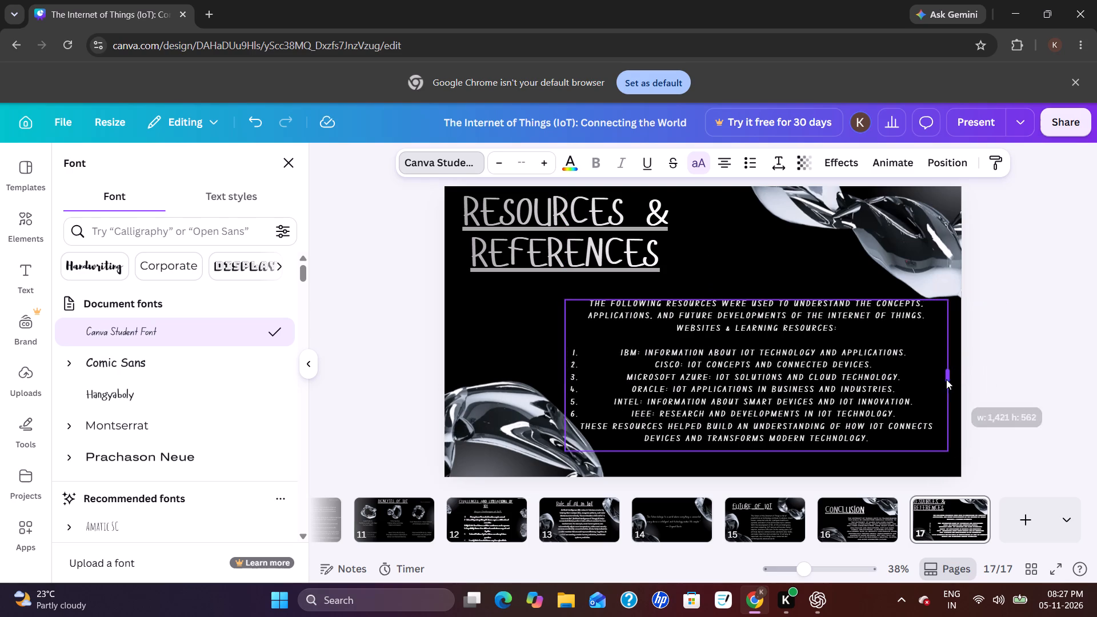
drag(946, 379, 945, 379)
click(1096, 327)
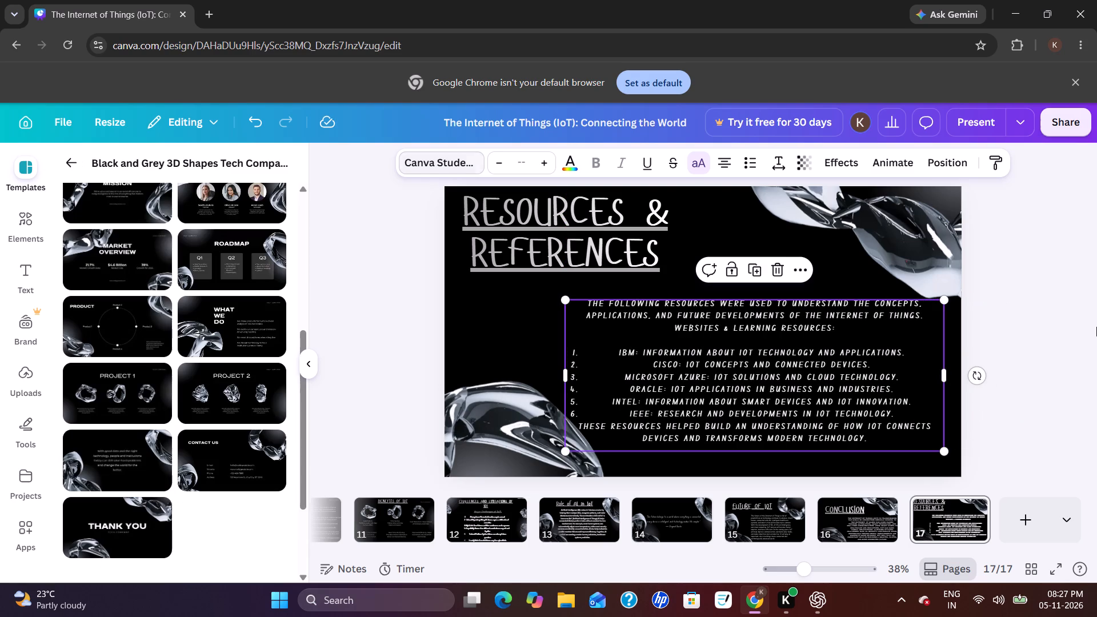
click(1047, 351)
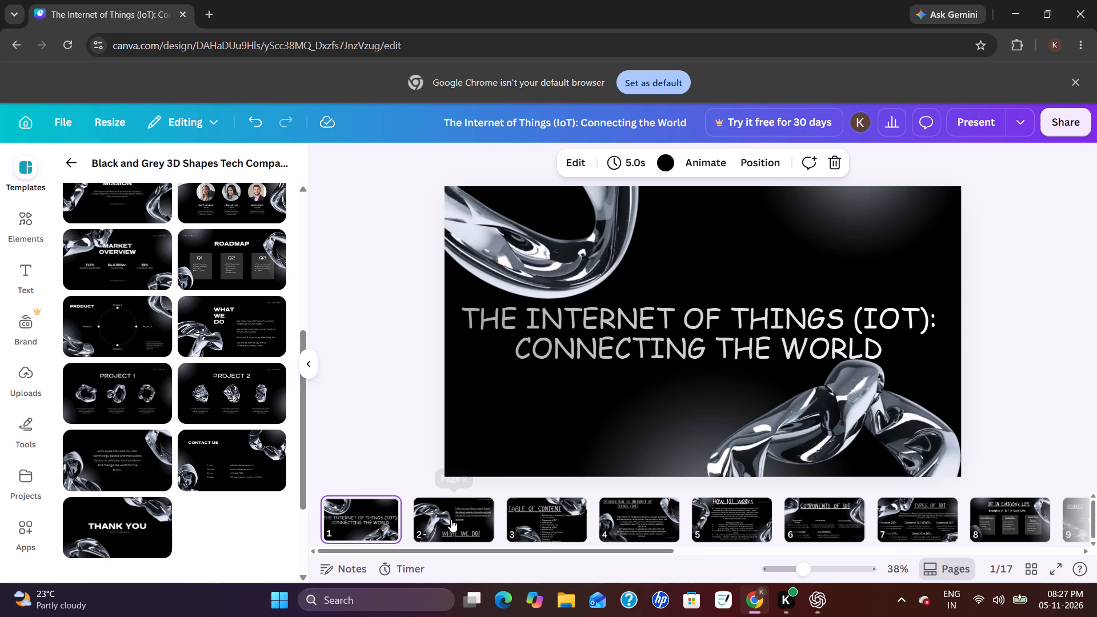
click(471, 517)
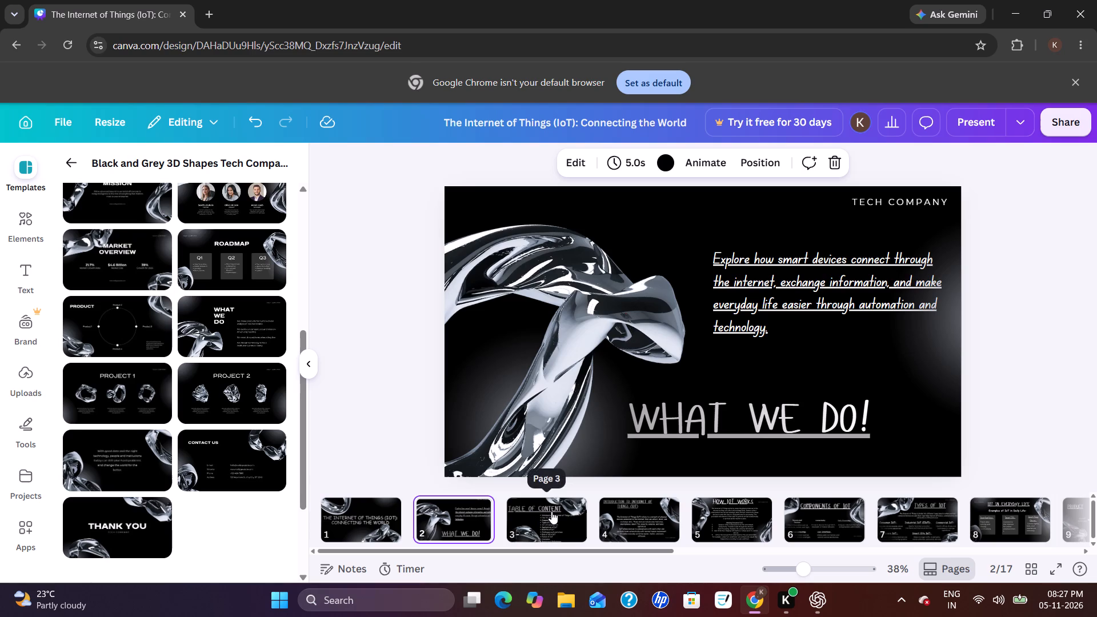
click(551, 511)
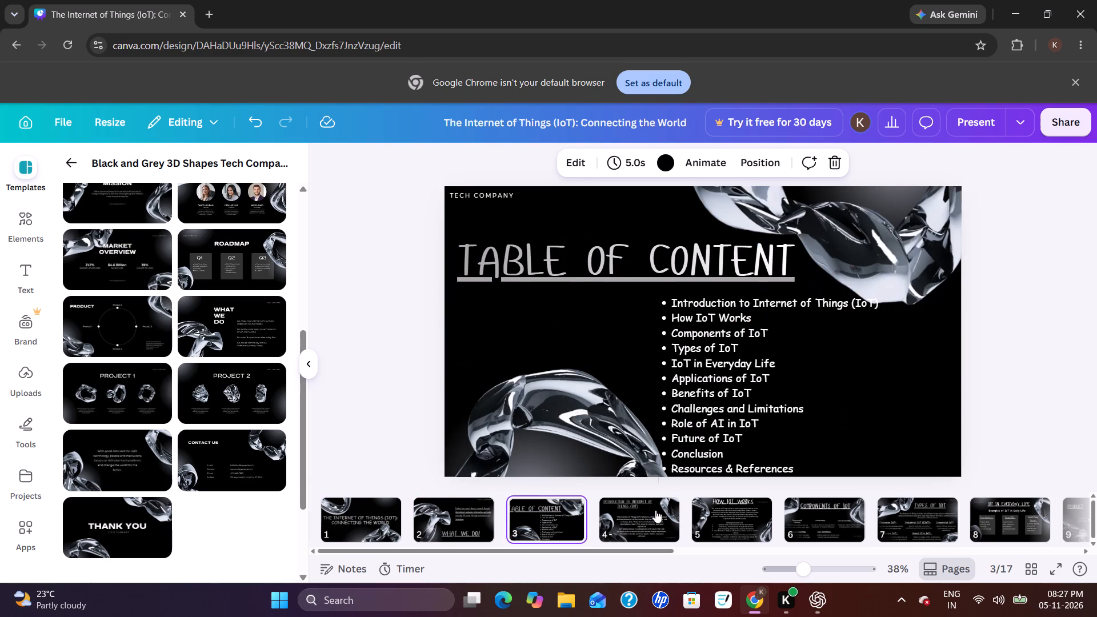
click(665, 507)
click(748, 510)
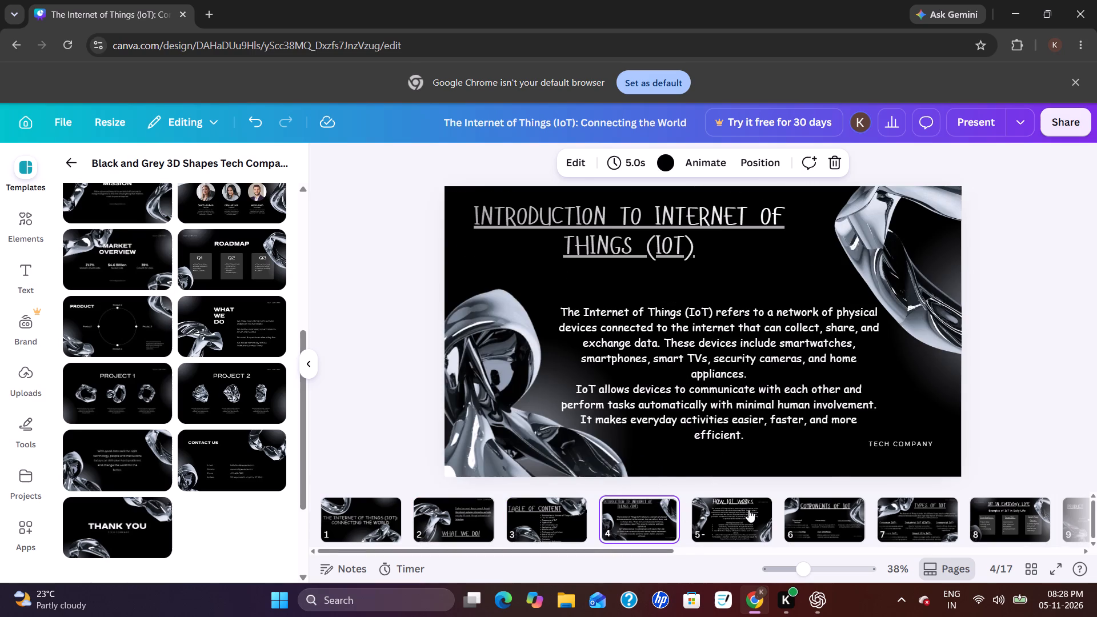
click(808, 516)
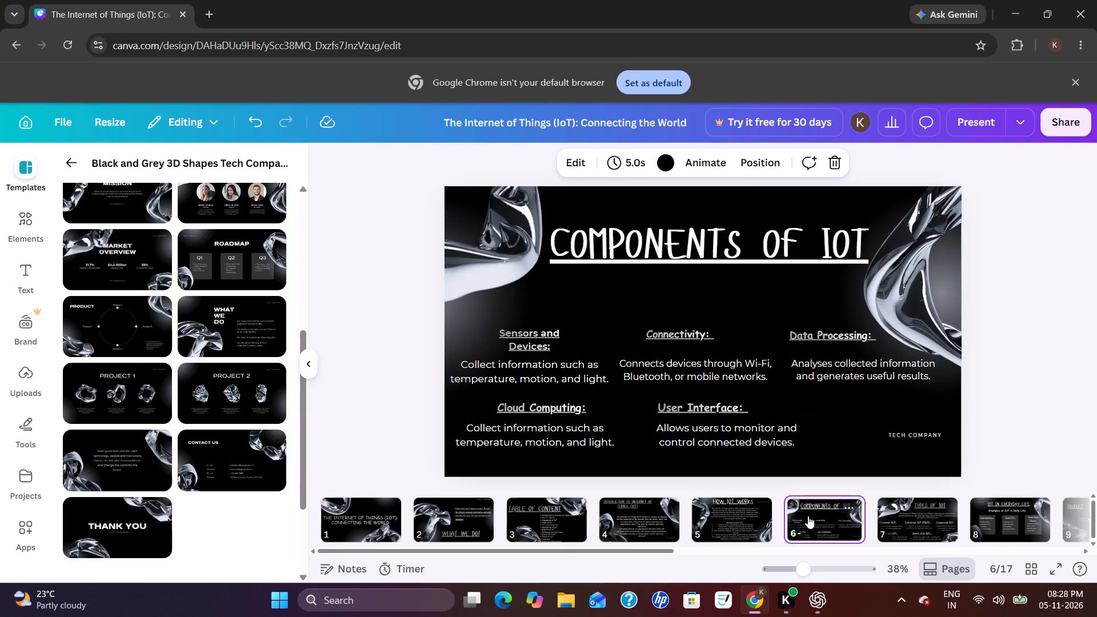
scroll(887, 516, left, 2)
click(811, 530)
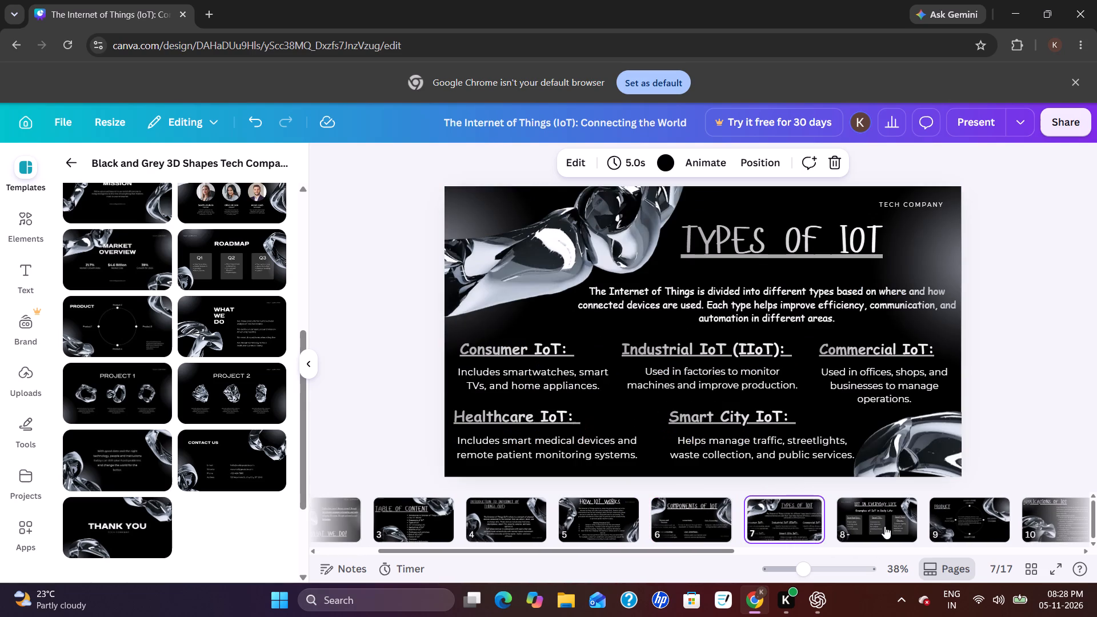
click(884, 526)
scroll(884, 526, left, 2)
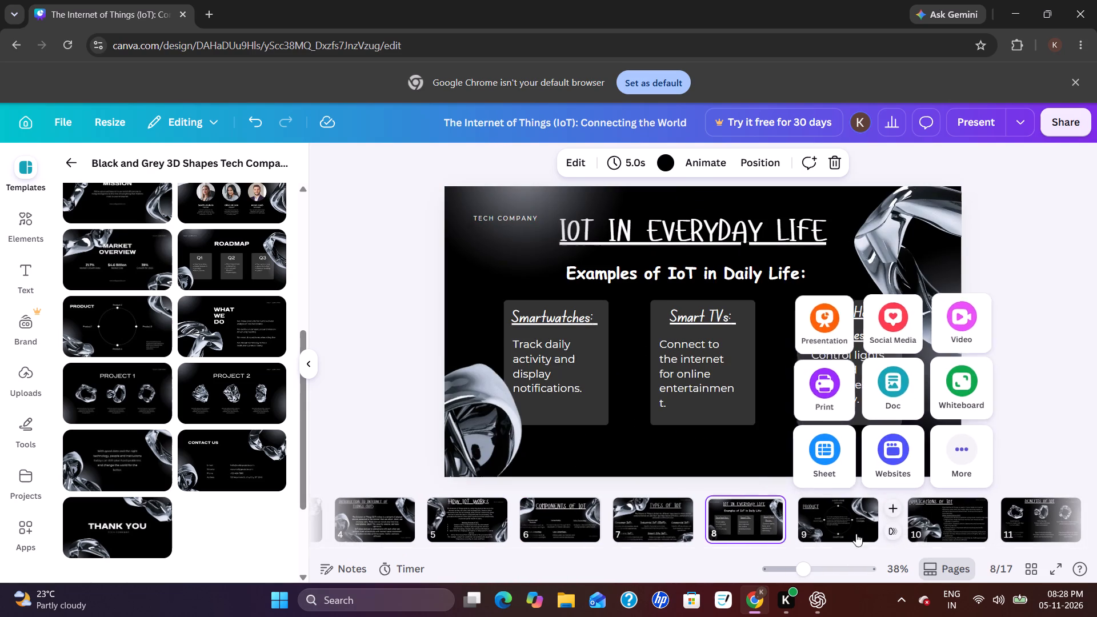
click(831, 530)
scroll(831, 530, left, 3)
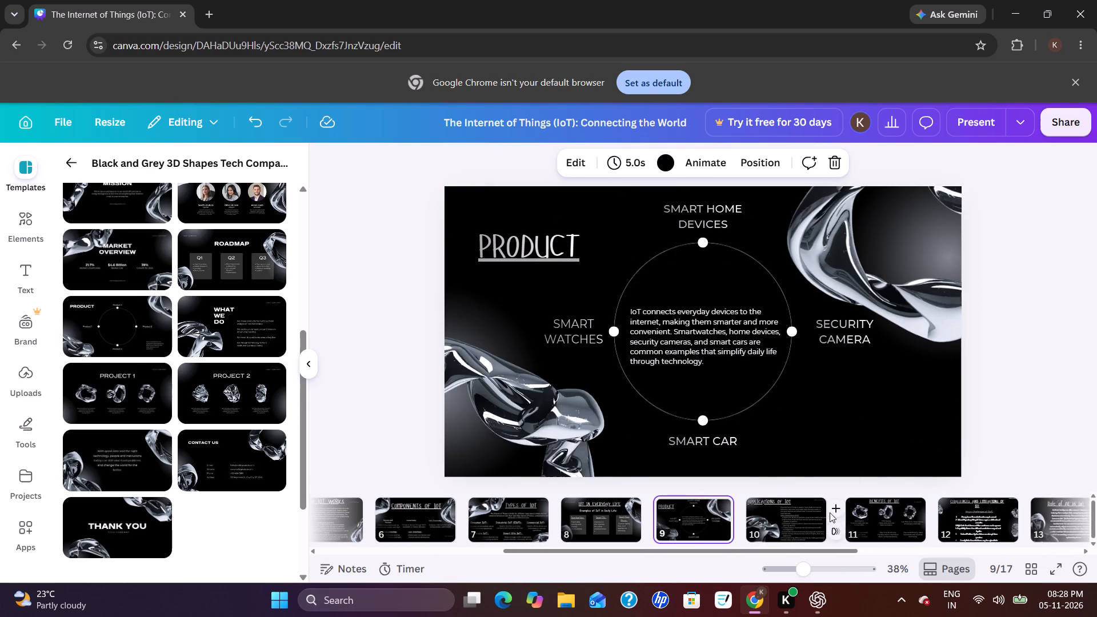
click(782, 526)
scroll(782, 526, left, 5)
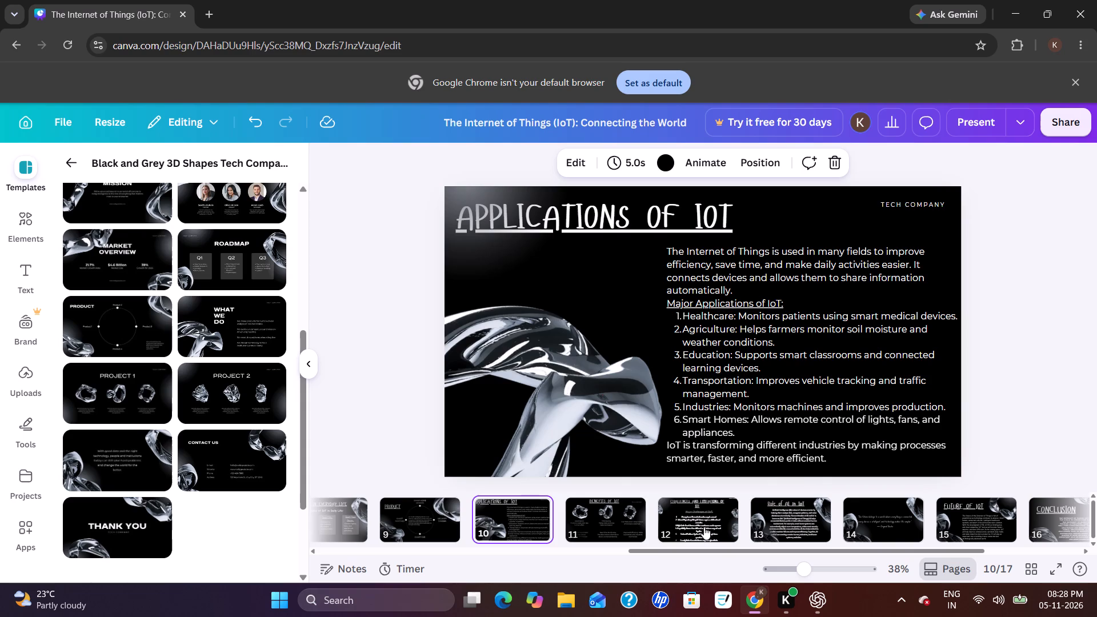
click(599, 516)
click(687, 519)
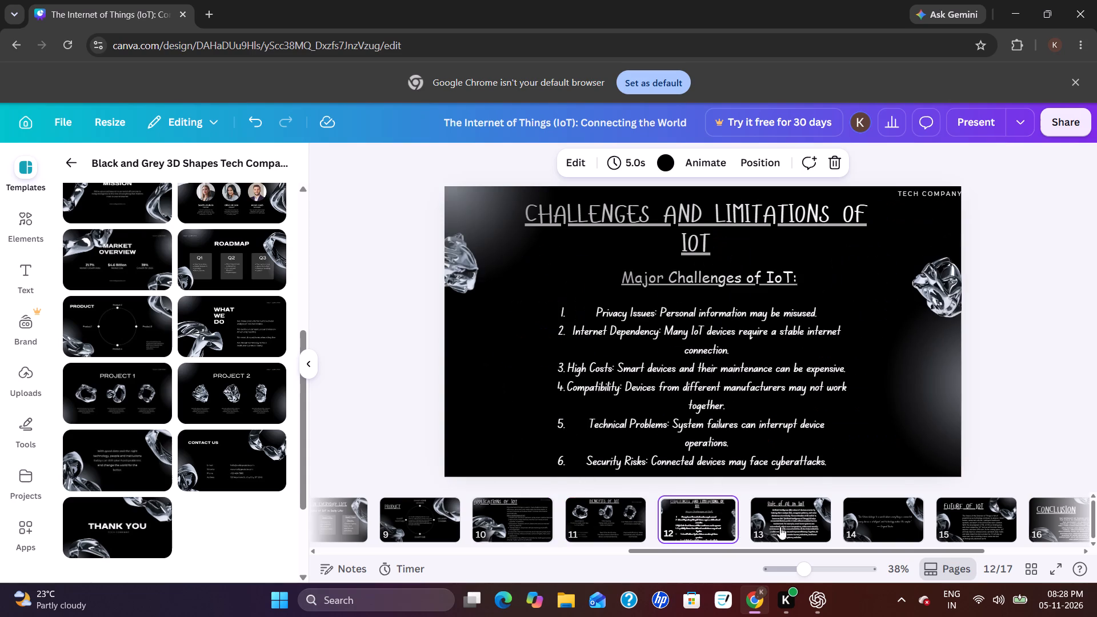
scroll(886, 515, left, 5)
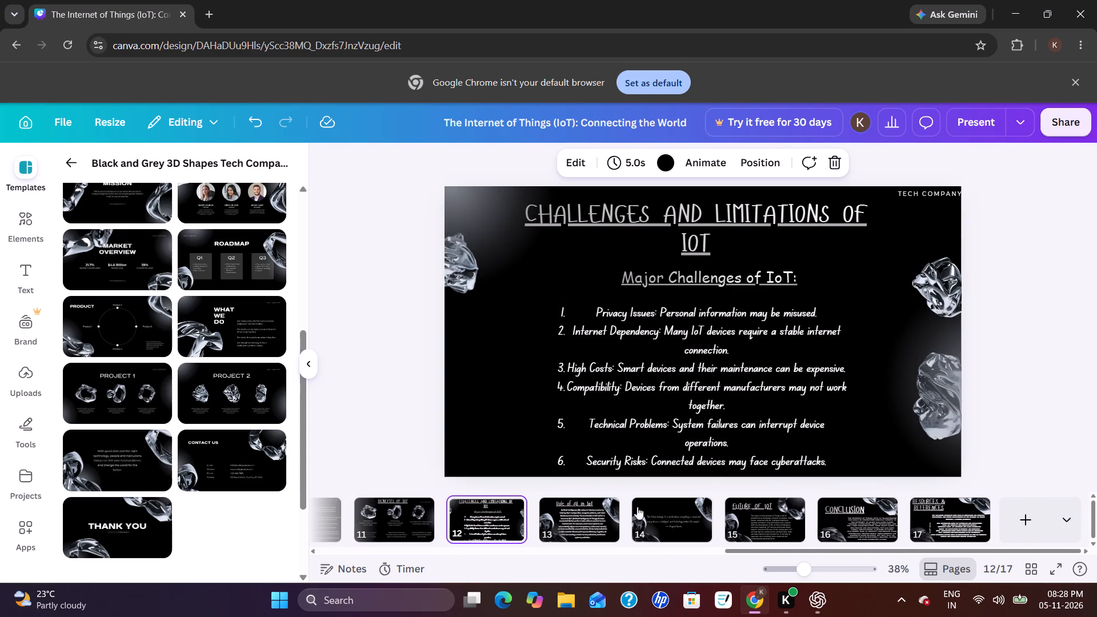
click(564, 528)
click(671, 521)
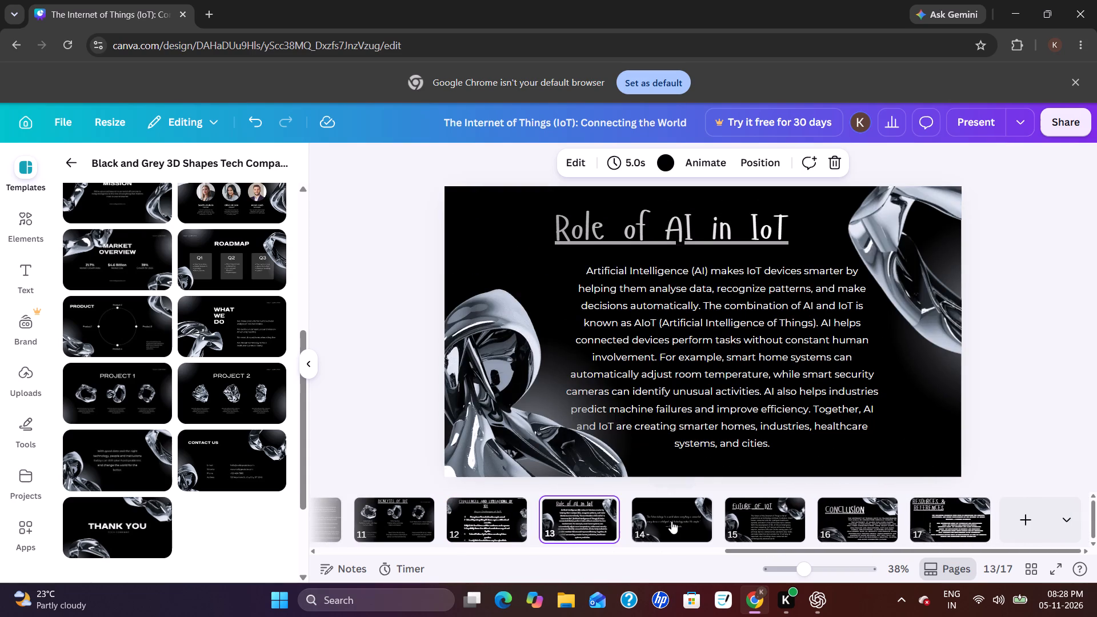
Recolour the Future of IoT title on page 15 with the design's grey-to-white gradient.
click(752, 518)
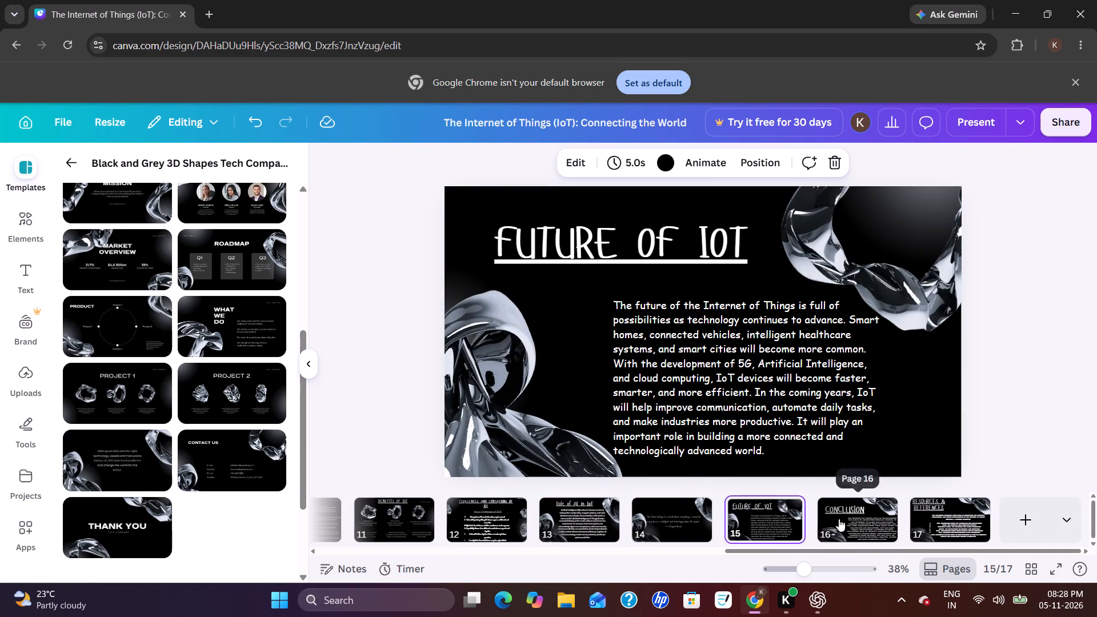
click(697, 258)
click(564, 158)
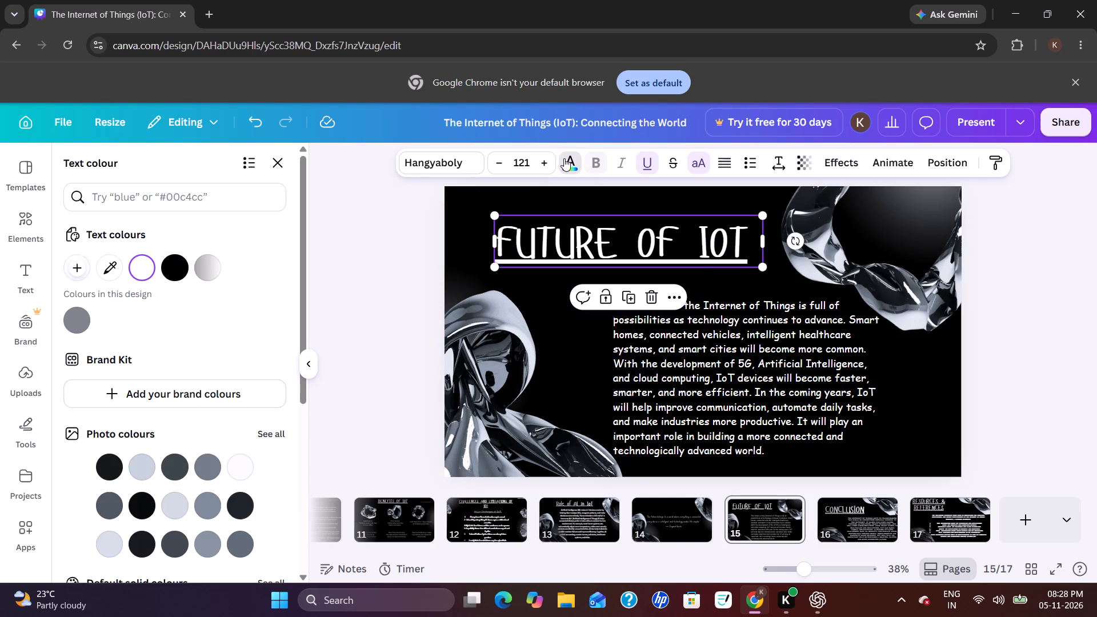
click(203, 266)
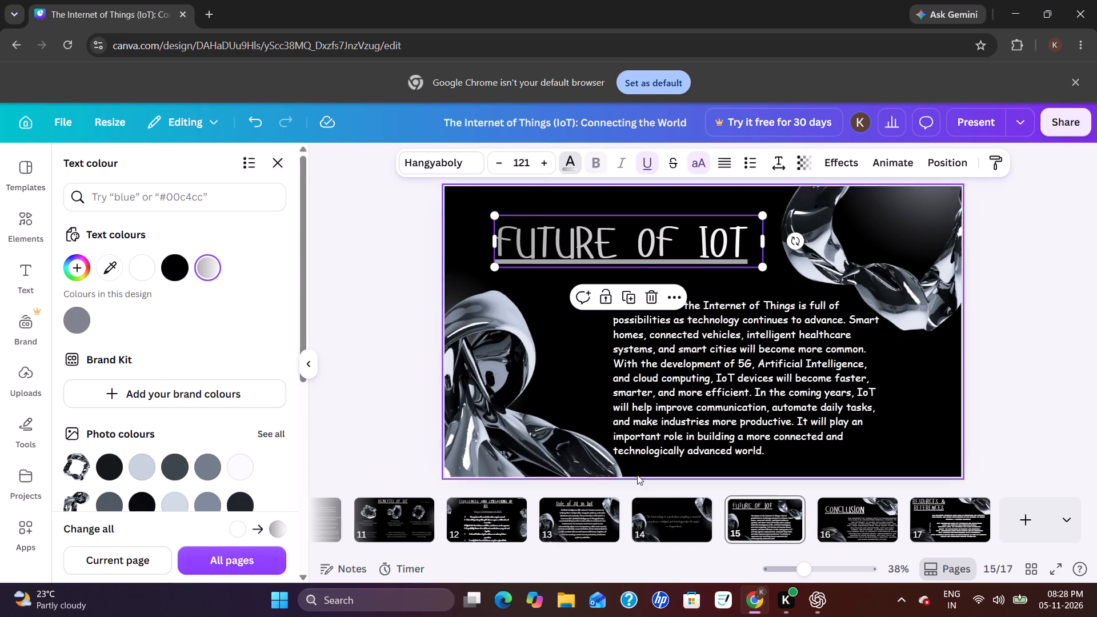
Check the Conclusion and Resources & References slides on pages 16 and 17.
click(836, 525)
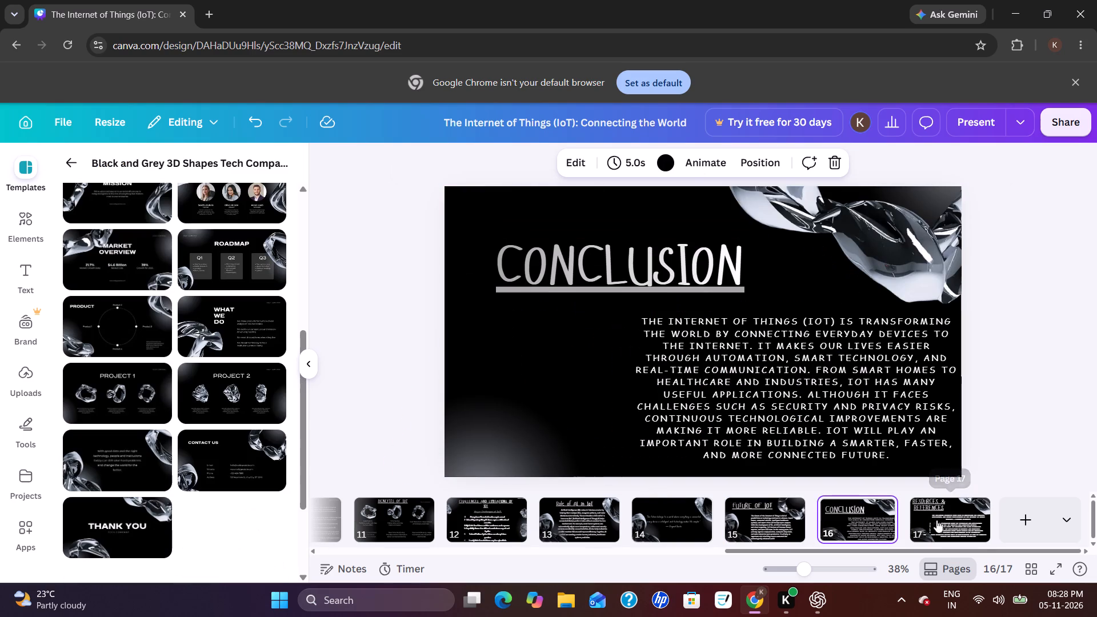
click(948, 519)
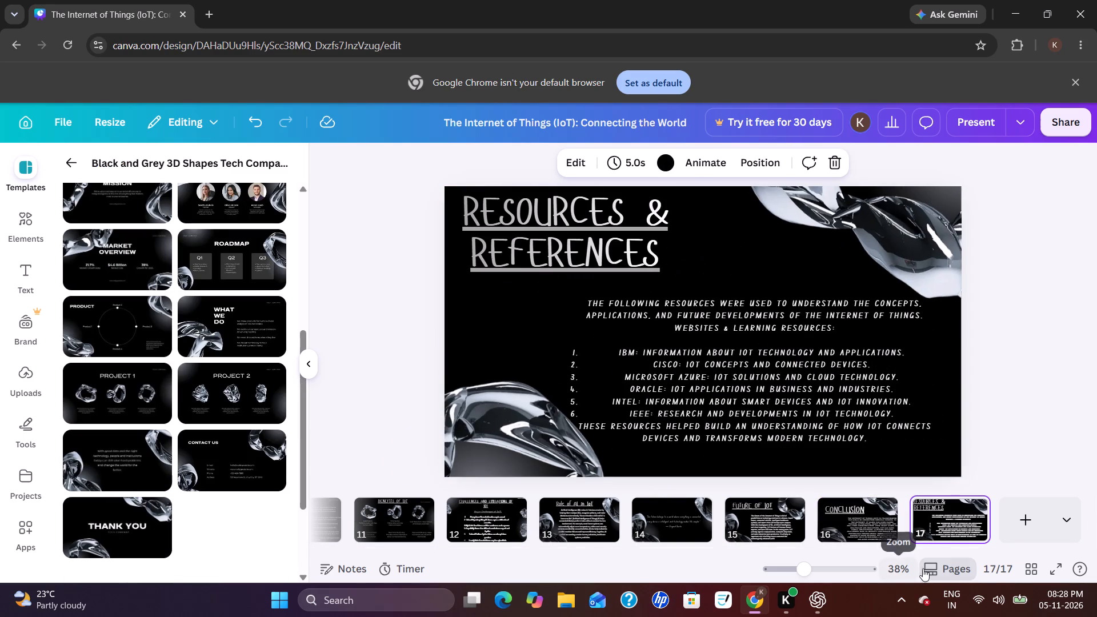
scroll(658, 548, right, 13)
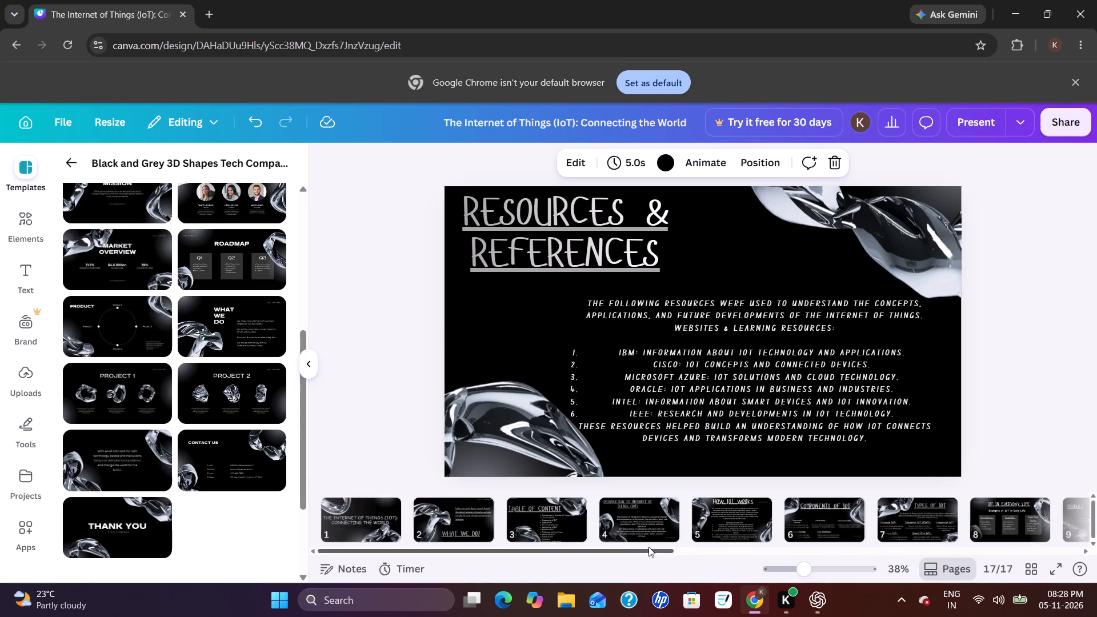
click(379, 527)
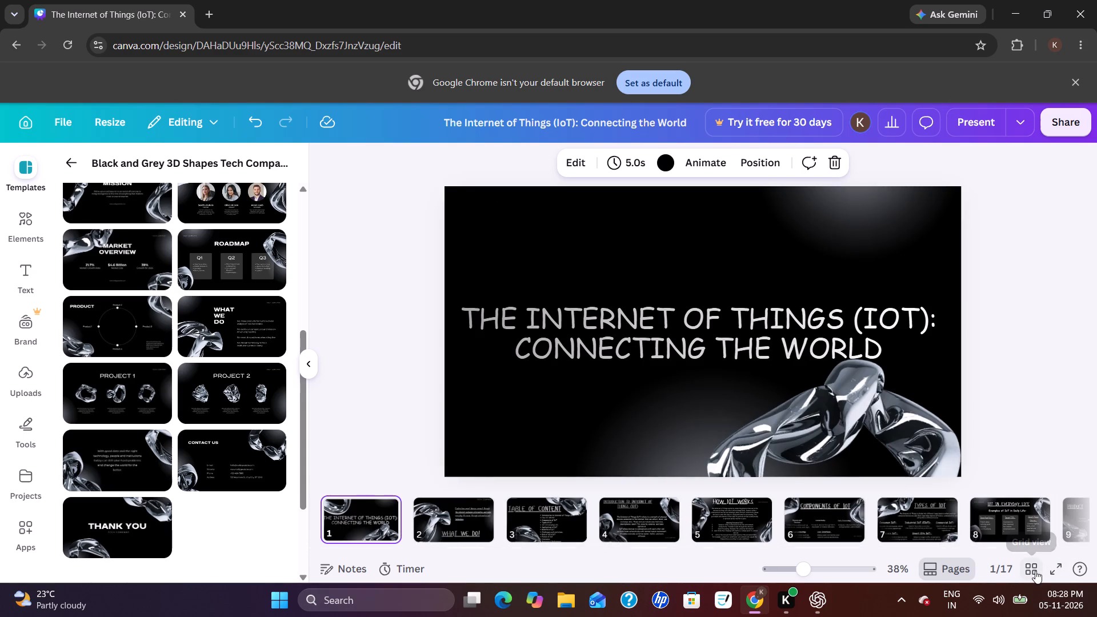
click(1034, 570)
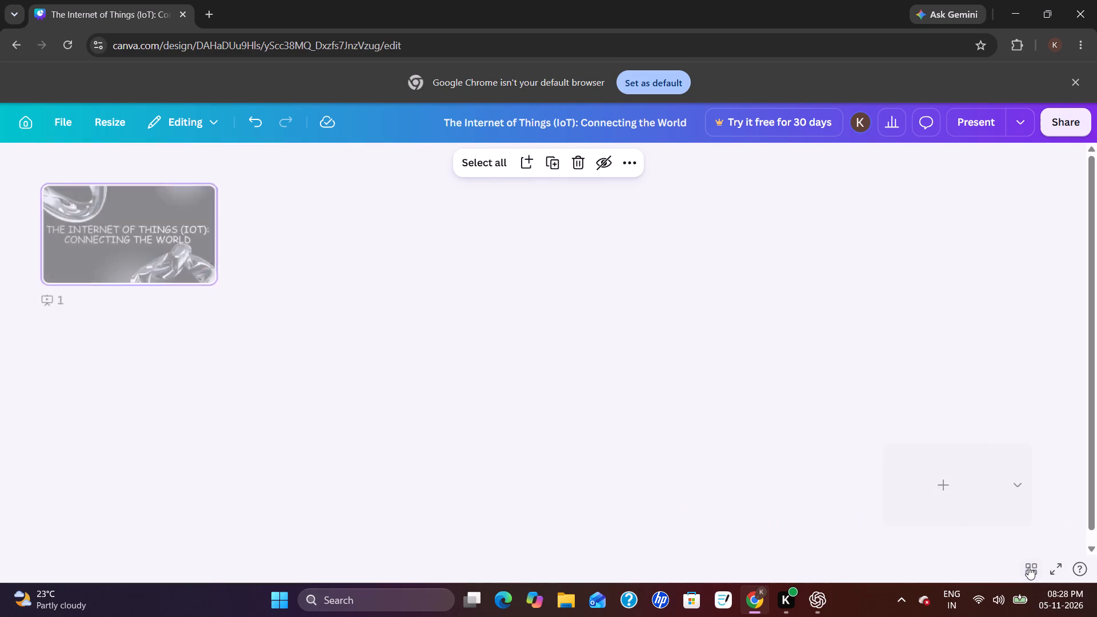
click(1028, 567)
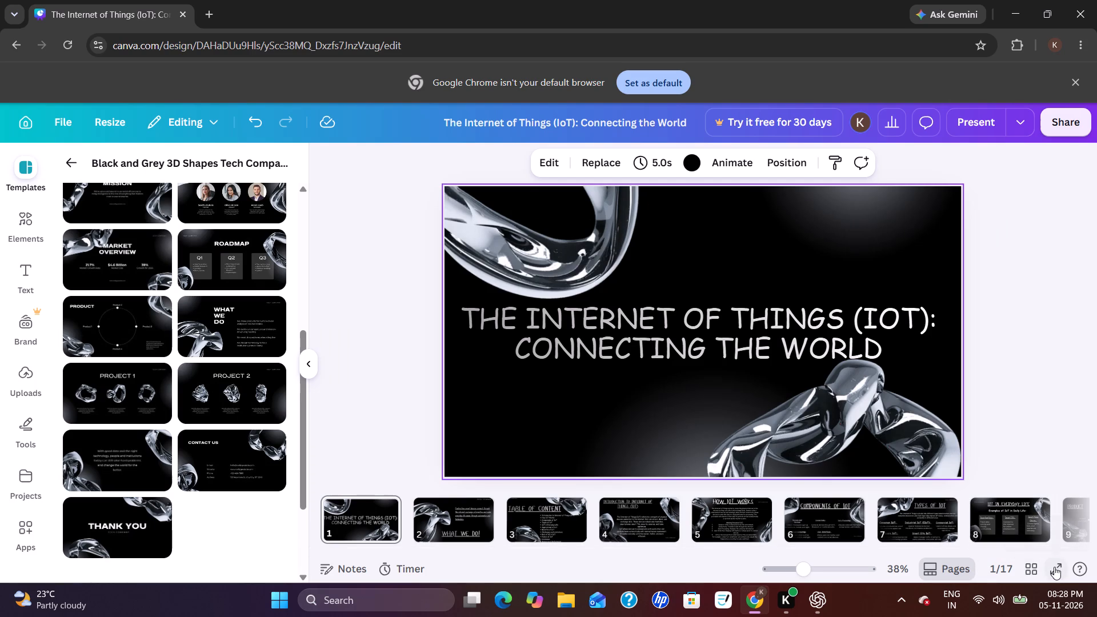
click(1054, 567)
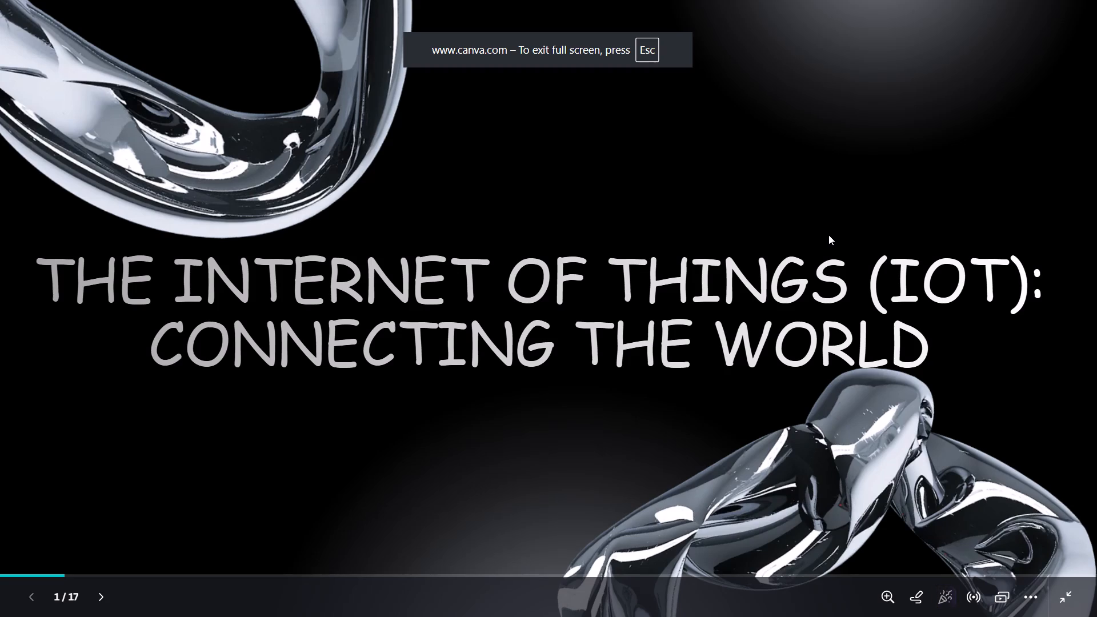
key(Right)
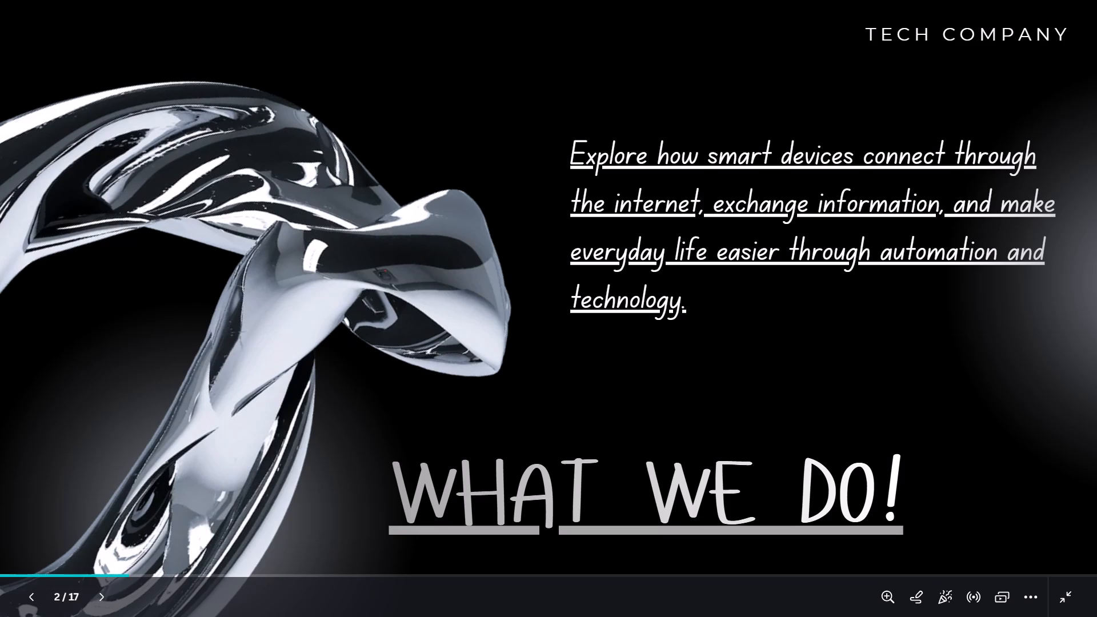
key(Right)
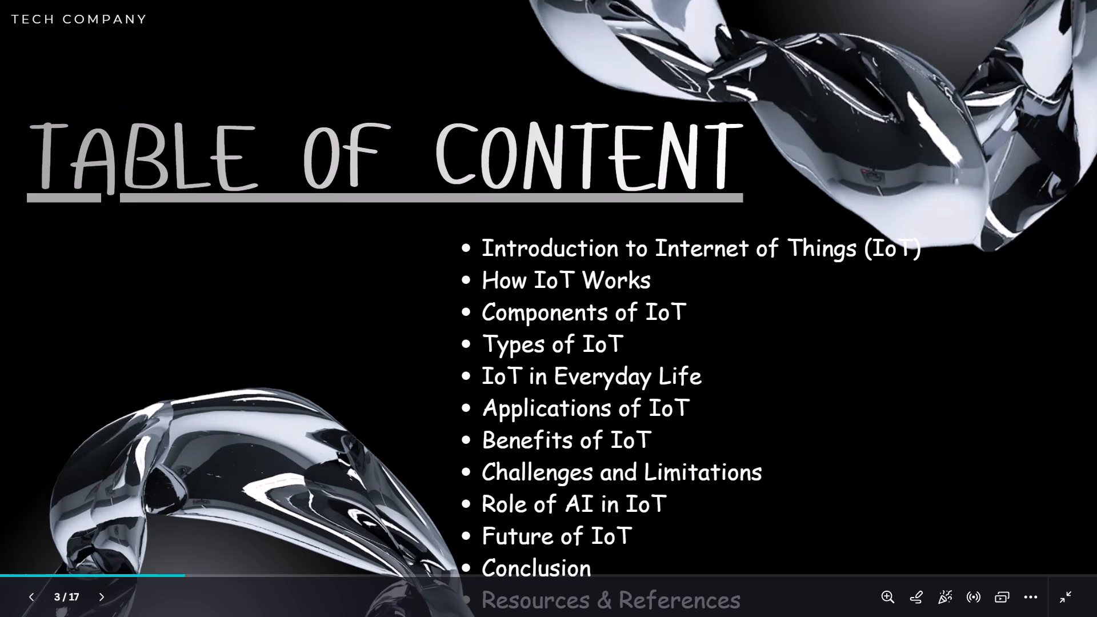
key(Right)
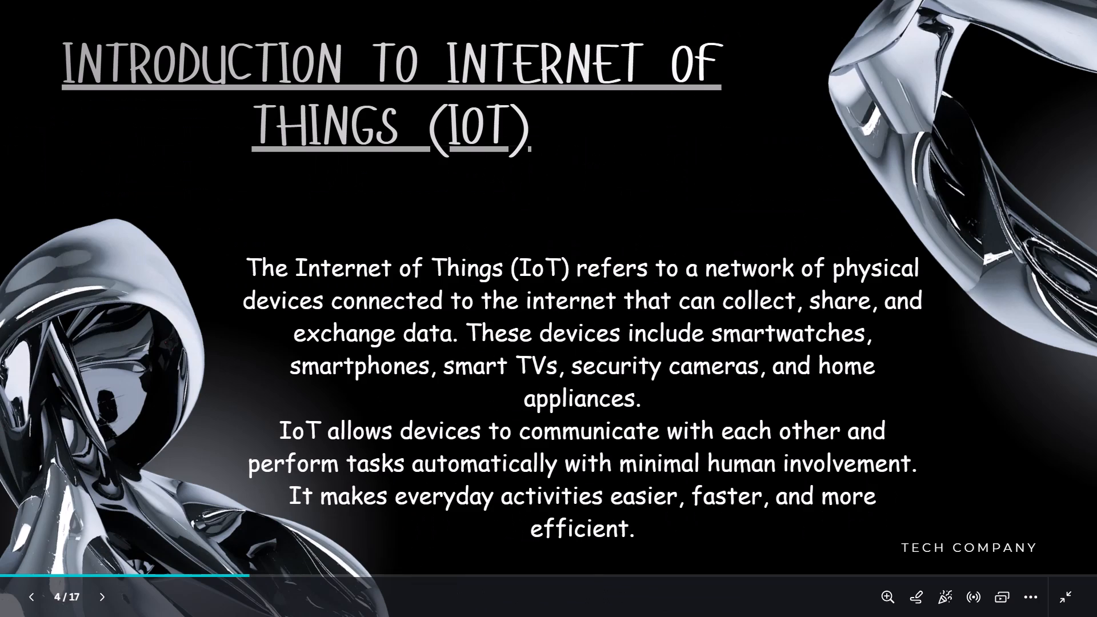
key(Right)
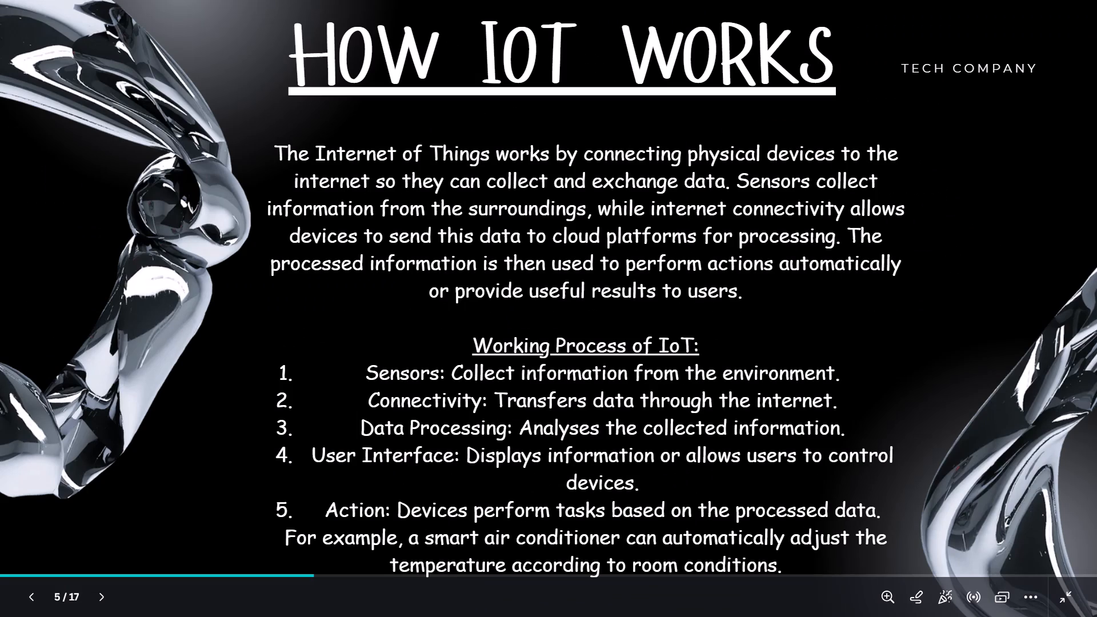
key(Right)
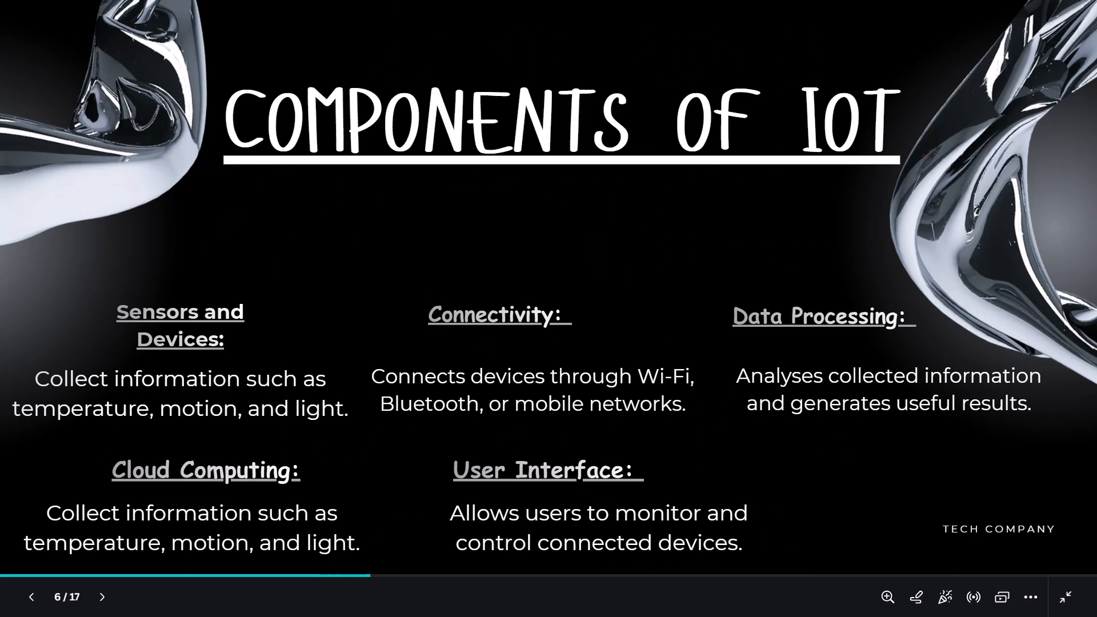
key(Right)
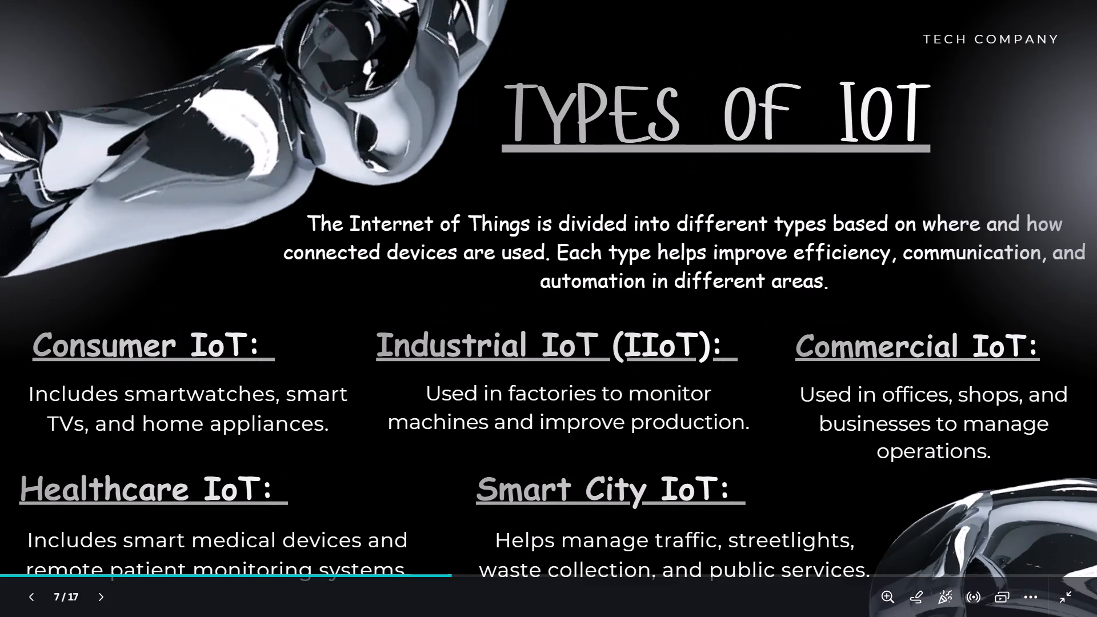
key(Right)
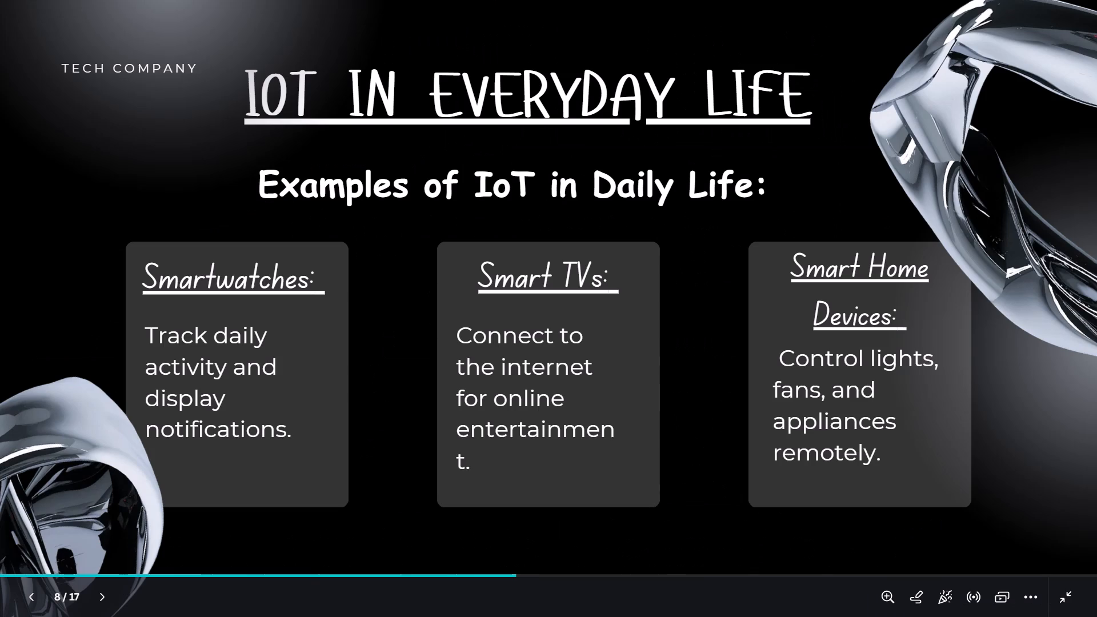
key(Right)
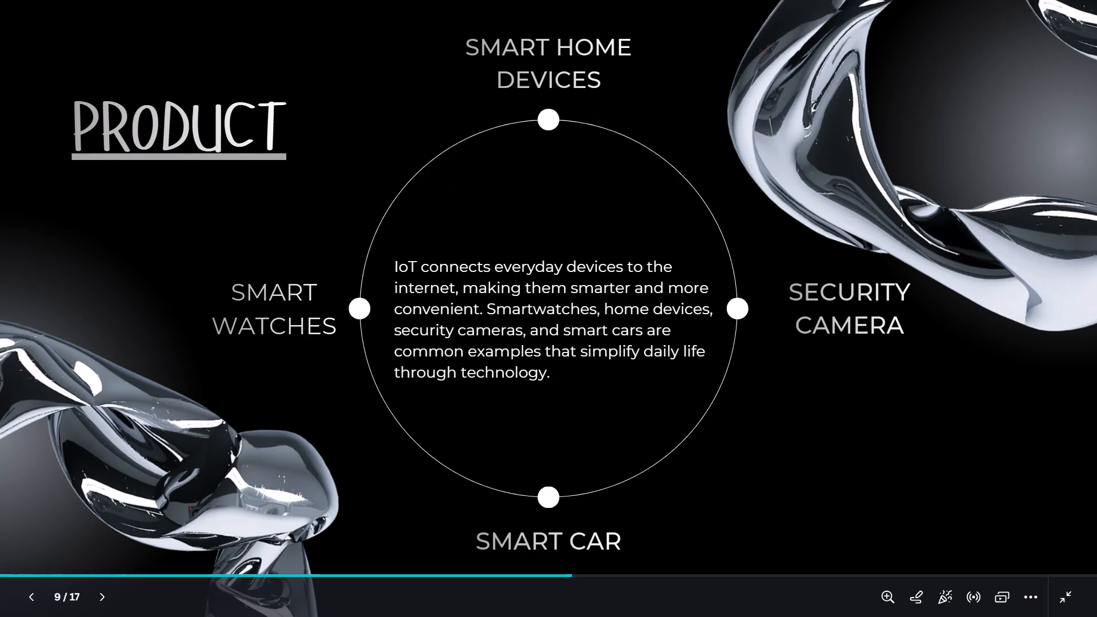
key(Right)
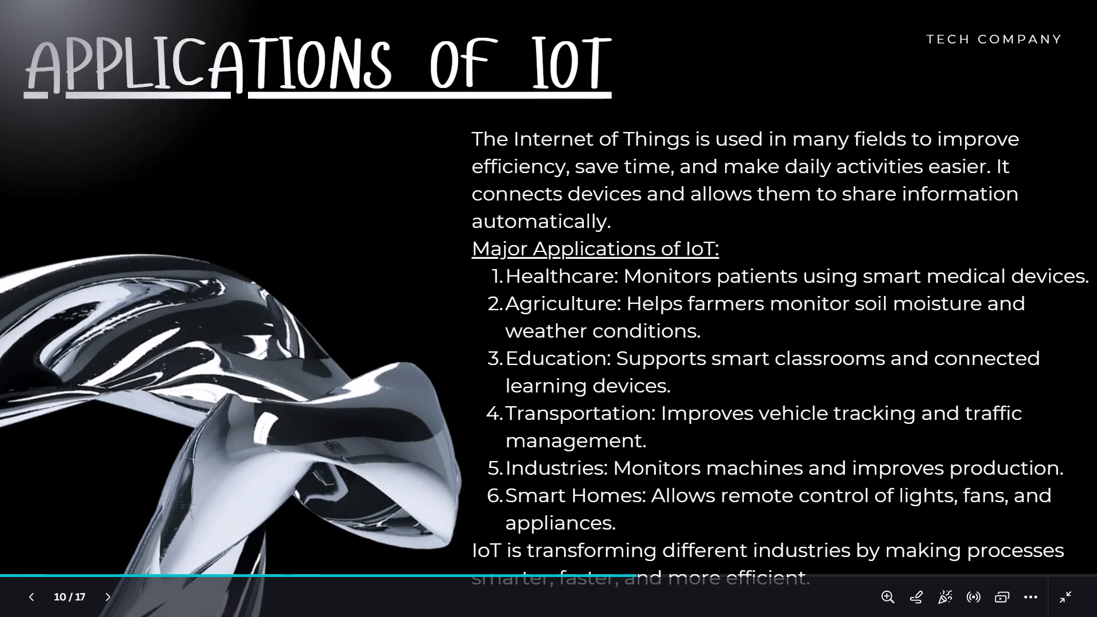
key(Right)
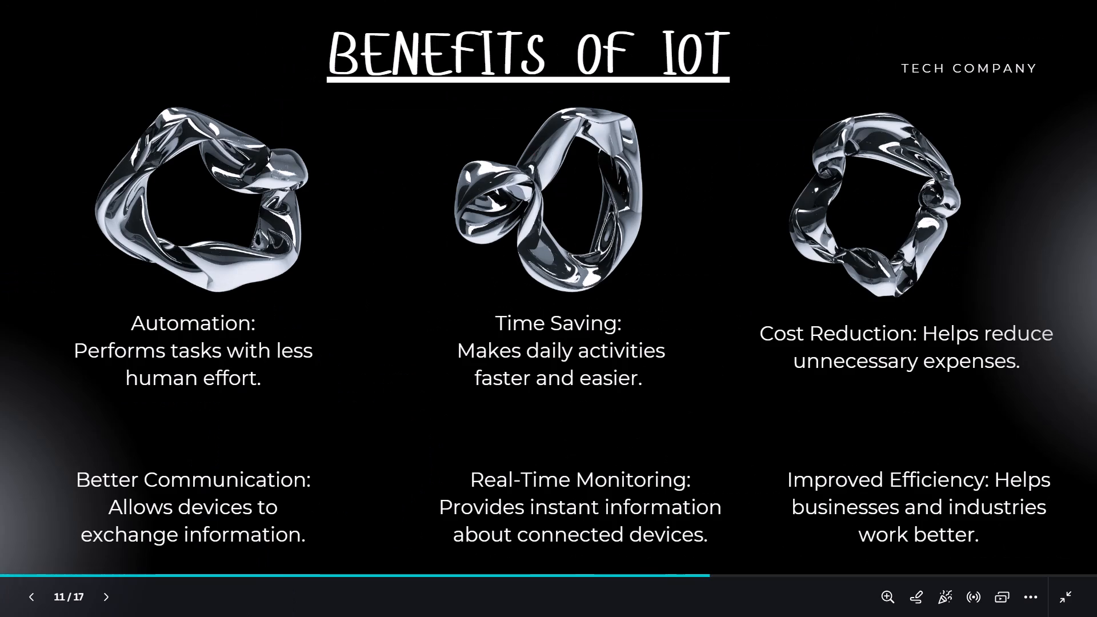
key(Right)
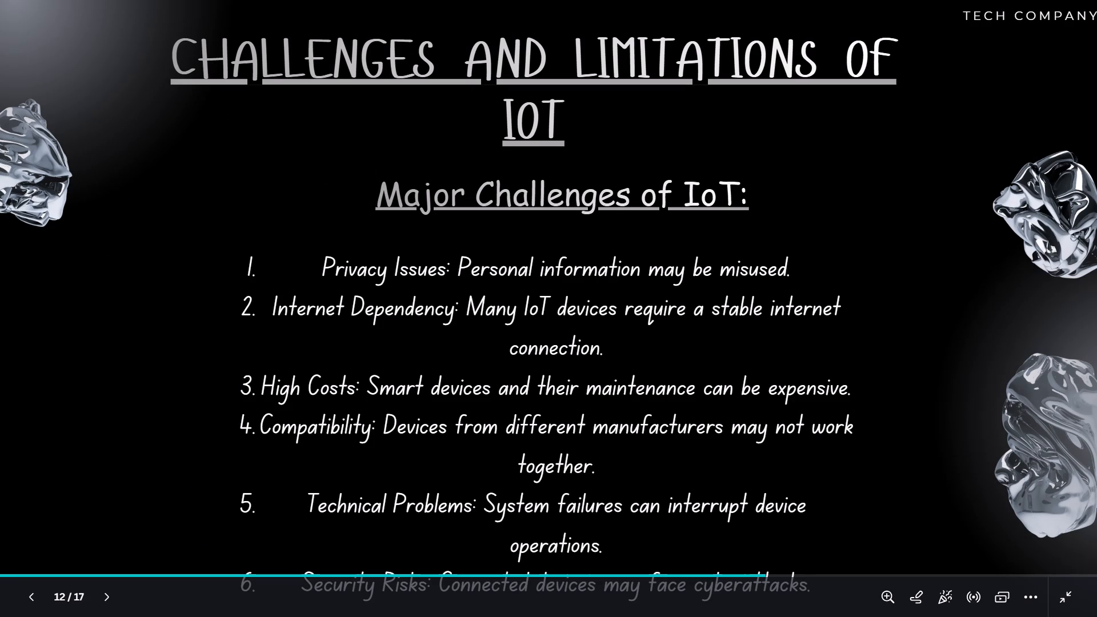
key(Right)
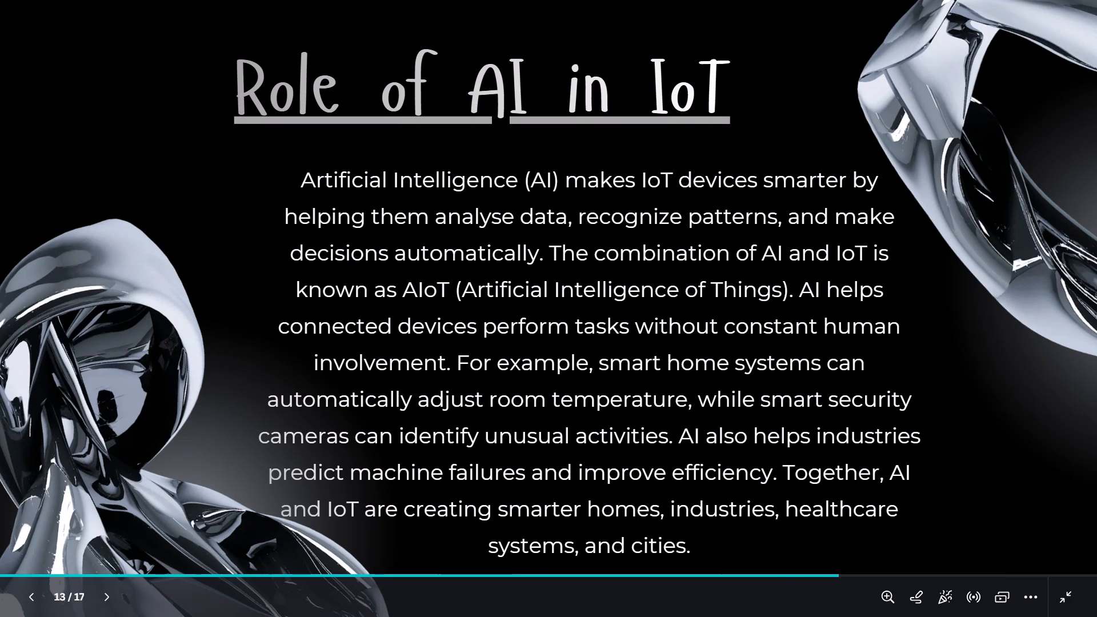
key(Right)
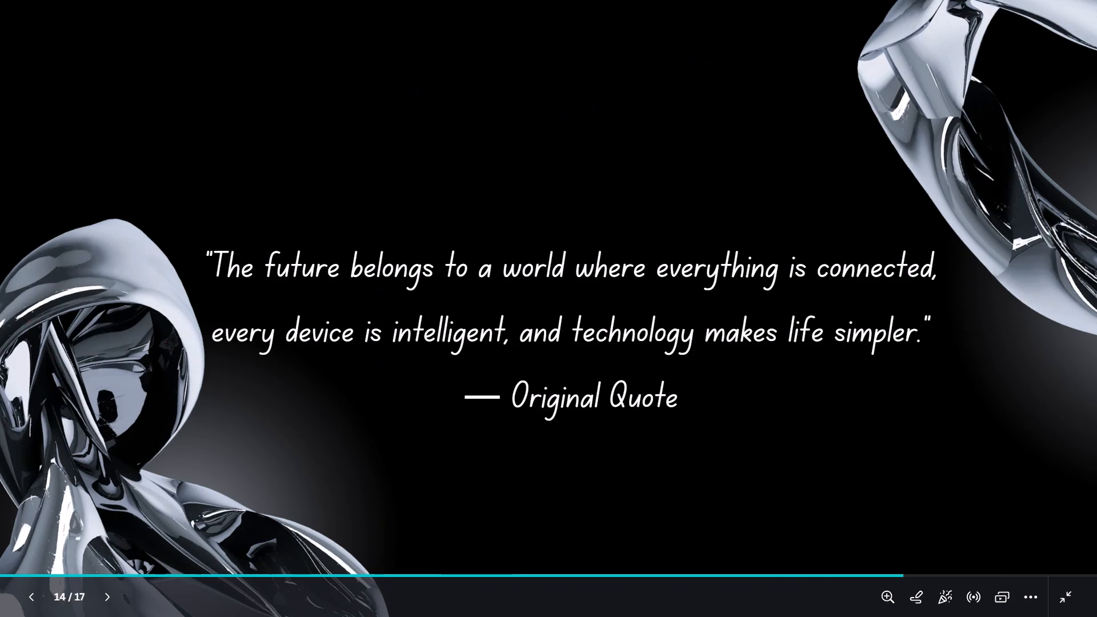
key(Right)
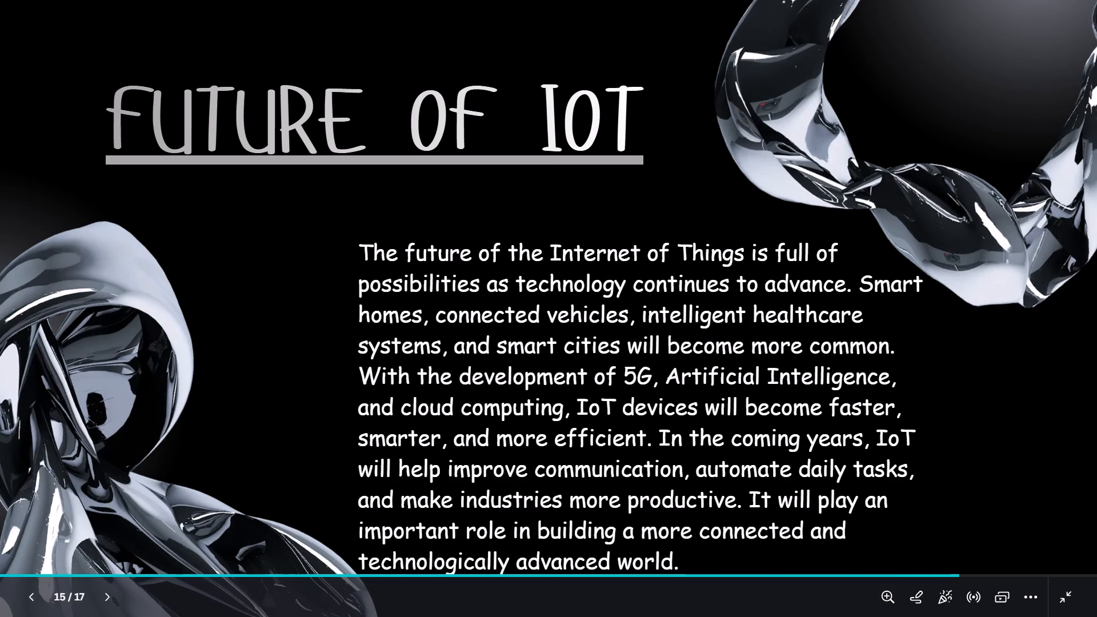
key(Right)
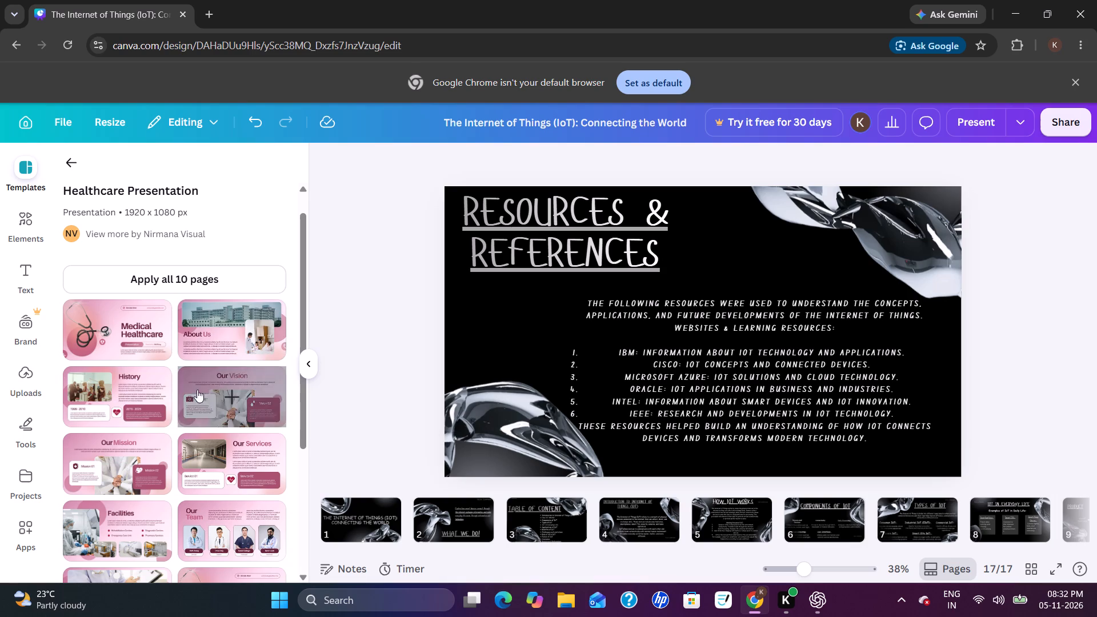
click(86, 393)
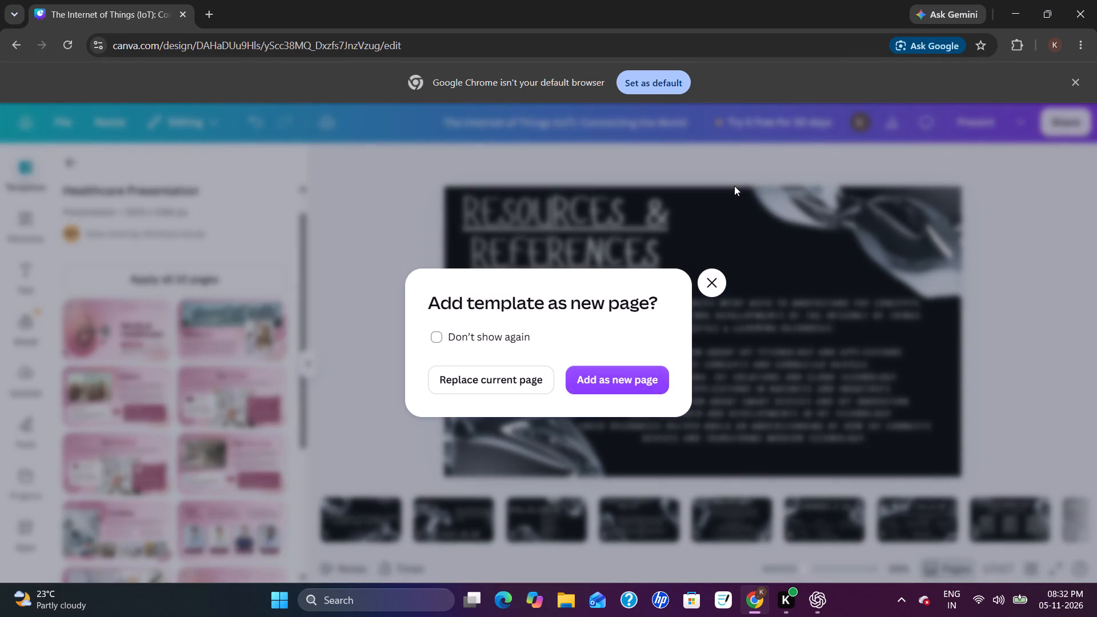
click(712, 281)
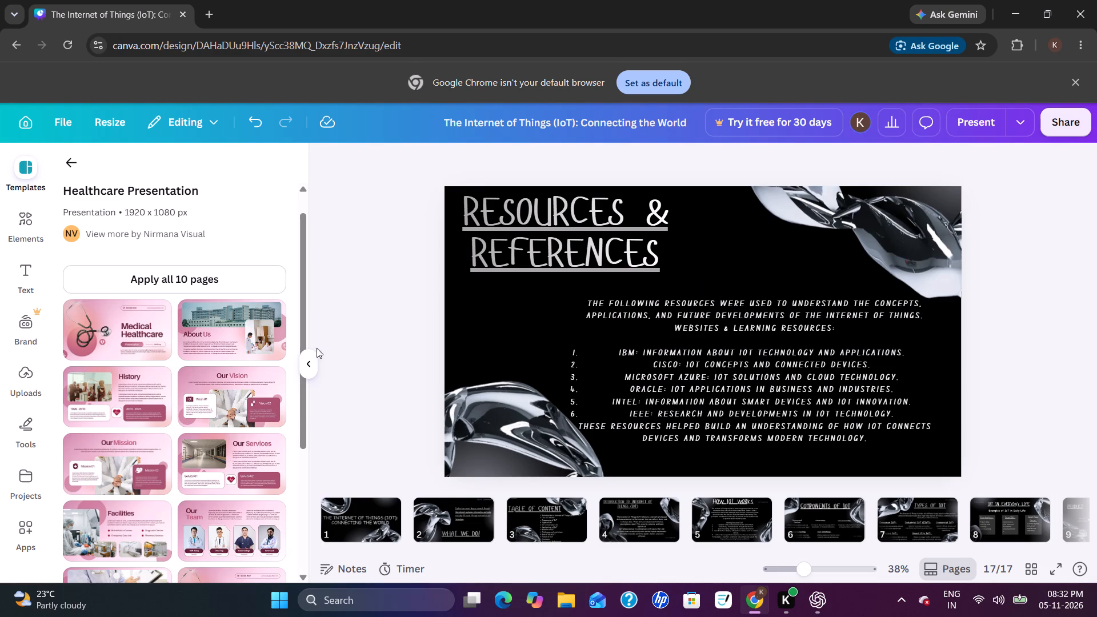
Undo the last change in the Internet of Things presentation.
click(259, 123)
Leave the Internet of Things design and create a new blank presentation.
click(22, 41)
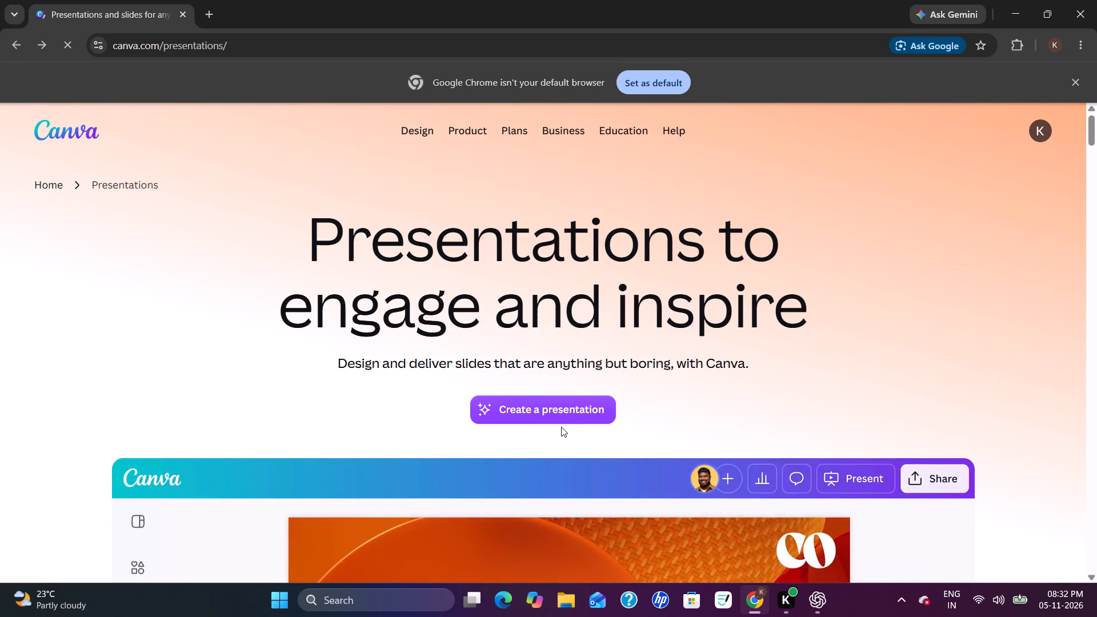
click(560, 416)
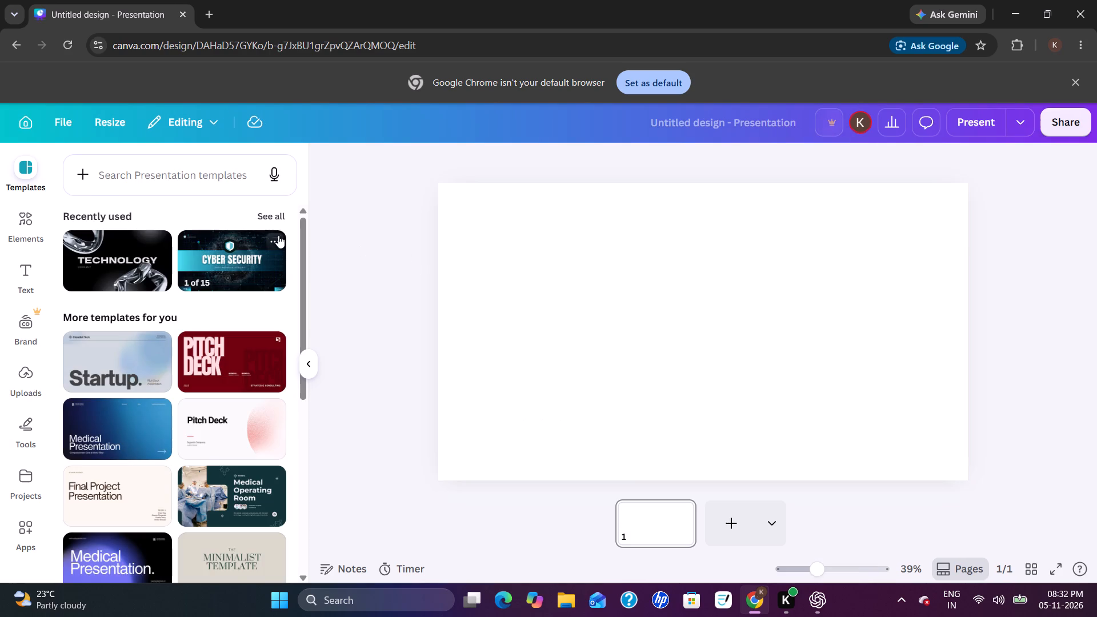
Search the presentation templates for the recent term "medical presentation" in the new design.
click(215, 173)
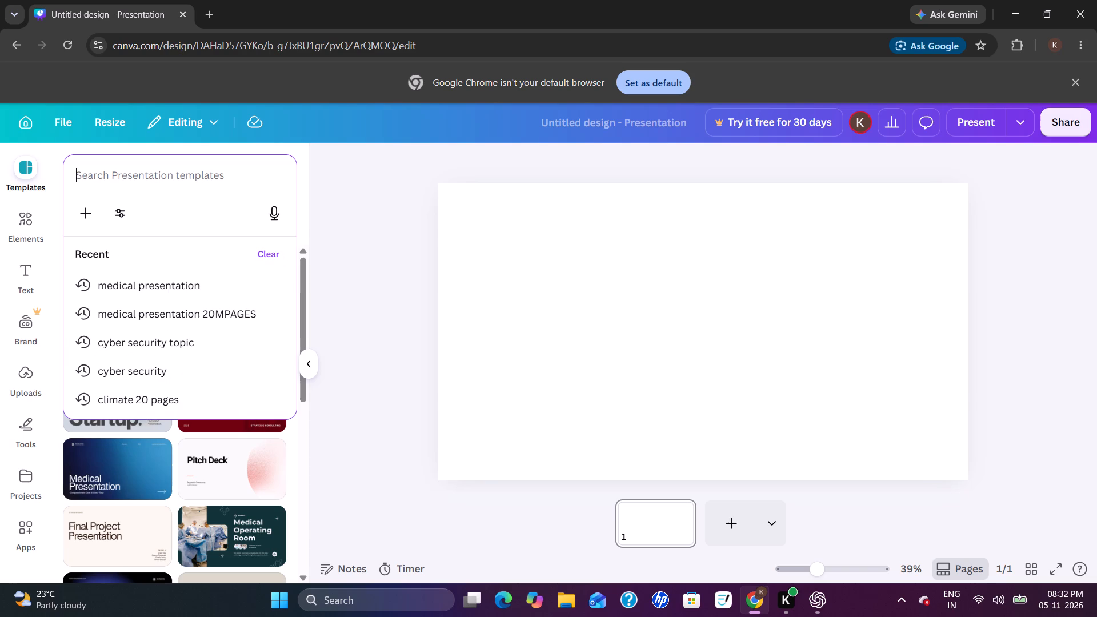
click(124, 294)
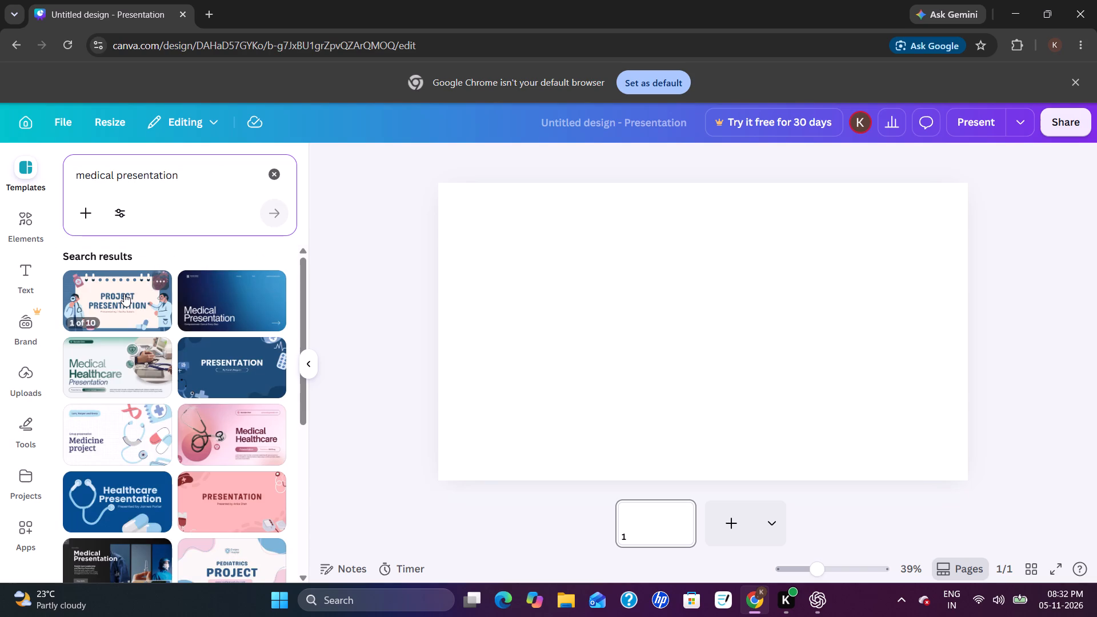